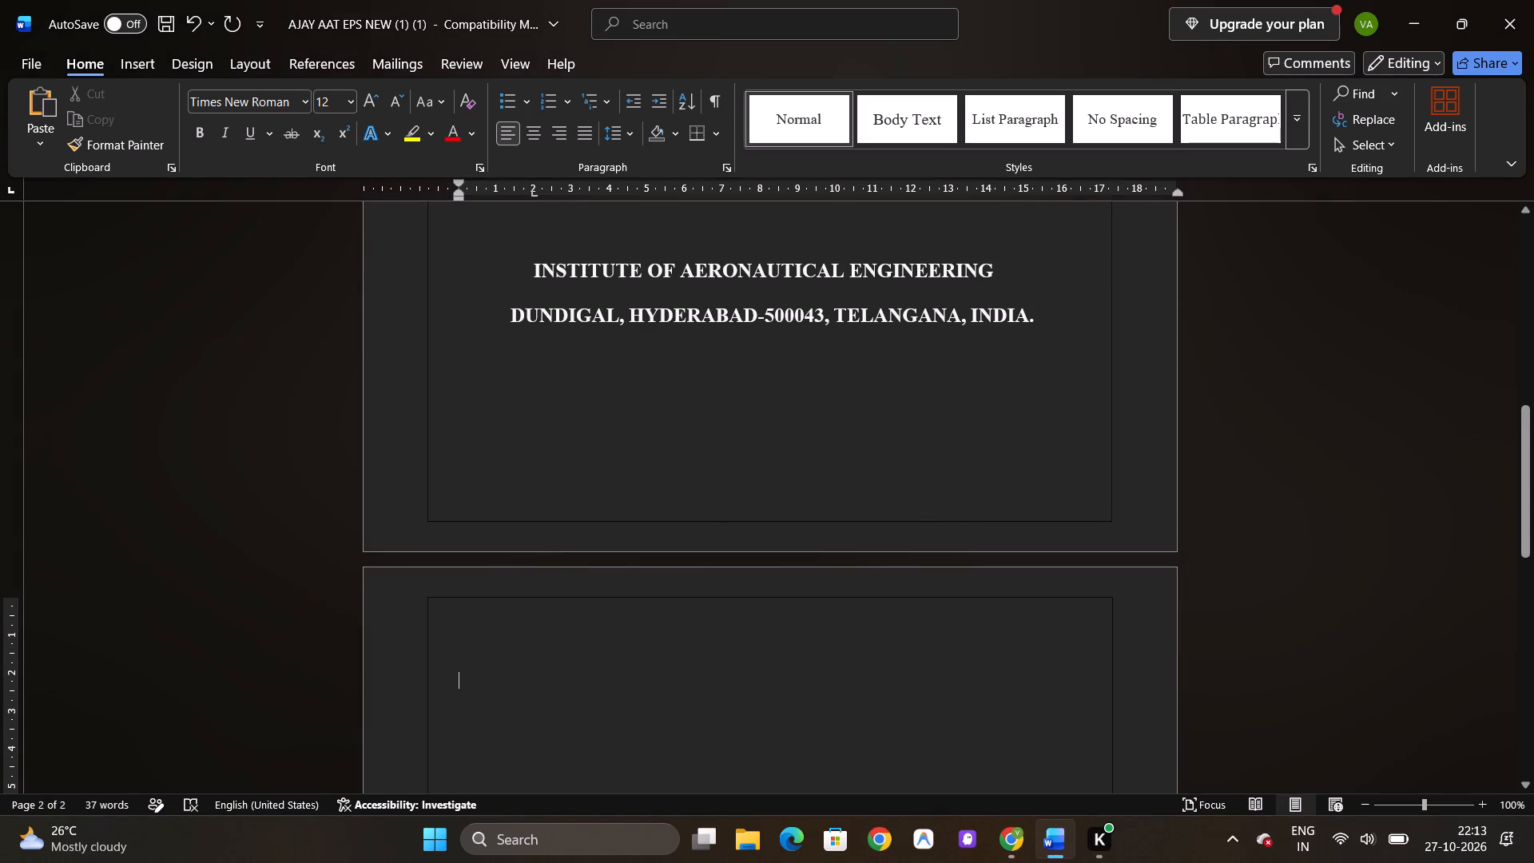
{"action": "key", "text": "ctrl+v"}
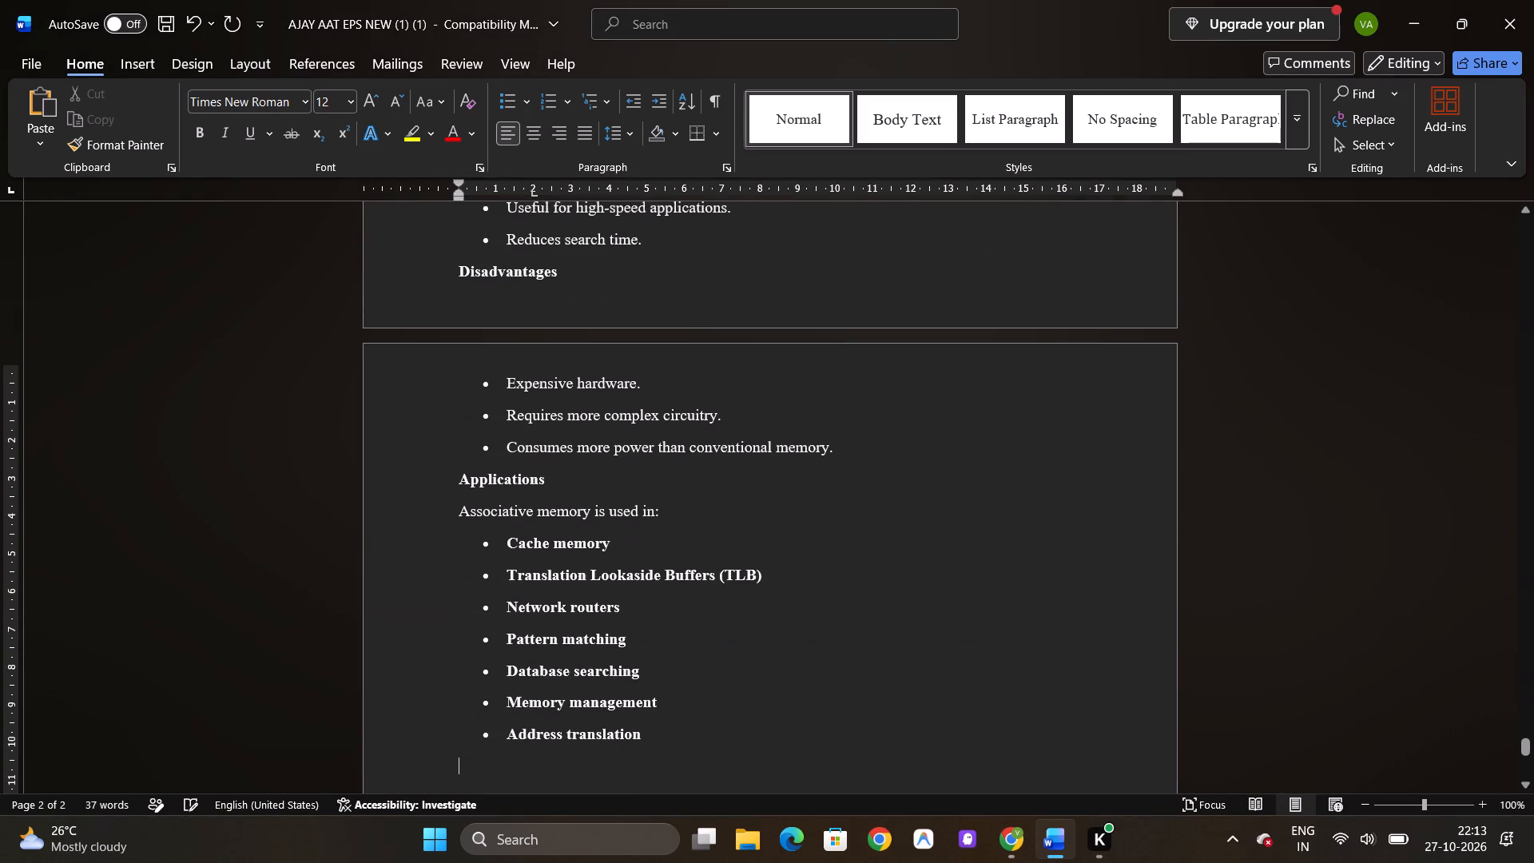
Review the pasted answers from the associative memory section back to the question 1 heading, checking the layout against the page border.
{"action": "scroll", "coordinate": [756, 569], "scroll_direction": "up", "scroll_amount": 3}
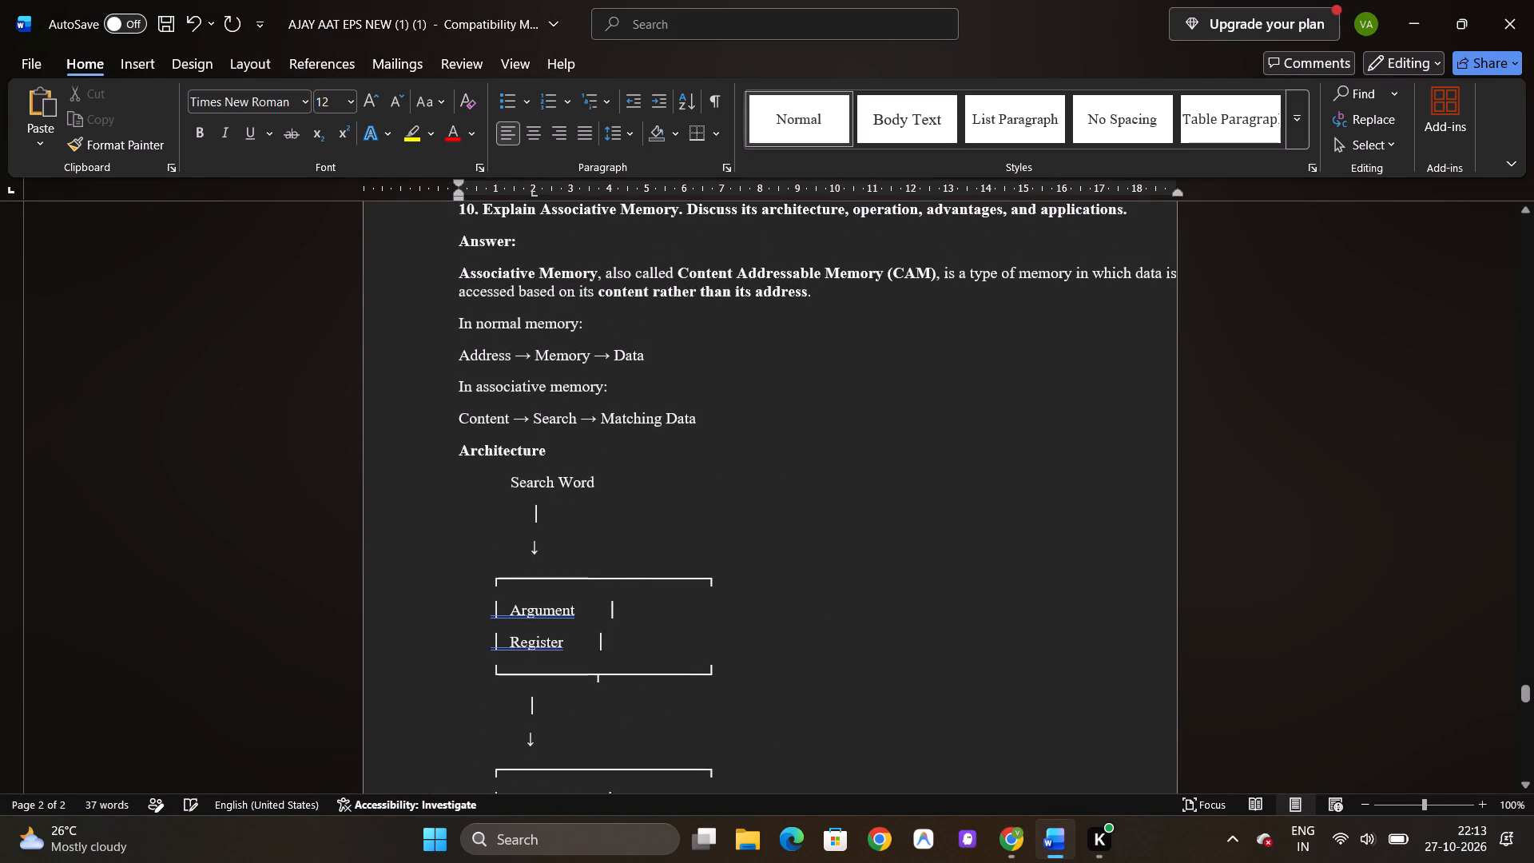
{"action": "scroll", "coordinate": [756, 569], "scroll_direction": "up", "scroll_amount": 7}
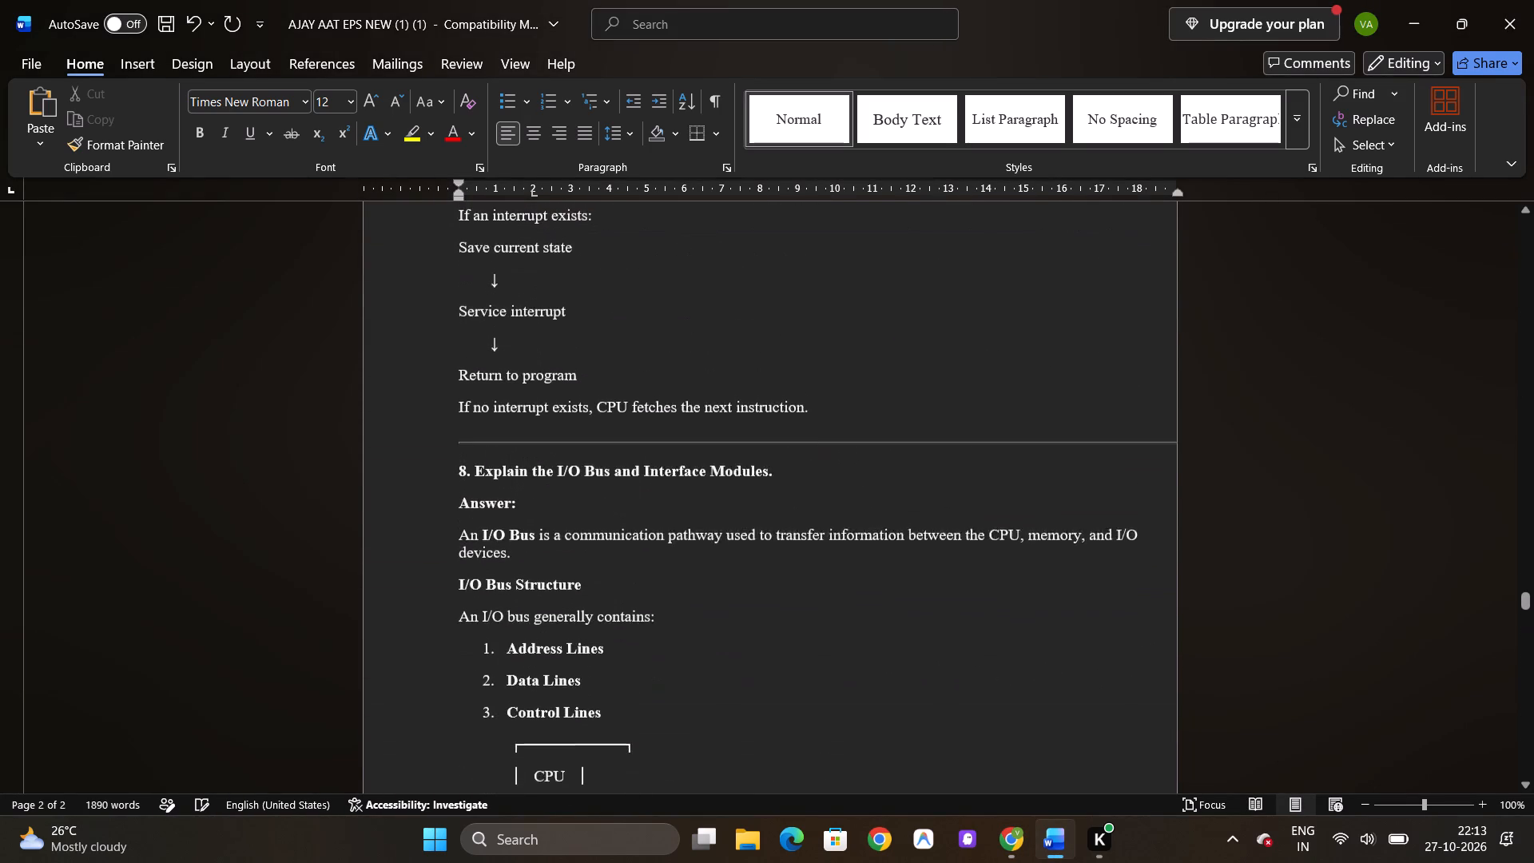
{"action": "scroll", "coordinate": [756, 569], "scroll_direction": "up", "scroll_amount": 13}
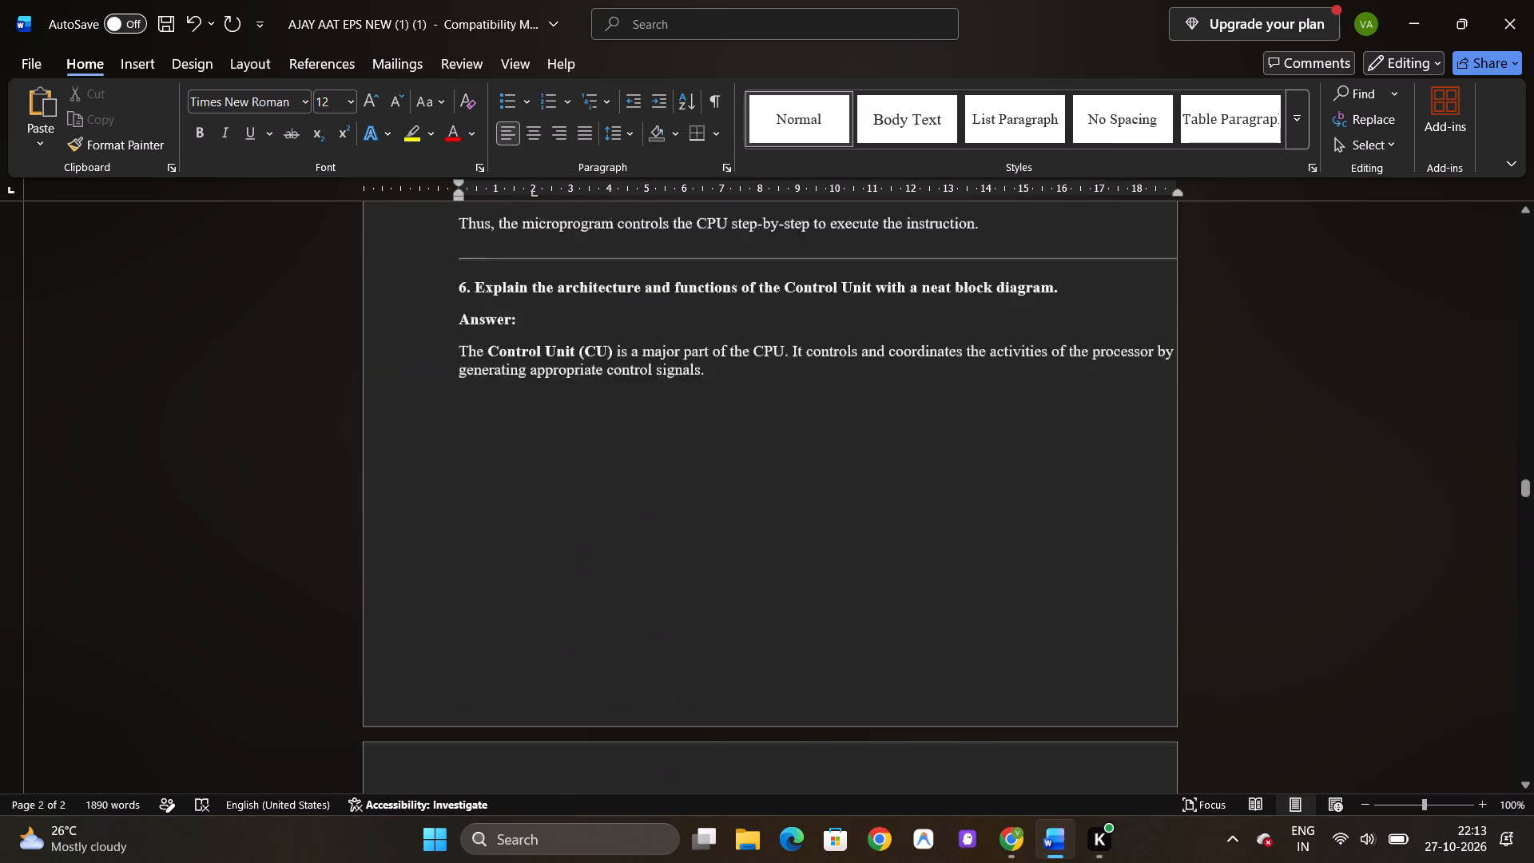
{"action": "scroll", "coordinate": [756, 569], "scroll_direction": "up", "scroll_amount": 12}
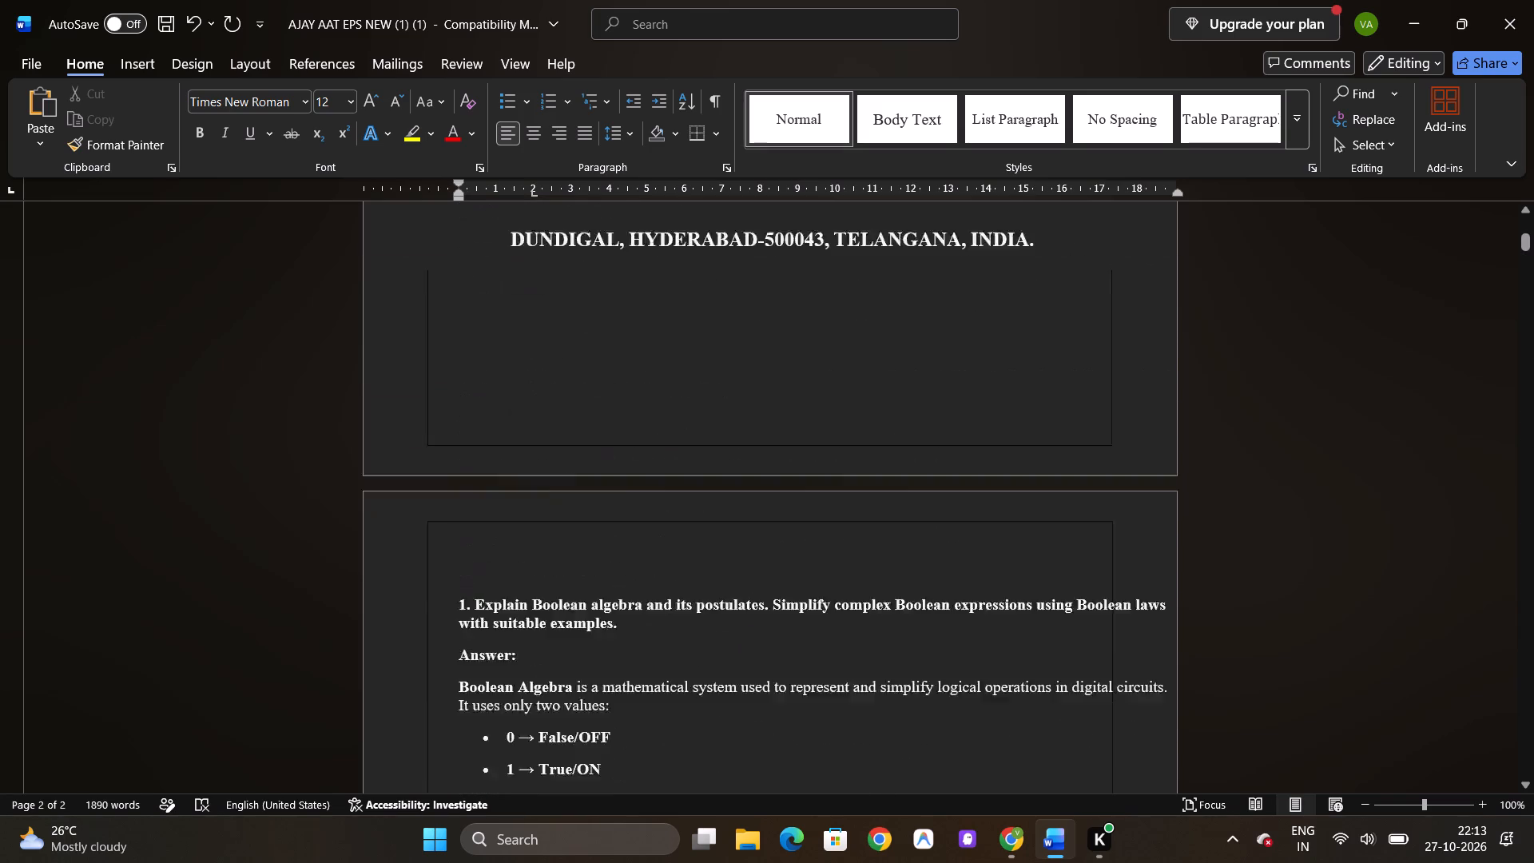
{"action": "scroll", "coordinate": [756, 569], "scroll_direction": "down", "scroll_amount": 3}
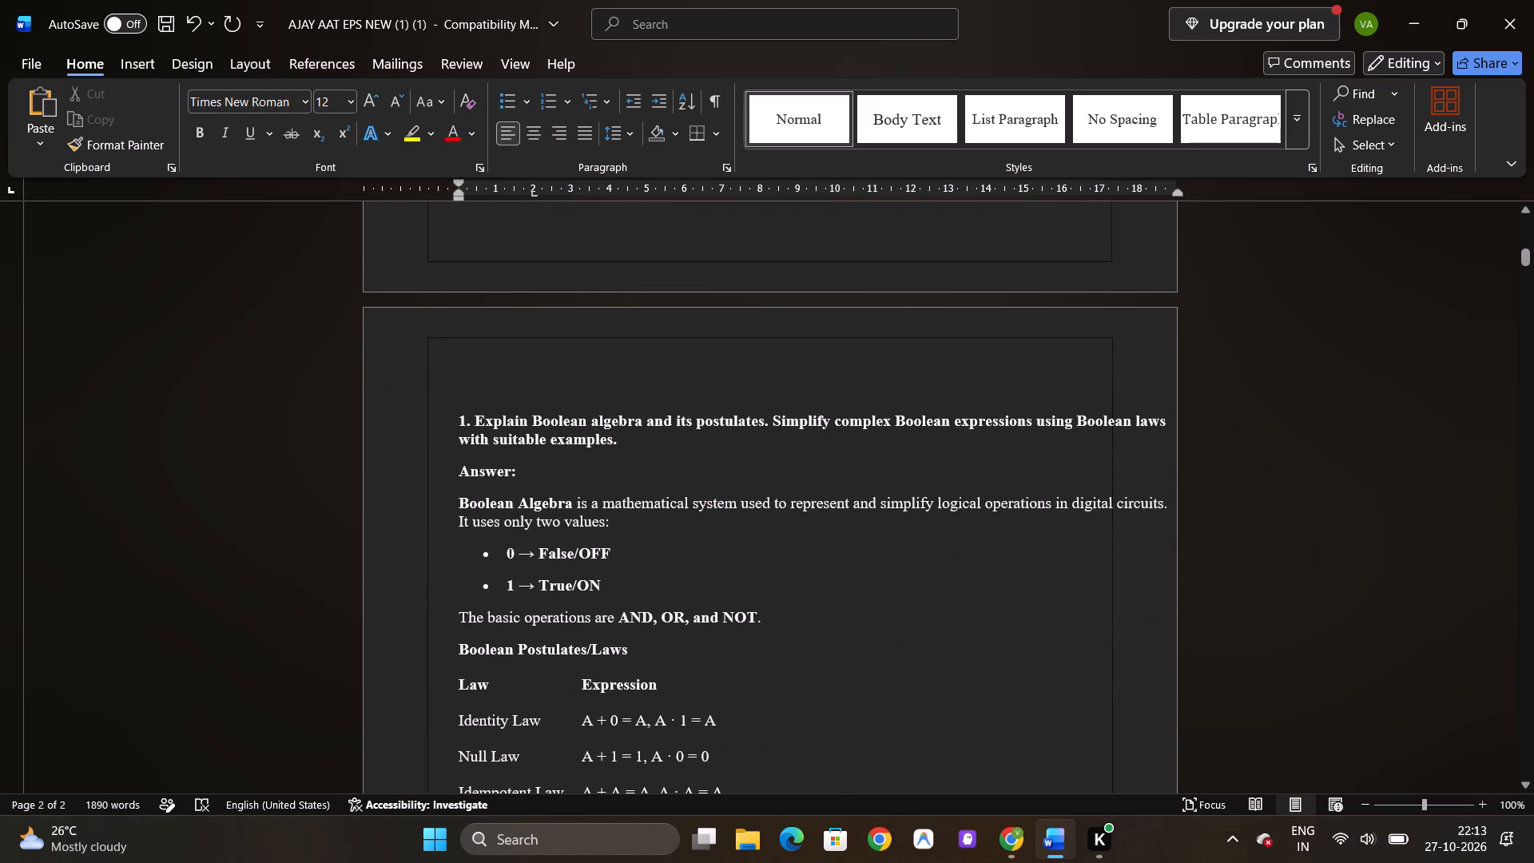
{"action": "left_click_drag", "start_coordinate": [1164, 424], "coordinate": [1105, 425]}
{"action": "left_click", "coordinate": [1105, 425]}
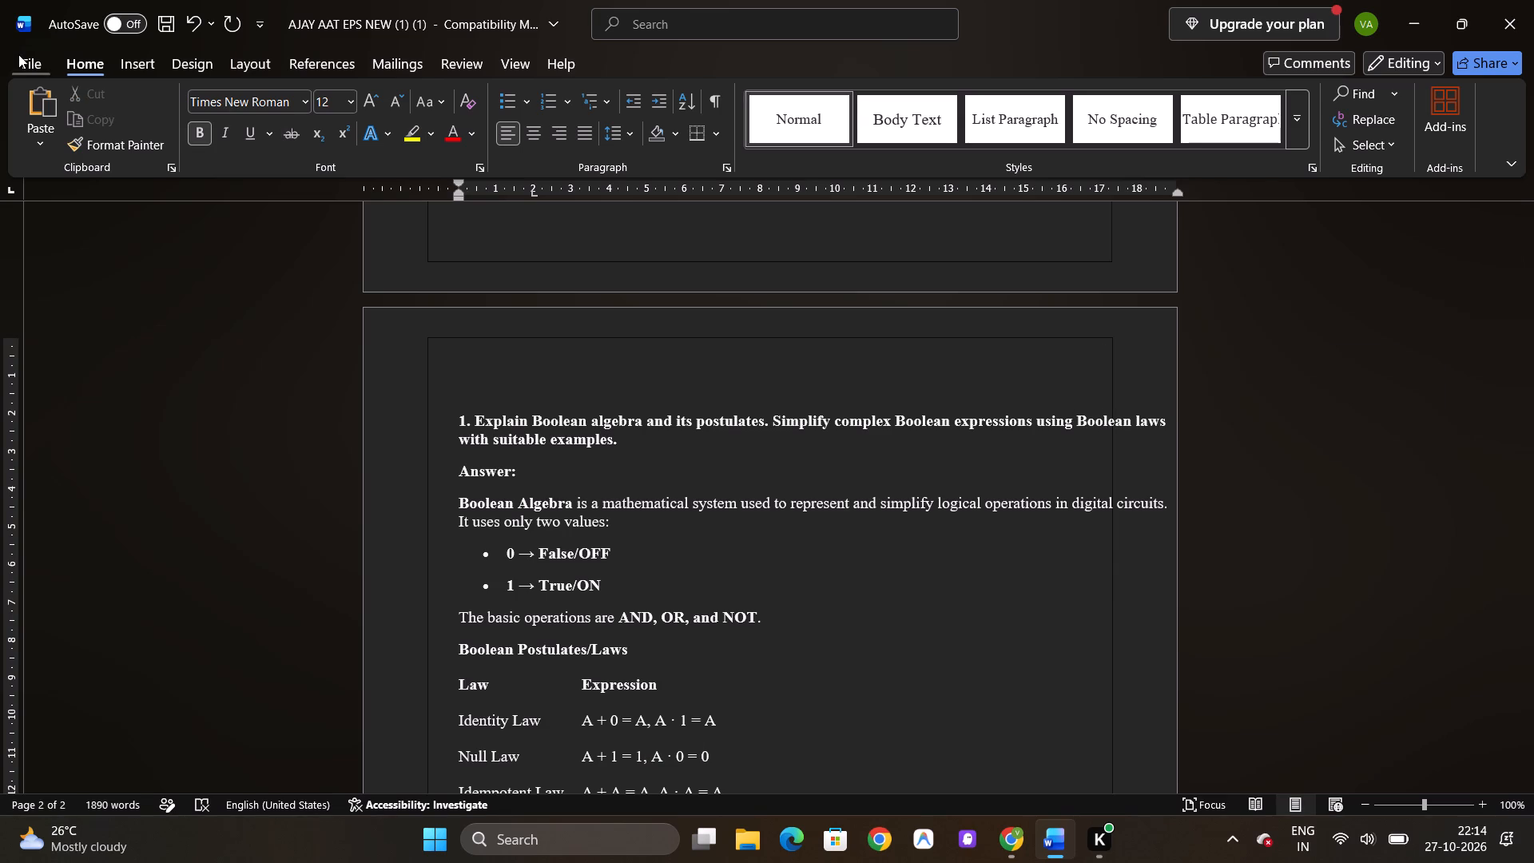
Check the print preview of the assignment pages, from the cover page through the memory read and write answers, and return to editing.
{"action": "left_click", "coordinate": [18, 54]}
{"action": "left_click", "coordinate": [64, 404]}
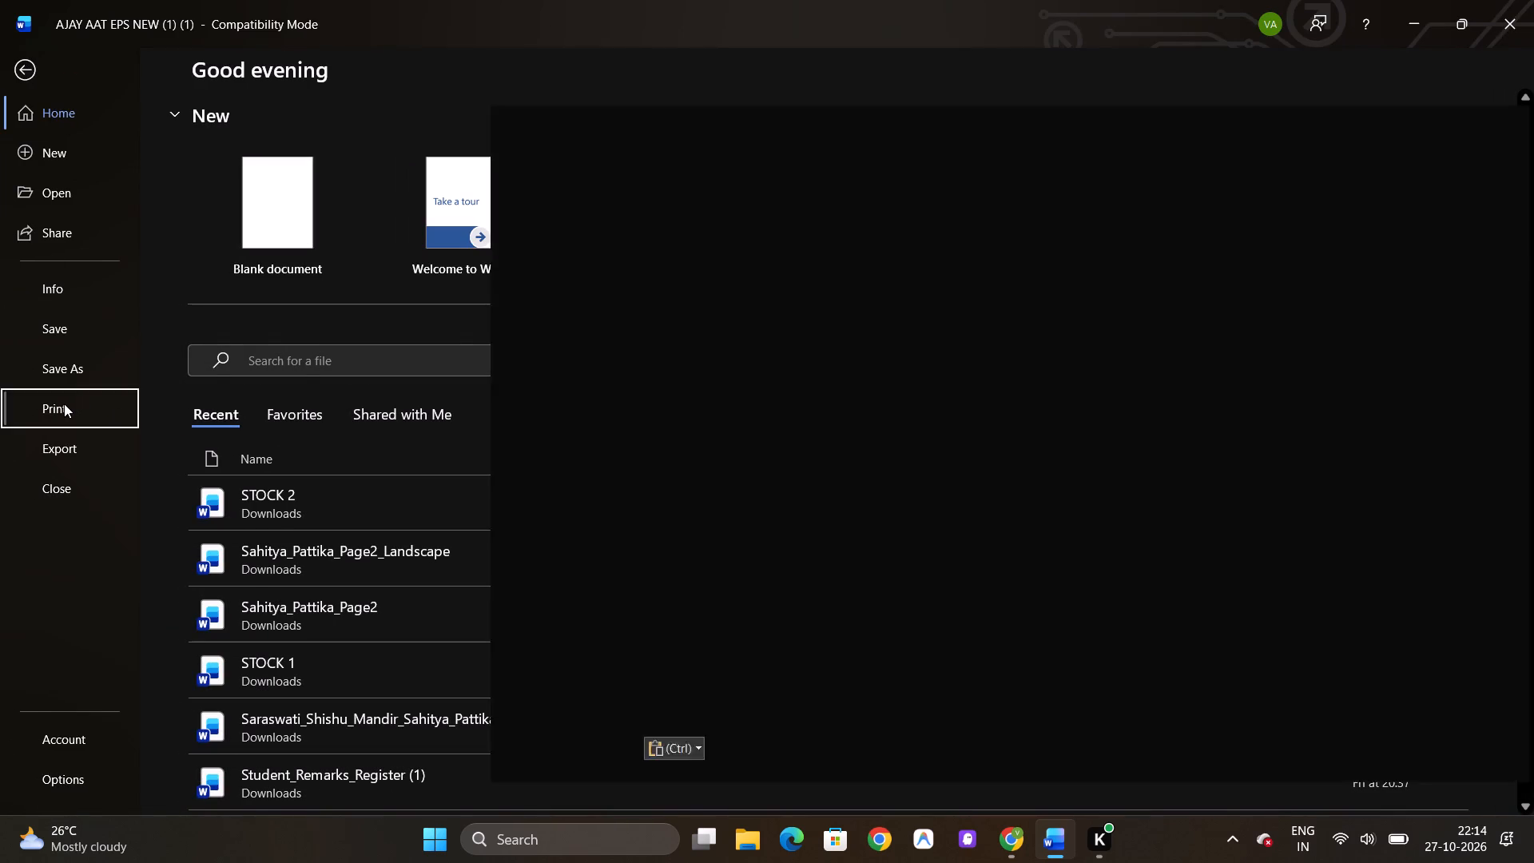
{"action": "scroll", "coordinate": [1119, 546], "scroll_direction": "down", "scroll_amount": 1}
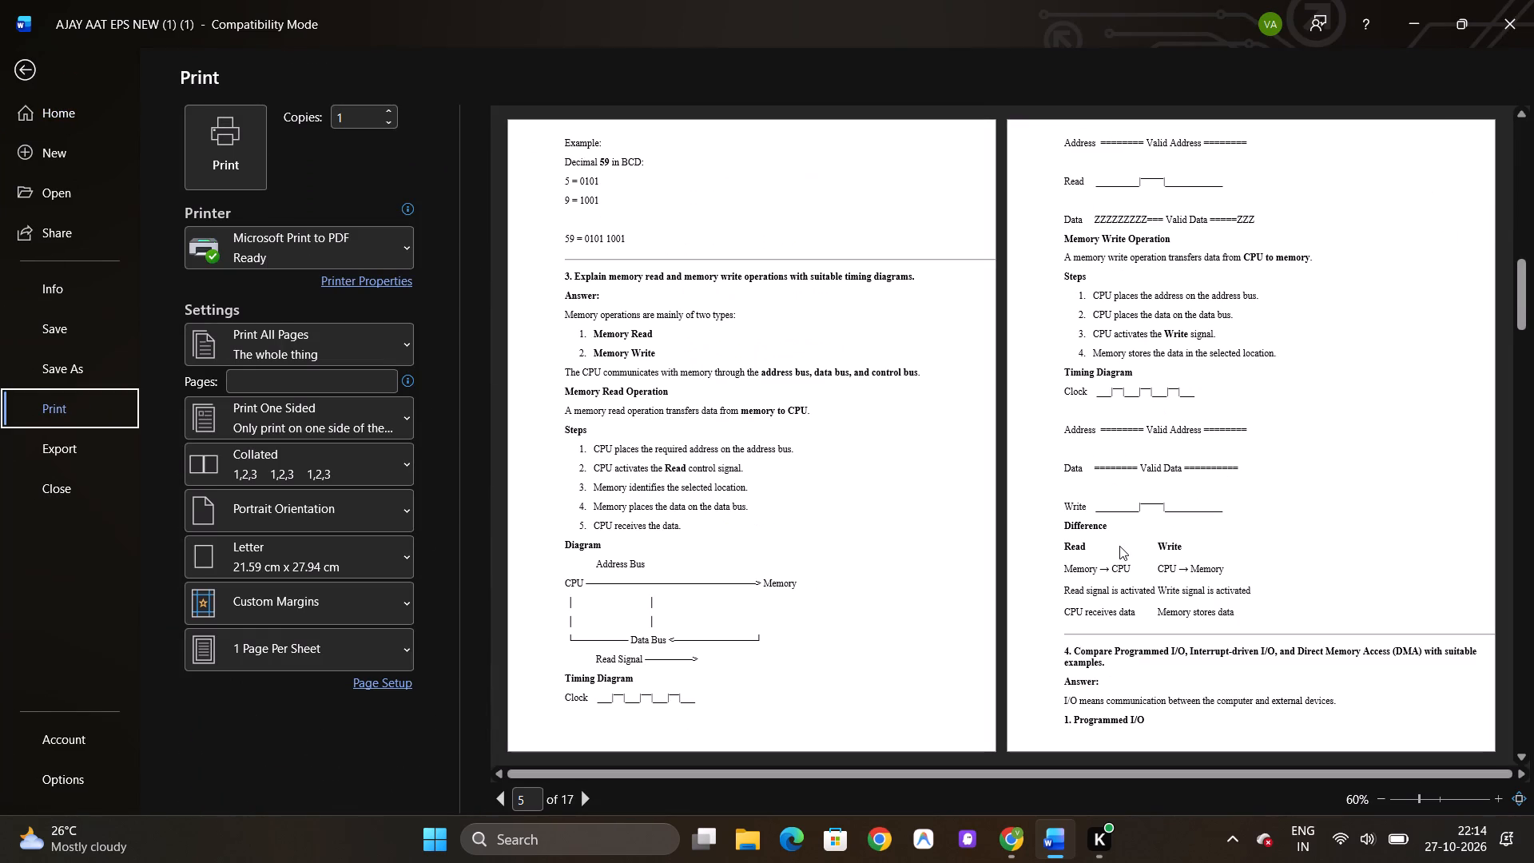
{"action": "scroll", "coordinate": [1119, 546], "scroll_direction": "up", "scroll_amount": 1}
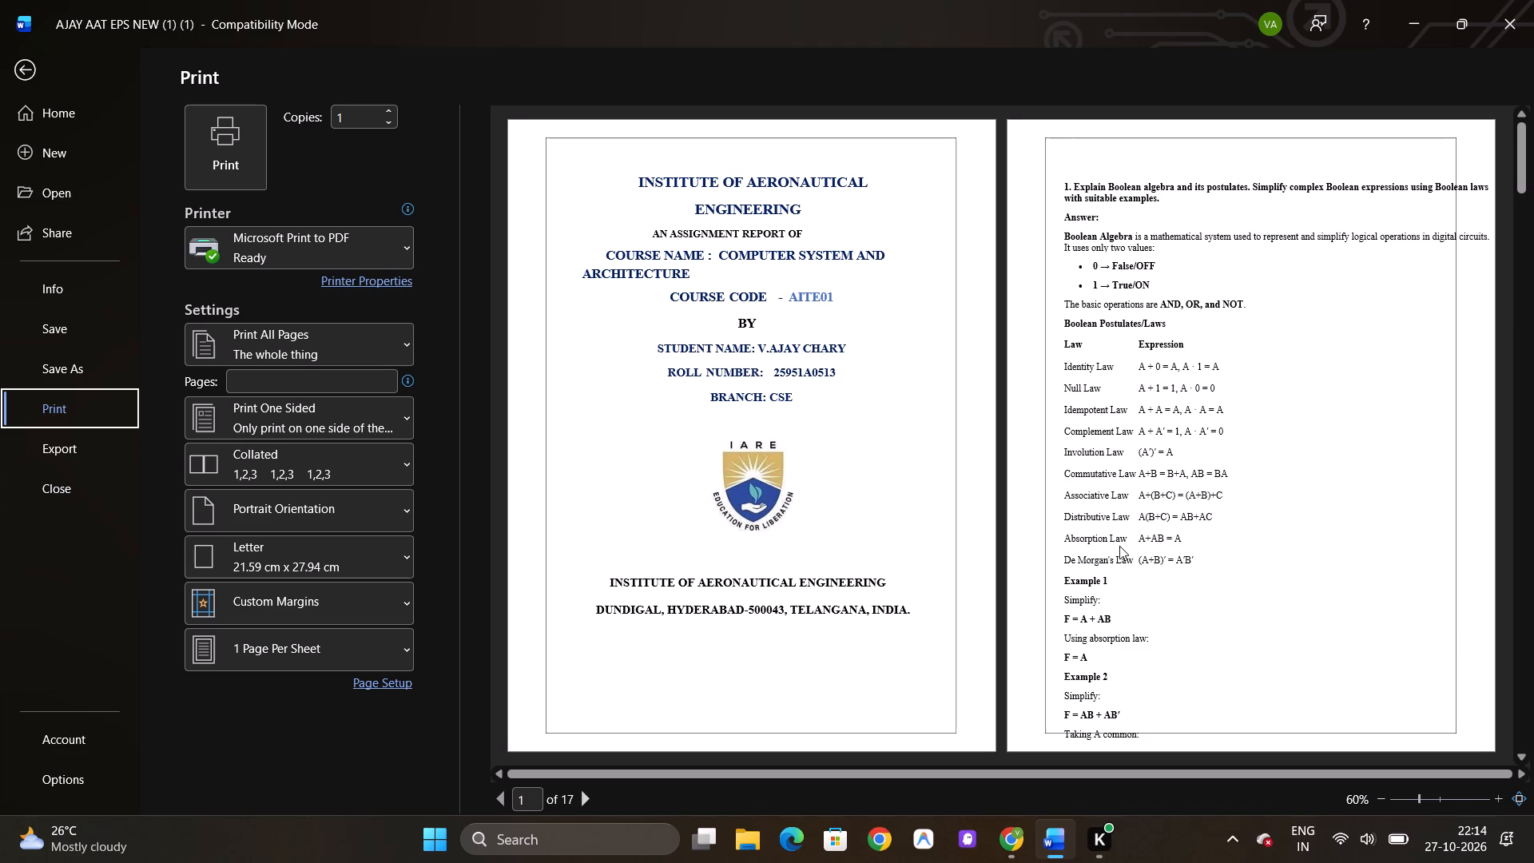
{"action": "scroll", "coordinate": [1217, 451], "scroll_direction": "down", "scroll_amount": 1}
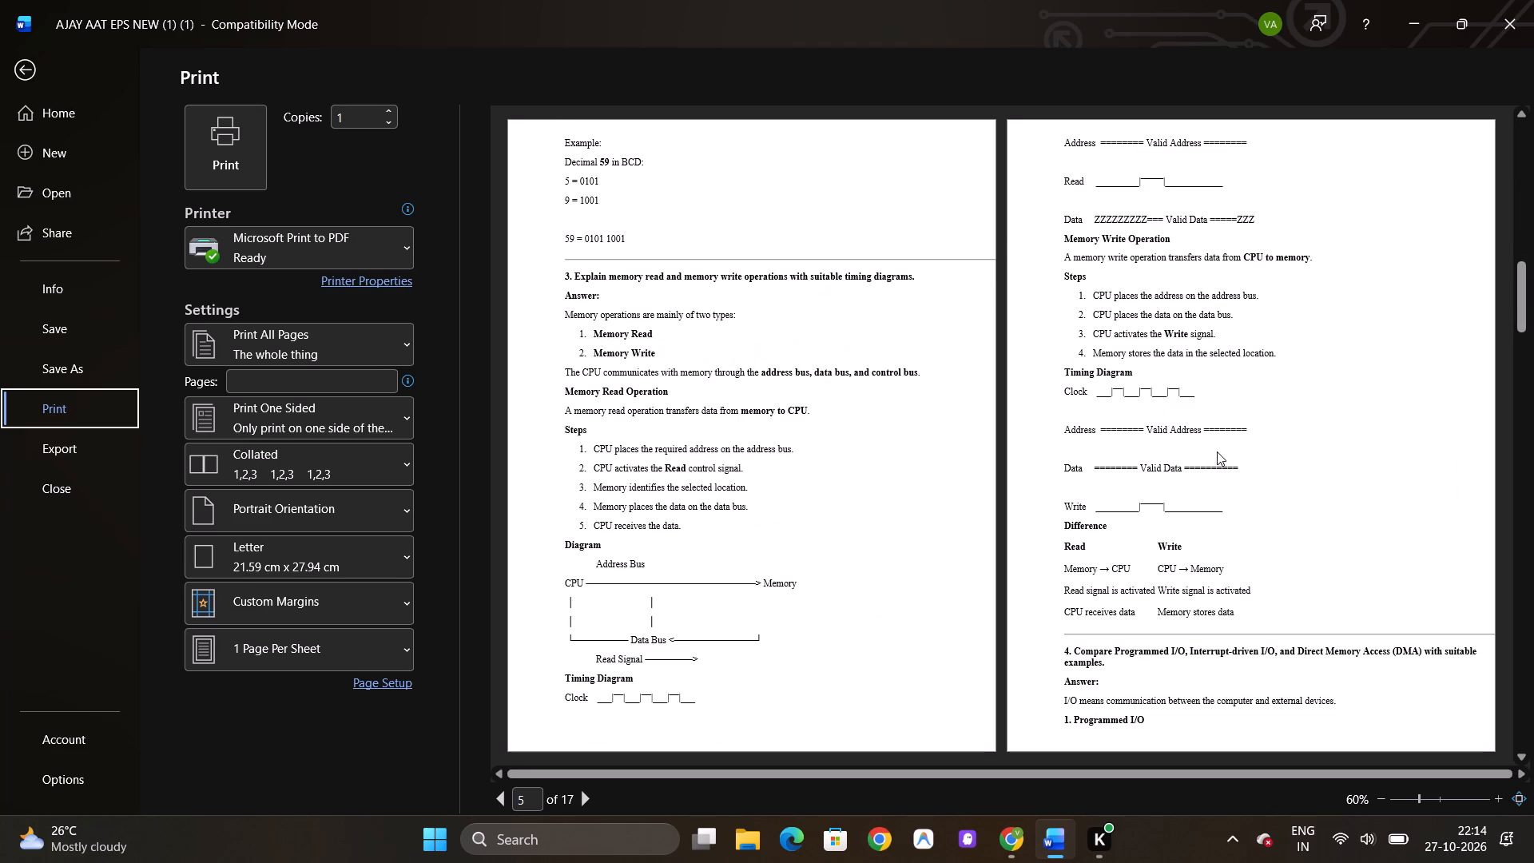
{"action": "left_click", "coordinate": [30, 67]}
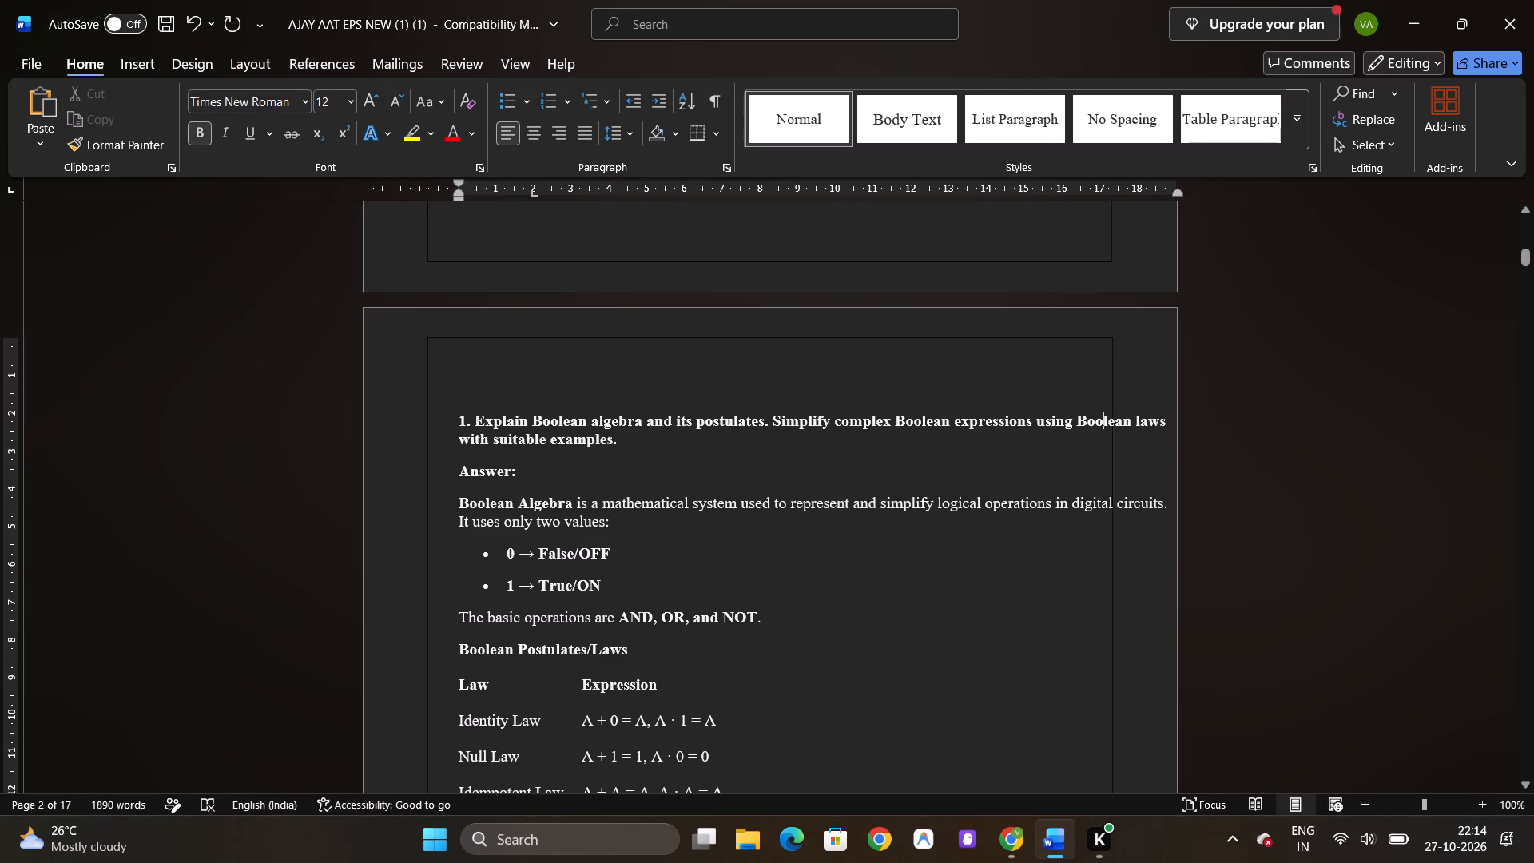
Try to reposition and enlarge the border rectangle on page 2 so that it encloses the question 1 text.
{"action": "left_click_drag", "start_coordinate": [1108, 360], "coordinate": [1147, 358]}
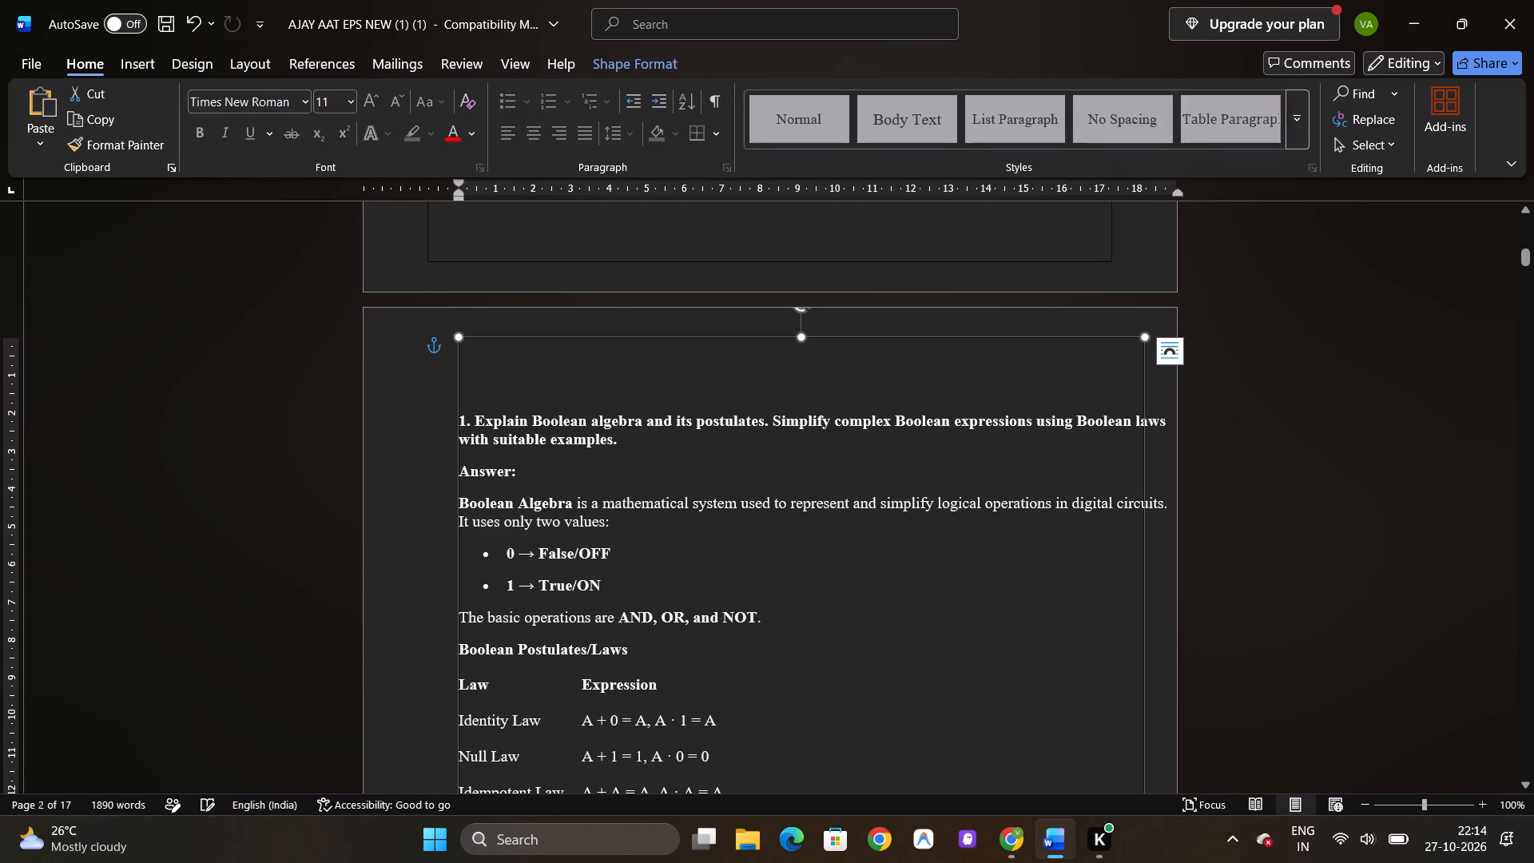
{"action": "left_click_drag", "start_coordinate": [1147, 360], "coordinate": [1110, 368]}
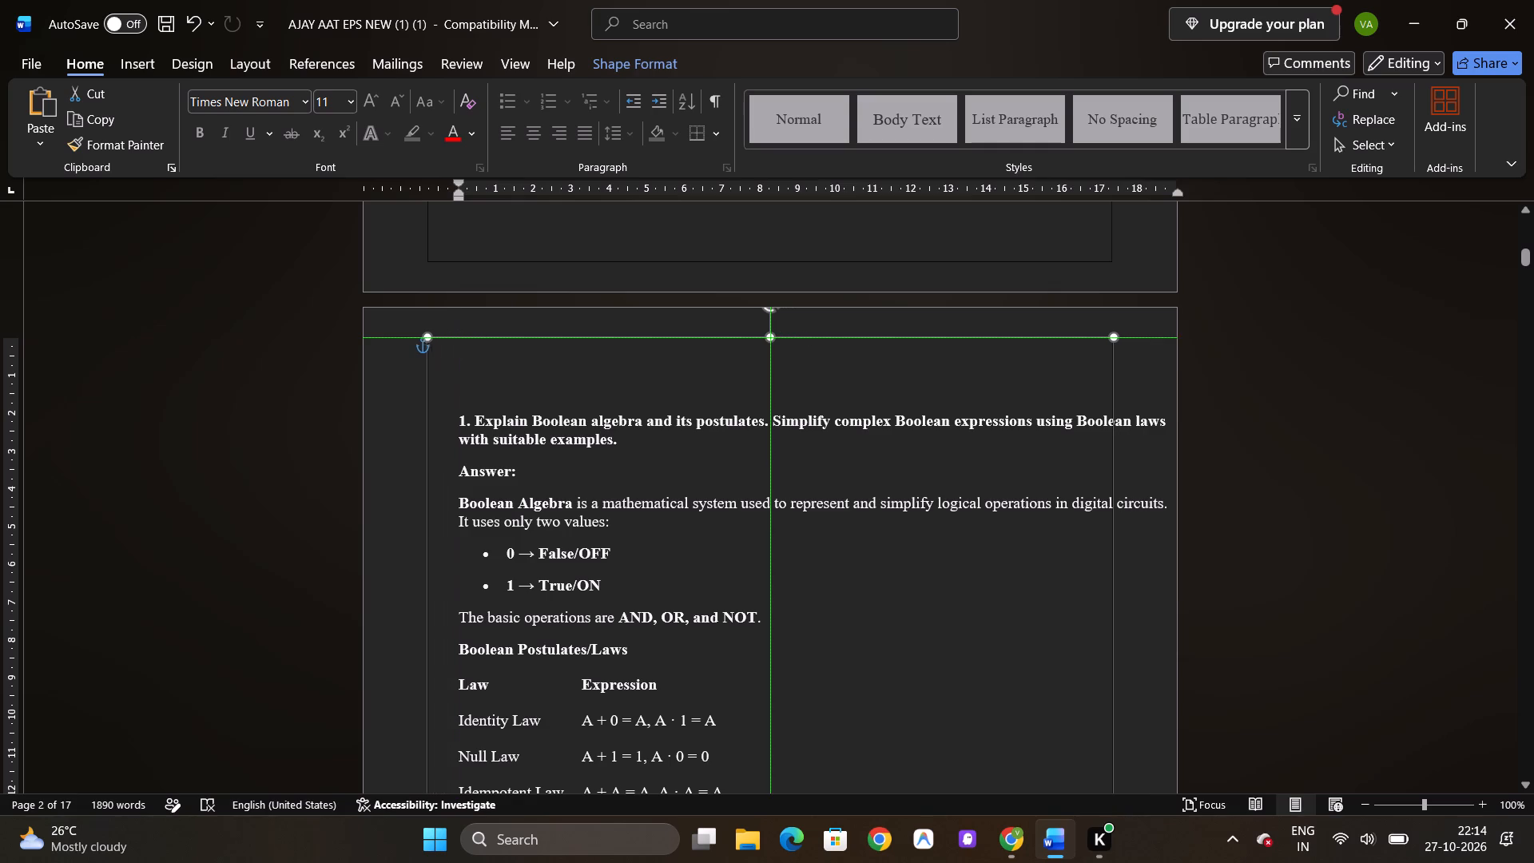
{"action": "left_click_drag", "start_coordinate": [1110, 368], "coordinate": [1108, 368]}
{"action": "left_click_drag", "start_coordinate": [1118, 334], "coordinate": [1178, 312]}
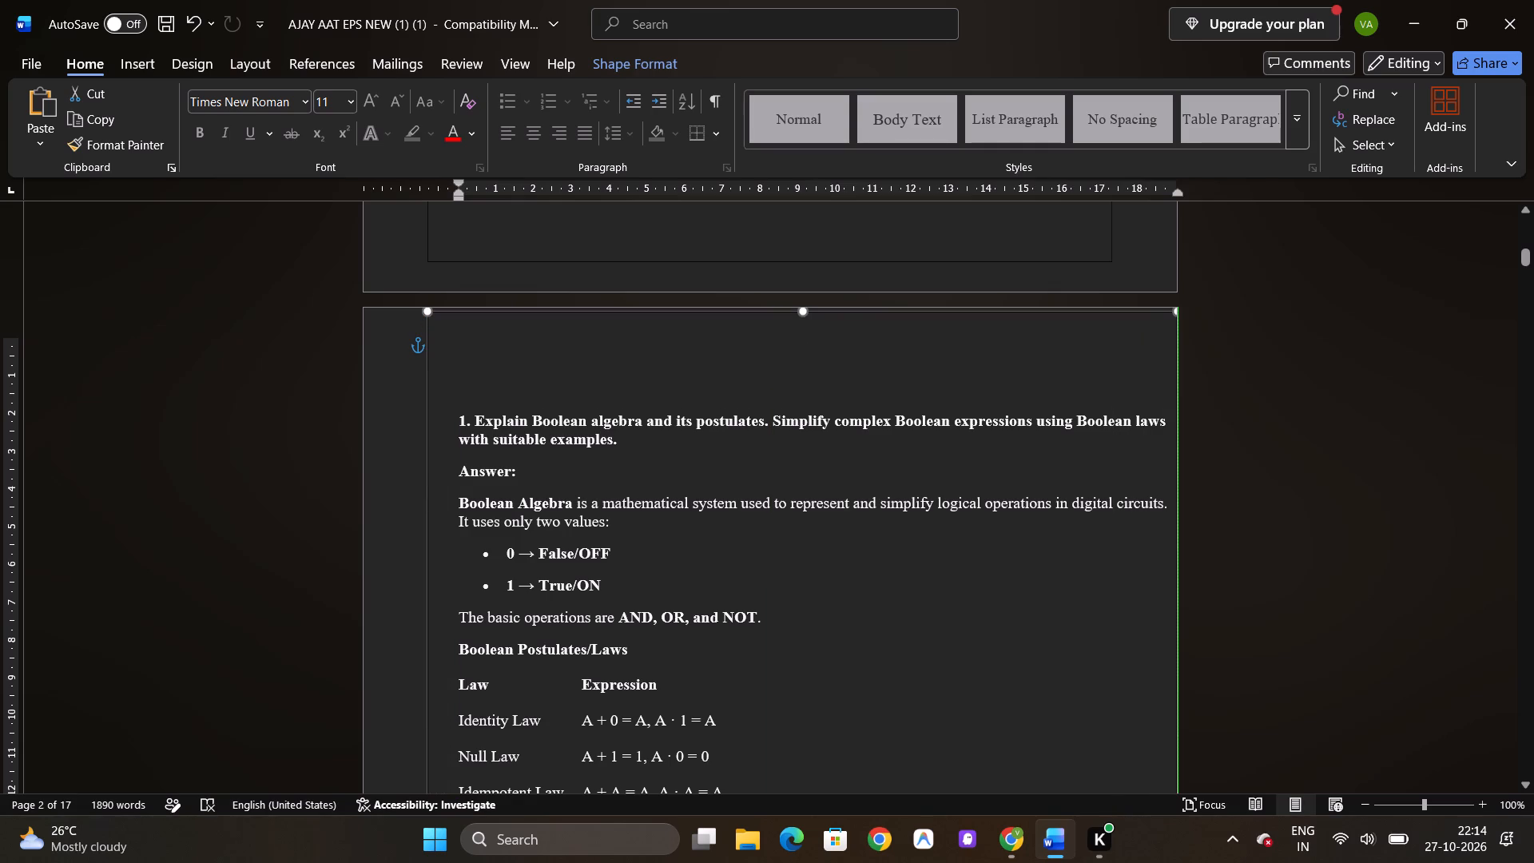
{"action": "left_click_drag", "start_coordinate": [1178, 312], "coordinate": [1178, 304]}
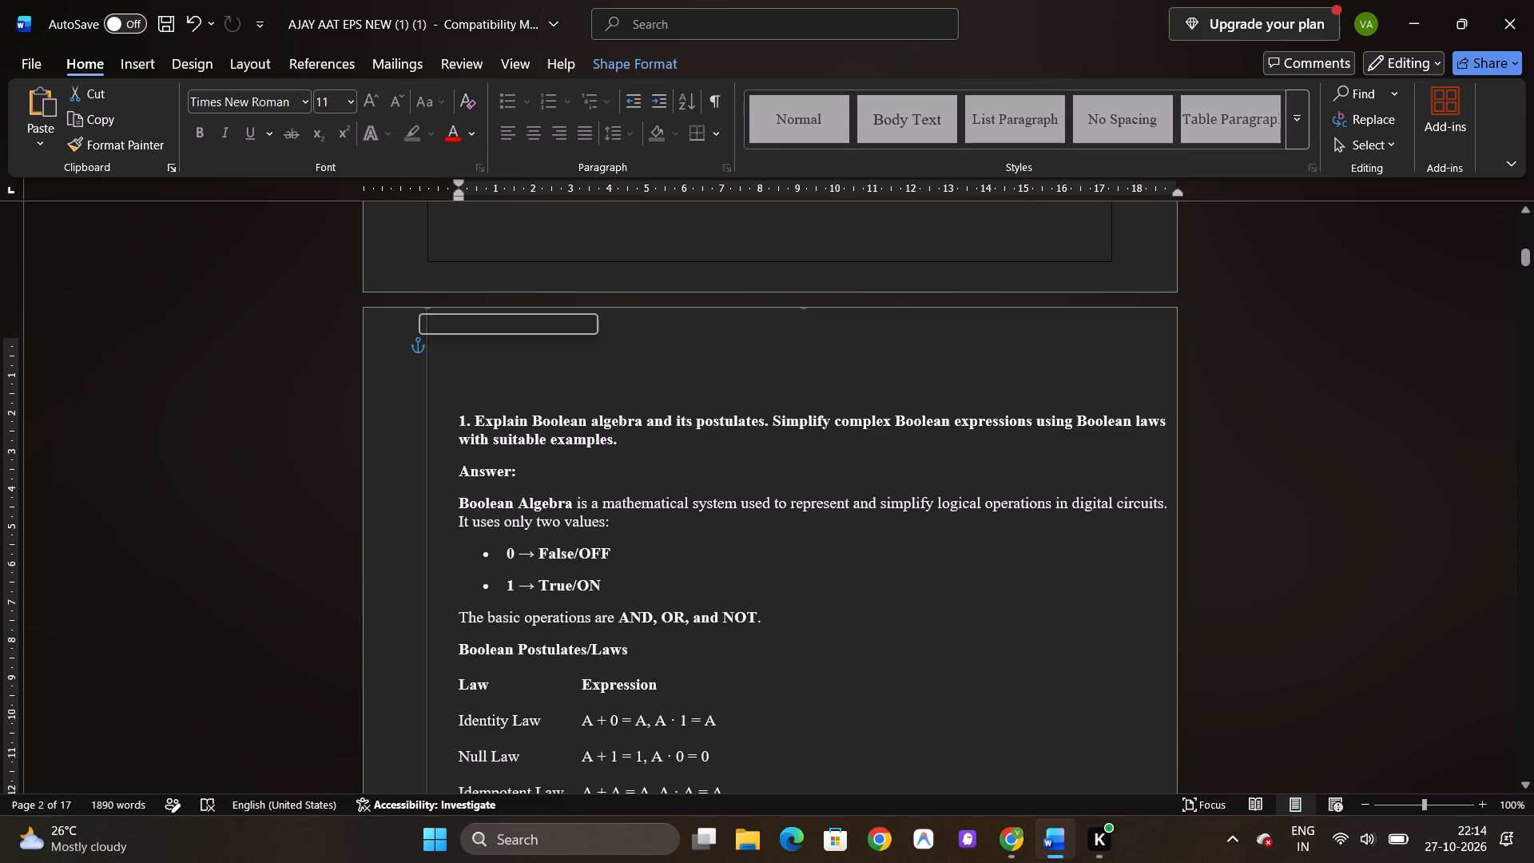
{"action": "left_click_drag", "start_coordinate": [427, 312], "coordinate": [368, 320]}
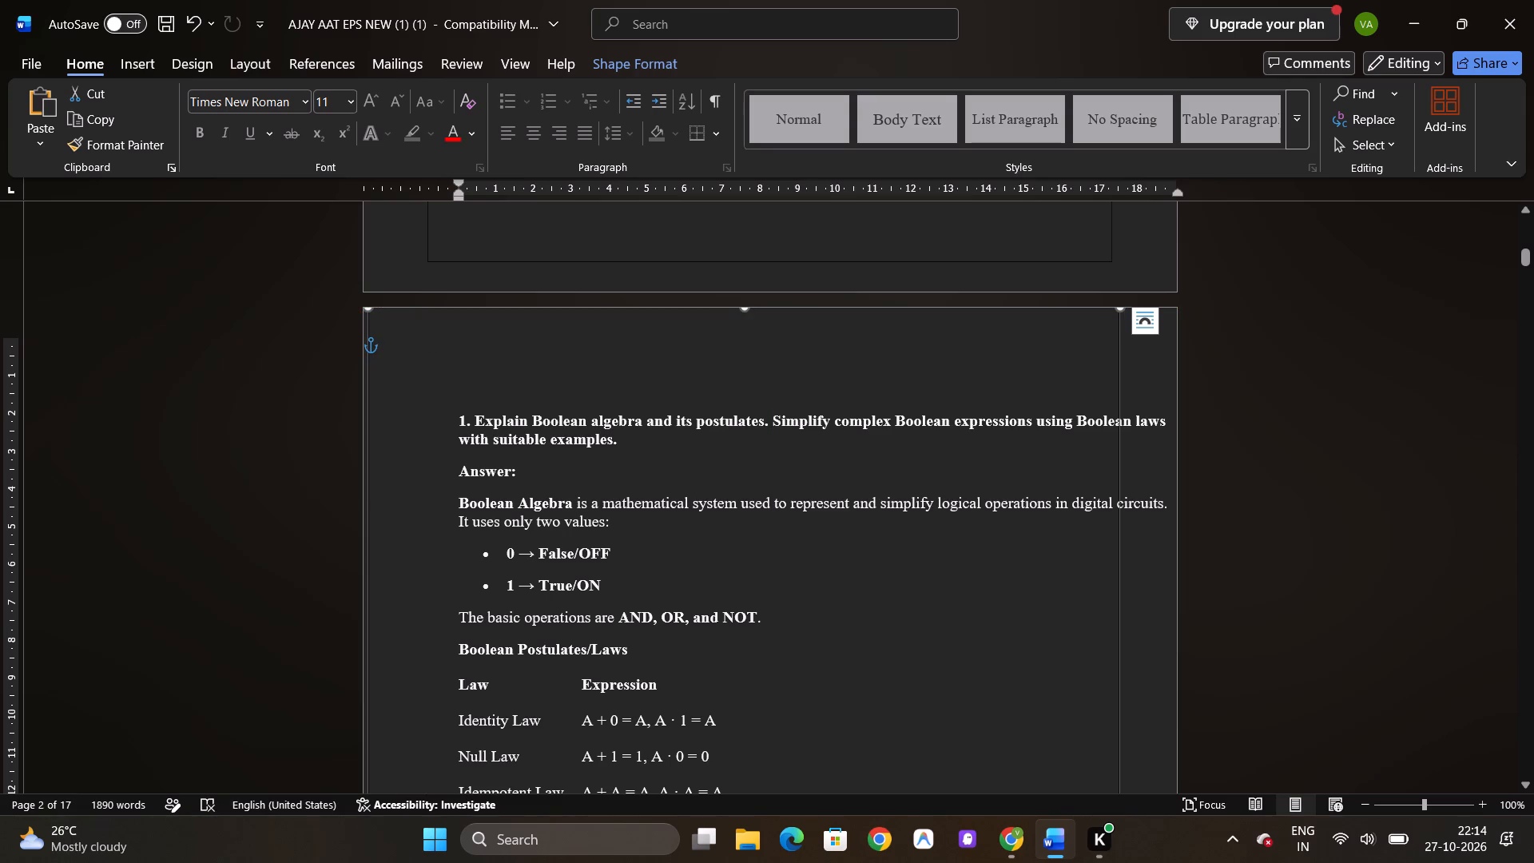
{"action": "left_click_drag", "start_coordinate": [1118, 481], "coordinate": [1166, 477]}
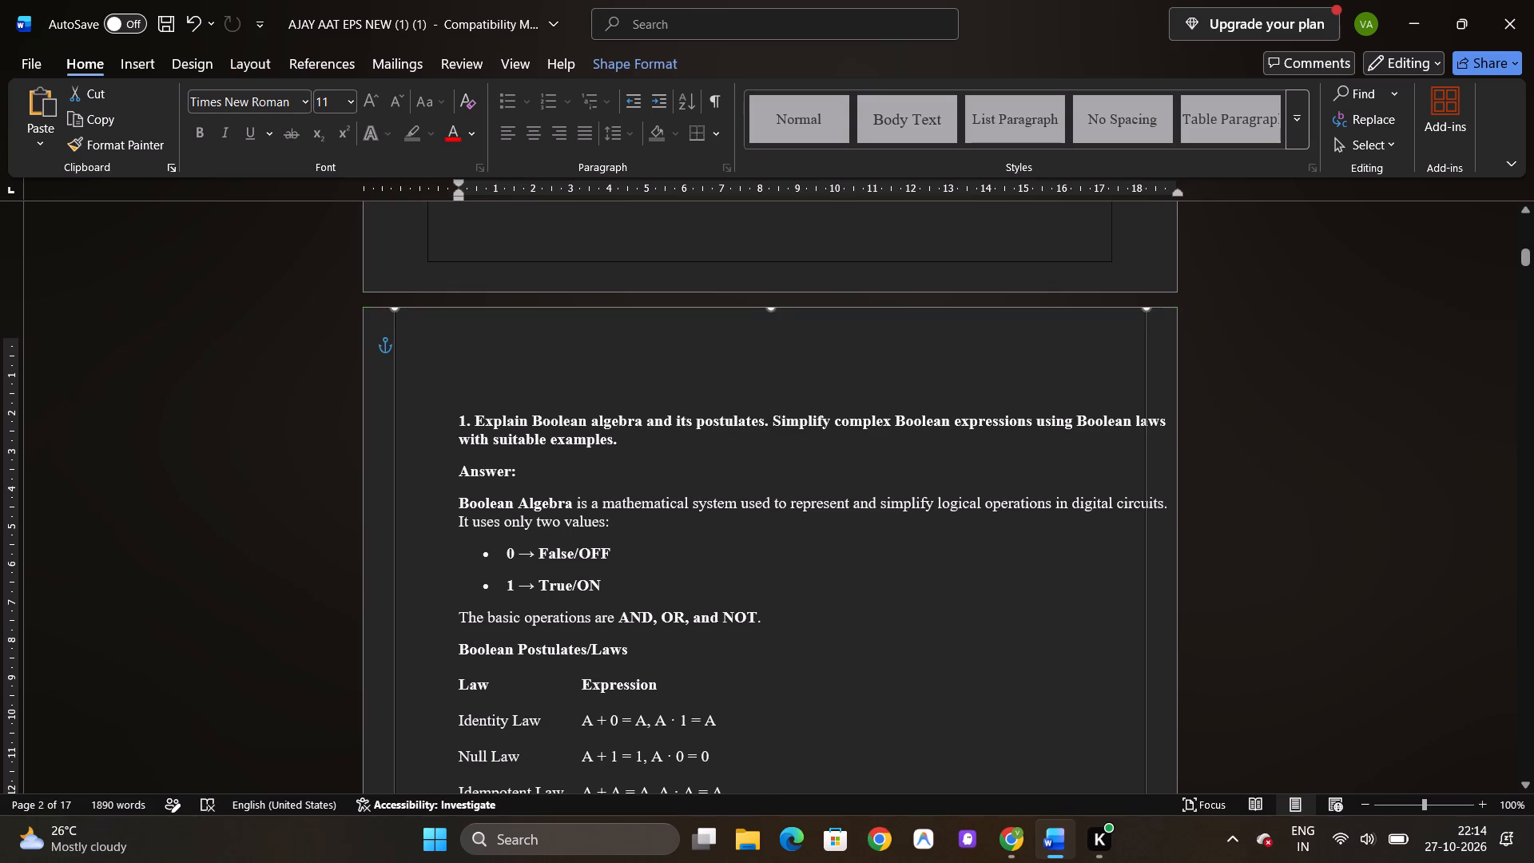
Cut the border rectangle from page 2.
{"action": "right_click", "coordinate": [1148, 373]}
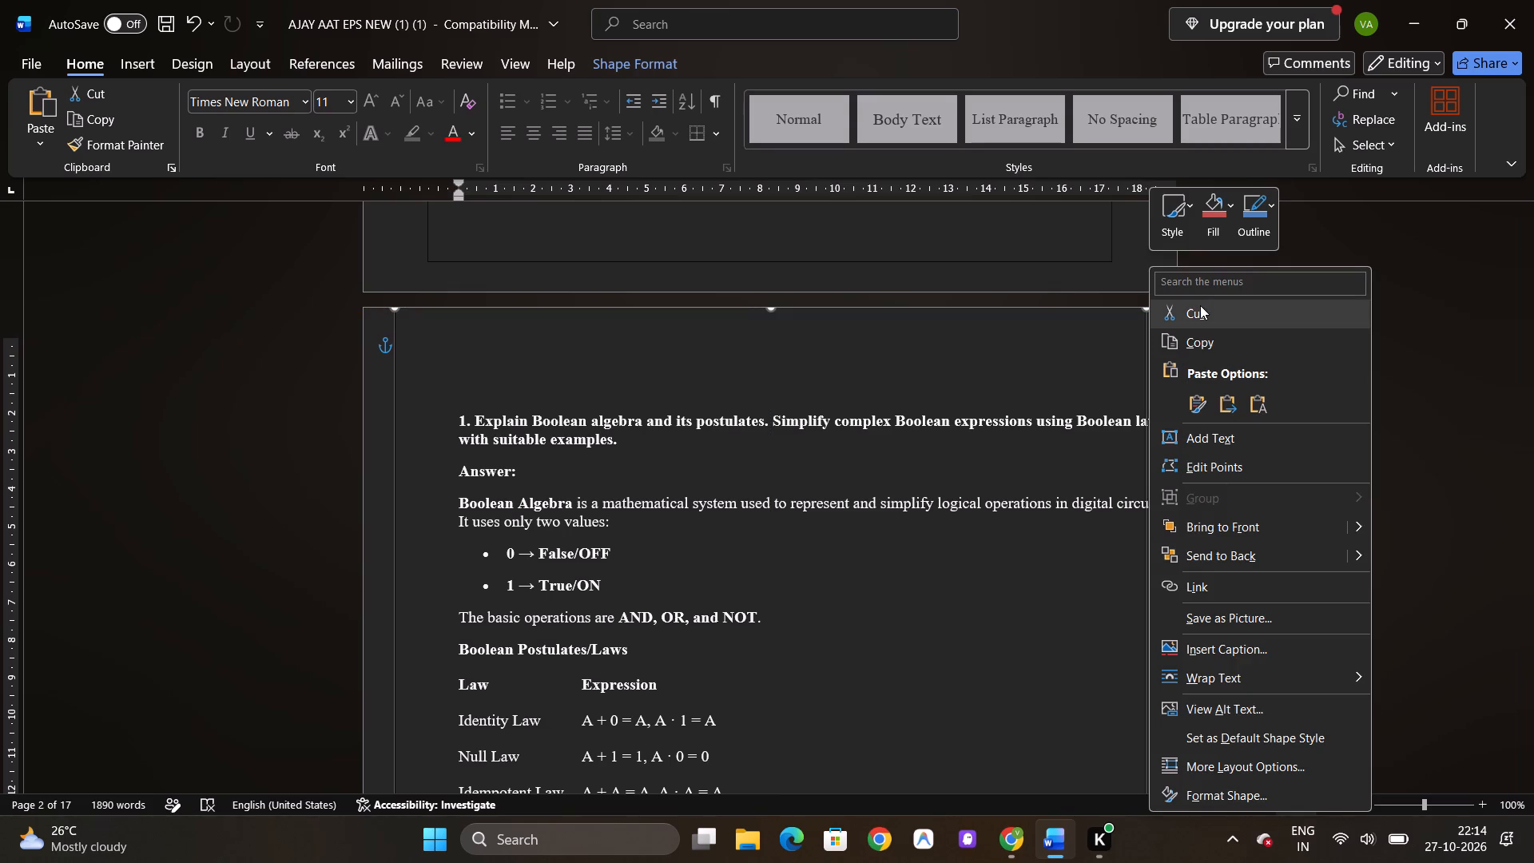
{"action": "left_click", "coordinate": [1200, 305]}
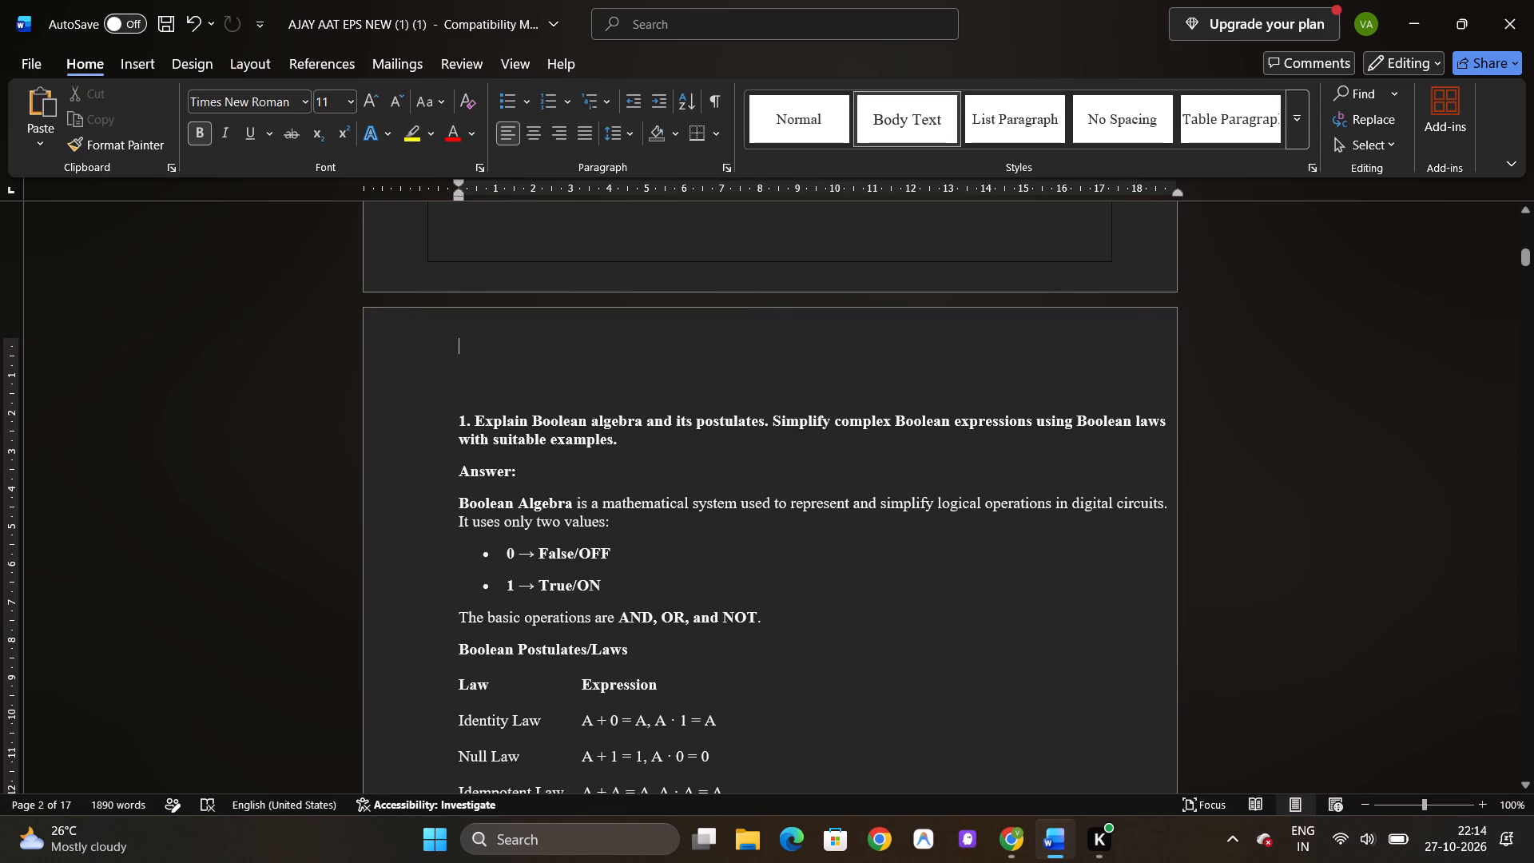
Remove the blank lines above the question 1 heading at the top of page 2.
{"action": "left_click", "coordinate": [463, 419]}
{"action": "key", "text": "Left"}
{"action": "key", "text": "BackSpace"}
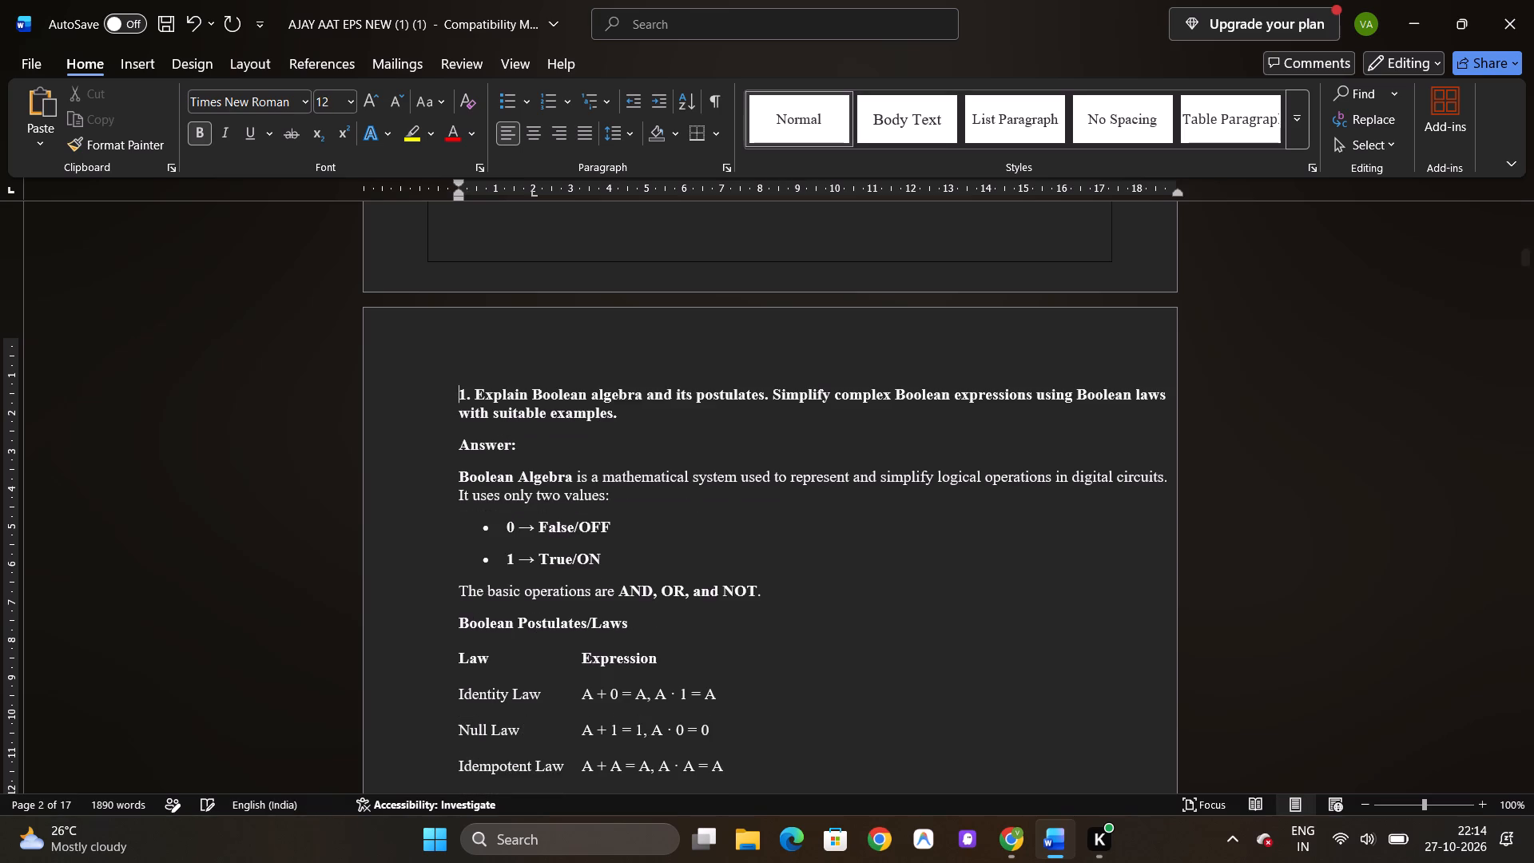
{"action": "key", "text": "BackSpace"}
{"action": "key", "text": "BackSpace"}
{"action": "key", "text": "BackSpace"}
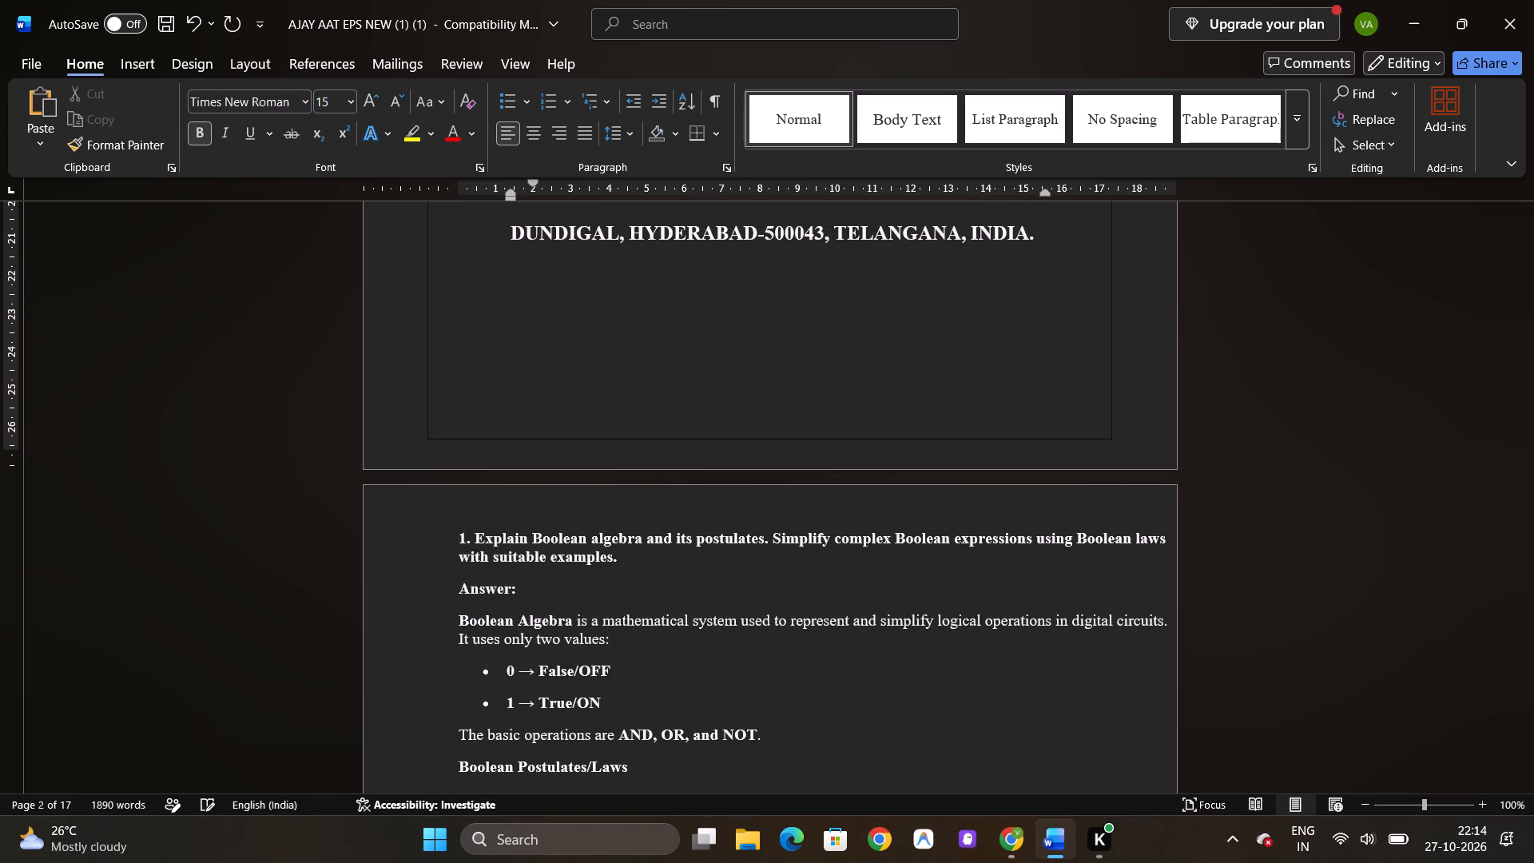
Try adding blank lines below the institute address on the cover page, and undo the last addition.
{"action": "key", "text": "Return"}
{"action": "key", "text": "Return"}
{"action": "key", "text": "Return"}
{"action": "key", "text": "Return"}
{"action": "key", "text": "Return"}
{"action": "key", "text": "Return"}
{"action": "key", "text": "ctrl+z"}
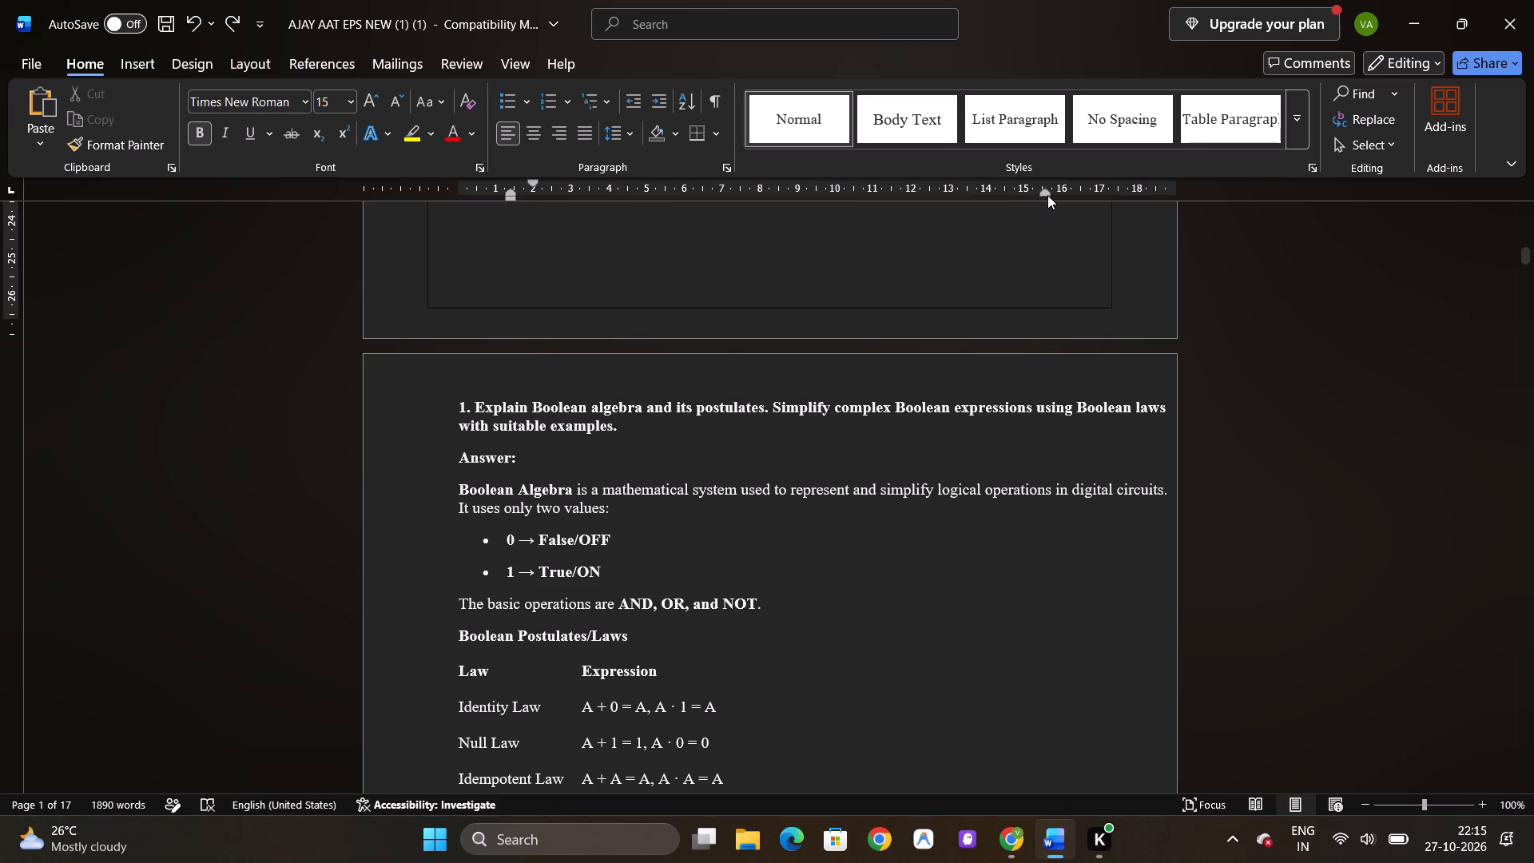
Extend the right indent of the empty paragraph below the cover page address to about 17 cm on the ruler.
{"action": "left_click_drag", "start_coordinate": [1047, 191], "coordinate": [1061, 191]}
{"action": "left_click_drag", "start_coordinate": [1061, 191], "coordinate": [1098, 198]}
{"action": "scroll", "coordinate": [992, 298], "scroll_direction": "up", "scroll_amount": 1}
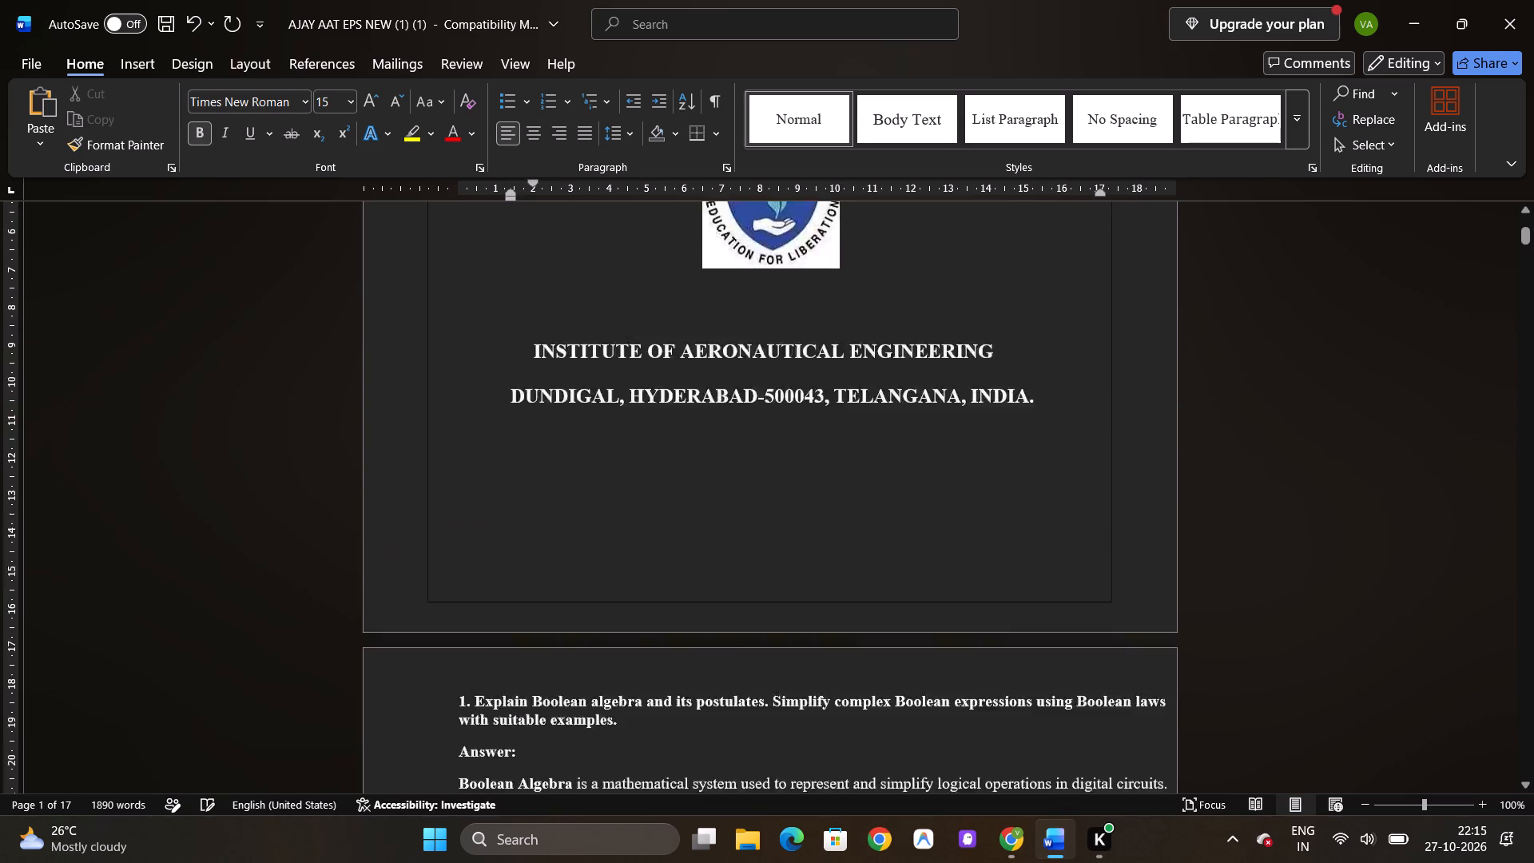
Extend the right indent of the last paragraph on the cover page to about 17.5 cm on the ruler.
{"action": "scroll", "coordinate": [992, 298], "scroll_direction": "up", "scroll_amount": 2}
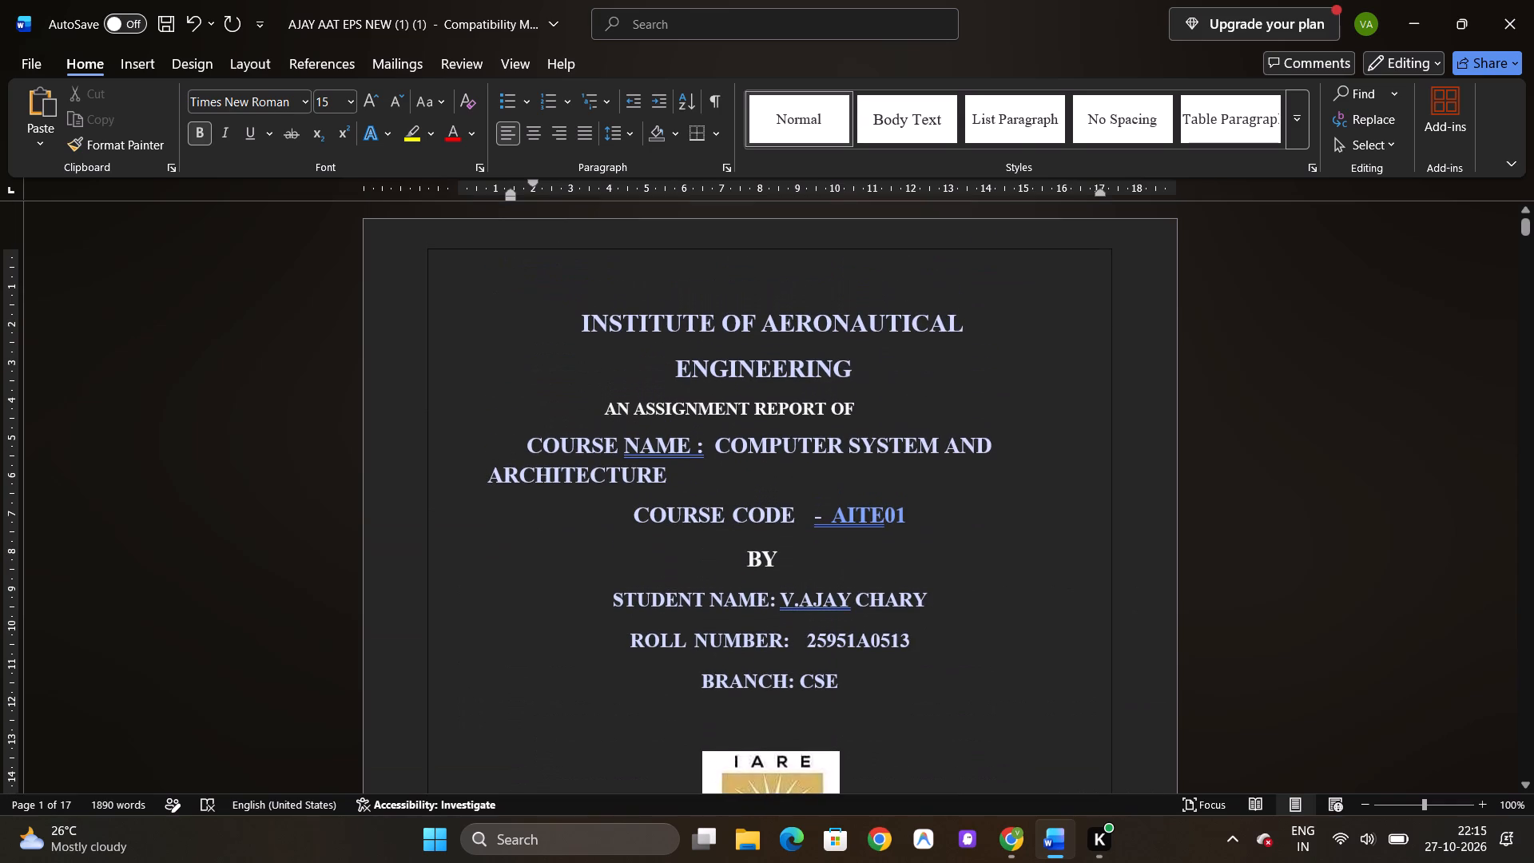
{"action": "scroll", "coordinate": [1012, 399], "scroll_direction": "down", "scroll_amount": 3}
{"action": "scroll", "coordinate": [1012, 399], "scroll_direction": "up", "scroll_amount": 1}
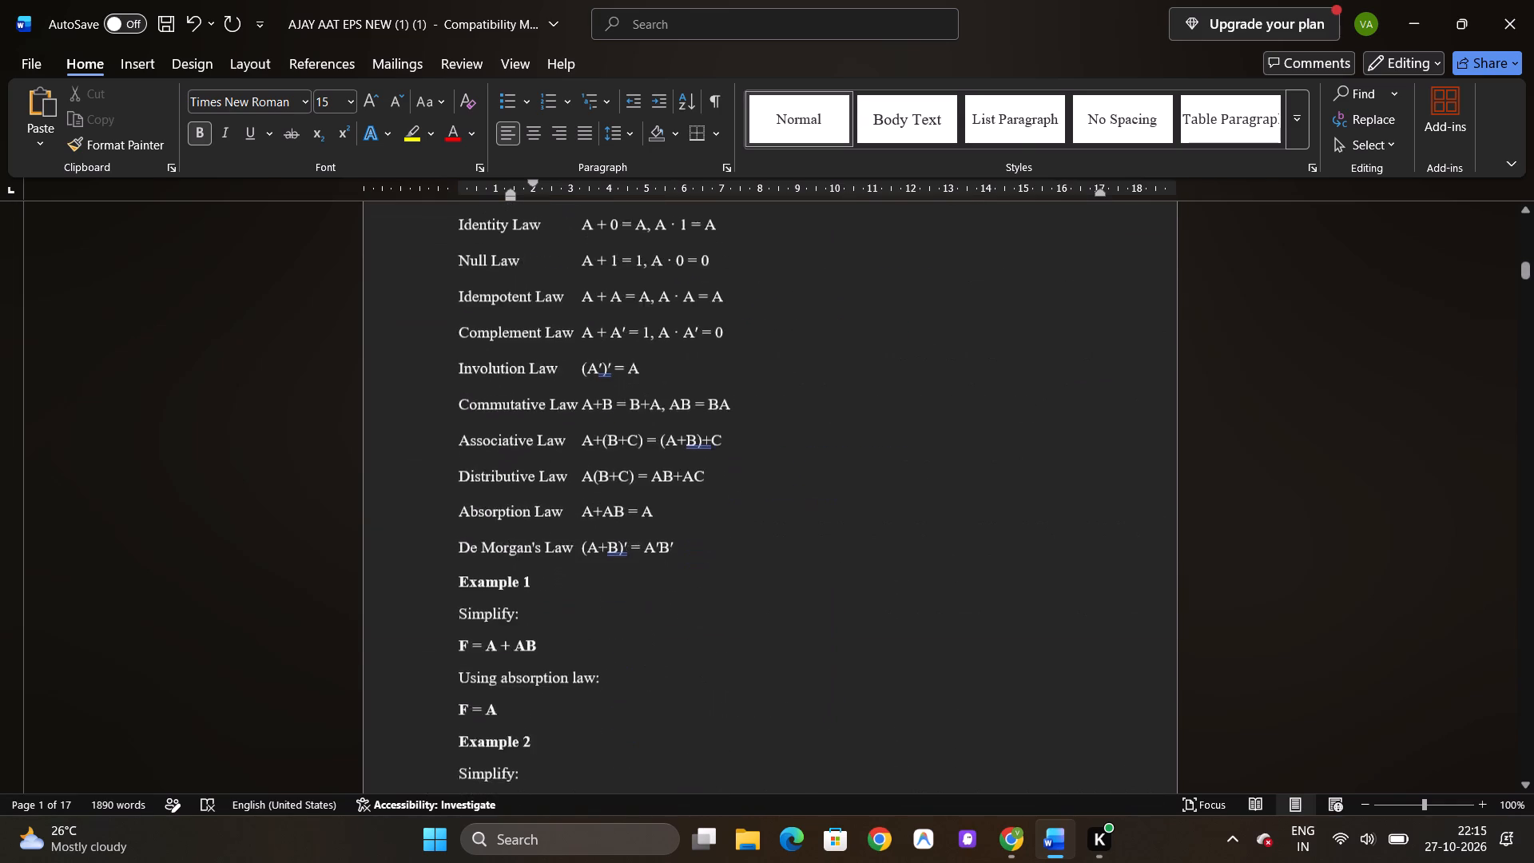
{"action": "scroll", "coordinate": [1012, 399], "scroll_direction": "up", "scroll_amount": 1}
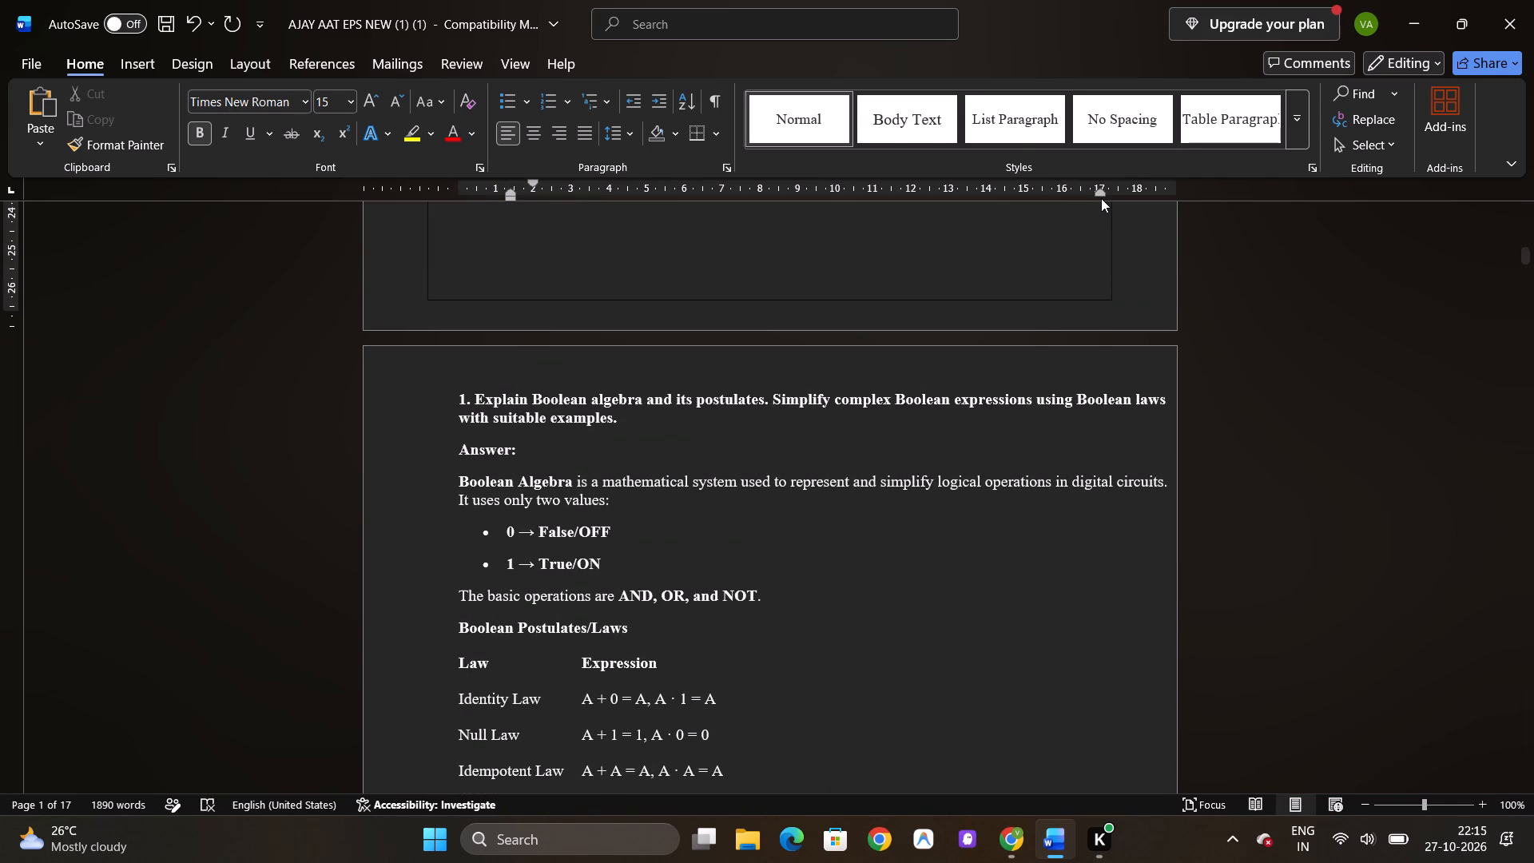
{"action": "left_click_drag", "start_coordinate": [1099, 192], "coordinate": [1118, 191]}
{"action": "left_click_drag", "start_coordinate": [1118, 191], "coordinate": [1119, 191]}
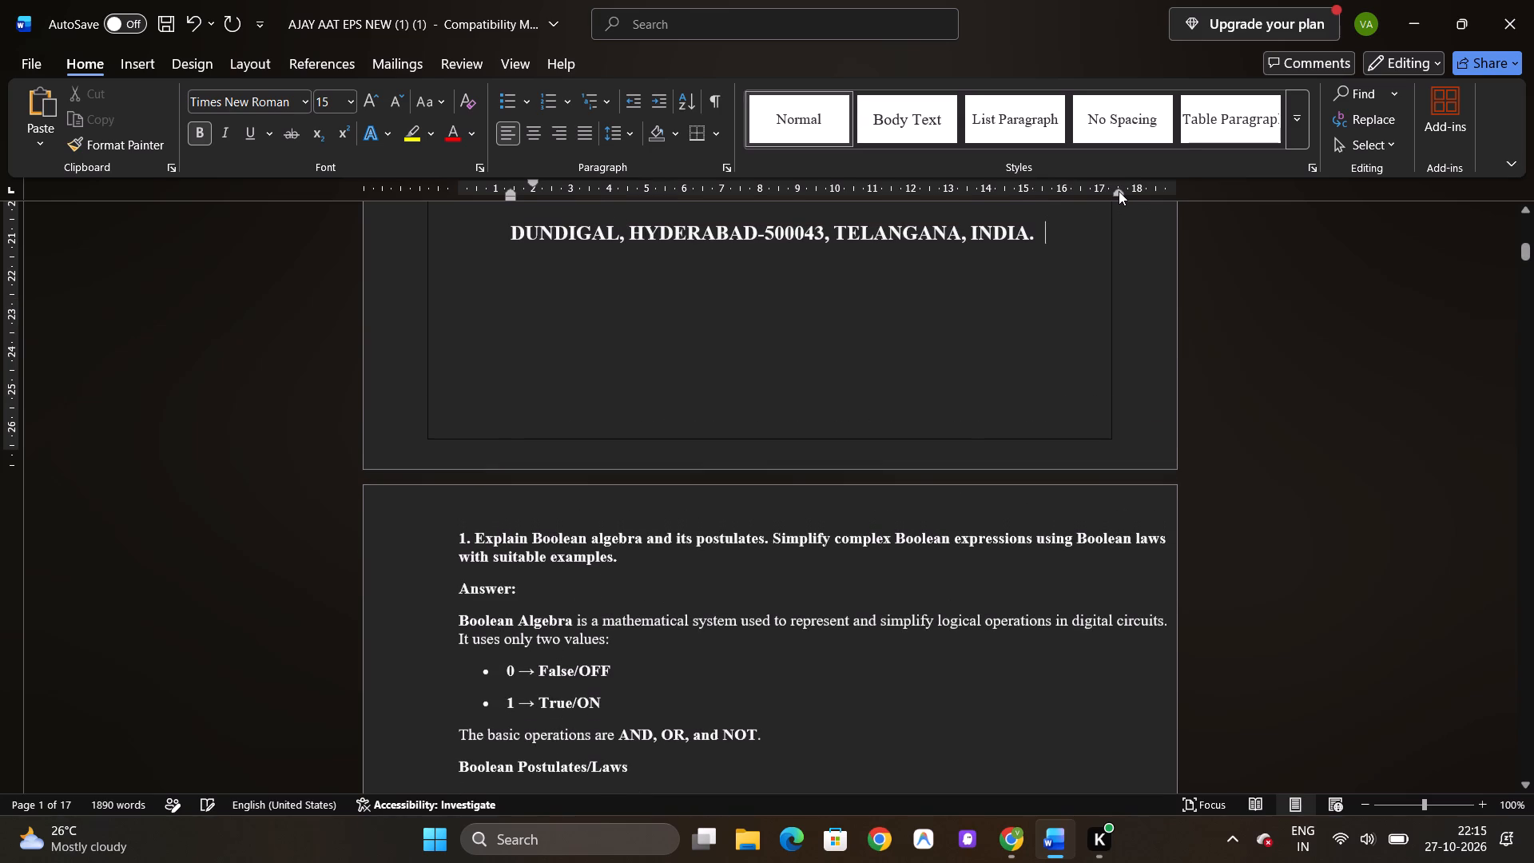
Justify the opening text of question 1, from its heading through the line on the basic operations.
{"action": "scroll", "coordinate": [563, 594], "scroll_direction": "down", "scroll_amount": 1}
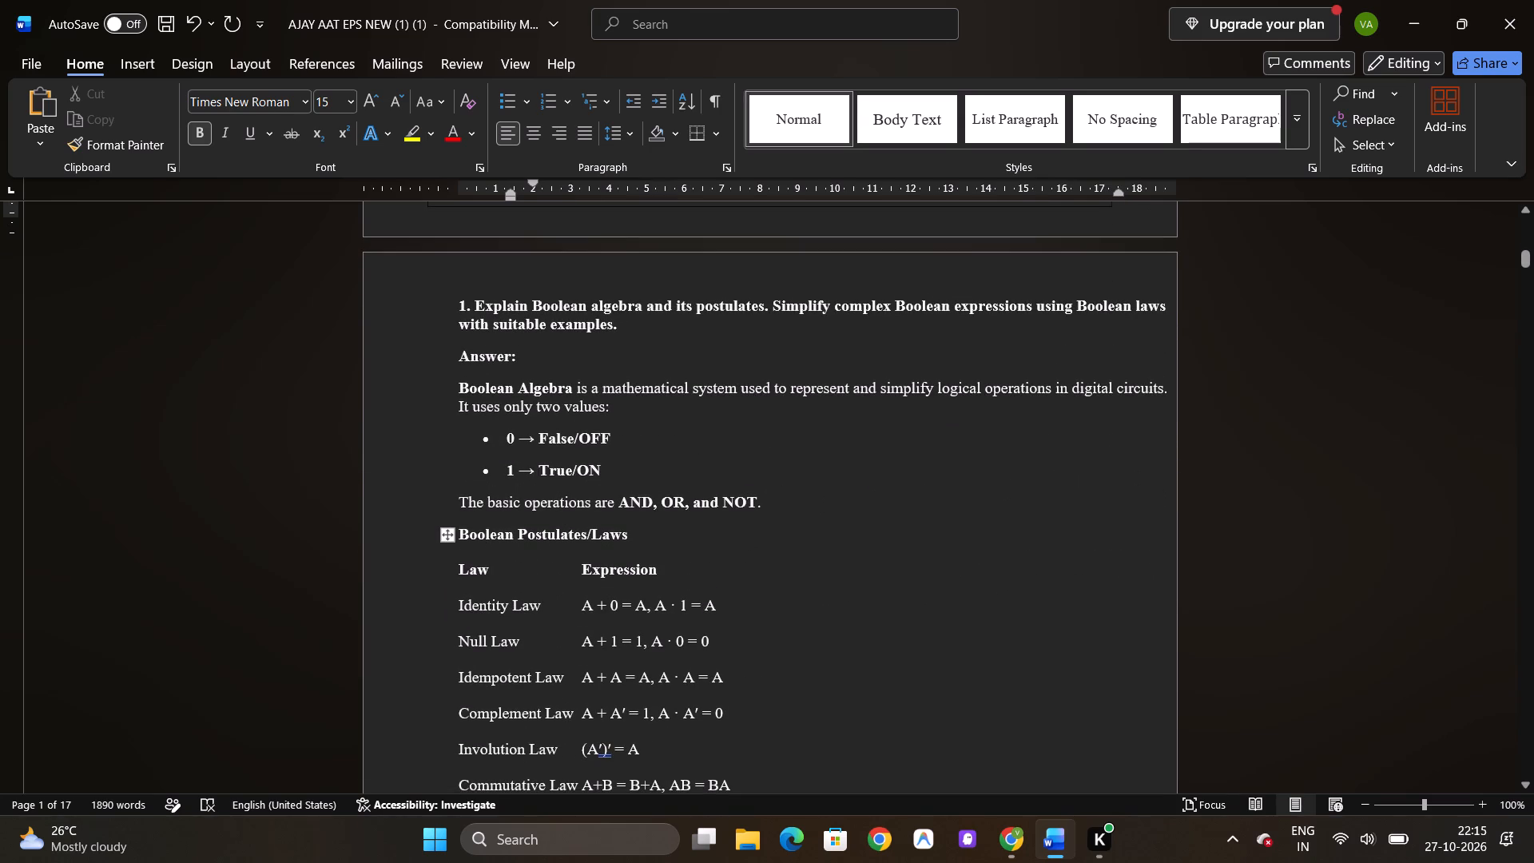
{"action": "left_click_drag", "start_coordinate": [458, 297], "coordinate": [638, 481]}
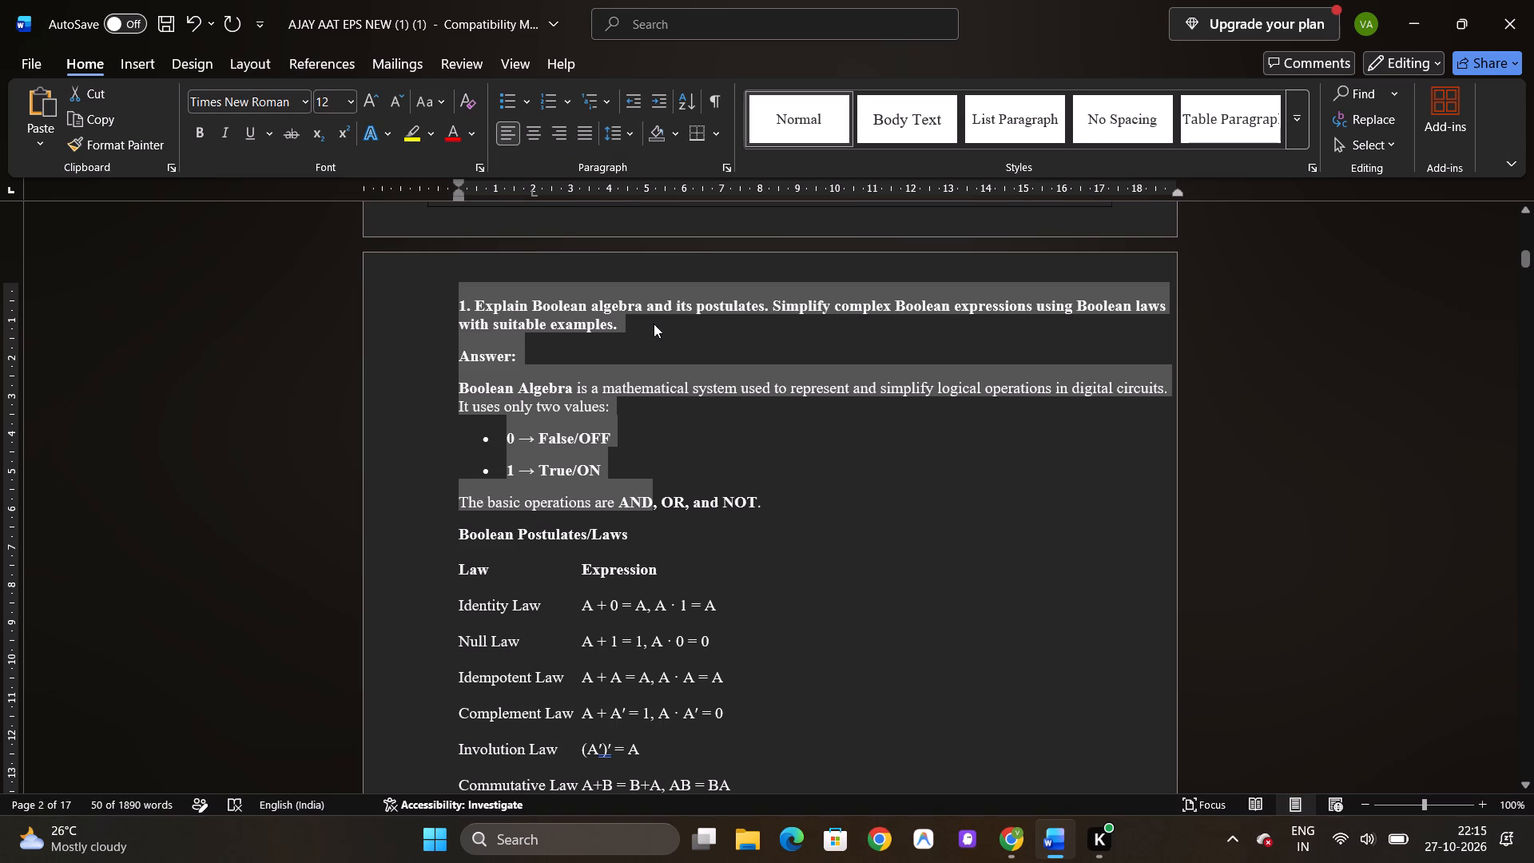
{"action": "key", "text": "ctrl+j"}
{"action": "left_click", "coordinate": [810, 532]}
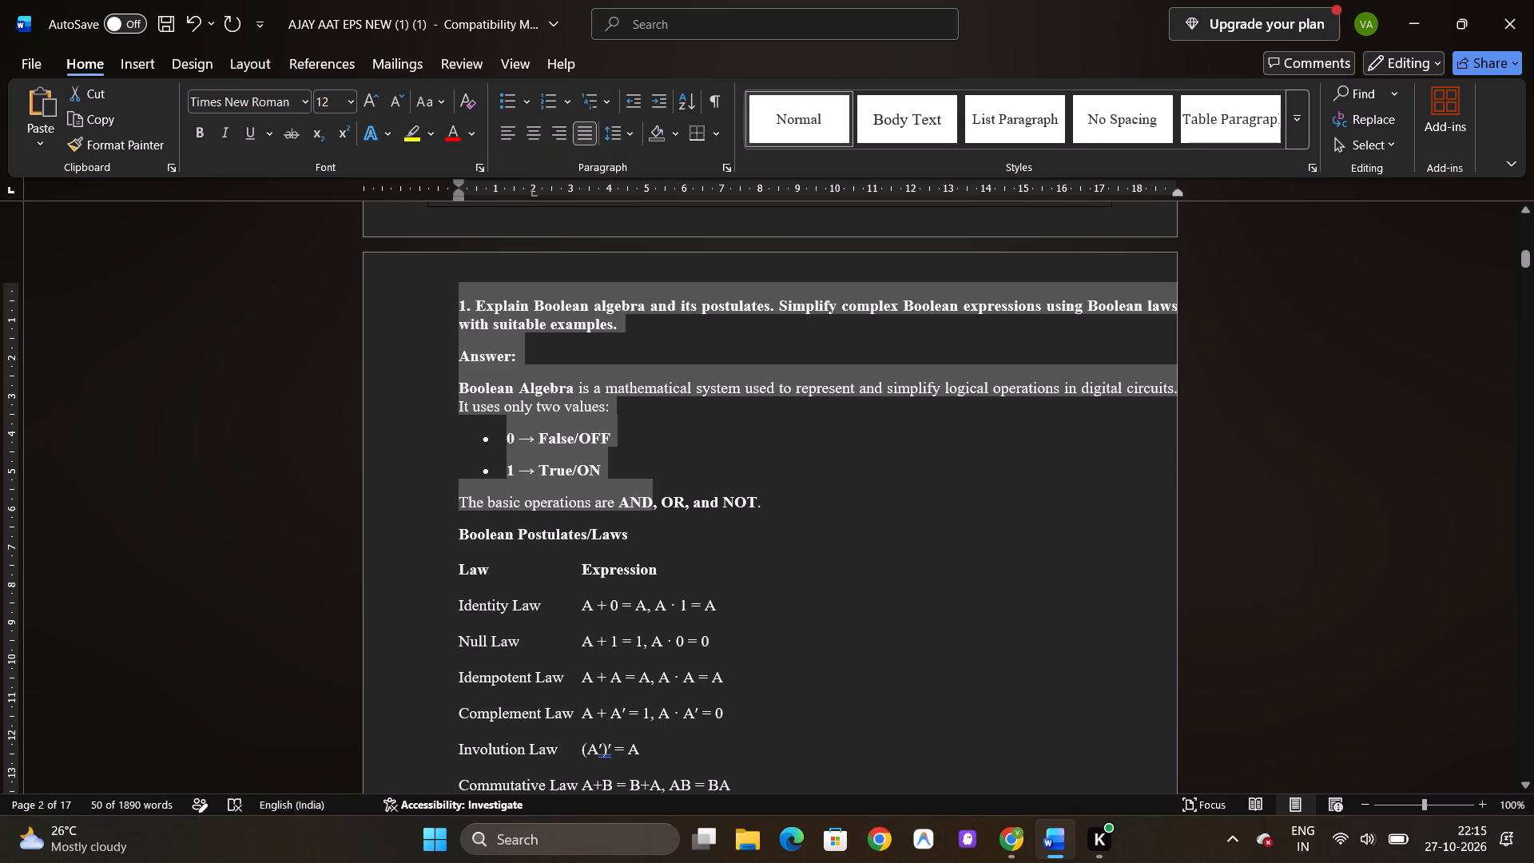
Move the right margin of the question pages inward to about 17.7 cm on the ruler.
{"action": "scroll", "coordinate": [810, 532], "scroll_direction": "up", "scroll_amount": 1}
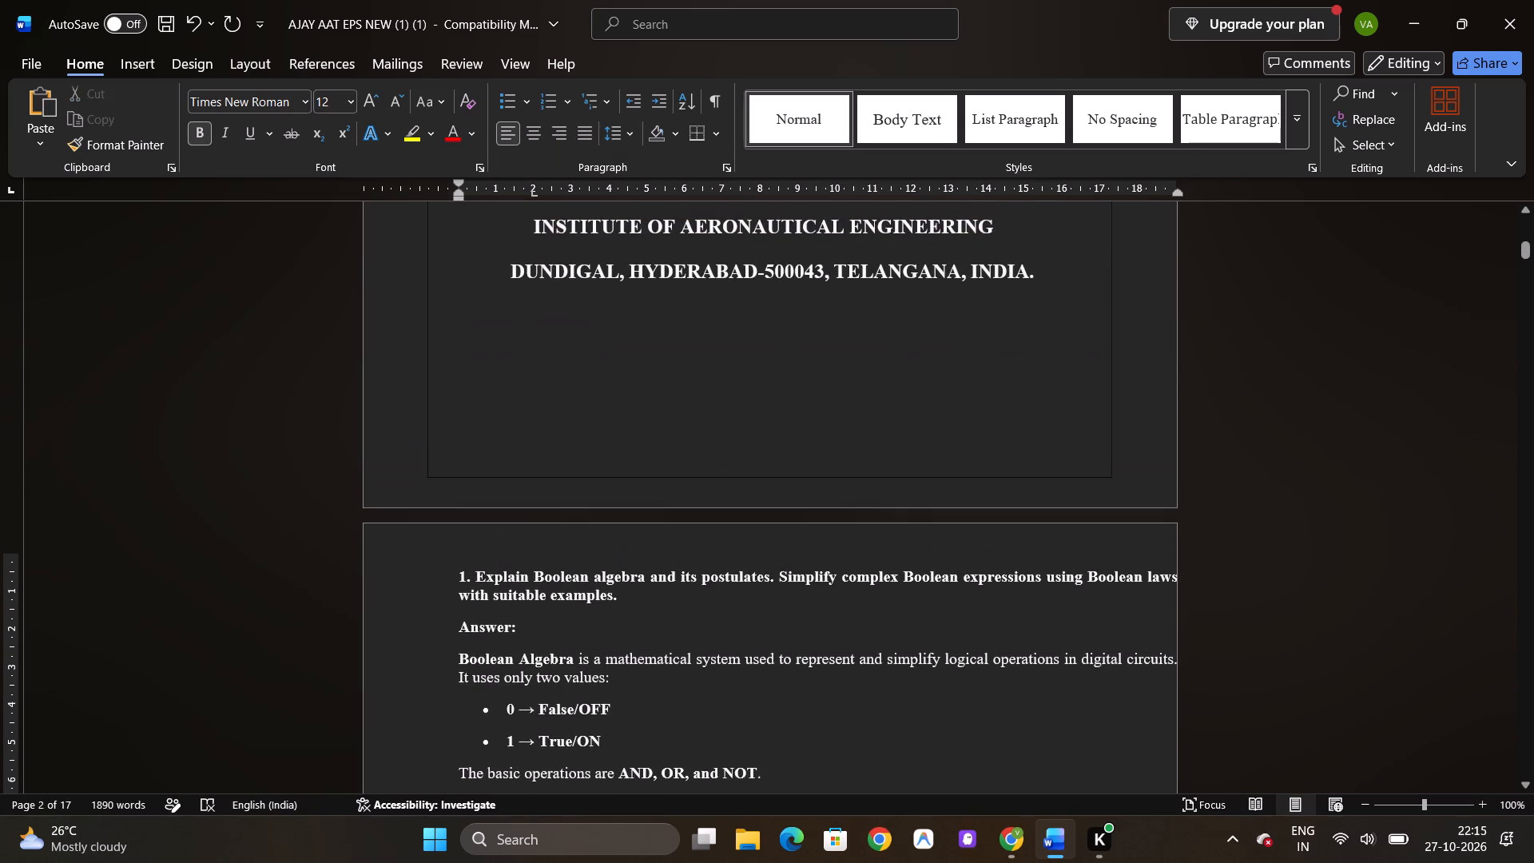
{"action": "scroll", "coordinate": [810, 532], "scroll_direction": "up", "scroll_amount": 1}
{"action": "left_click_drag", "start_coordinate": [1178, 185], "coordinate": [1151, 189]}
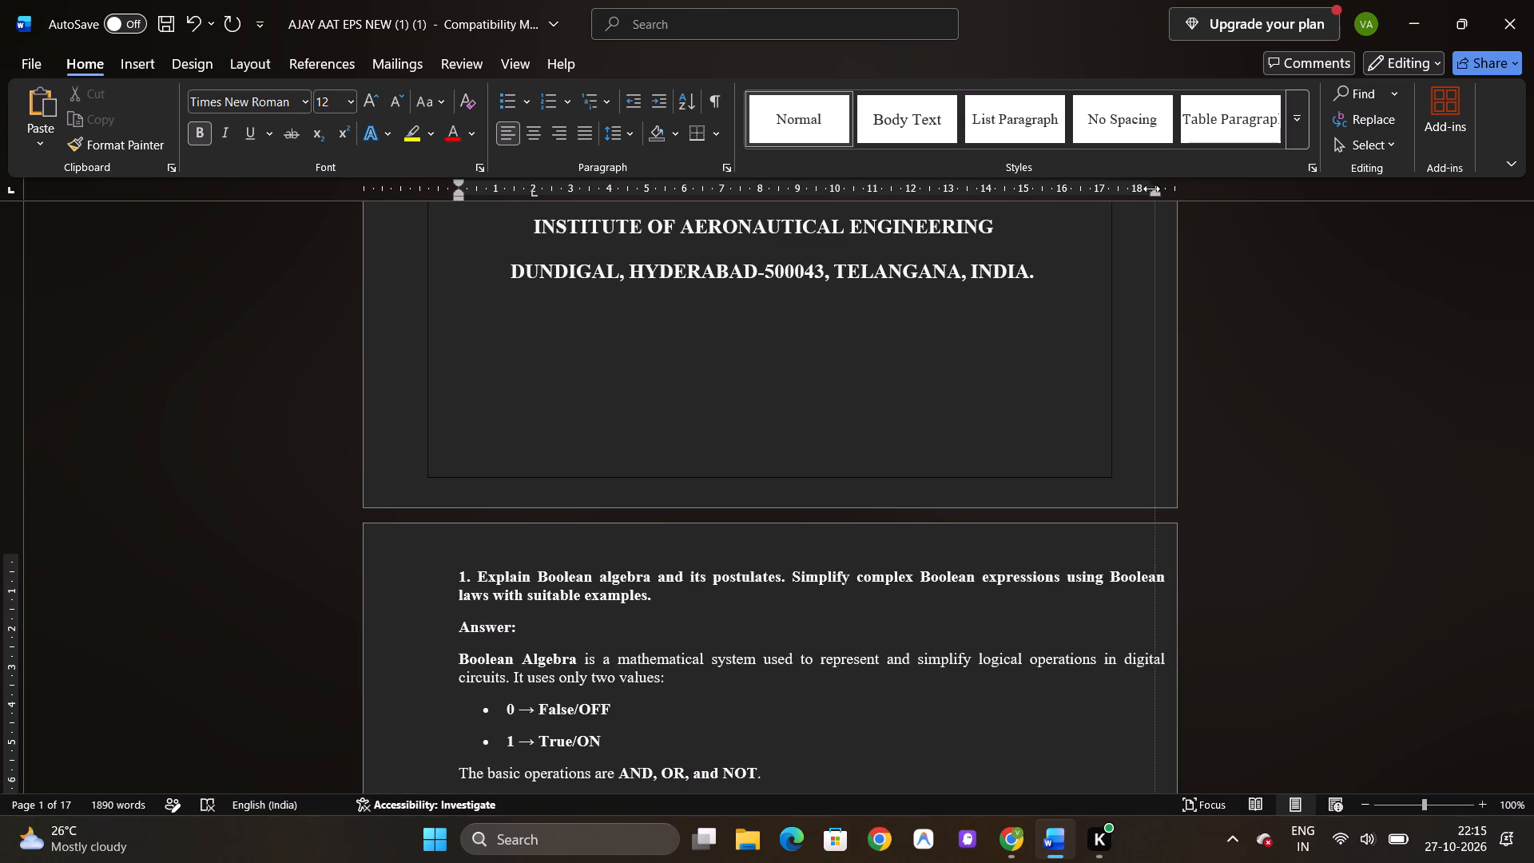
{"action": "left_click_drag", "start_coordinate": [1151, 189], "coordinate": [1107, 196]}
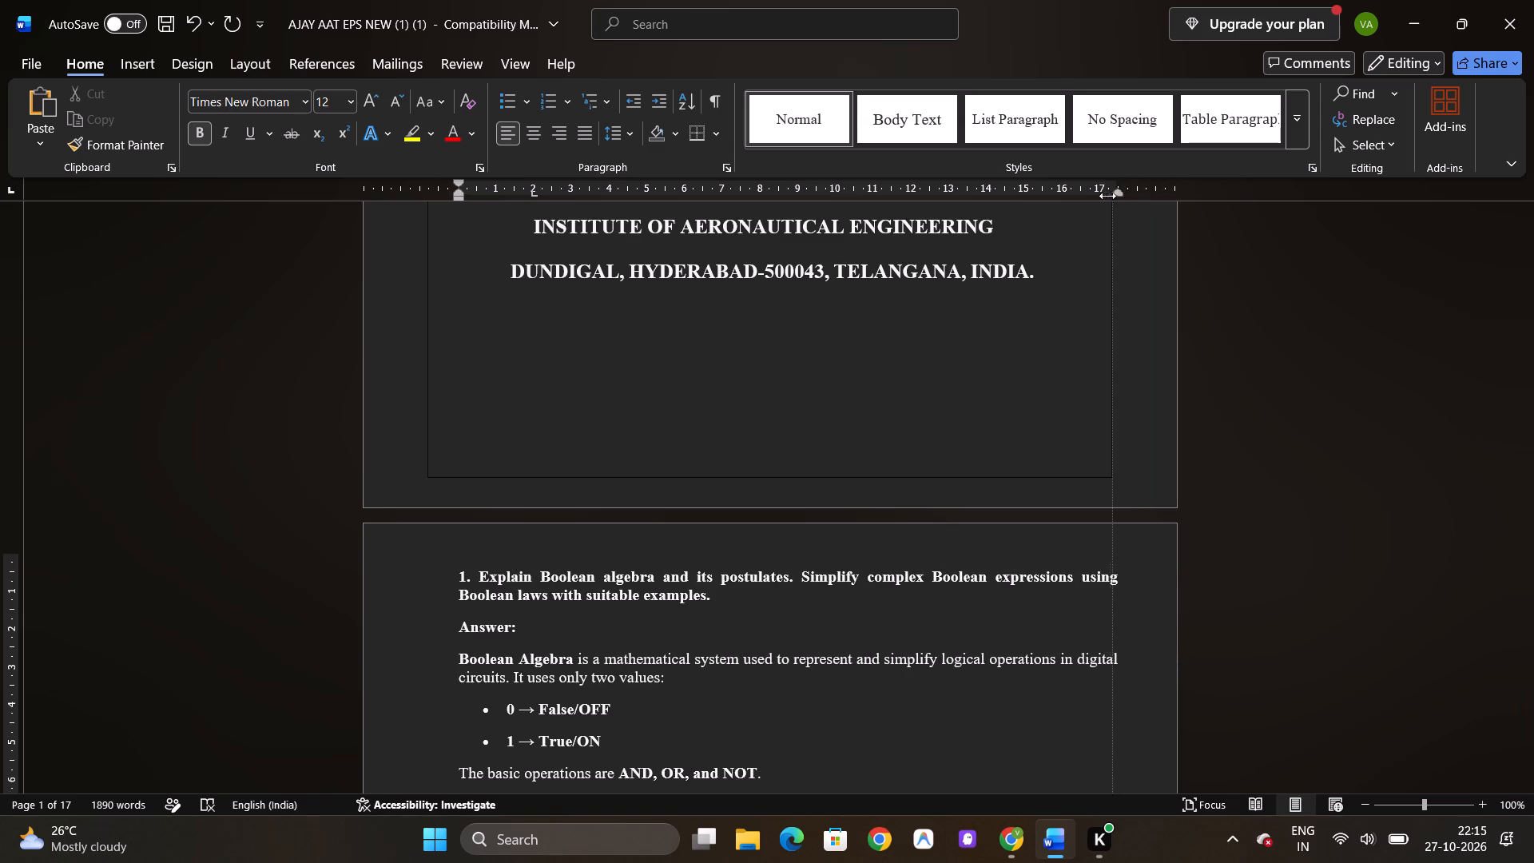
{"action": "left_click_drag", "start_coordinate": [1107, 196], "coordinate": [1119, 200]}
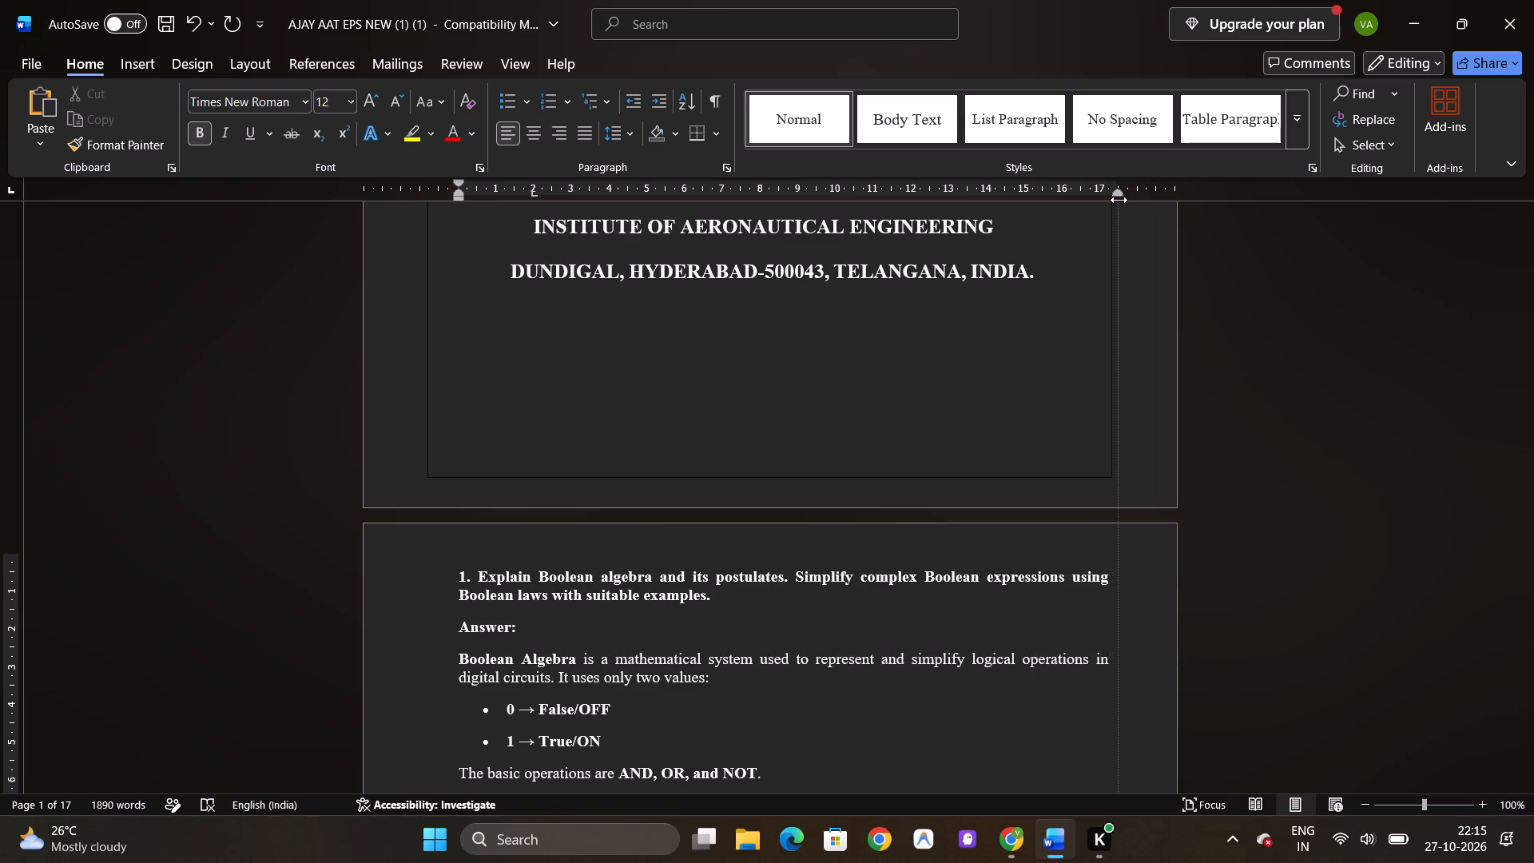
{"action": "left_click_drag", "start_coordinate": [1119, 200], "coordinate": [1126, 199]}
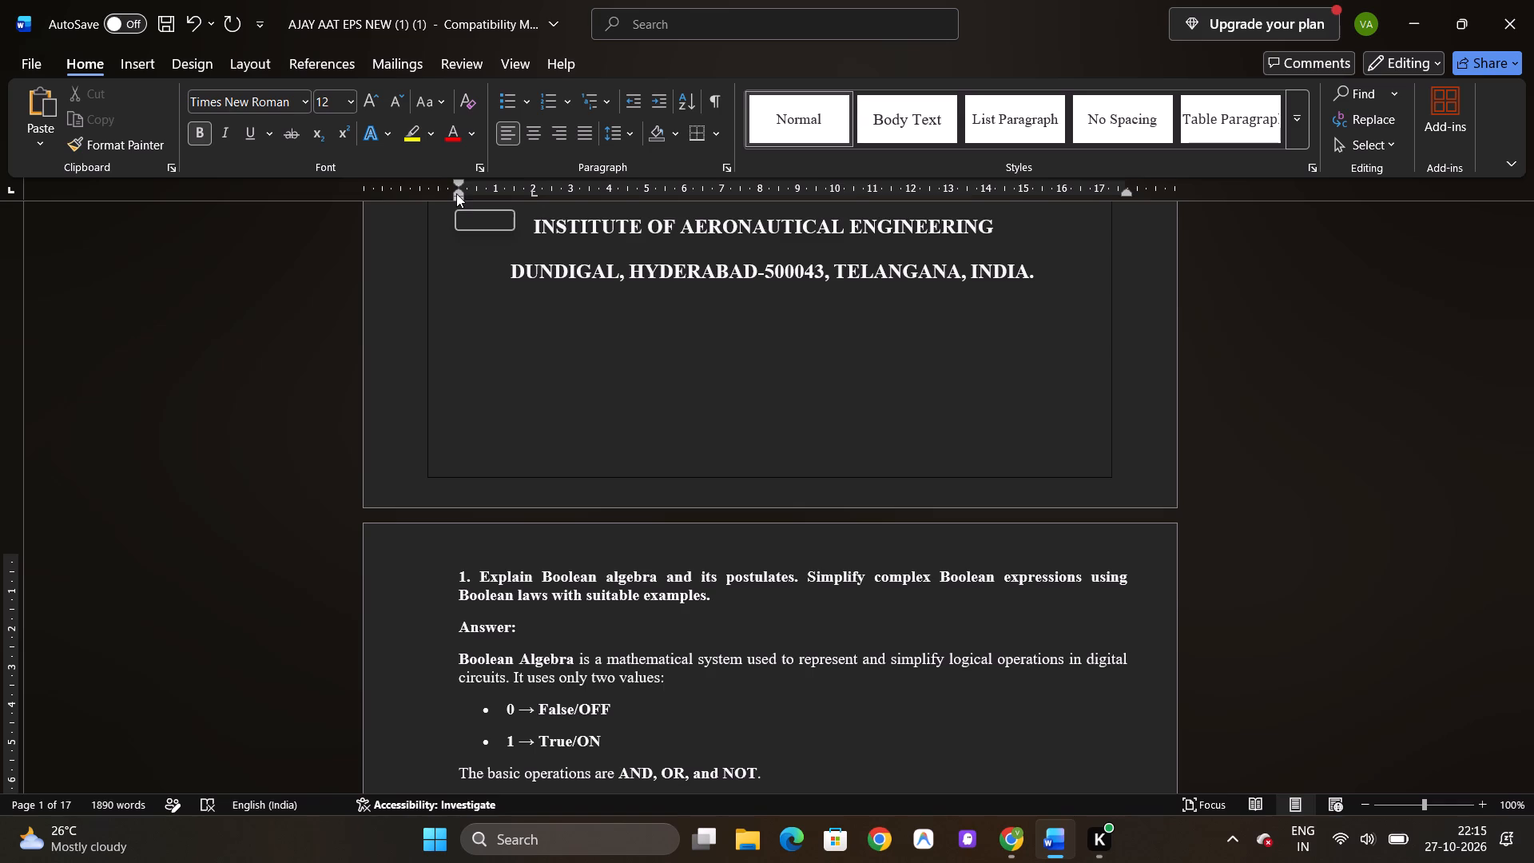
Move the hanging indent of the Boolean Postulates/Laws heading out to about -1 cm on the ruler.
{"action": "left_click_drag", "start_coordinate": [457, 190], "coordinate": [451, 190]}
{"action": "left_click_drag", "start_coordinate": [451, 190], "coordinate": [433, 191]}
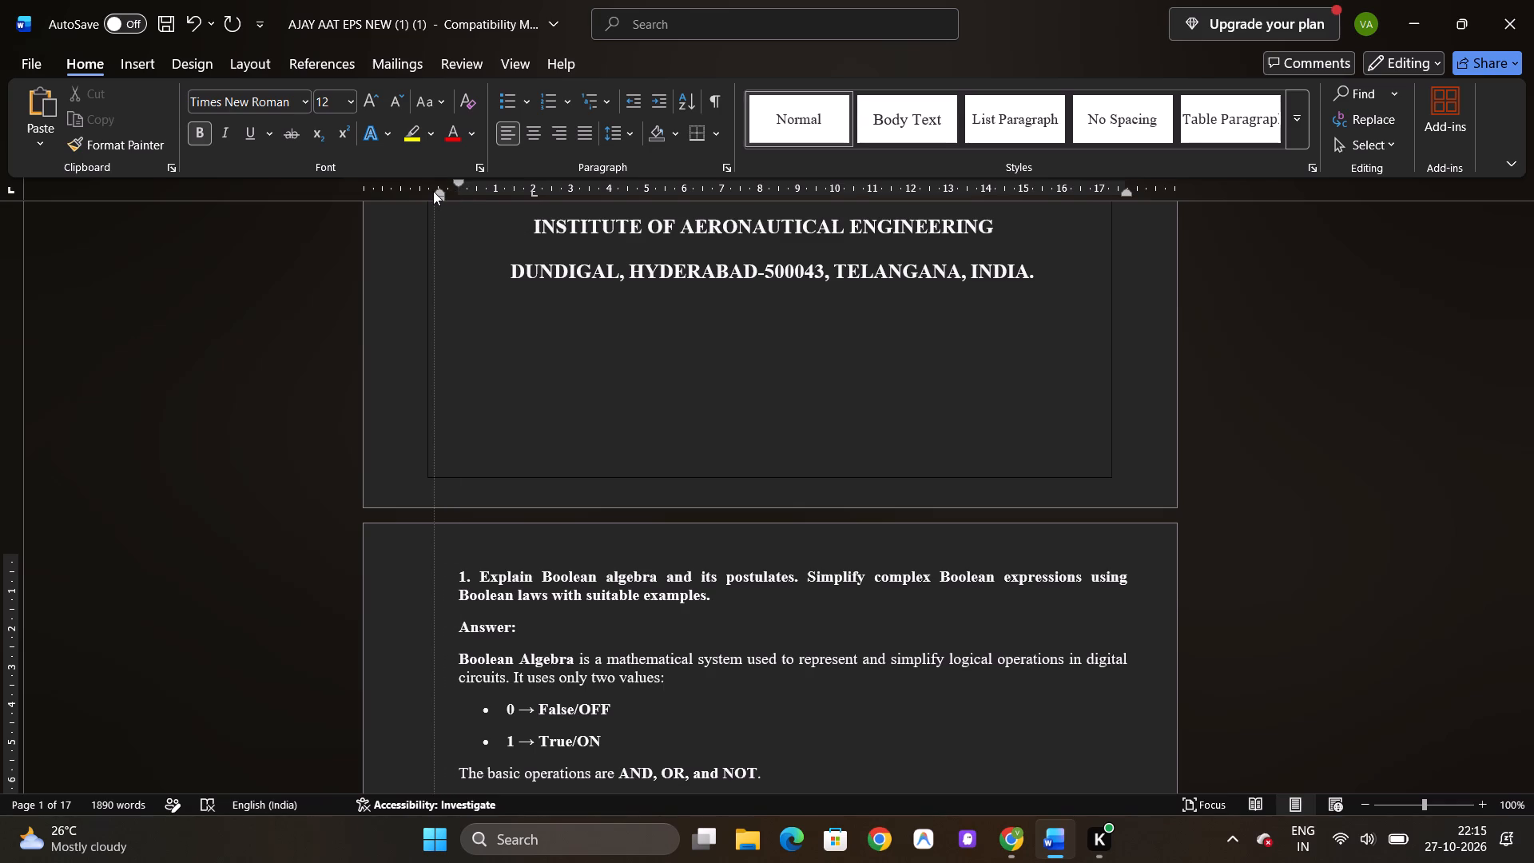
{"action": "left_click_drag", "start_coordinate": [433, 191], "coordinate": [421, 193]}
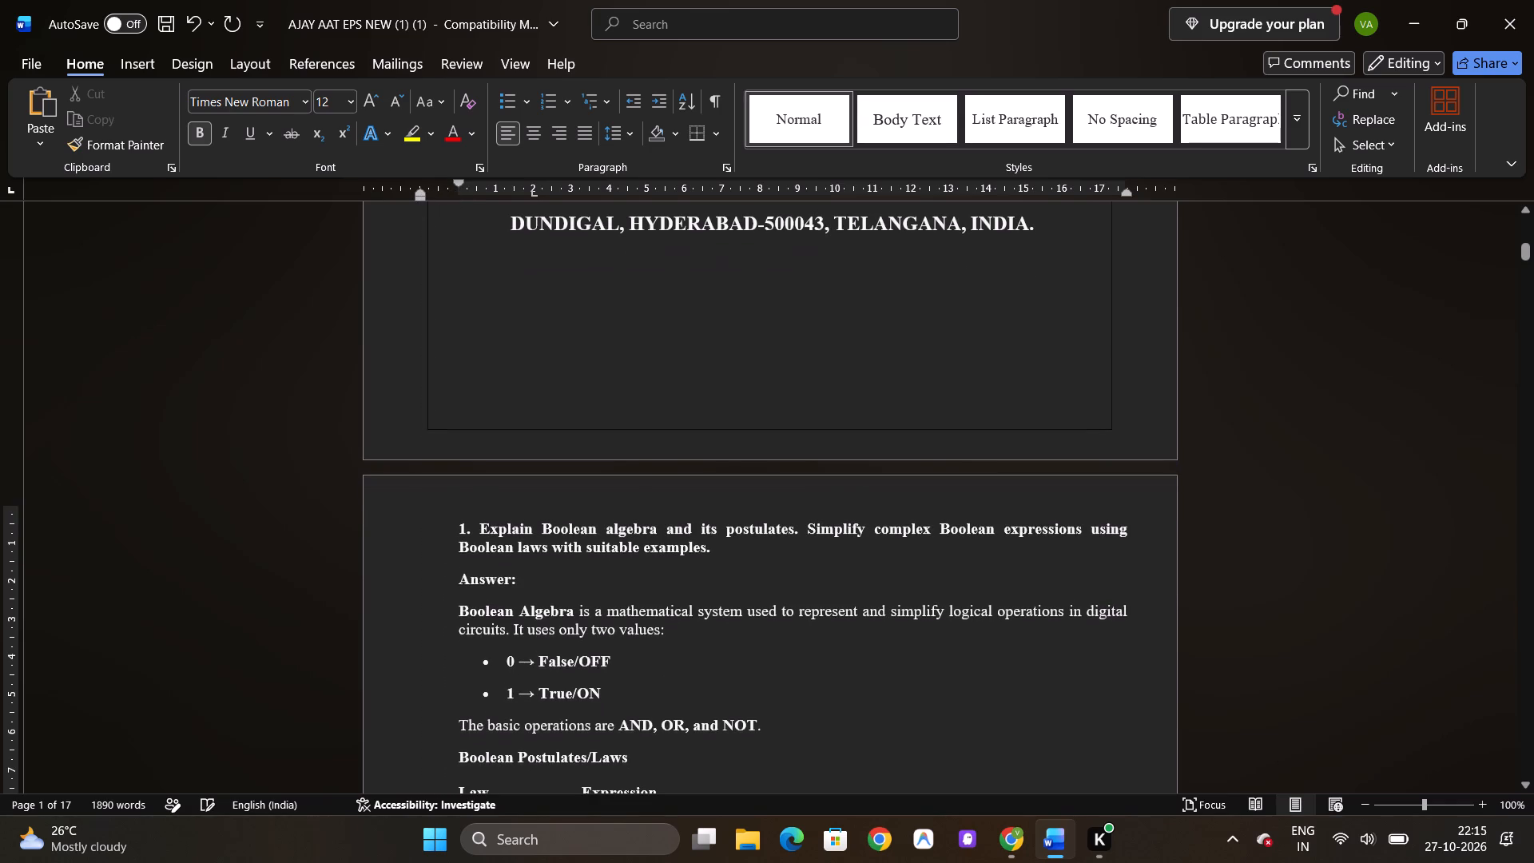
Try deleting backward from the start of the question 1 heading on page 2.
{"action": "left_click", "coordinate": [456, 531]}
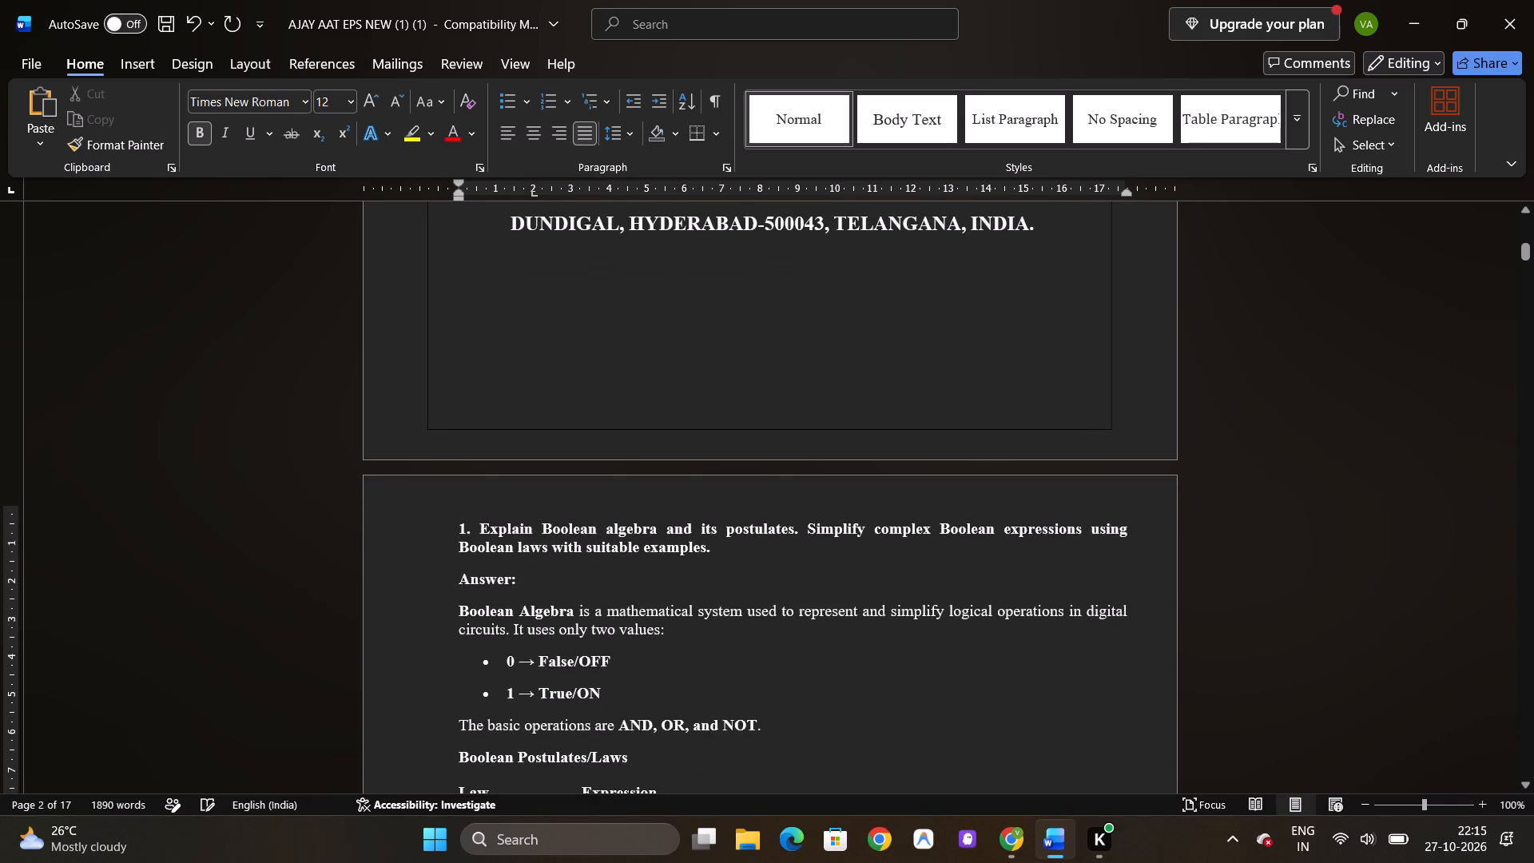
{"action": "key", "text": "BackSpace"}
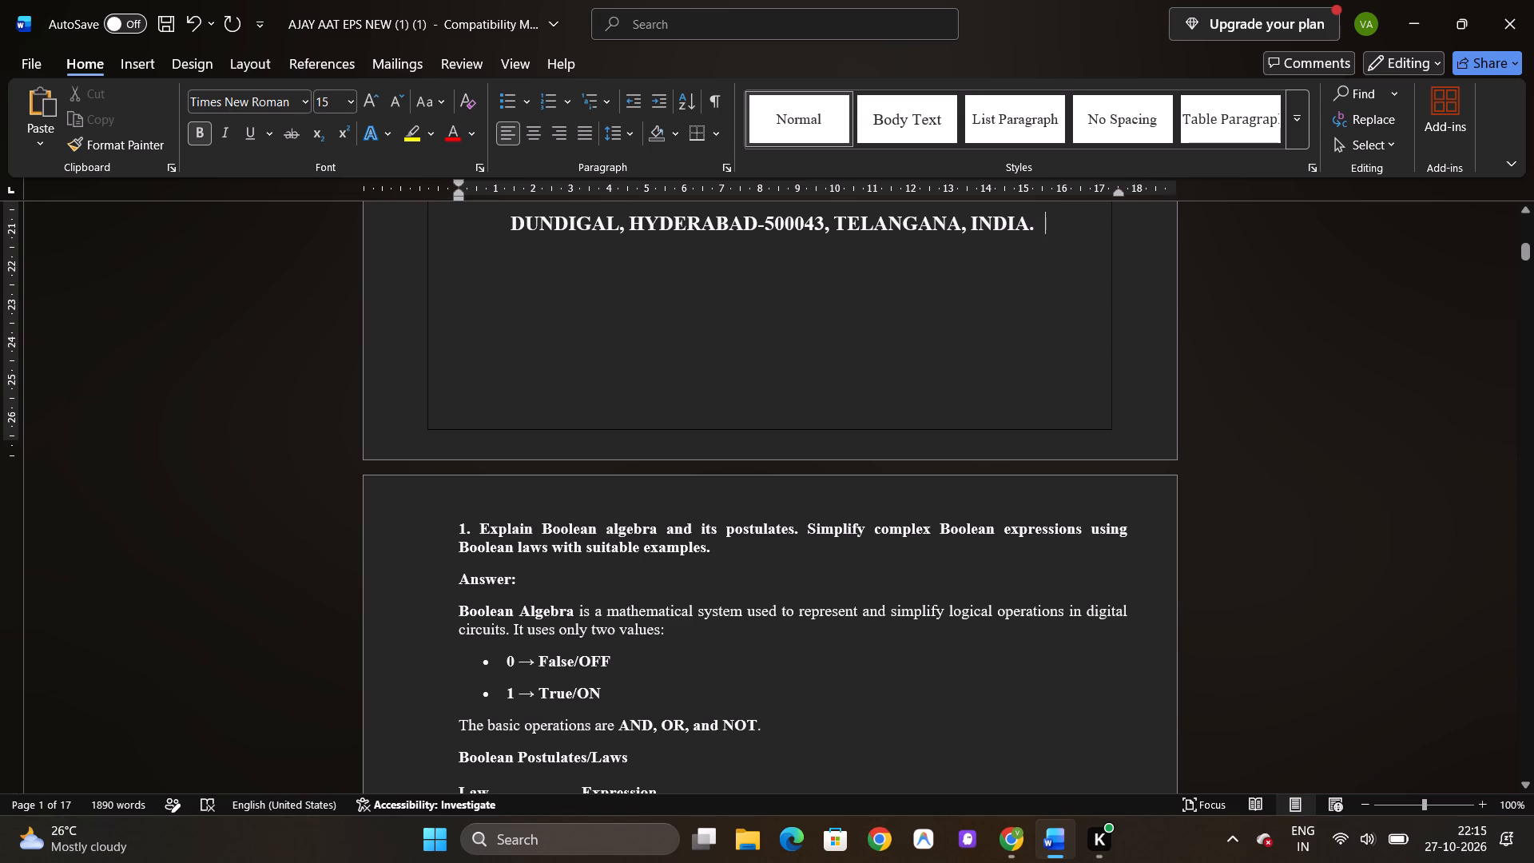
Move the last cover-page paragraph's left indent out to about -1 cm and add a tab stop at about 17 cm.
{"action": "scroll", "coordinate": [513, 625], "scroll_direction": "up", "scroll_amount": 1}
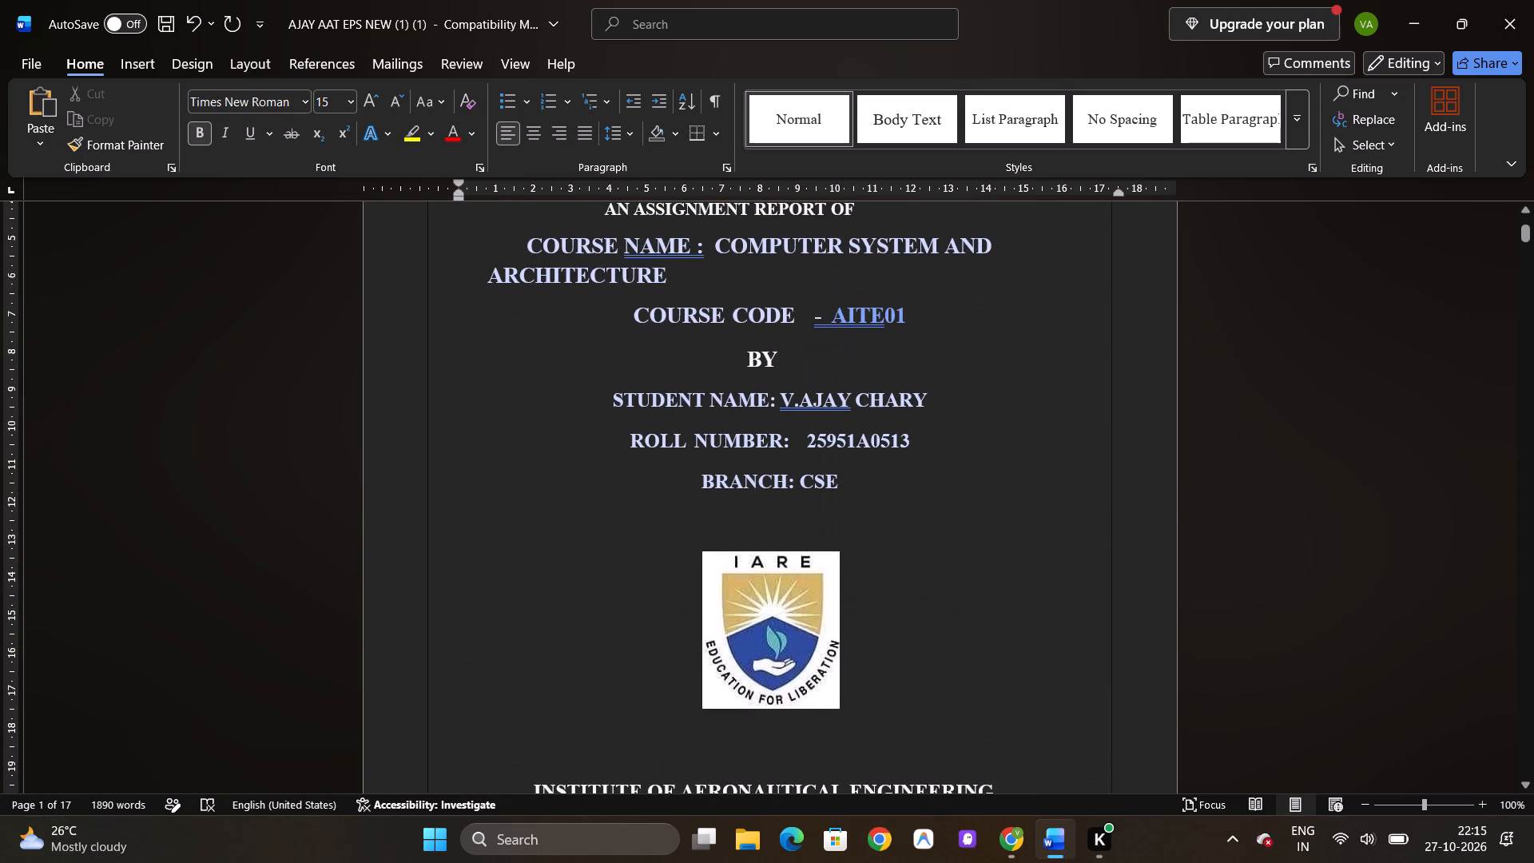
{"action": "scroll", "coordinate": [513, 625], "scroll_direction": "down", "scroll_amount": 2}
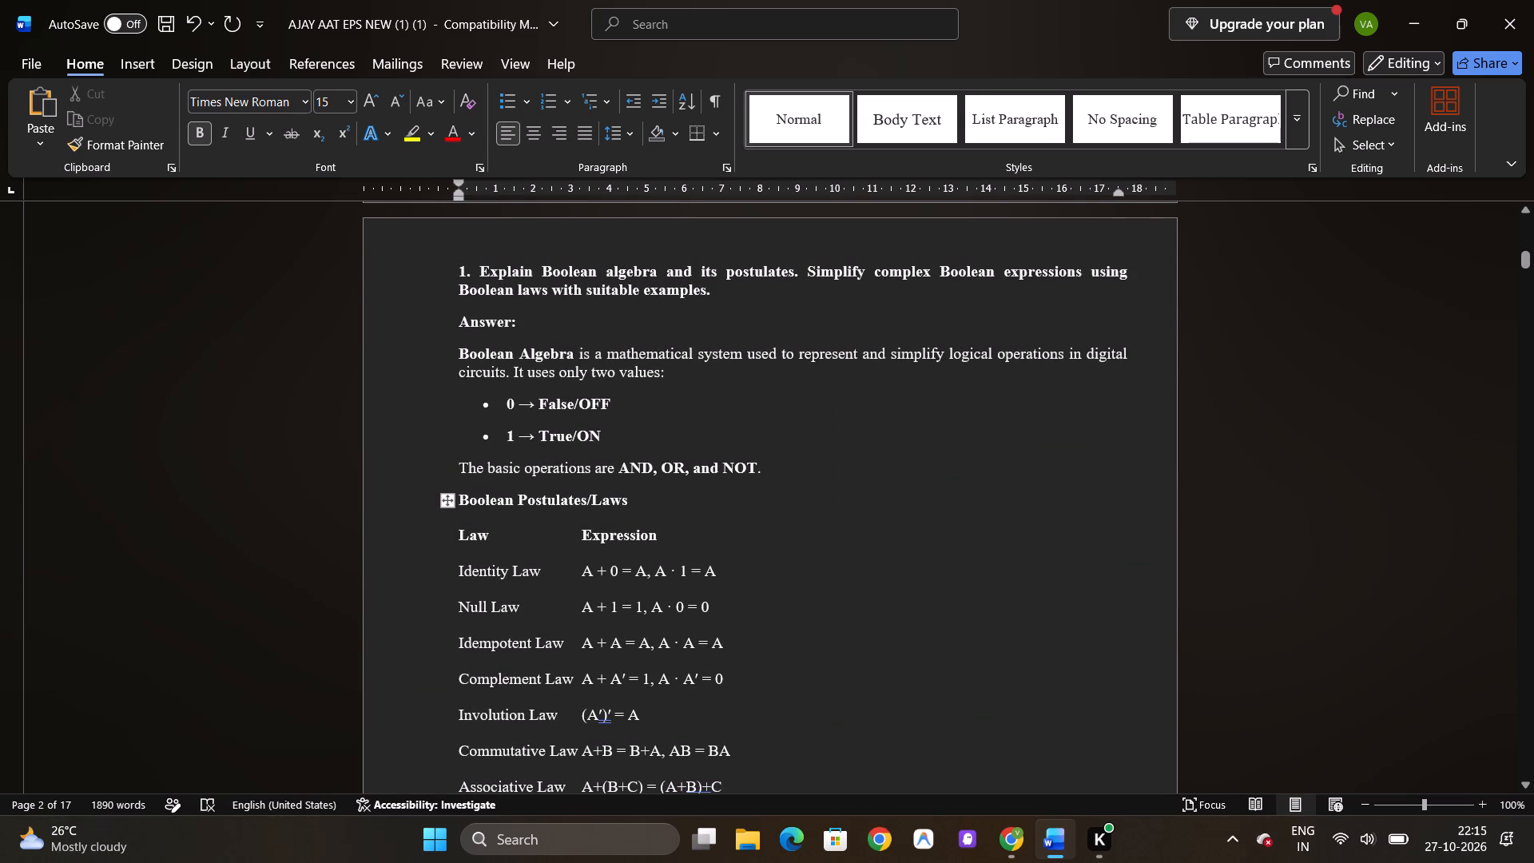
{"action": "left_click_drag", "start_coordinate": [460, 196], "coordinate": [476, 193]}
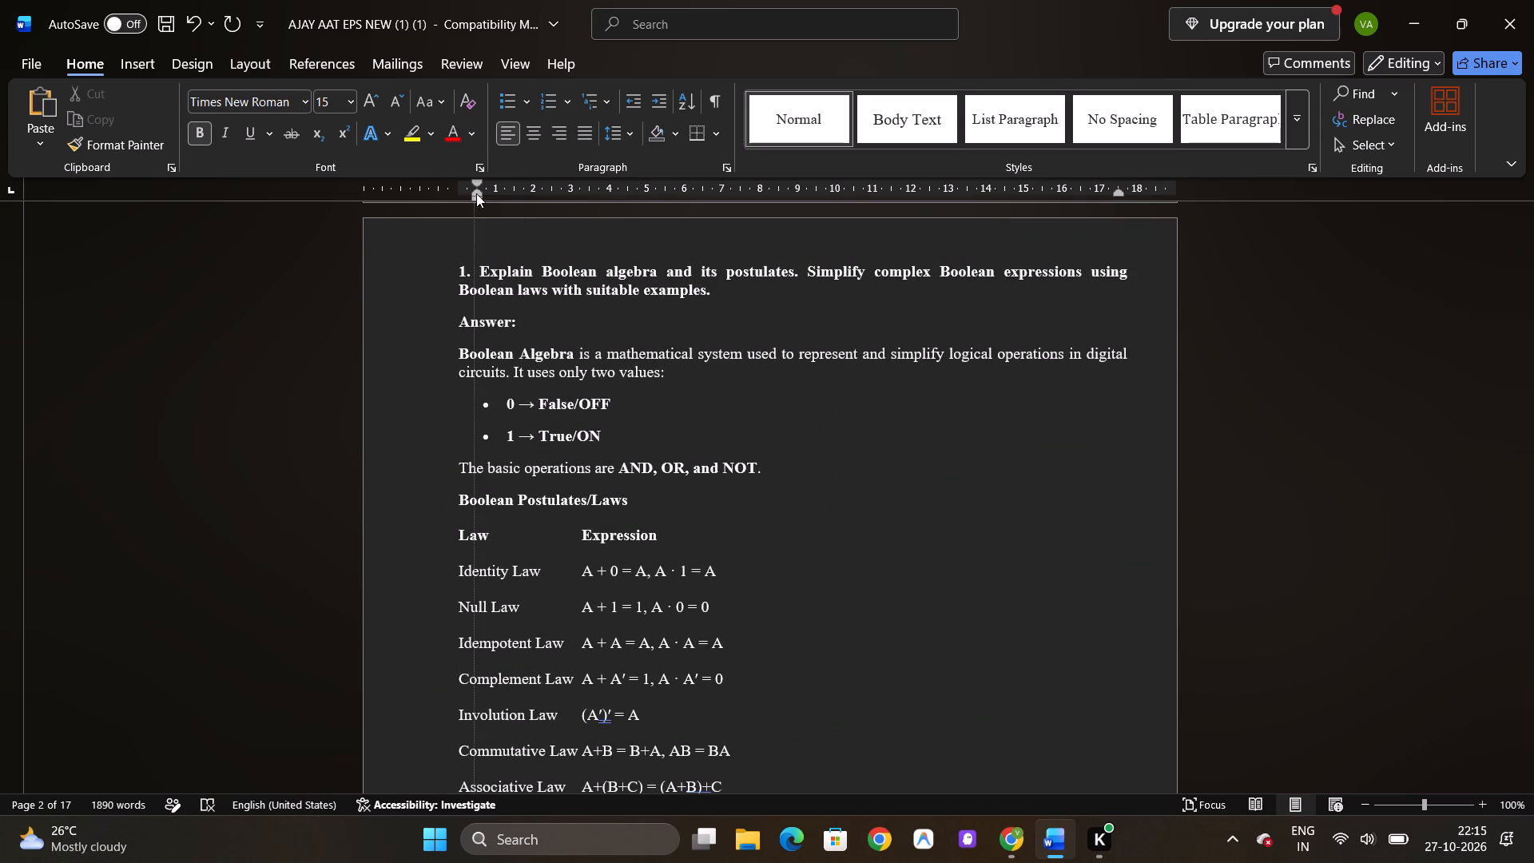
{"action": "left_click_drag", "start_coordinate": [476, 193], "coordinate": [419, 197]}
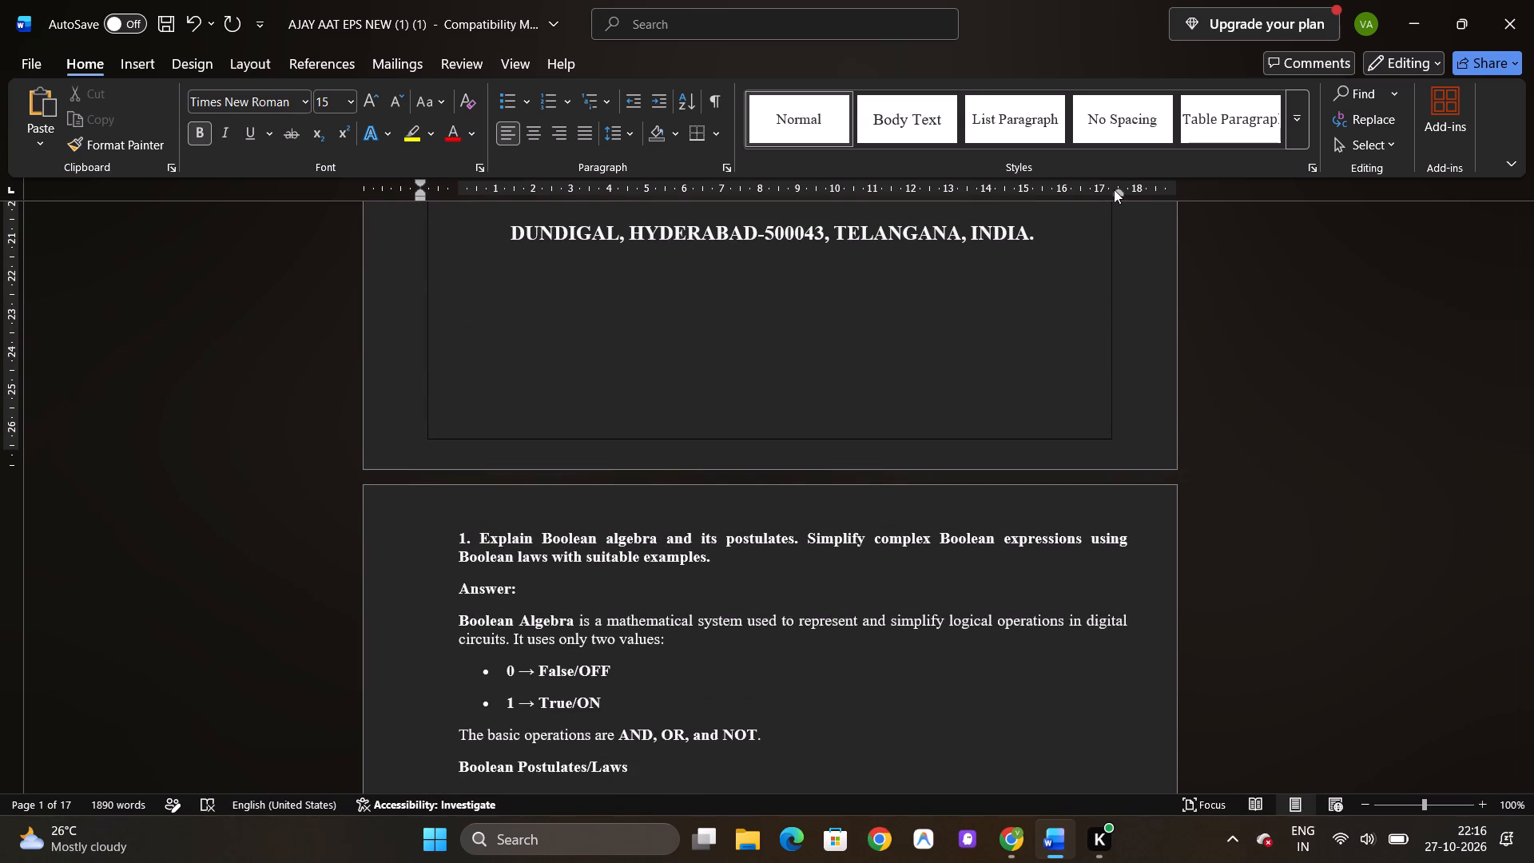
{"action": "left_click_drag", "start_coordinate": [1114, 189], "coordinate": [1105, 189]}
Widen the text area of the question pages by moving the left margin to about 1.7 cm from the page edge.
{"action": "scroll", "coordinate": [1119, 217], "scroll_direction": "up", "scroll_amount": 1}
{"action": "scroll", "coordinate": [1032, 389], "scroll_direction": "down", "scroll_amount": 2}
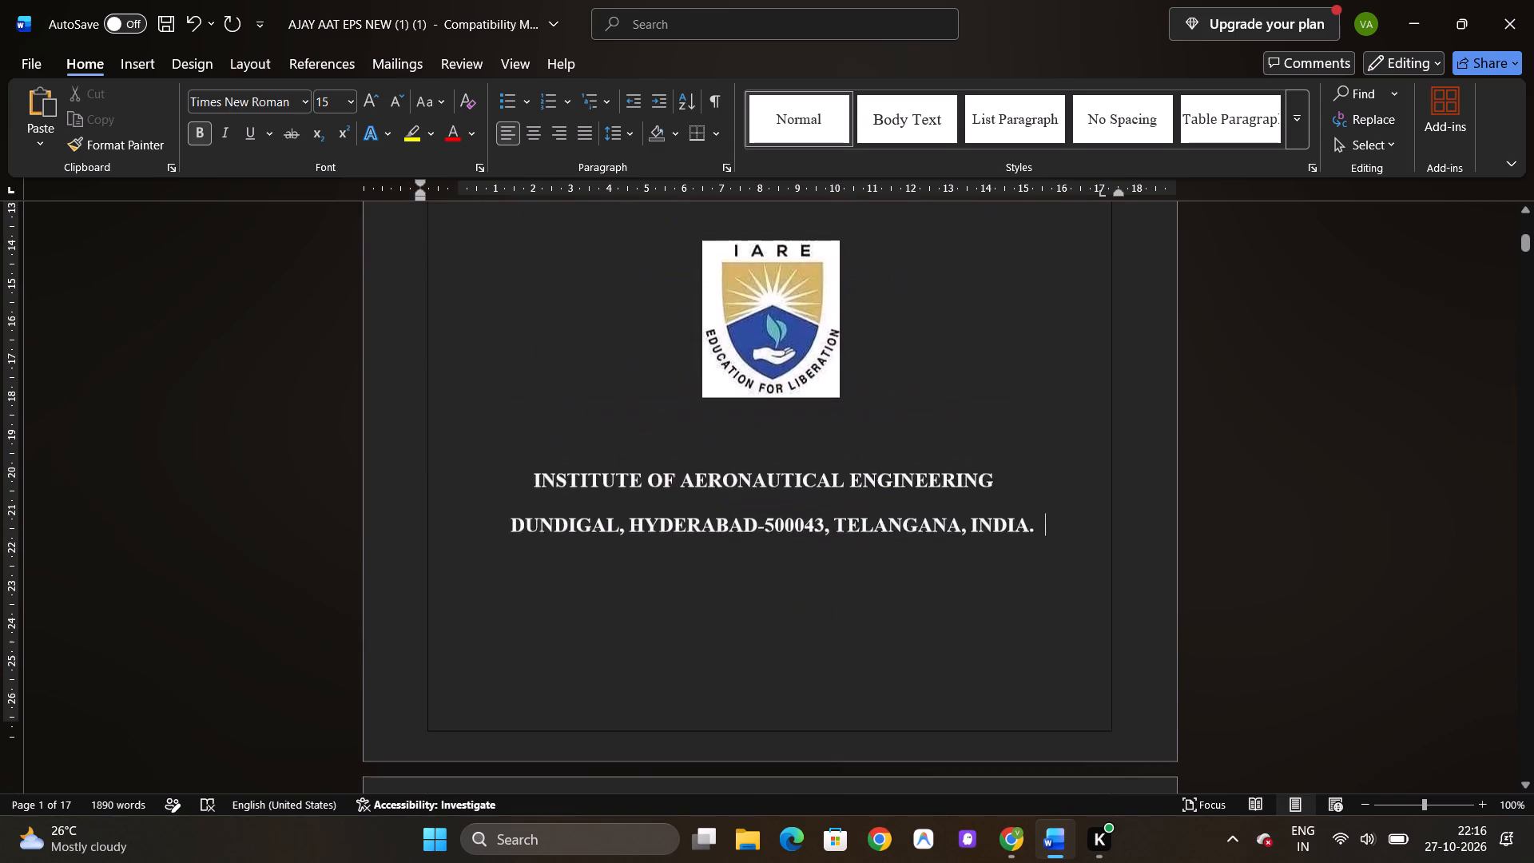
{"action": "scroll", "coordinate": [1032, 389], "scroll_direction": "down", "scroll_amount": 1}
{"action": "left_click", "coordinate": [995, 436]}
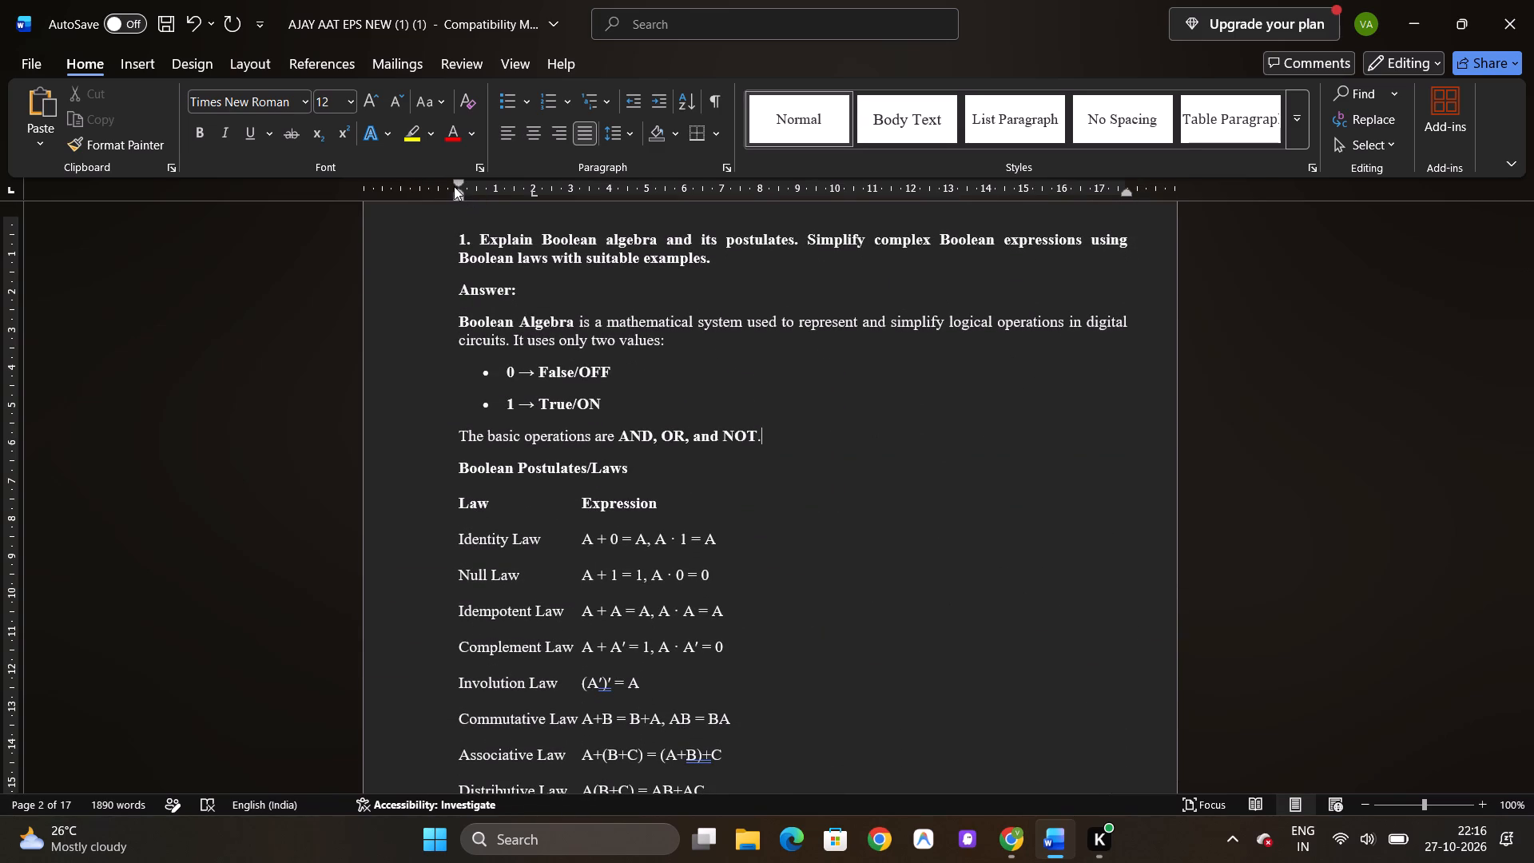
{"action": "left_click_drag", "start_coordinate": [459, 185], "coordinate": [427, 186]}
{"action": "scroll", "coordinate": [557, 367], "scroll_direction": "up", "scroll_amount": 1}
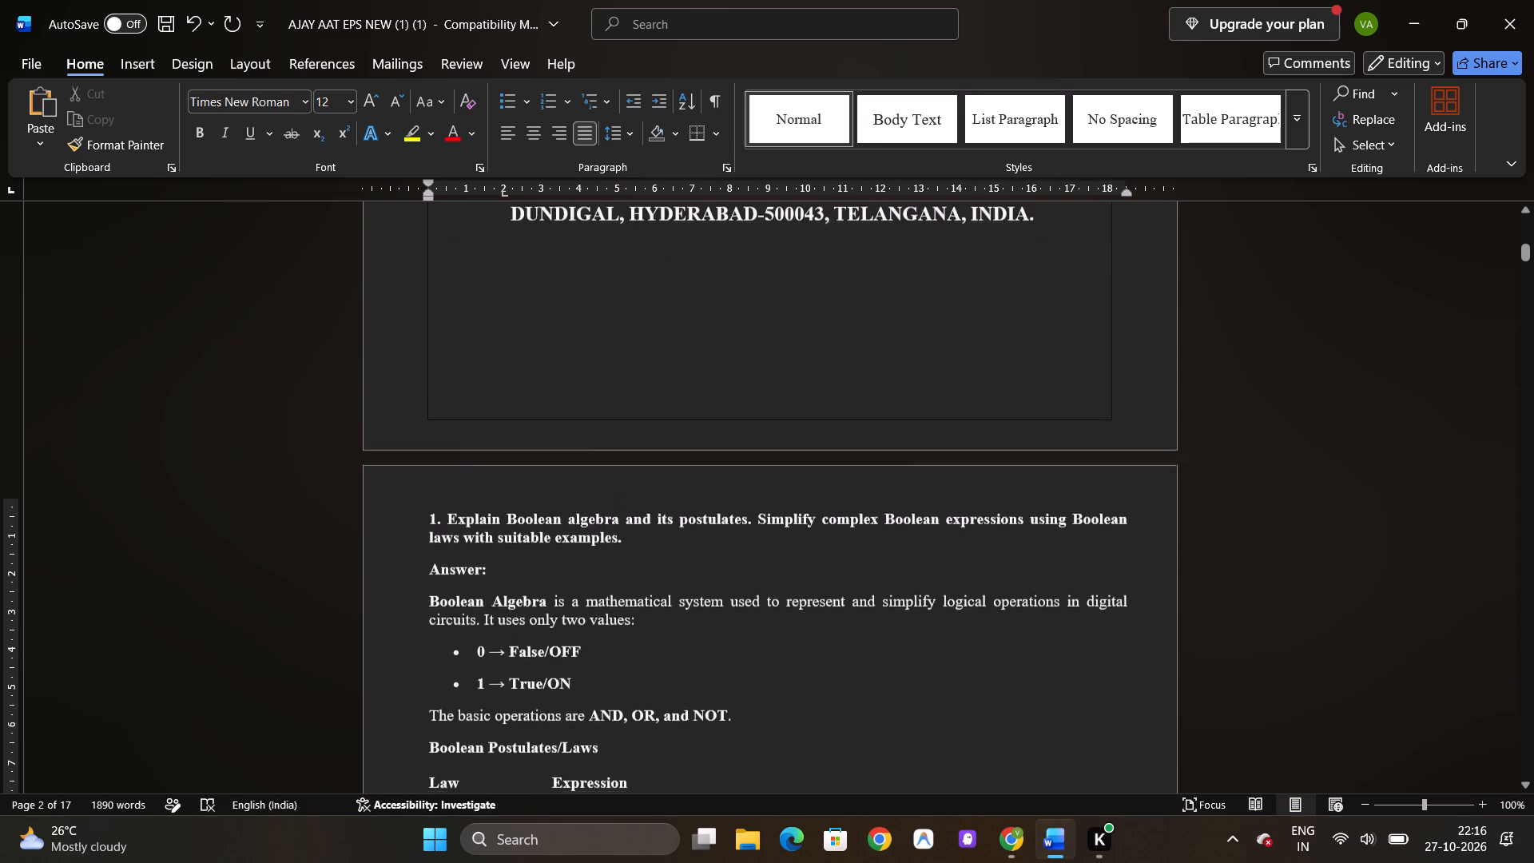
Check the layout of the cover and question pages in the print preview, and return to the document.
{"action": "left_click", "coordinate": [25, 54]}
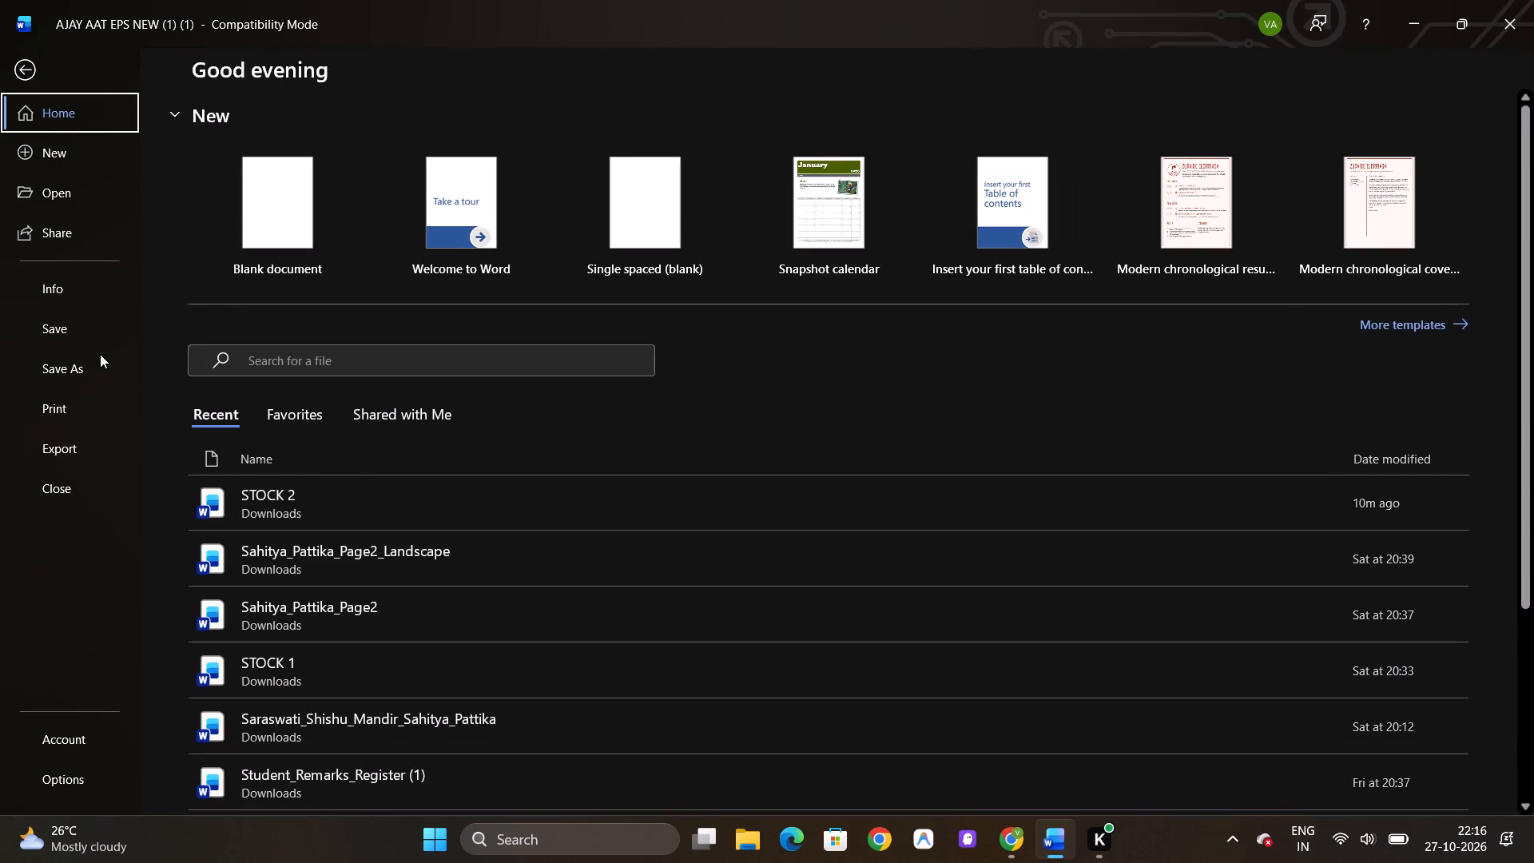
{"action": "left_click", "coordinate": [55, 412]}
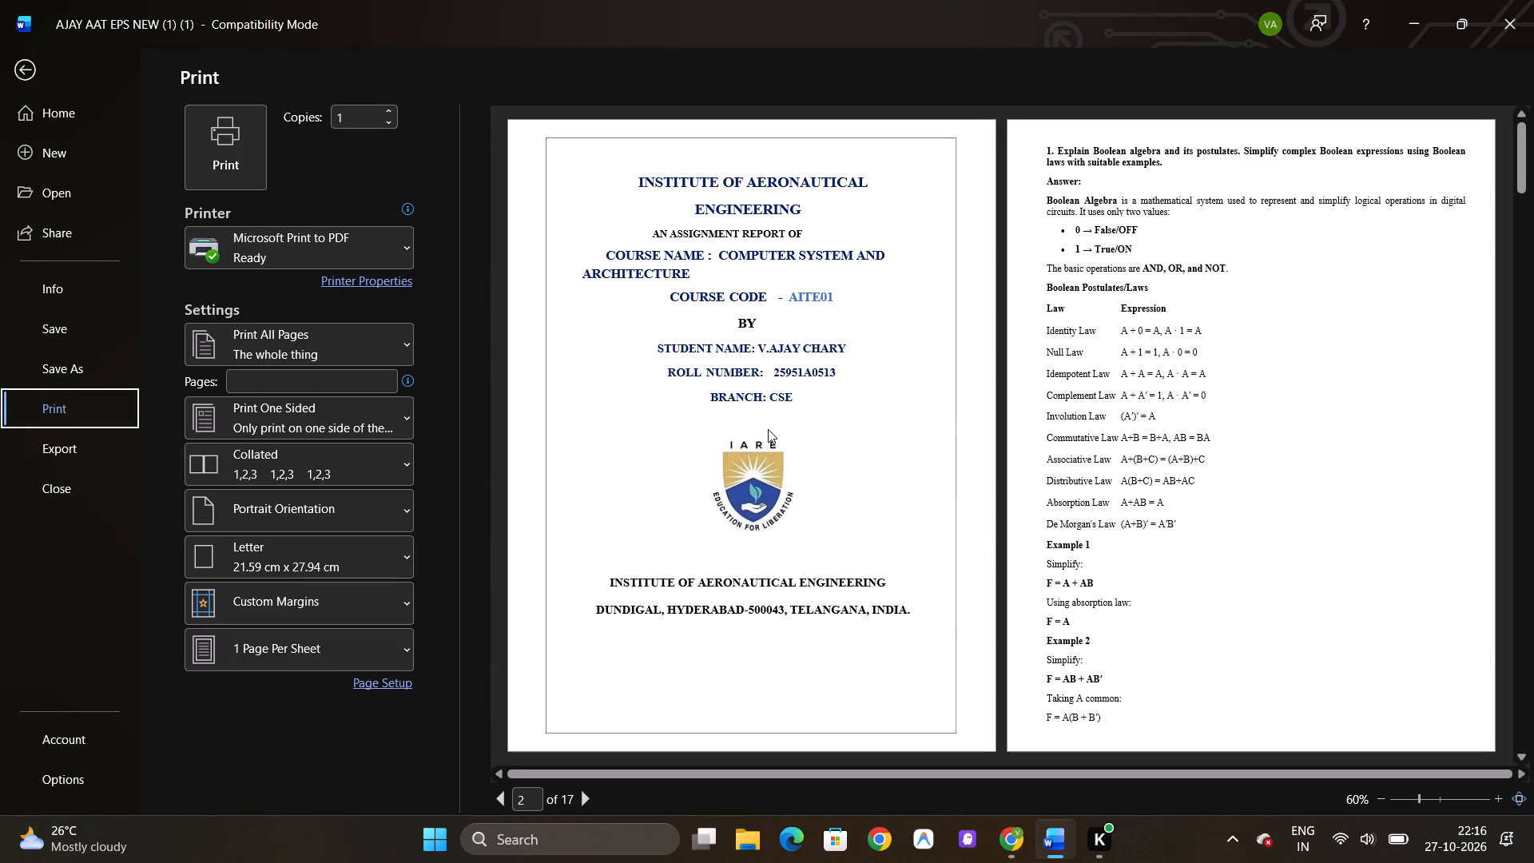
{"action": "key", "text": "Down"}
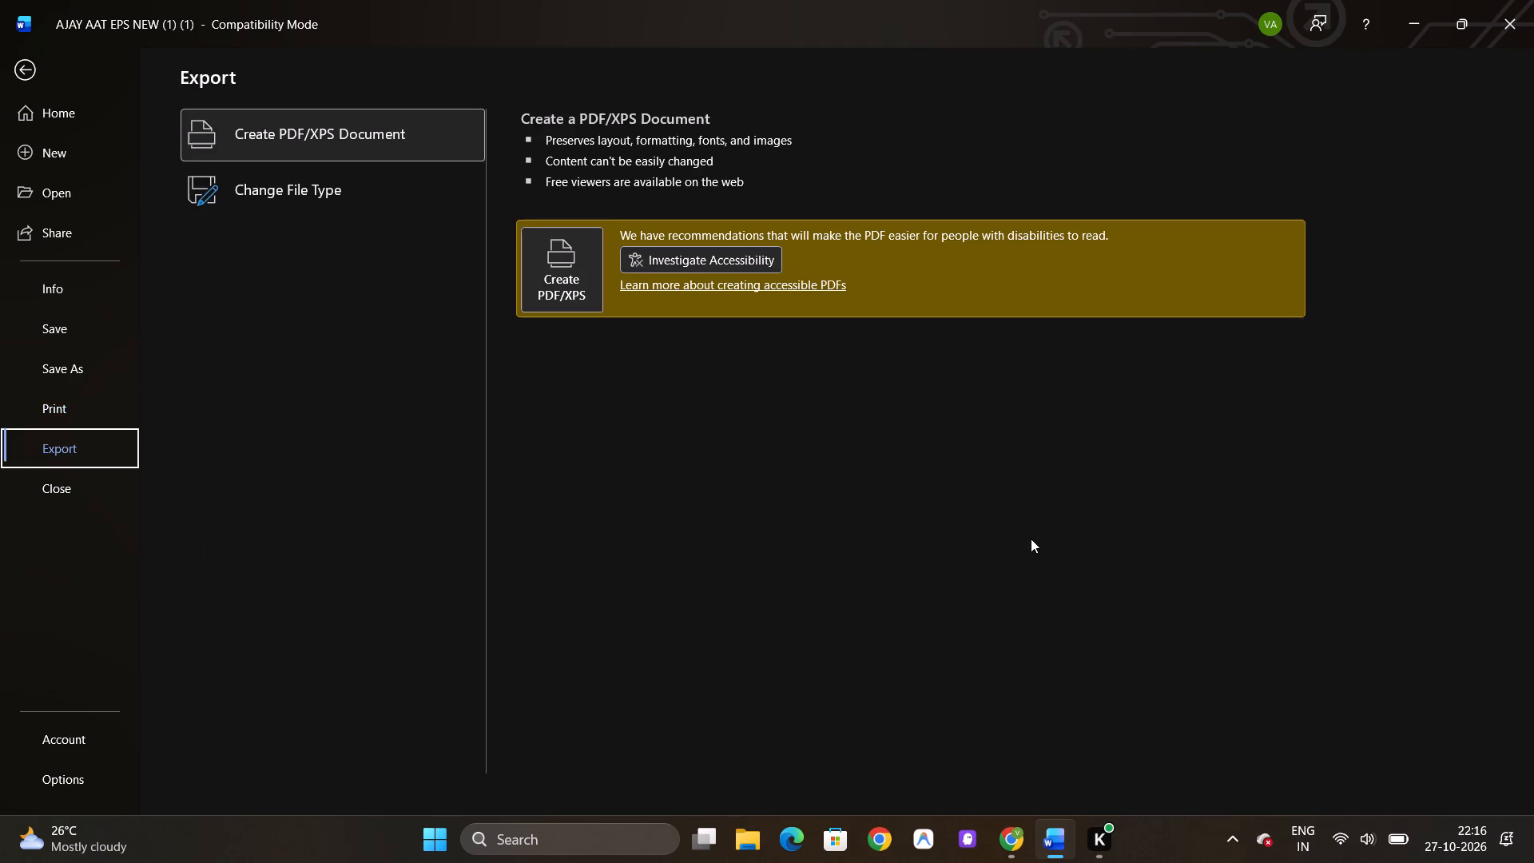
{"action": "key", "text": "Up"}
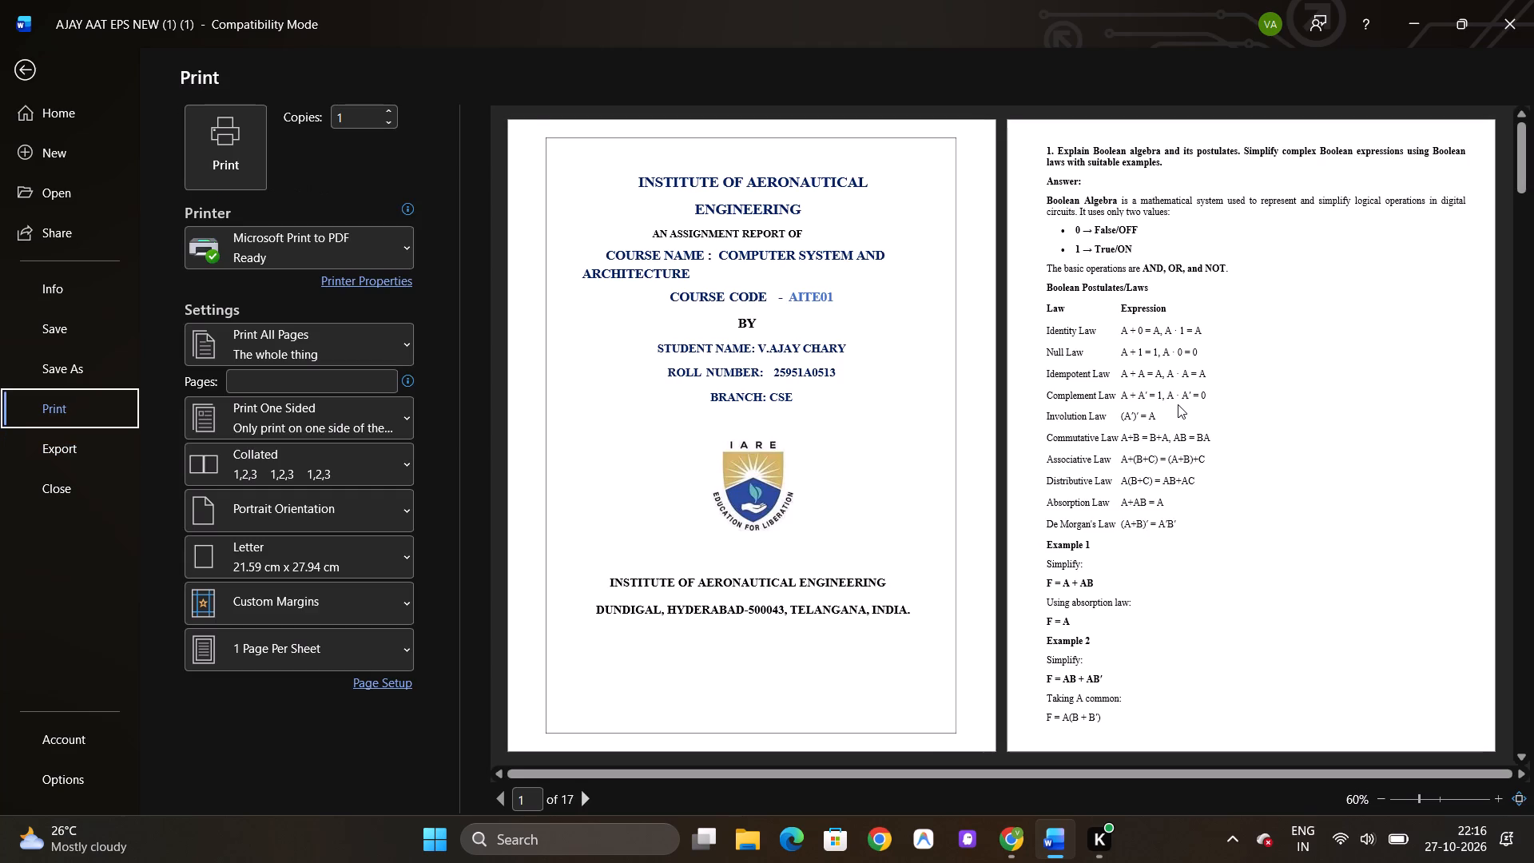
{"action": "scroll", "coordinate": [1178, 404], "scroll_direction": "down", "scroll_amount": 1}
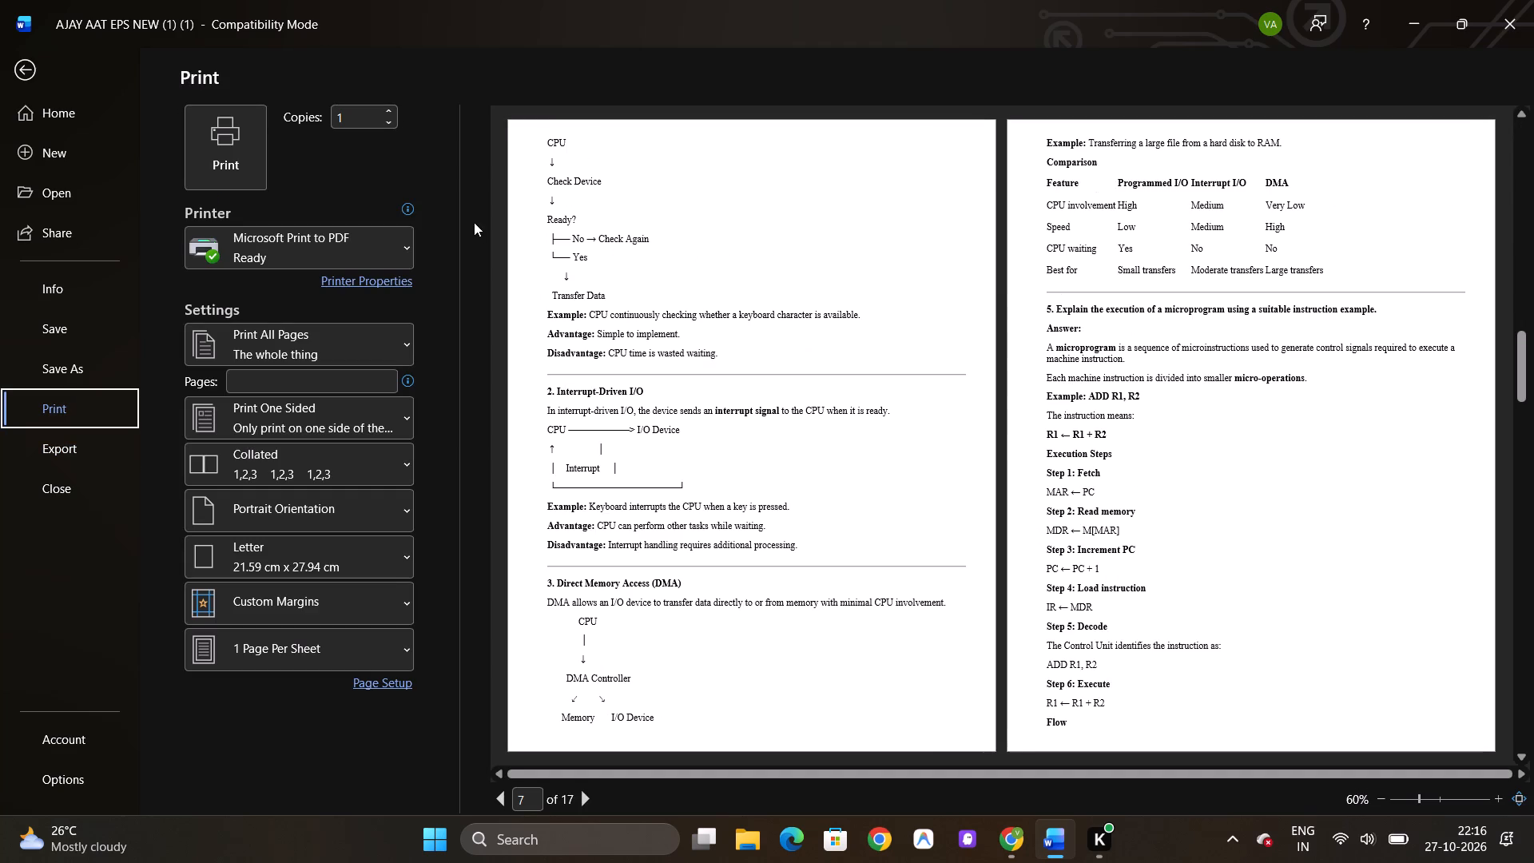
{"action": "left_click", "coordinate": [24, 62]}
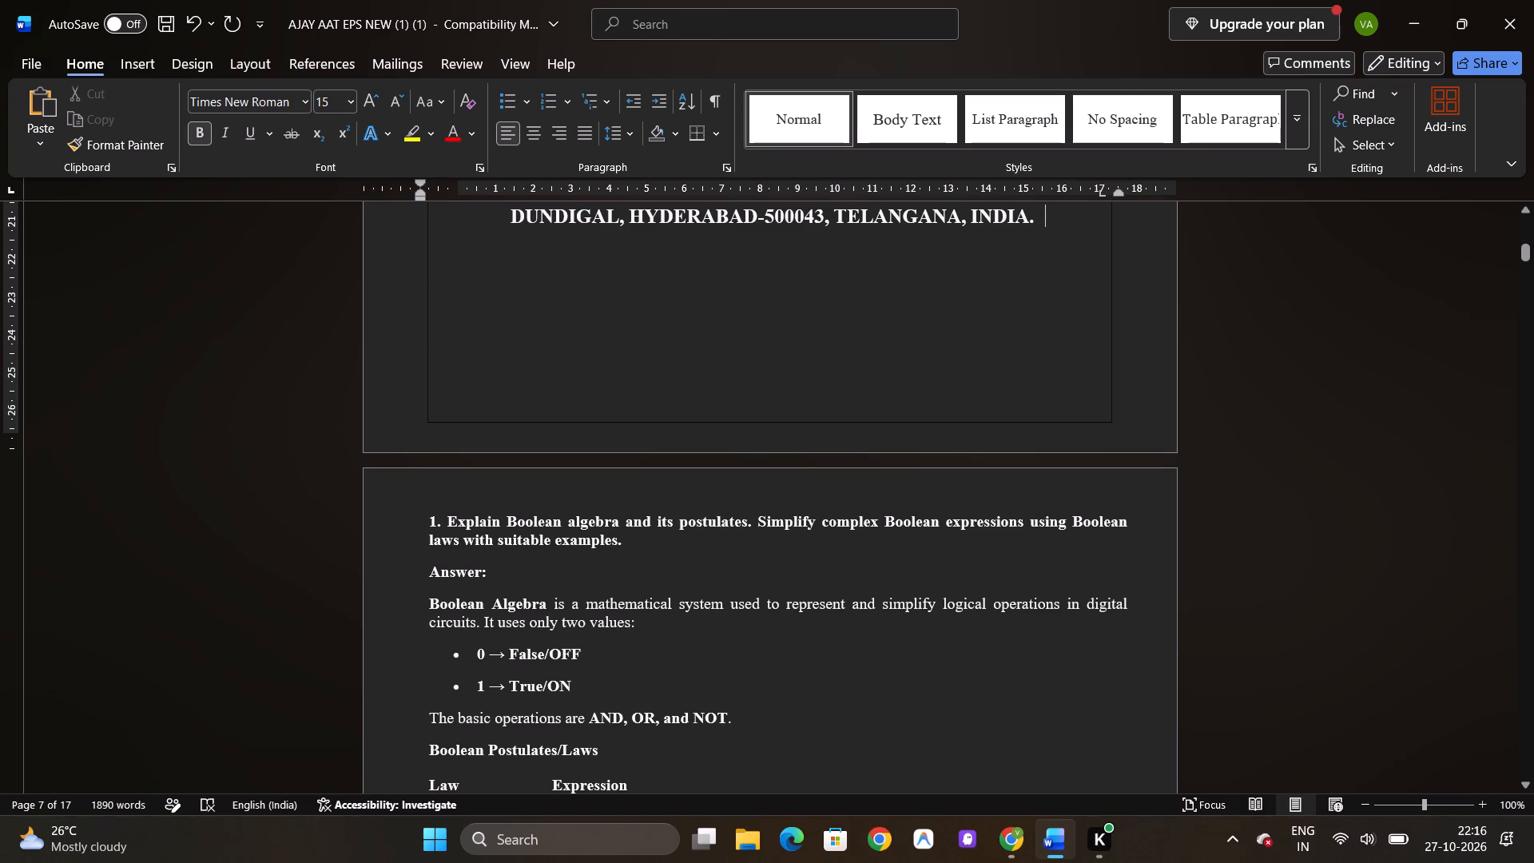
Narrow the text area of the question pages to a left margin of about 2 cm and a right margin of about 1.8 cm.
{"action": "left_click", "coordinate": [538, 527]}
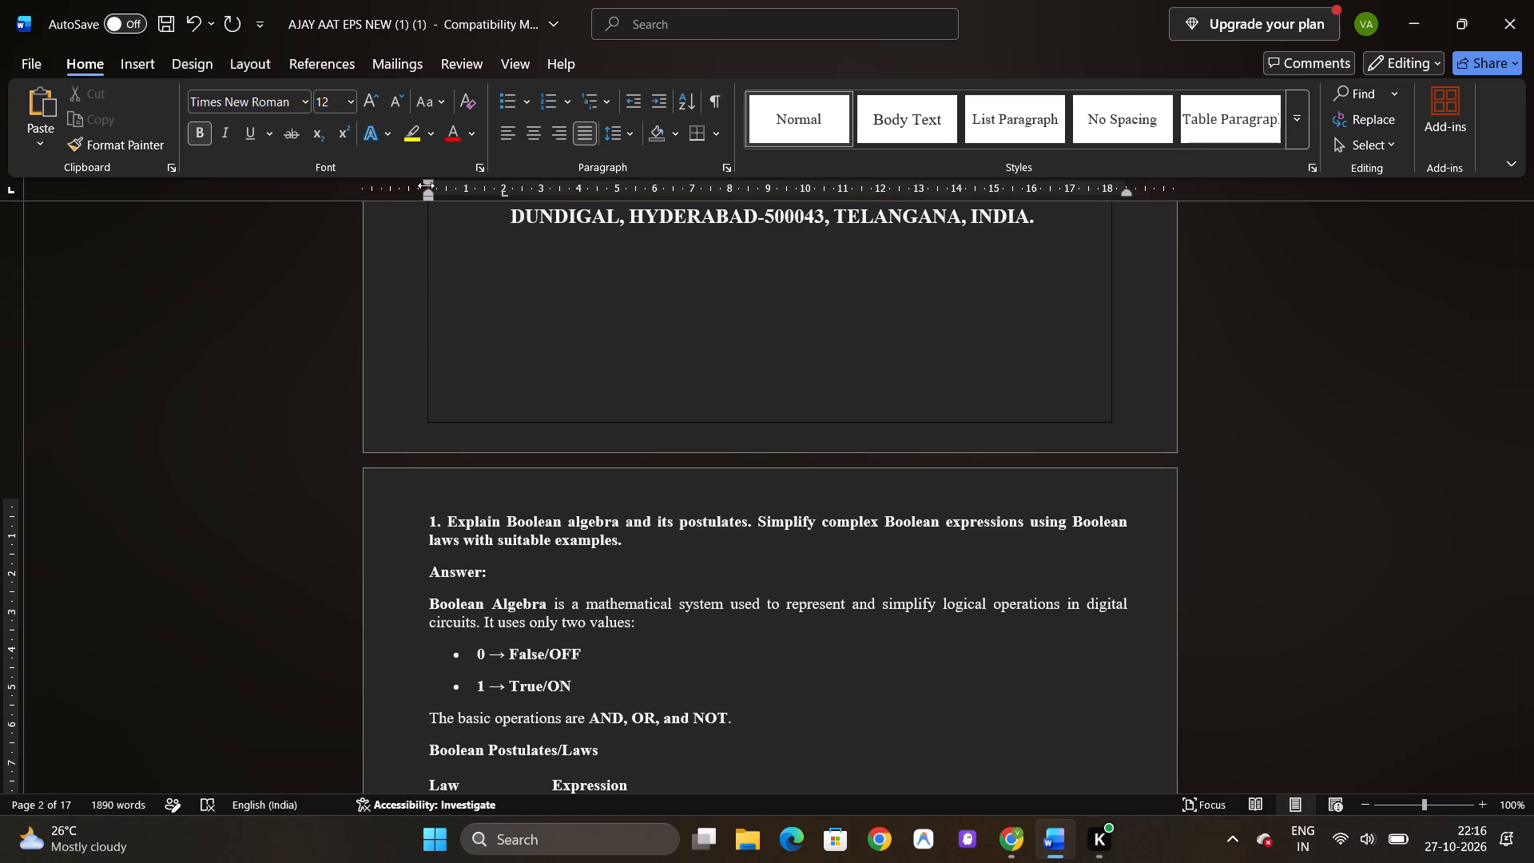
{"action": "left_click_drag", "start_coordinate": [426, 185], "coordinate": [443, 184]}
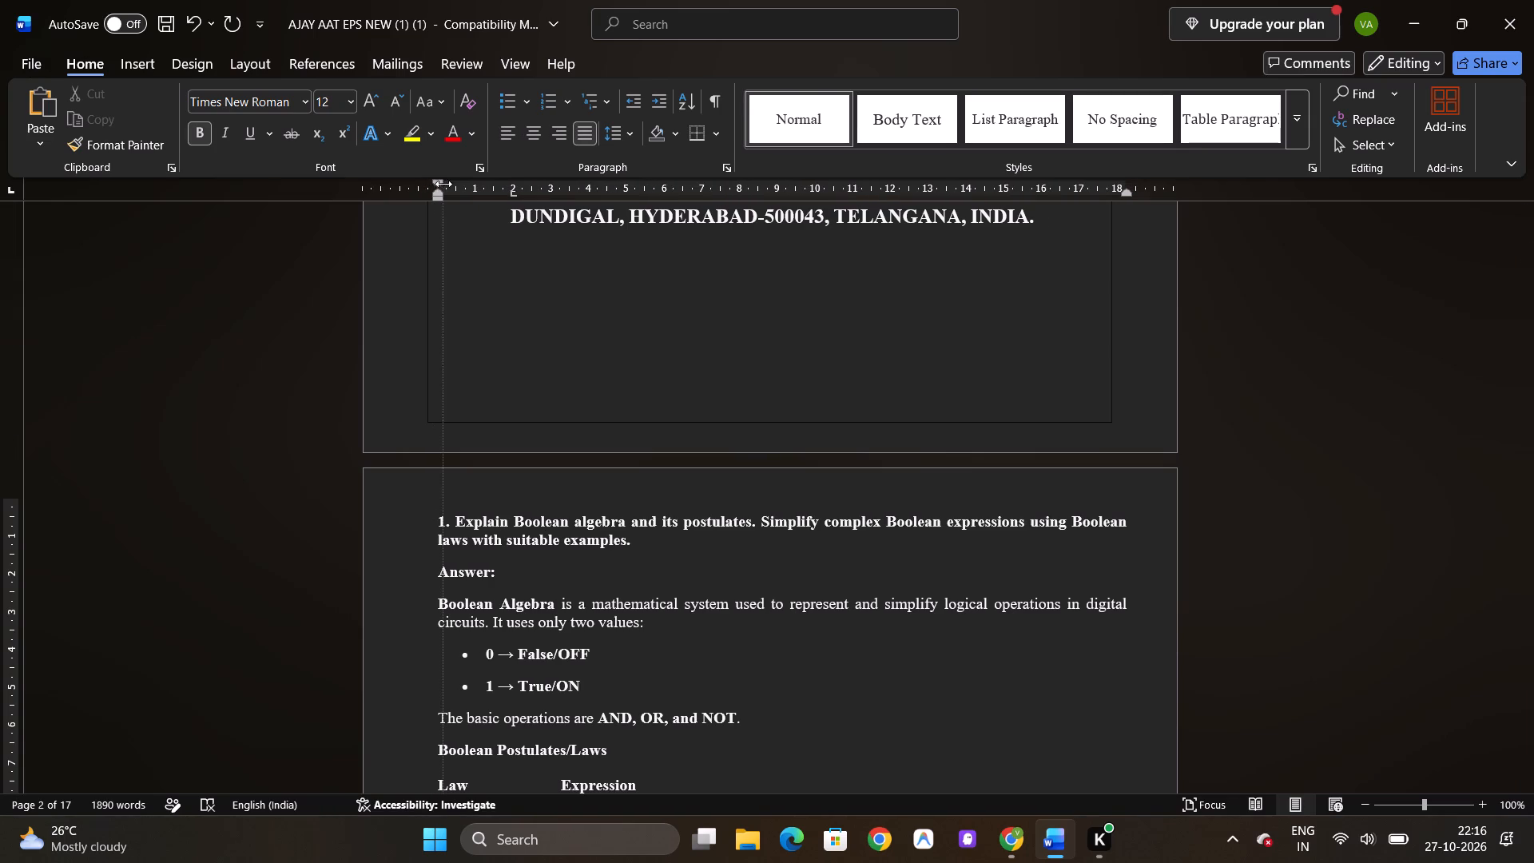
{"action": "left_click_drag", "start_coordinate": [443, 184], "coordinate": [439, 187]}
{"action": "left_click_drag", "start_coordinate": [1130, 189], "coordinate": [1119, 189]}
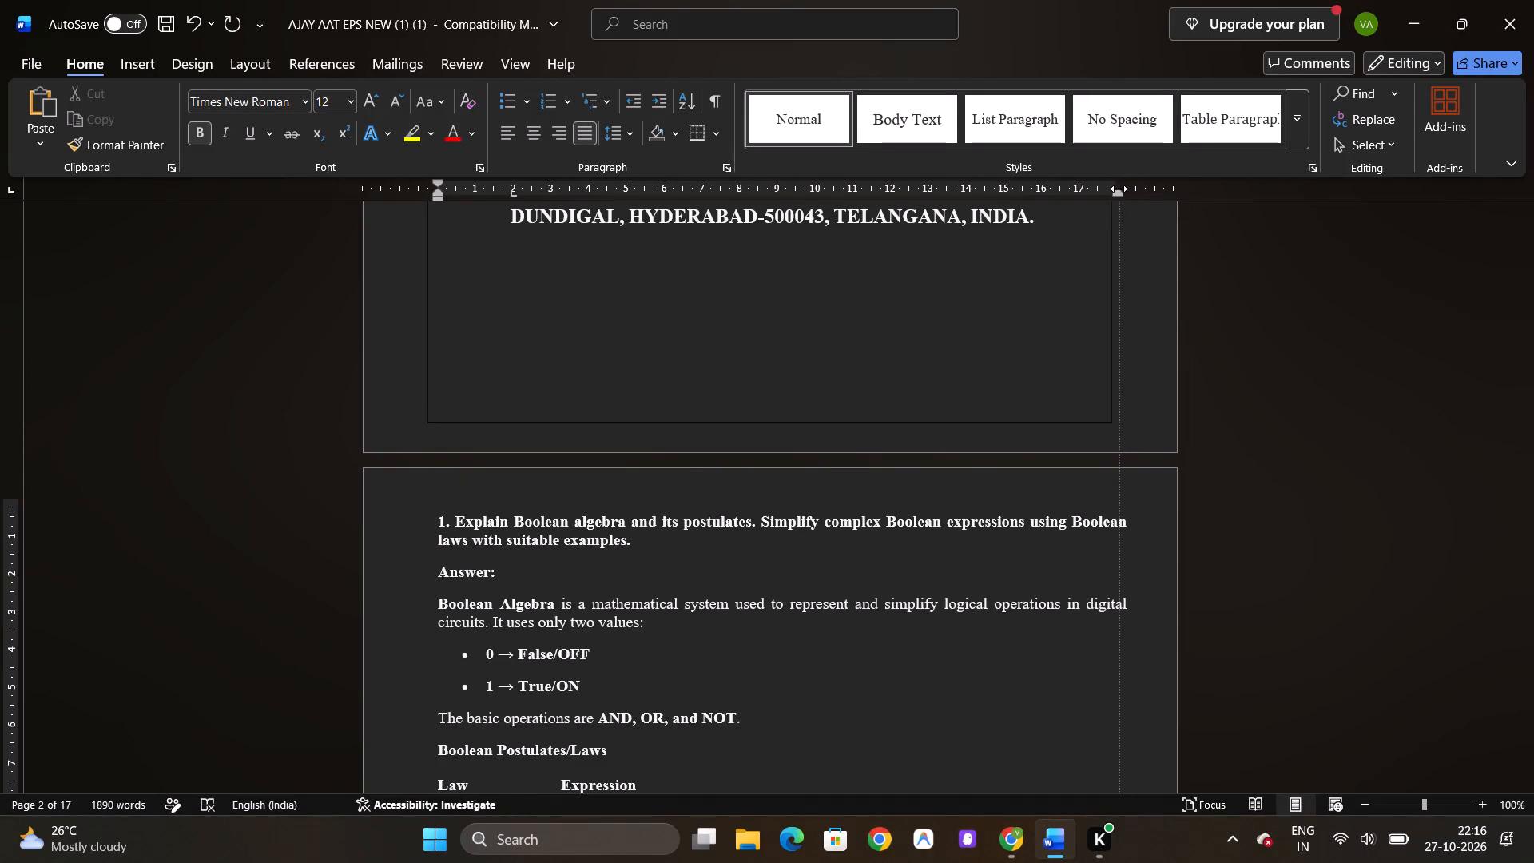
{"action": "left_click_drag", "start_coordinate": [1119, 189], "coordinate": [1112, 189]}
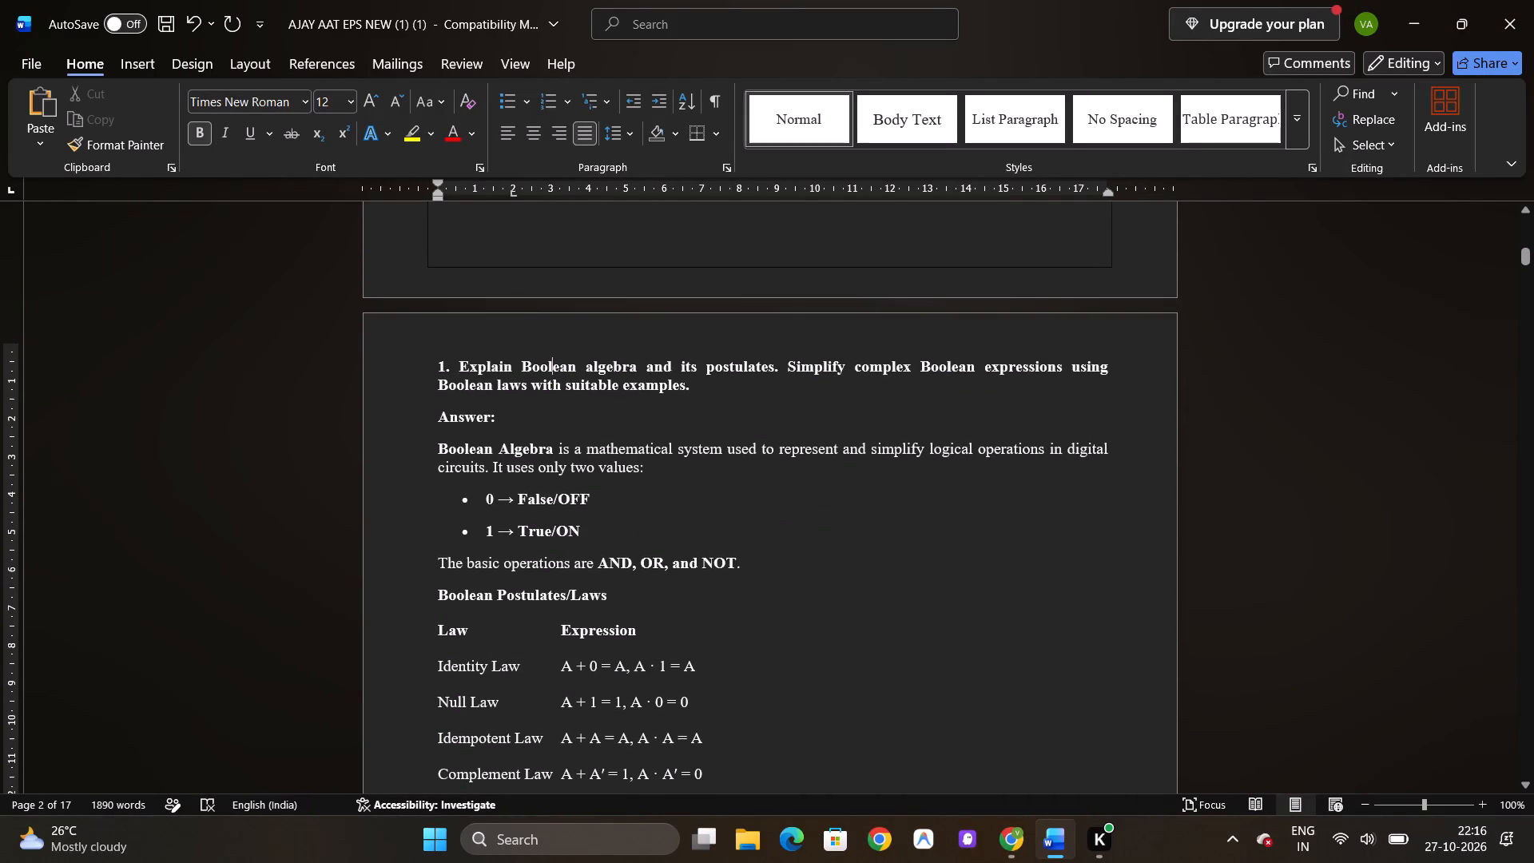
Insert a blank line above the question 1 heading on page 2.
{"action": "left_click", "coordinate": [435, 362]}
{"action": "key", "text": "Return"}
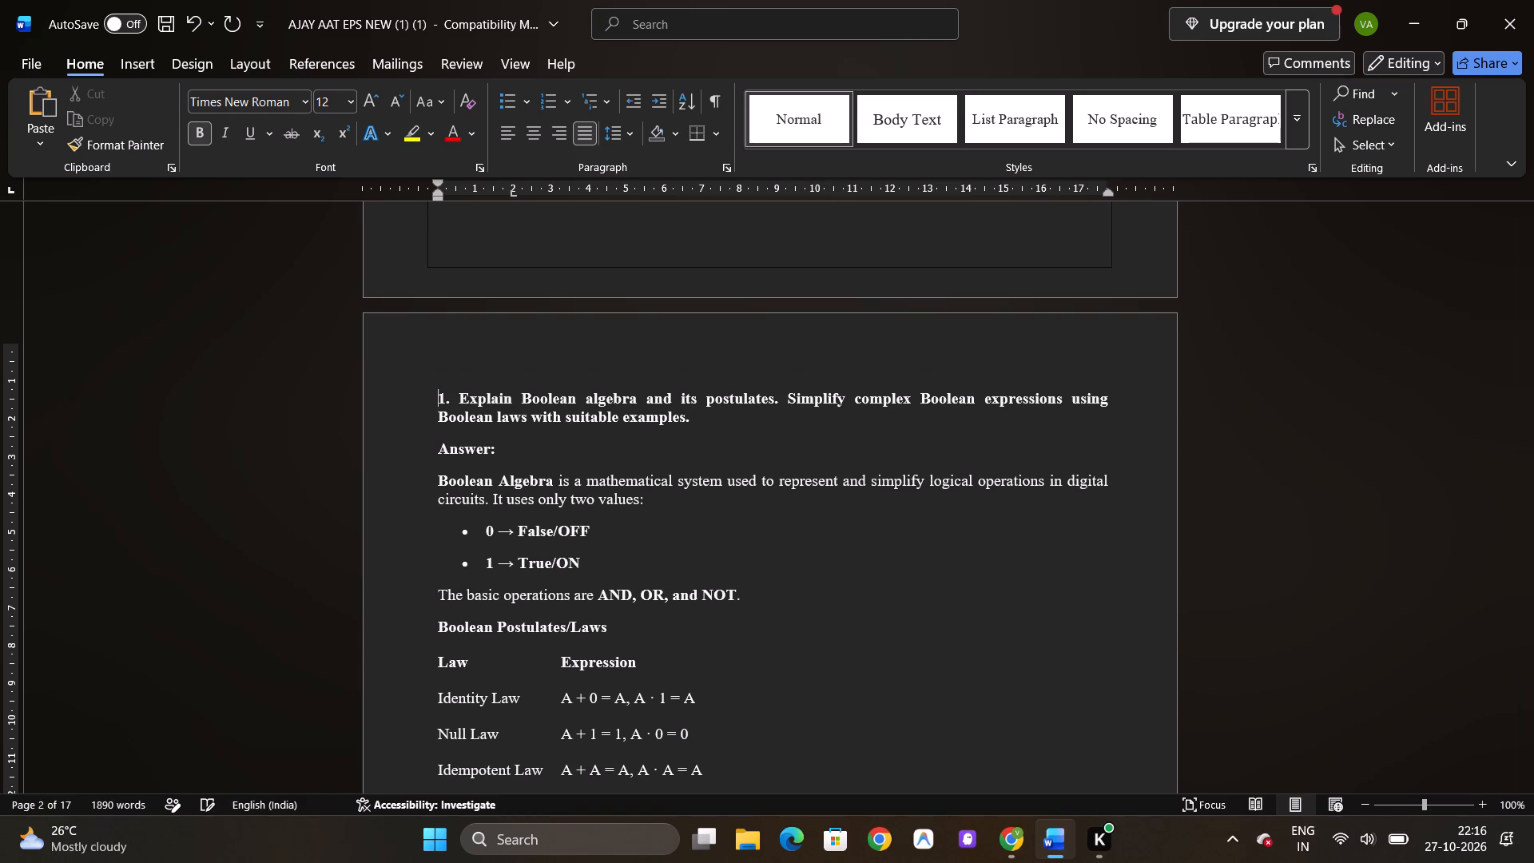
Remove the bold formatting from the question 1 heading.
{"action": "scroll", "coordinate": [435, 362], "scroll_direction": "down", "scroll_amount": 1}
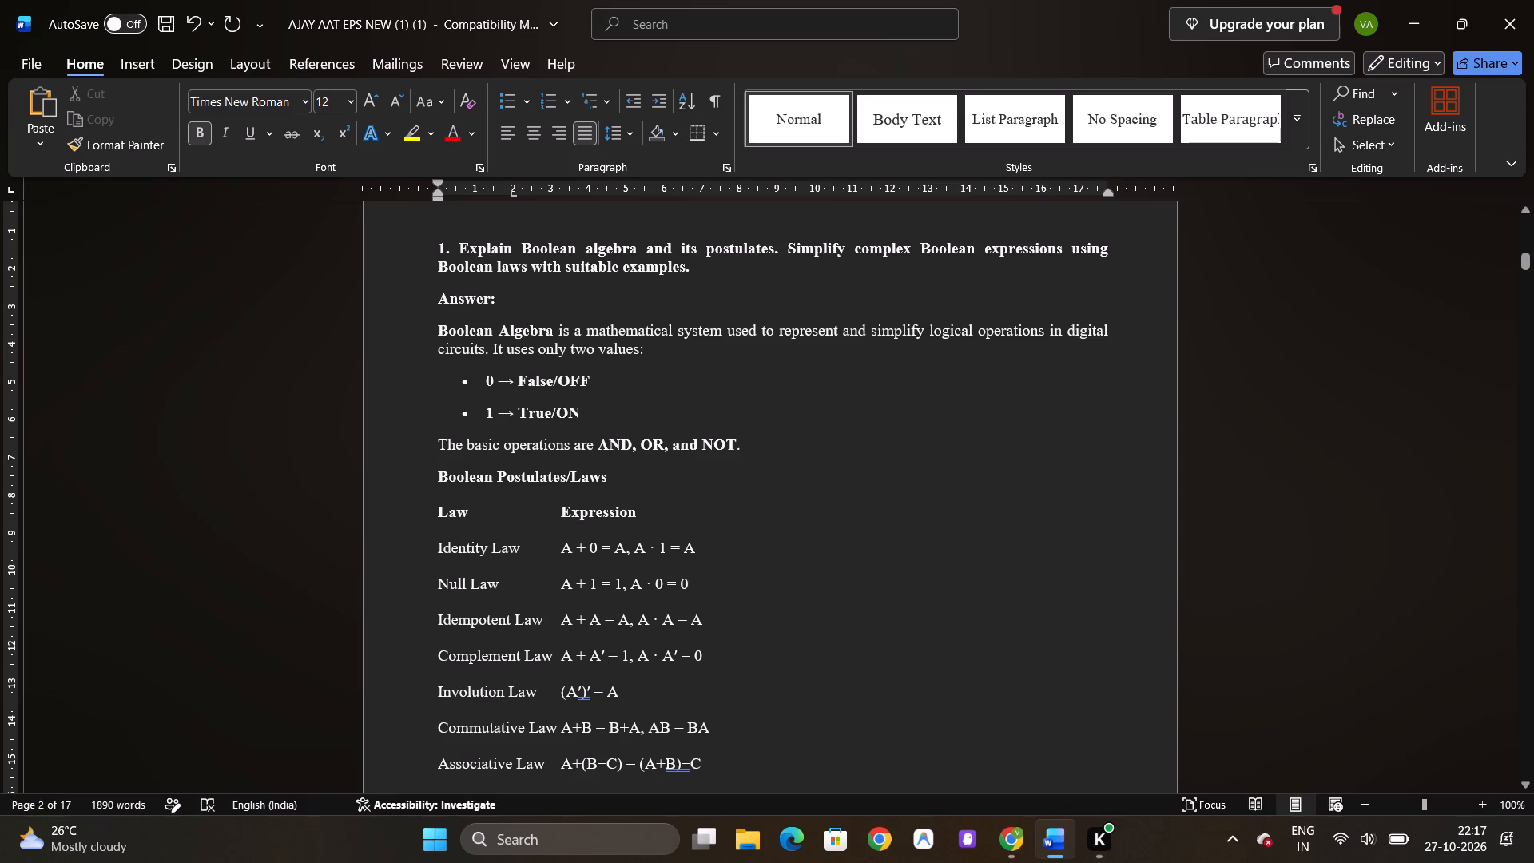
{"action": "left_click_drag", "start_coordinate": [439, 241], "coordinate": [684, 271]}
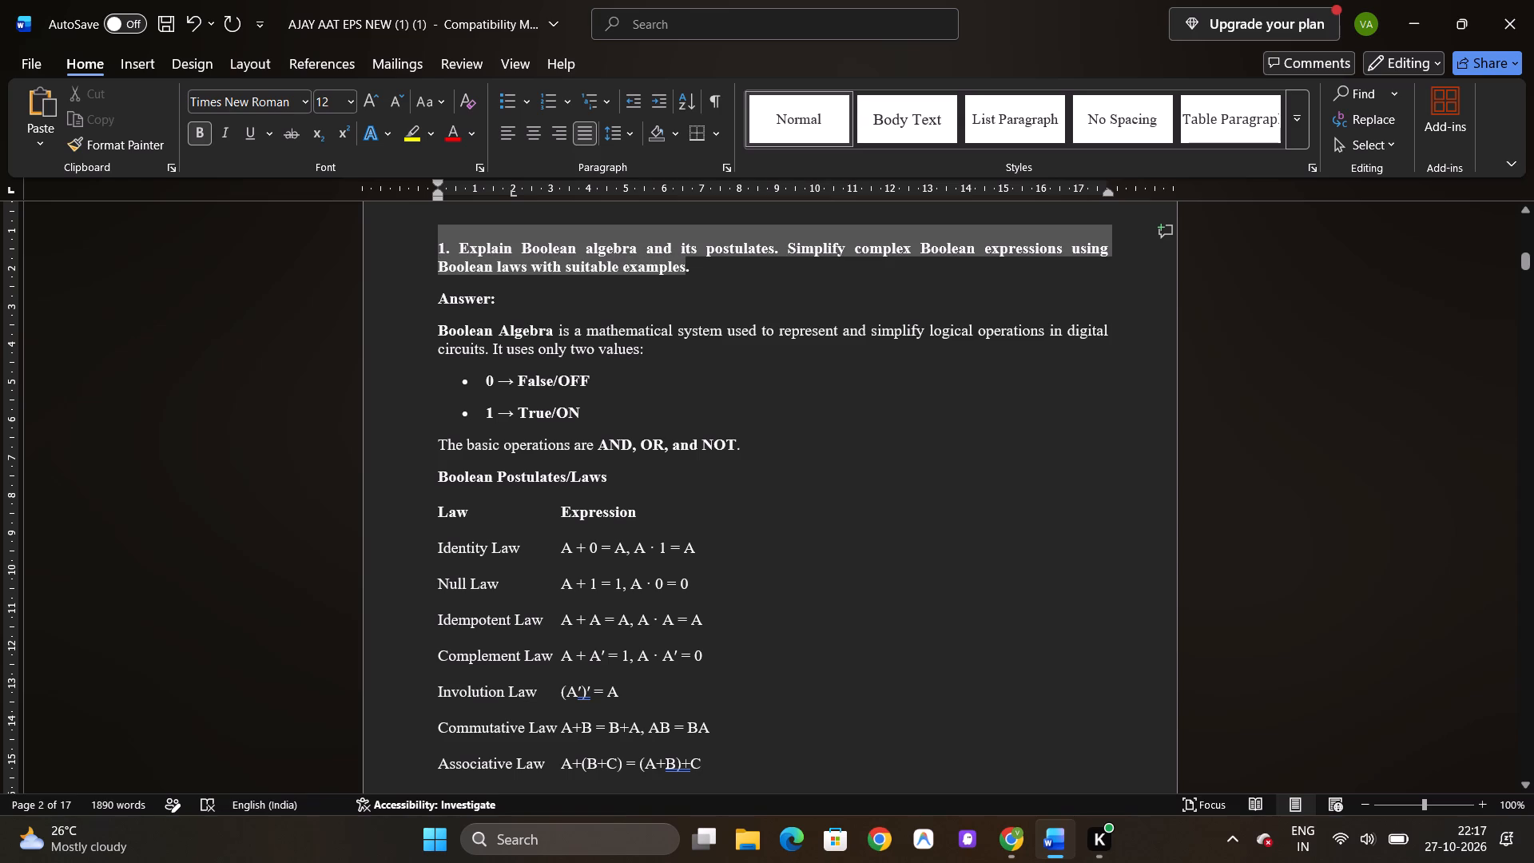
{"action": "left_click_drag", "start_coordinate": [684, 271], "coordinate": [695, 271]}
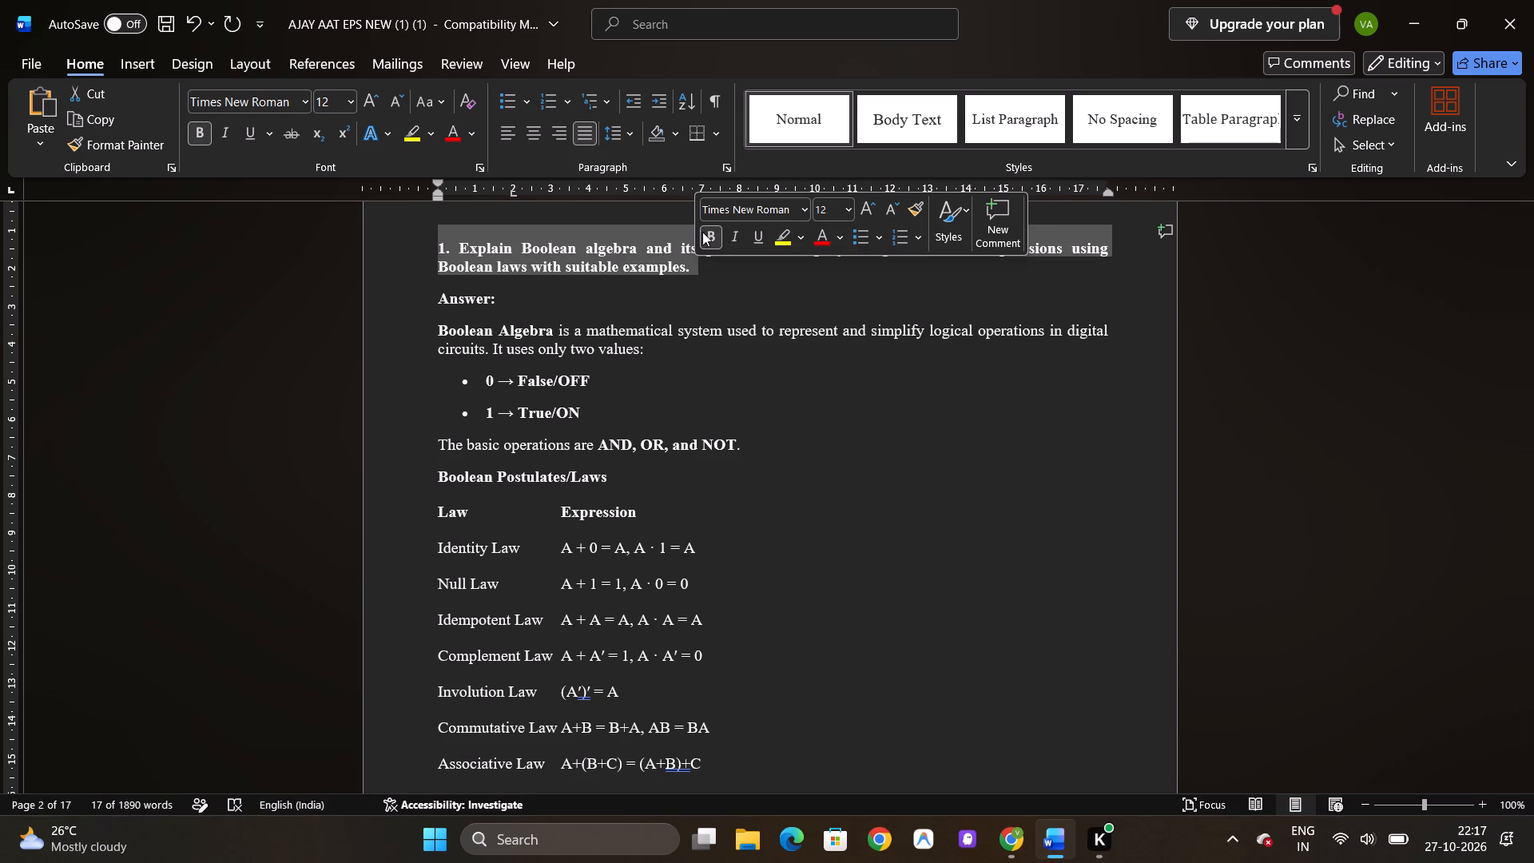
{"action": "left_click", "coordinate": [702, 232]}
{"action": "left_click", "coordinate": [674, 347]}
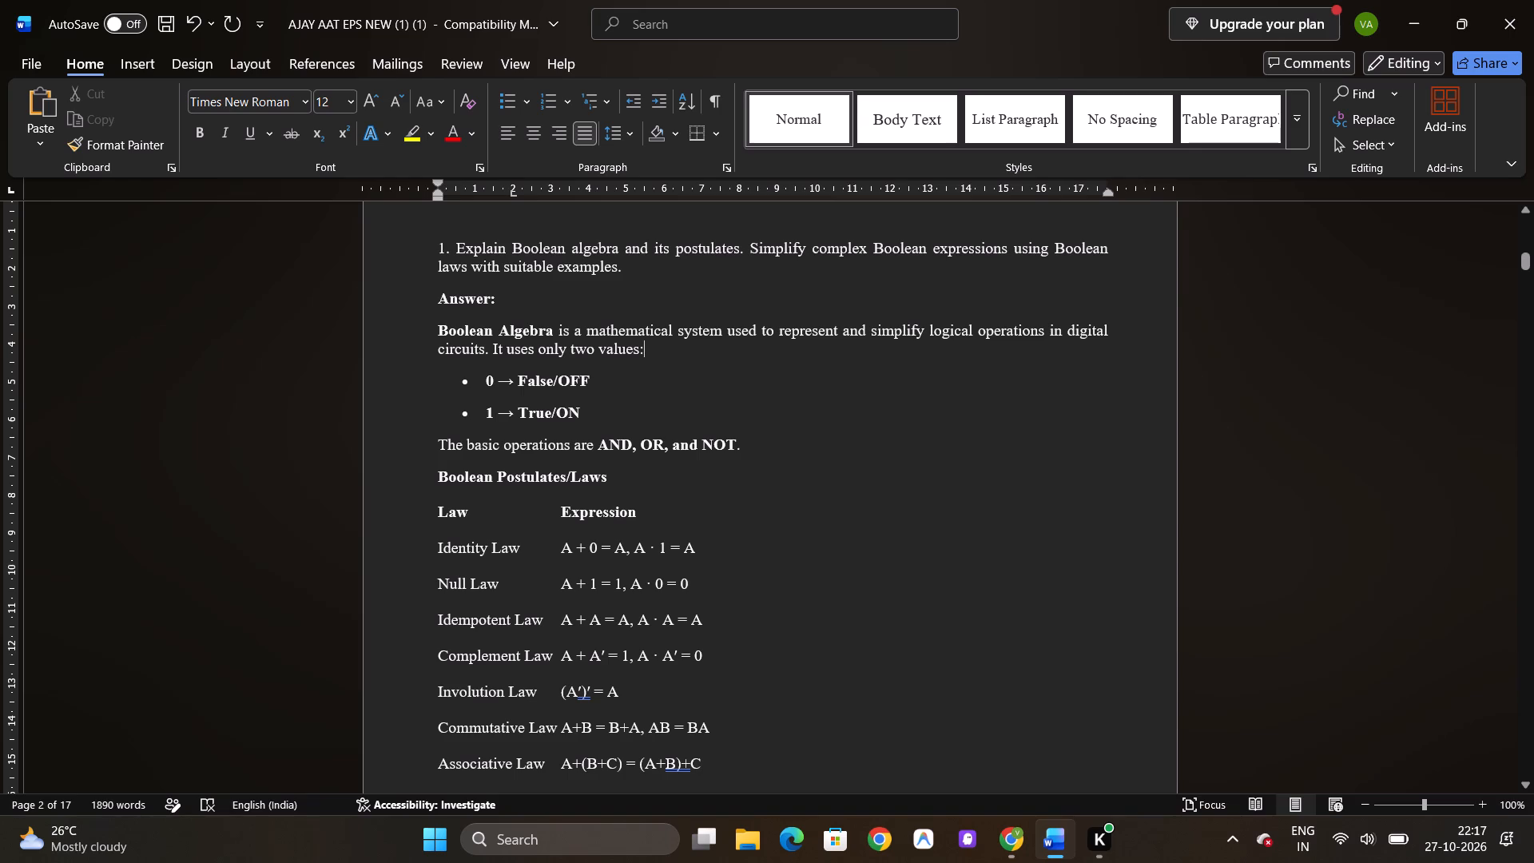
Set the question 1 heading to font size 14, after trying size 18.
{"action": "left_click_drag", "start_coordinate": [438, 245], "coordinate": [610, 275]}
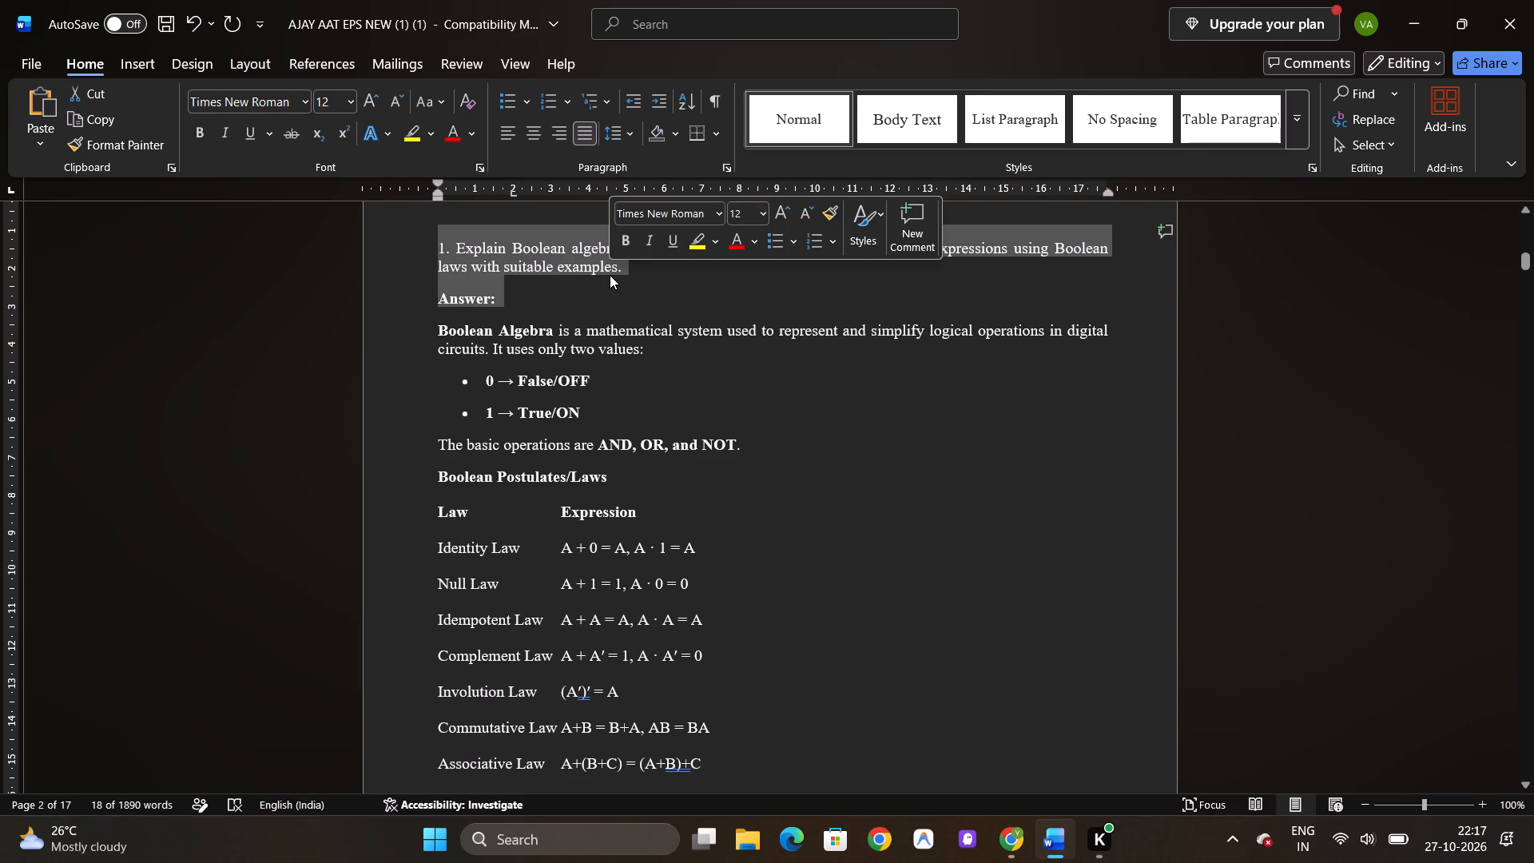
{"action": "left_click", "coordinate": [642, 280]}
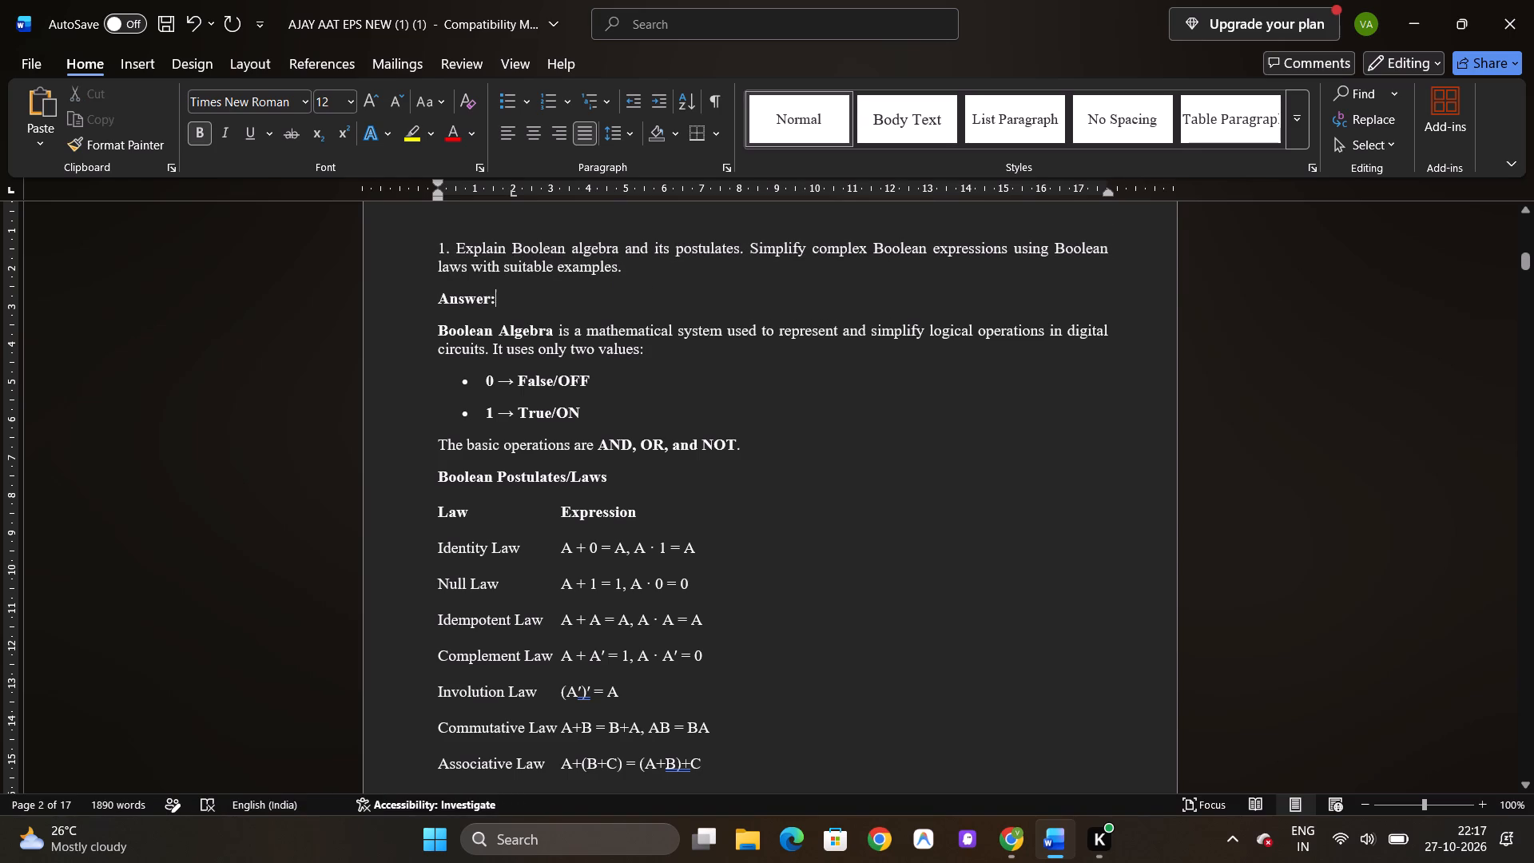
{"action": "left_click_drag", "start_coordinate": [436, 246], "coordinate": [752, 287]}
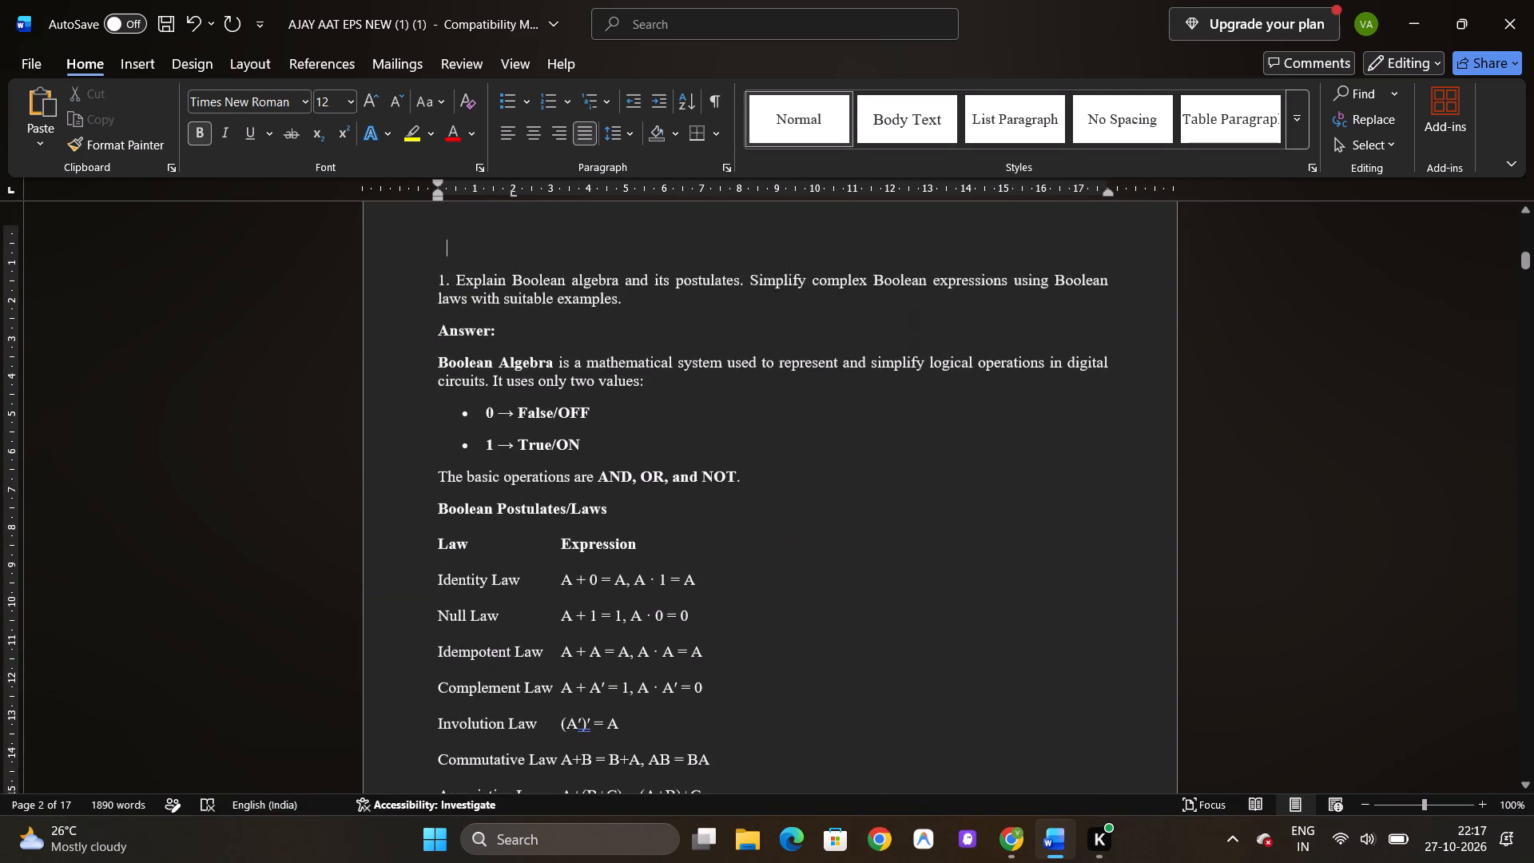
{"action": "left_click_drag", "start_coordinate": [752, 287], "coordinate": [723, 352]}
{"action": "left_click", "coordinate": [723, 352]}
{"action": "left_click_drag", "start_coordinate": [431, 282], "coordinate": [626, 292]}
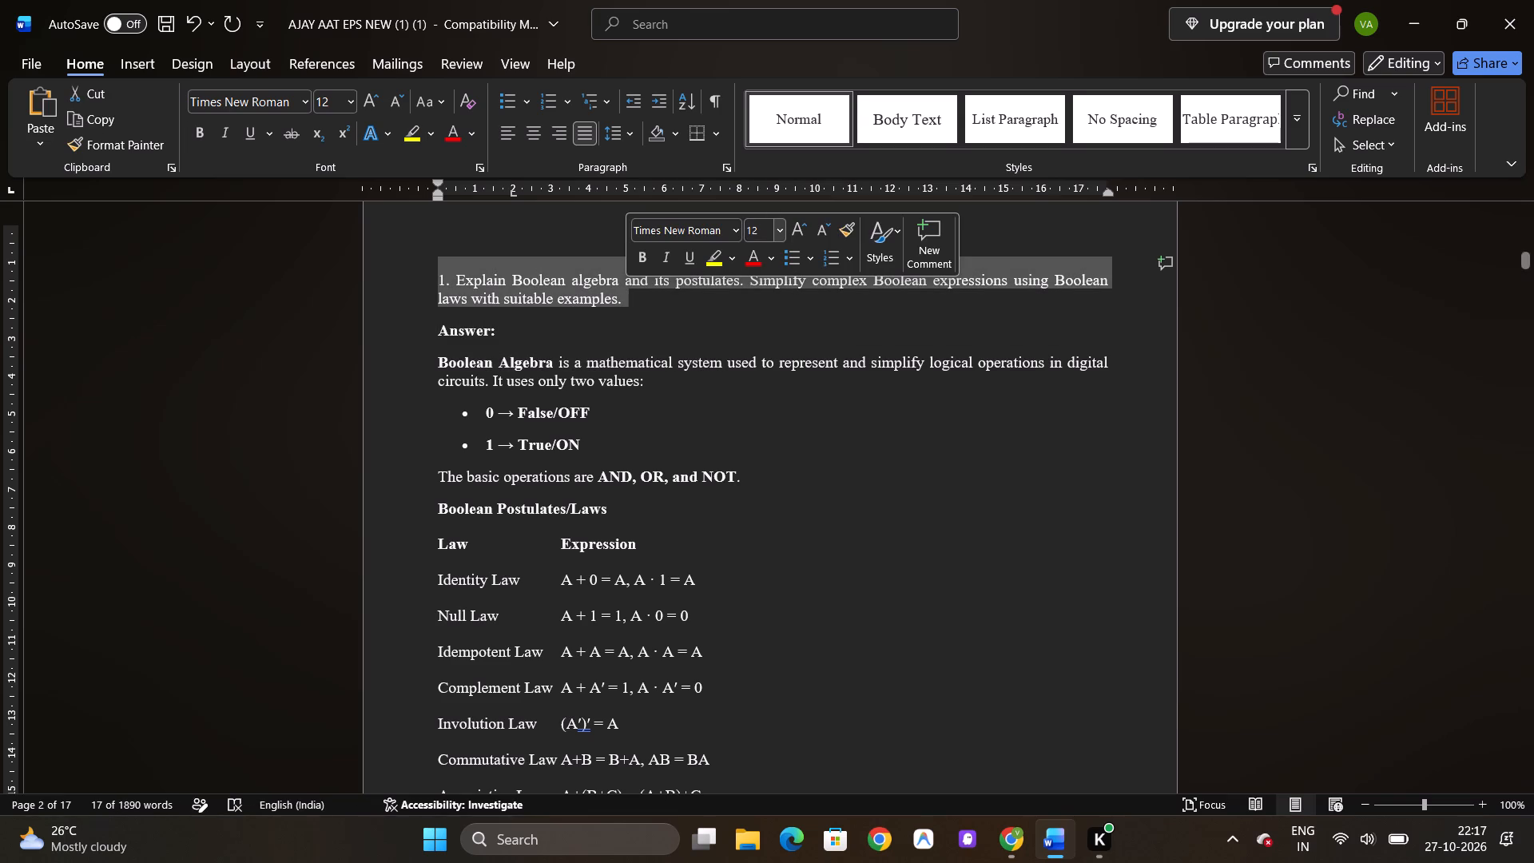
{"action": "left_click", "coordinate": [757, 236]}
{"action": "key", "text": "1"}
{"action": "key", "text": "8"}
{"action": "key", "text": "Return"}
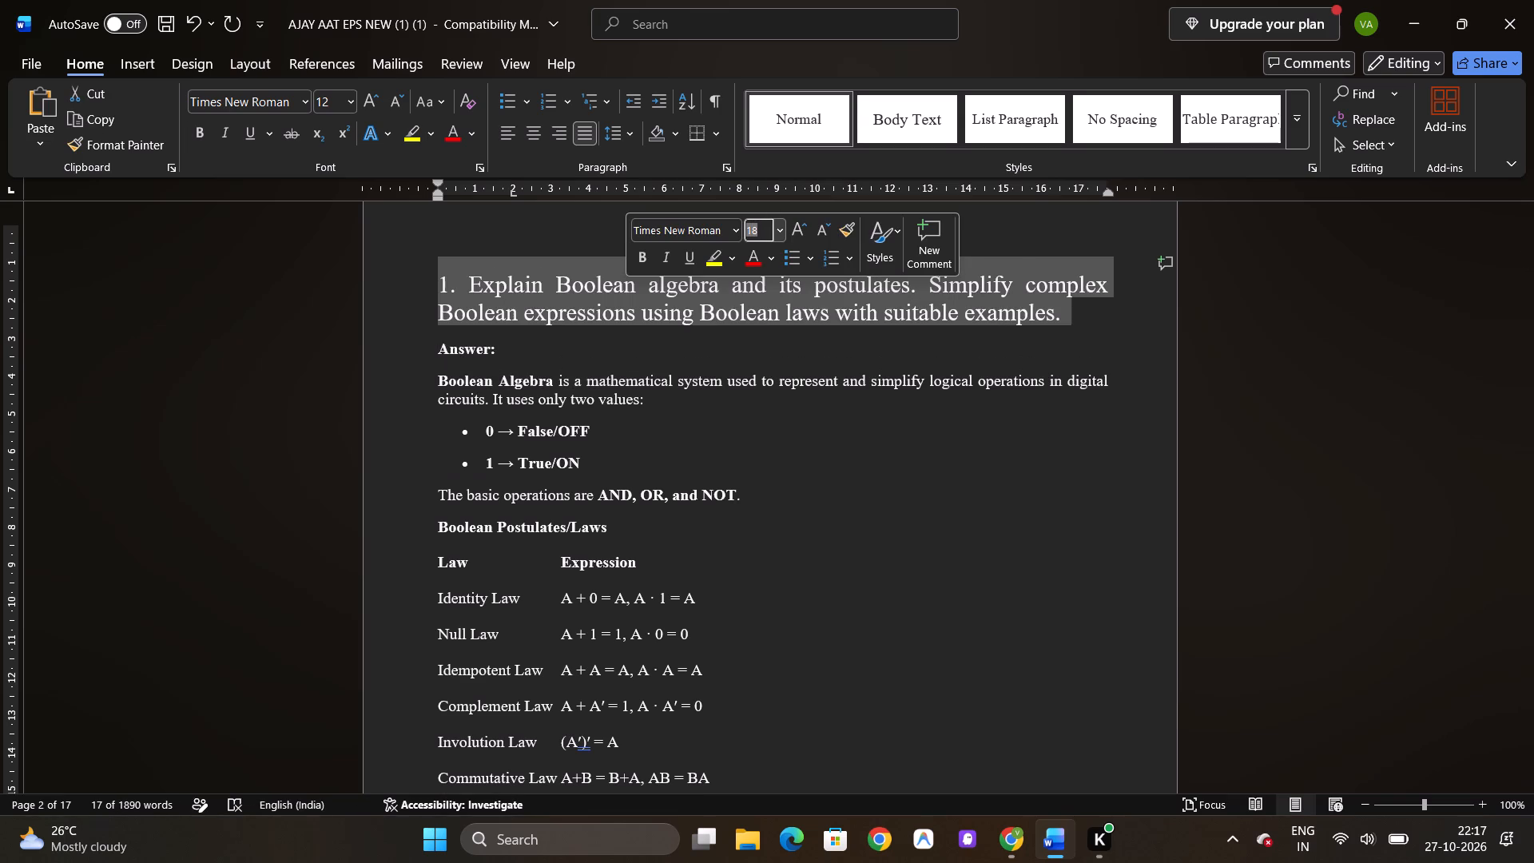
{"action": "type", "text": "14"}
{"action": "key", "text": "Return"}
{"action": "left_click", "coordinate": [801, 404]}
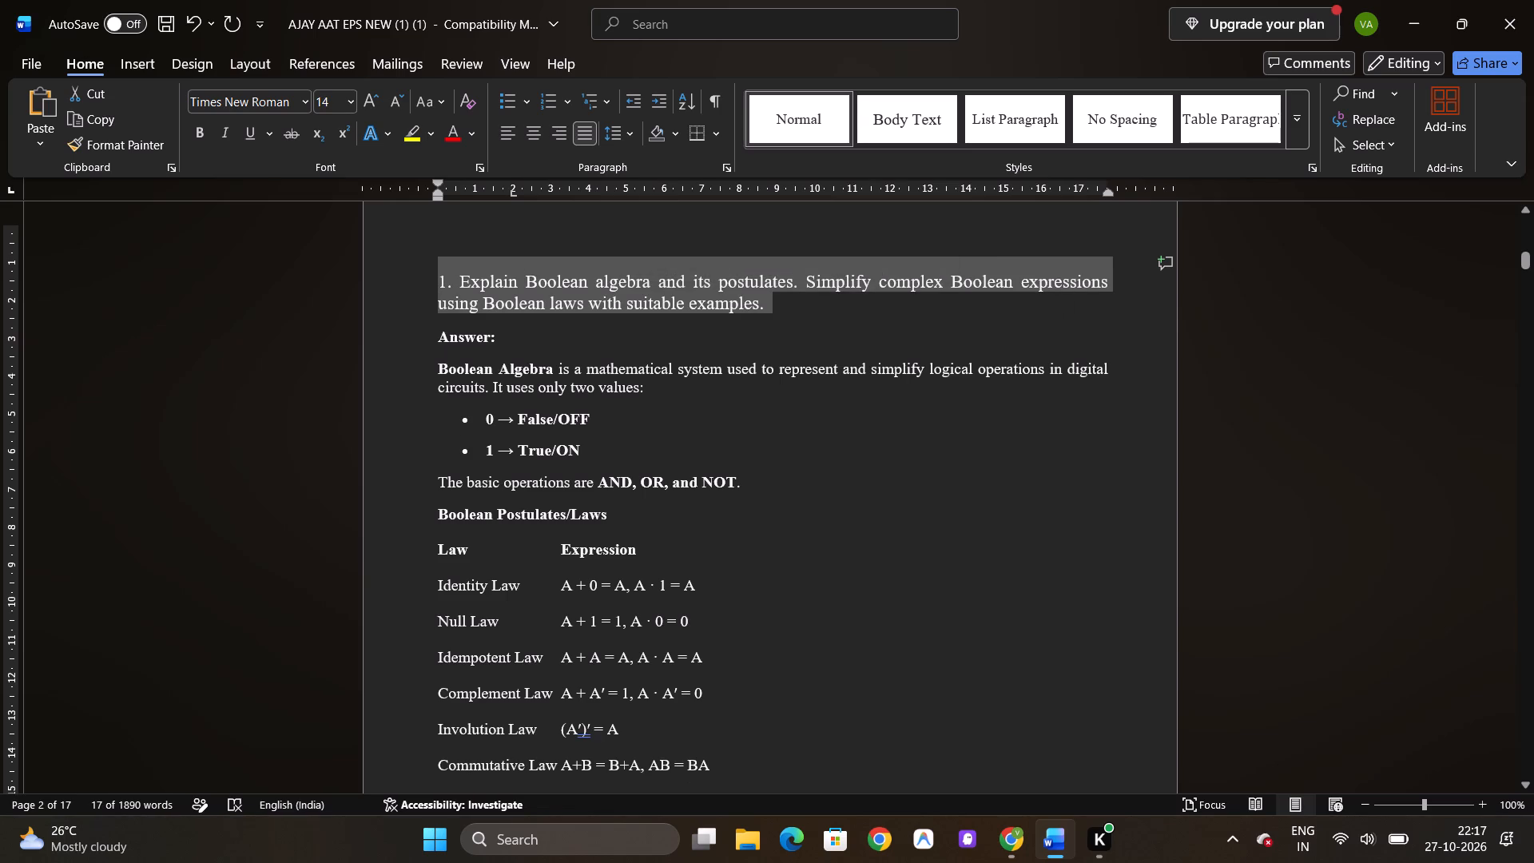
Set question 1's answer text, from the Boolean Algebra definition through the final F = A before Conclusion, to font size 14.
{"action": "left_click_drag", "start_coordinate": [435, 371], "coordinate": [695, 590]}
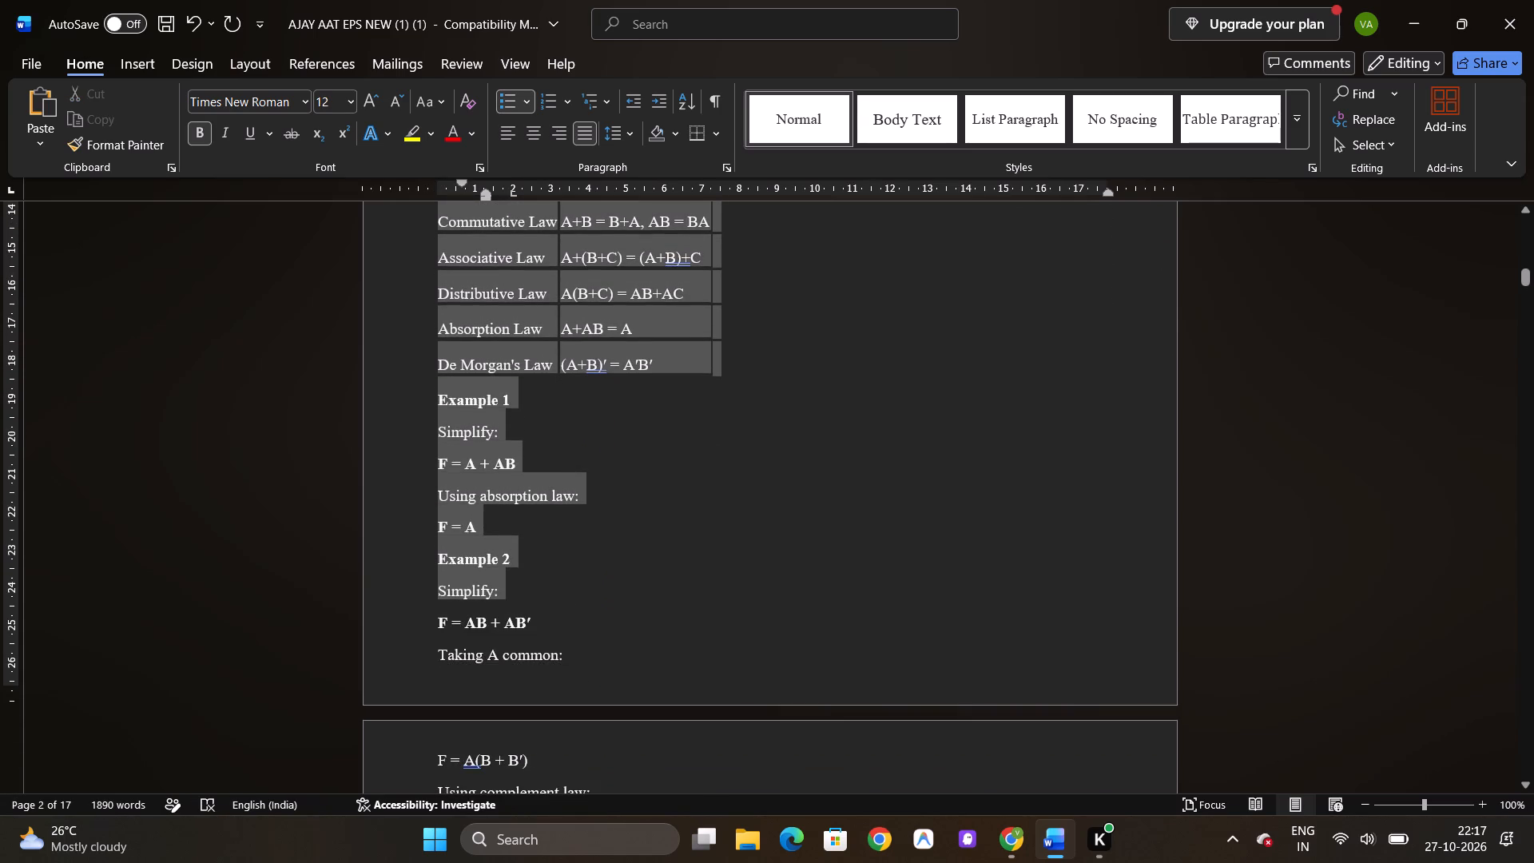
{"action": "left_click_drag", "start_coordinate": [695, 590], "coordinate": [693, 499]}
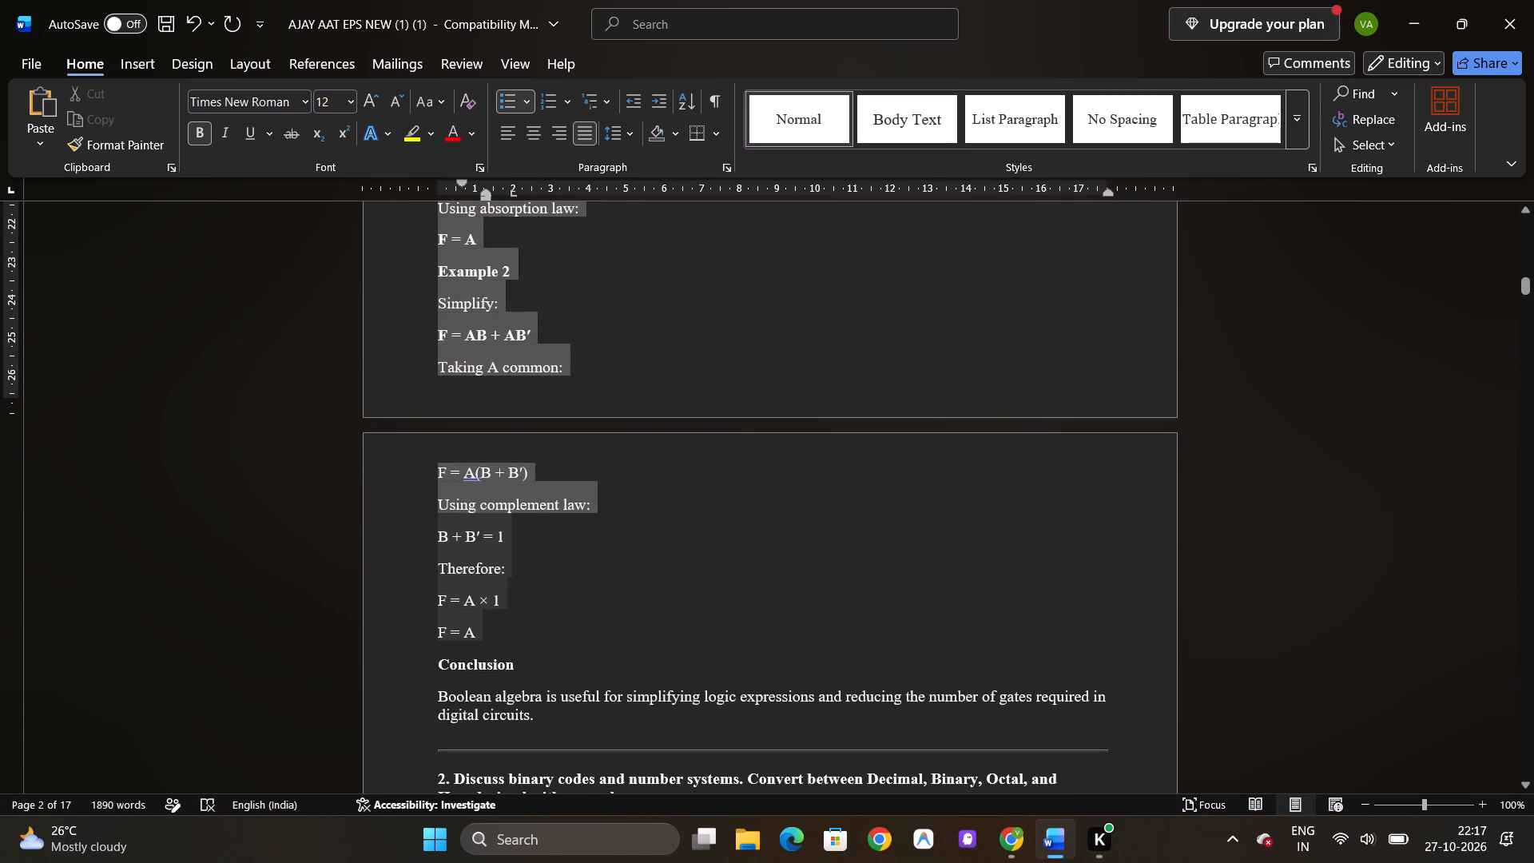
{"action": "left_click_drag", "start_coordinate": [693, 499], "coordinate": [515, 664]}
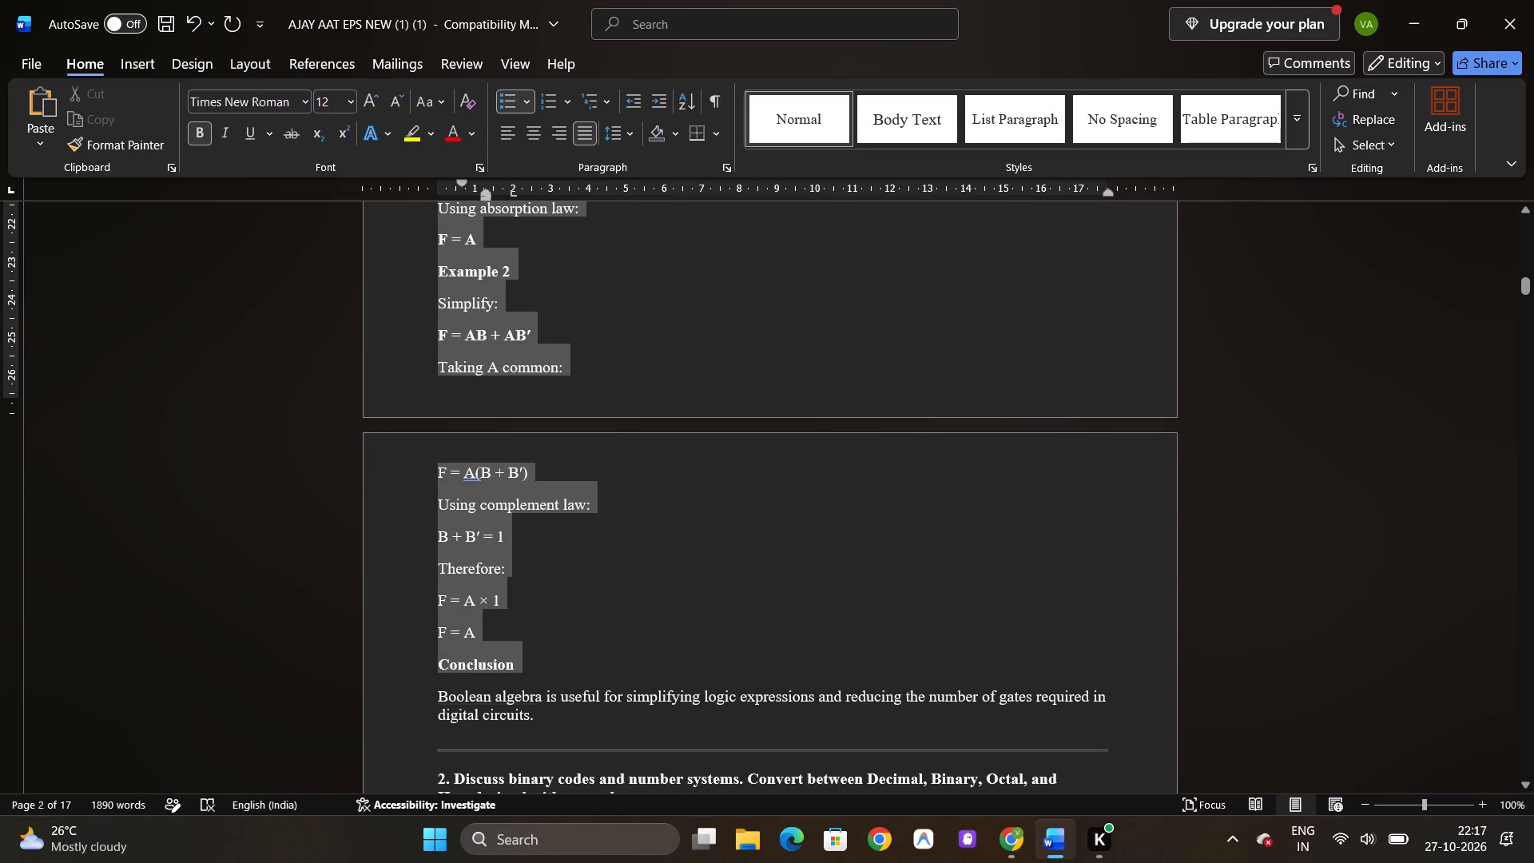
{"action": "left_click_drag", "start_coordinate": [515, 664], "coordinate": [499, 626]}
{"action": "left_click", "coordinate": [630, 558]}
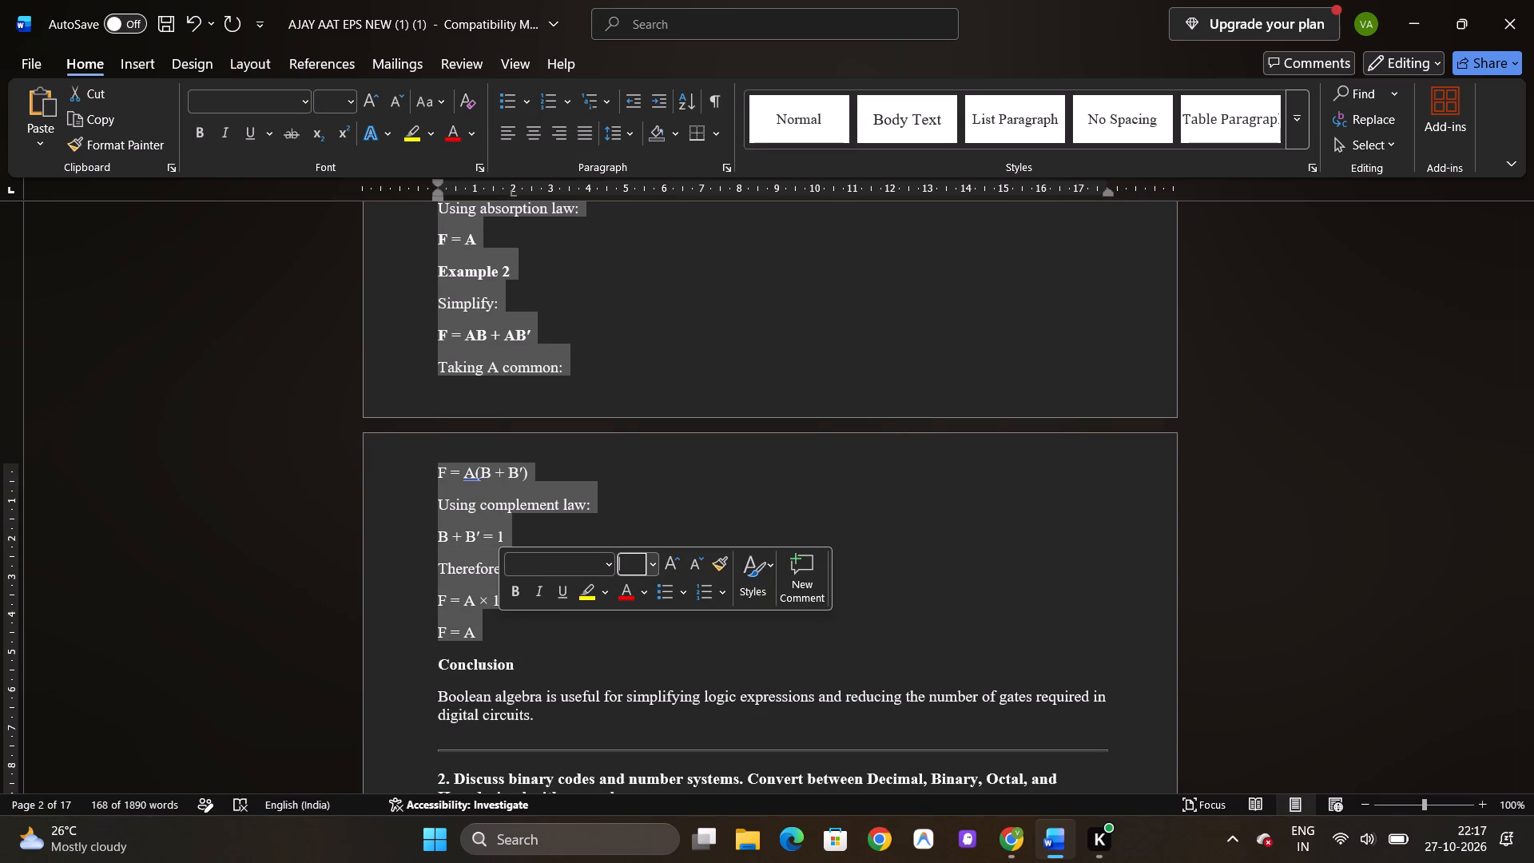
{"action": "type", "text": "14"}
{"action": "key", "text": "Return"}
{"action": "left_click", "coordinate": [682, 501]}
Set the "Answer:" label below question 1 to font size 14.
{"action": "scroll", "coordinate": [682, 501], "scroll_direction": "up", "scroll_amount": 1}
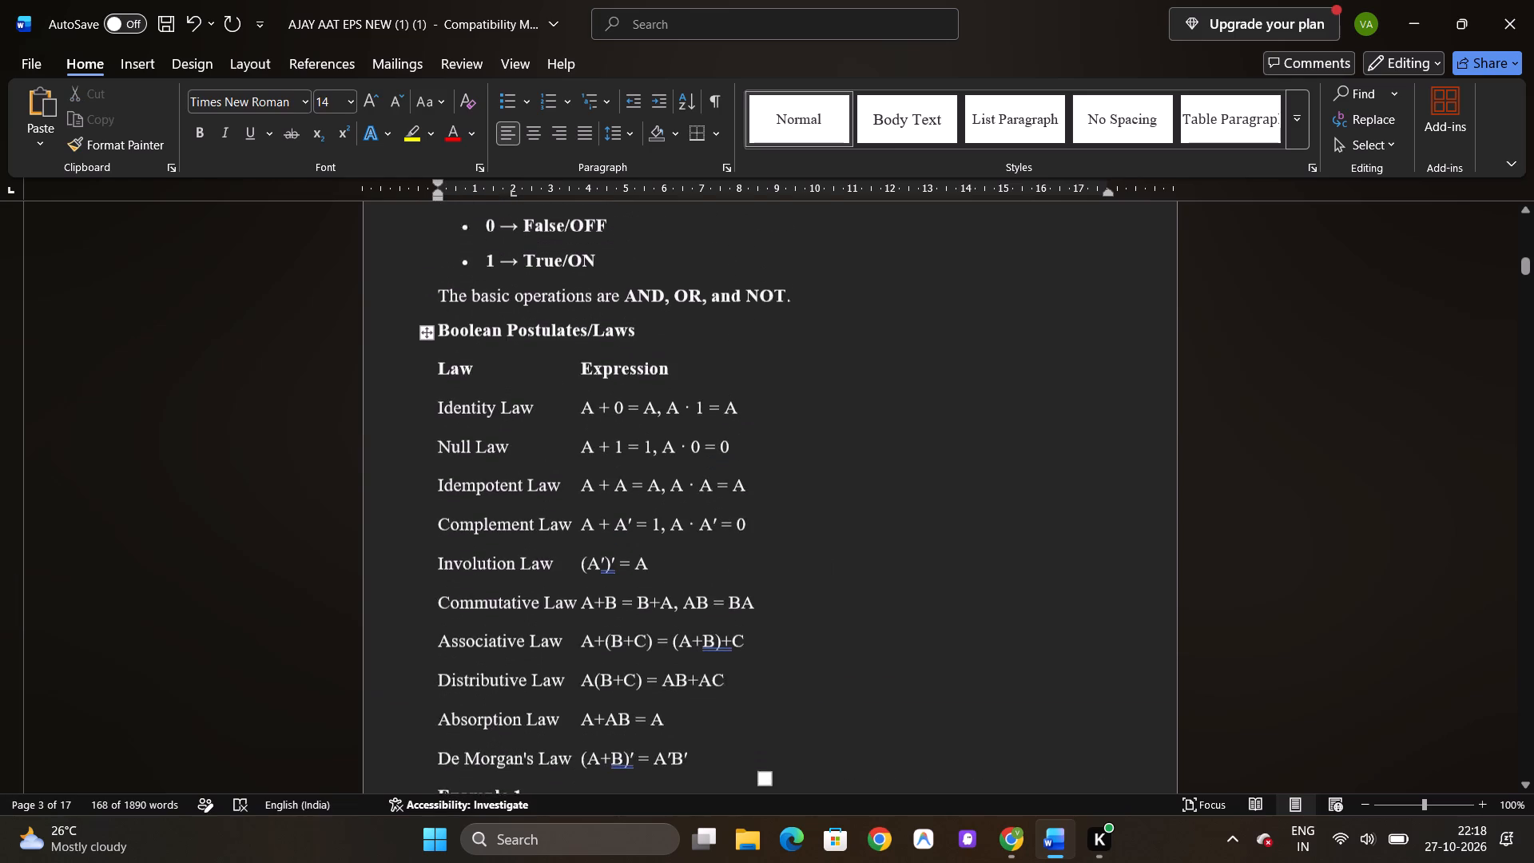
{"action": "scroll", "coordinate": [682, 501], "scroll_direction": "up", "scroll_amount": 1}
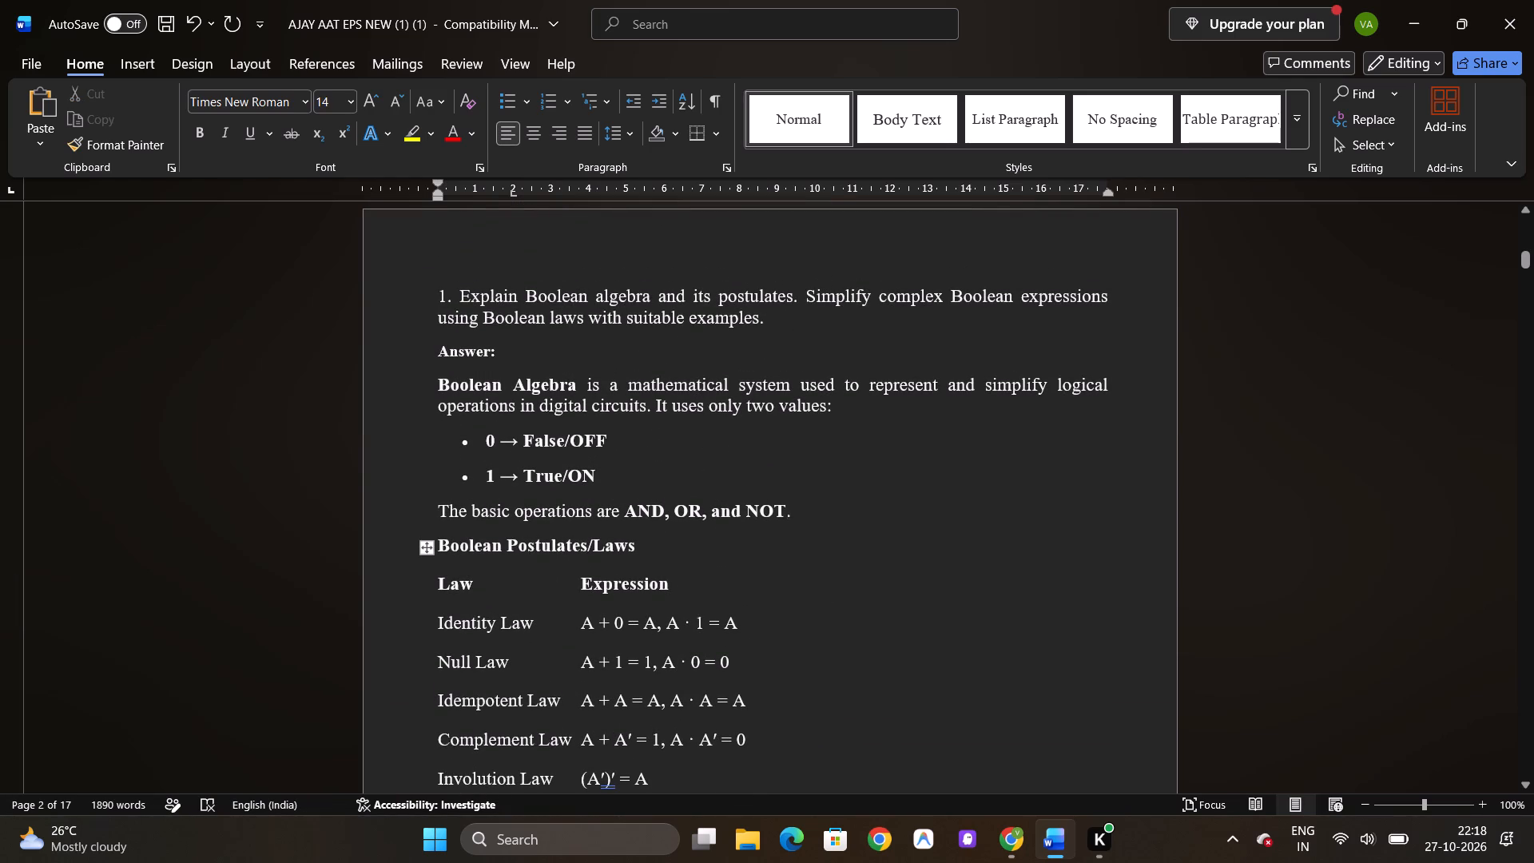
{"action": "left_click_drag", "start_coordinate": [496, 350], "coordinate": [439, 354]}
{"action": "left_click", "coordinate": [572, 289]}
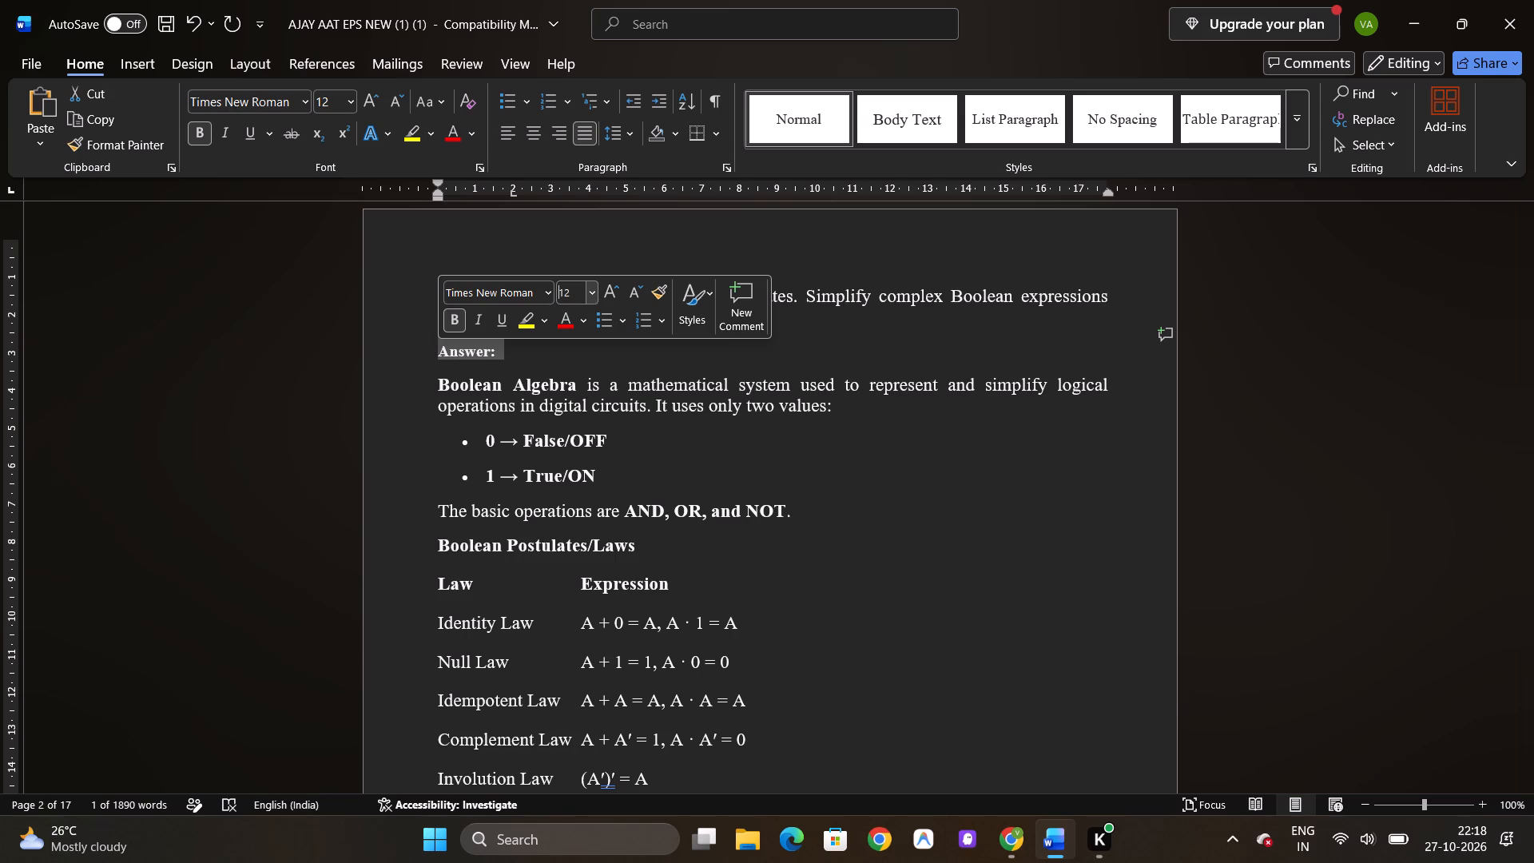
{"action": "type", "text": "14"}
{"action": "key", "text": "Return"}
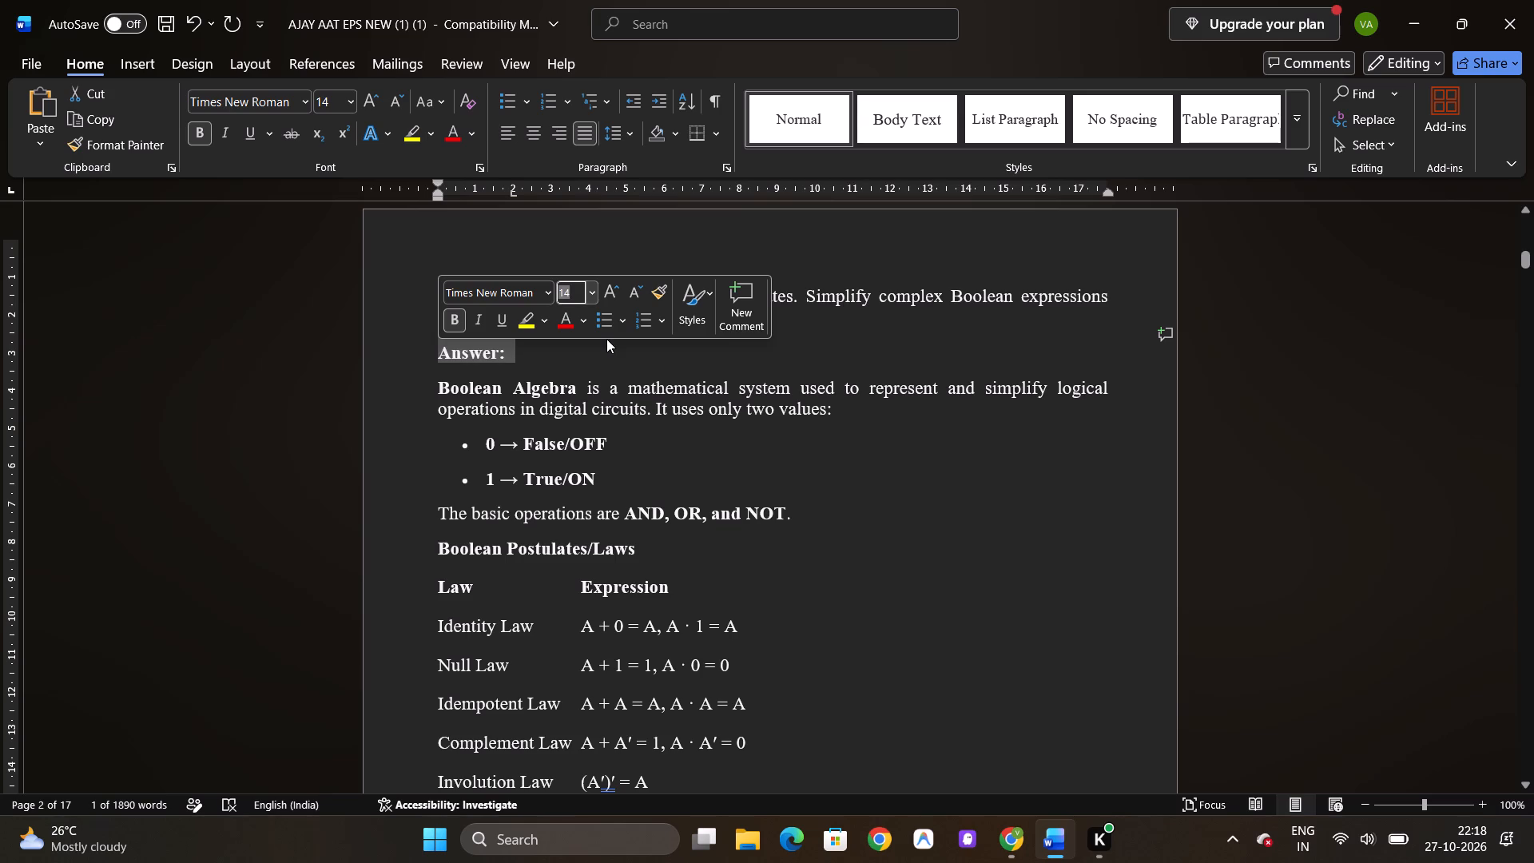
{"action": "left_click", "coordinate": [606, 339]}
Check the layout of the cover and first question page in the print preview, and return to the document.
{"action": "left_click", "coordinate": [42, 65]}
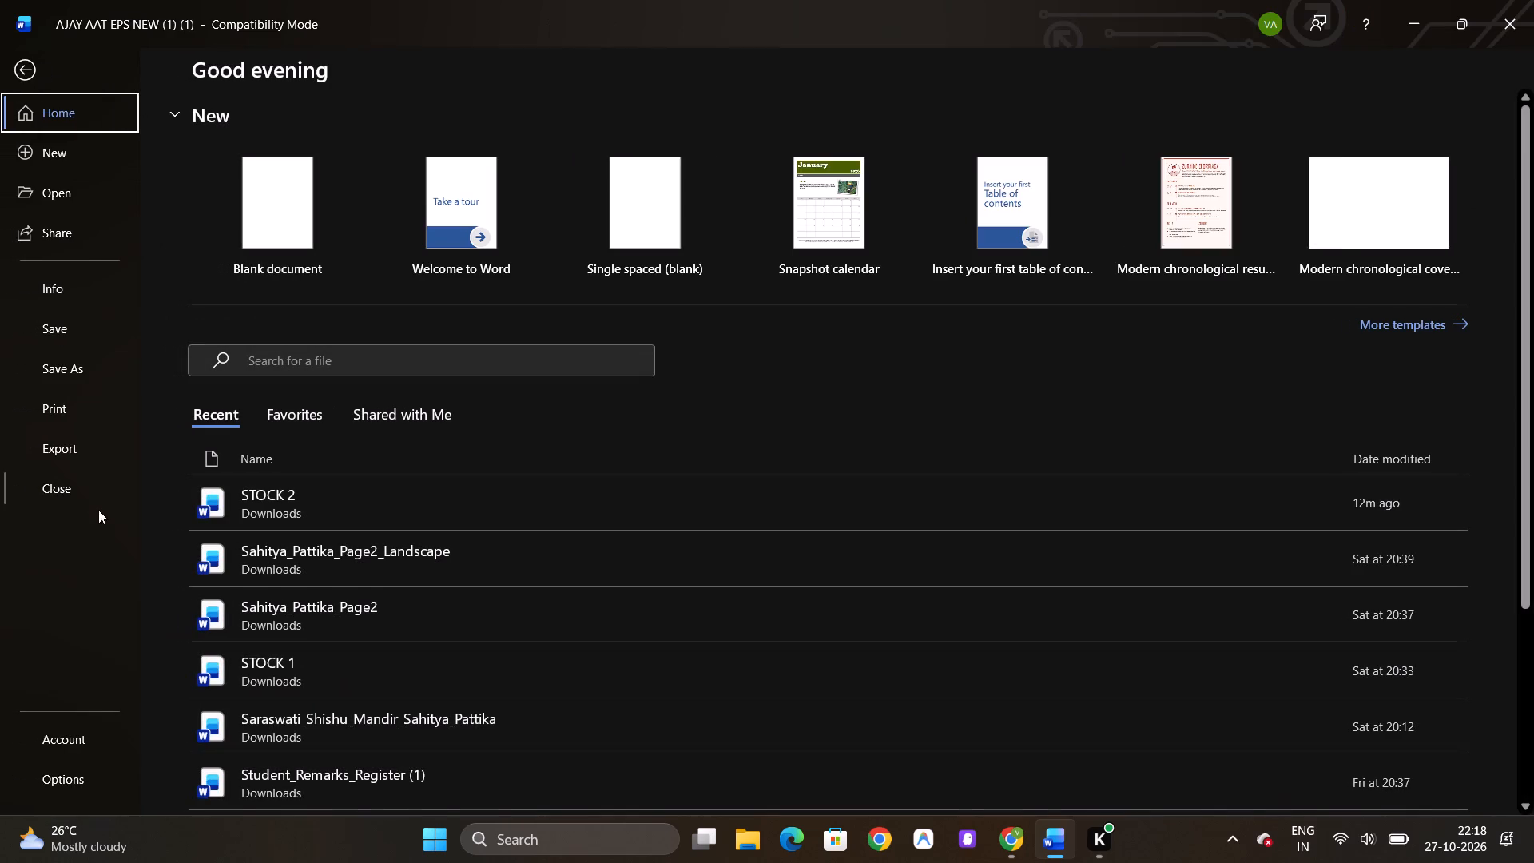
{"action": "left_click", "coordinate": [60, 413]}
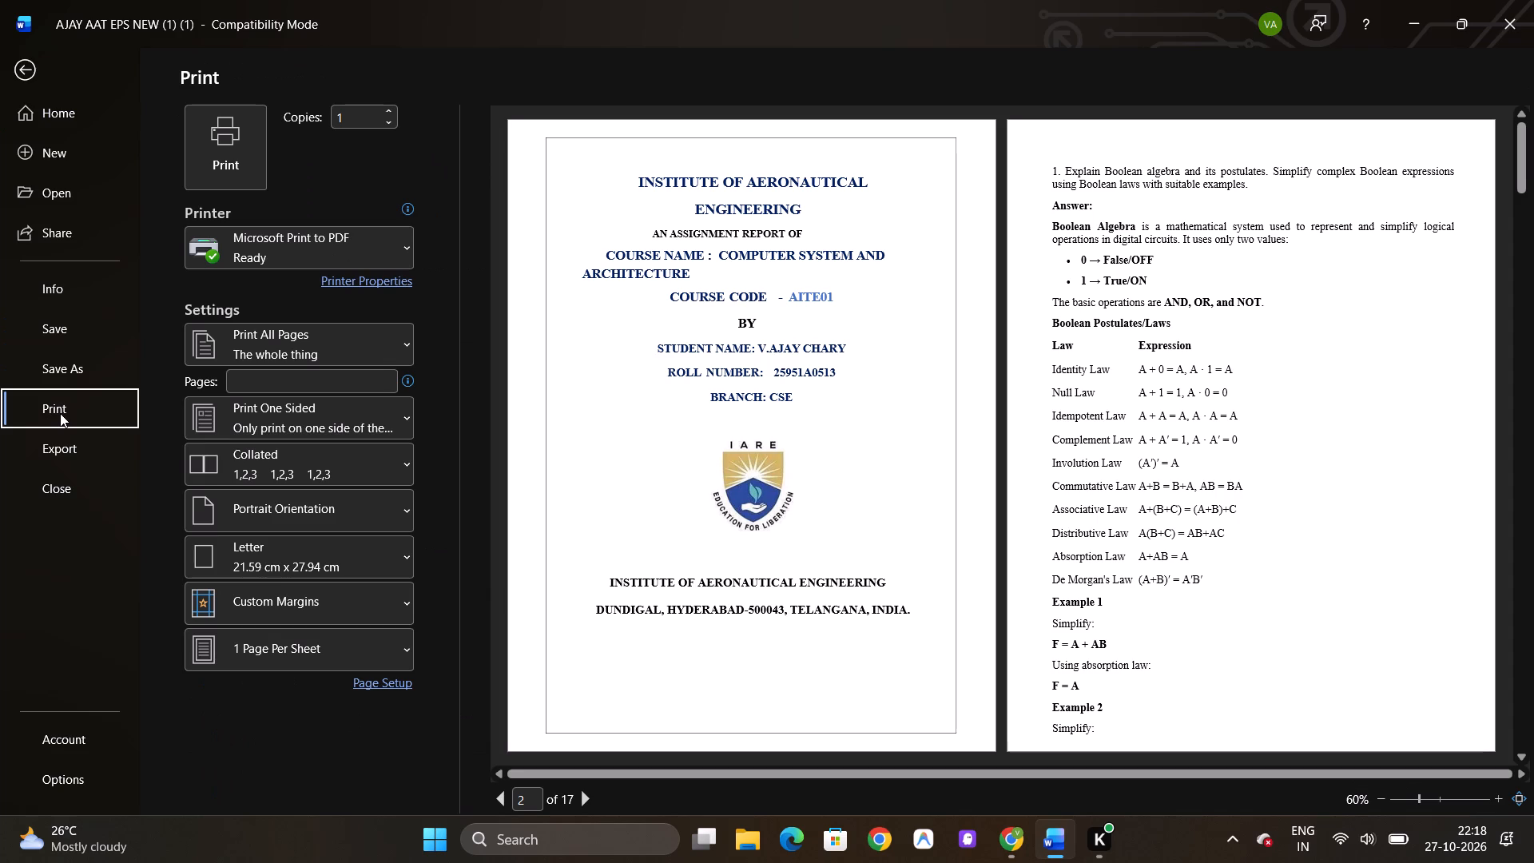
{"action": "left_click", "coordinate": [19, 62]}
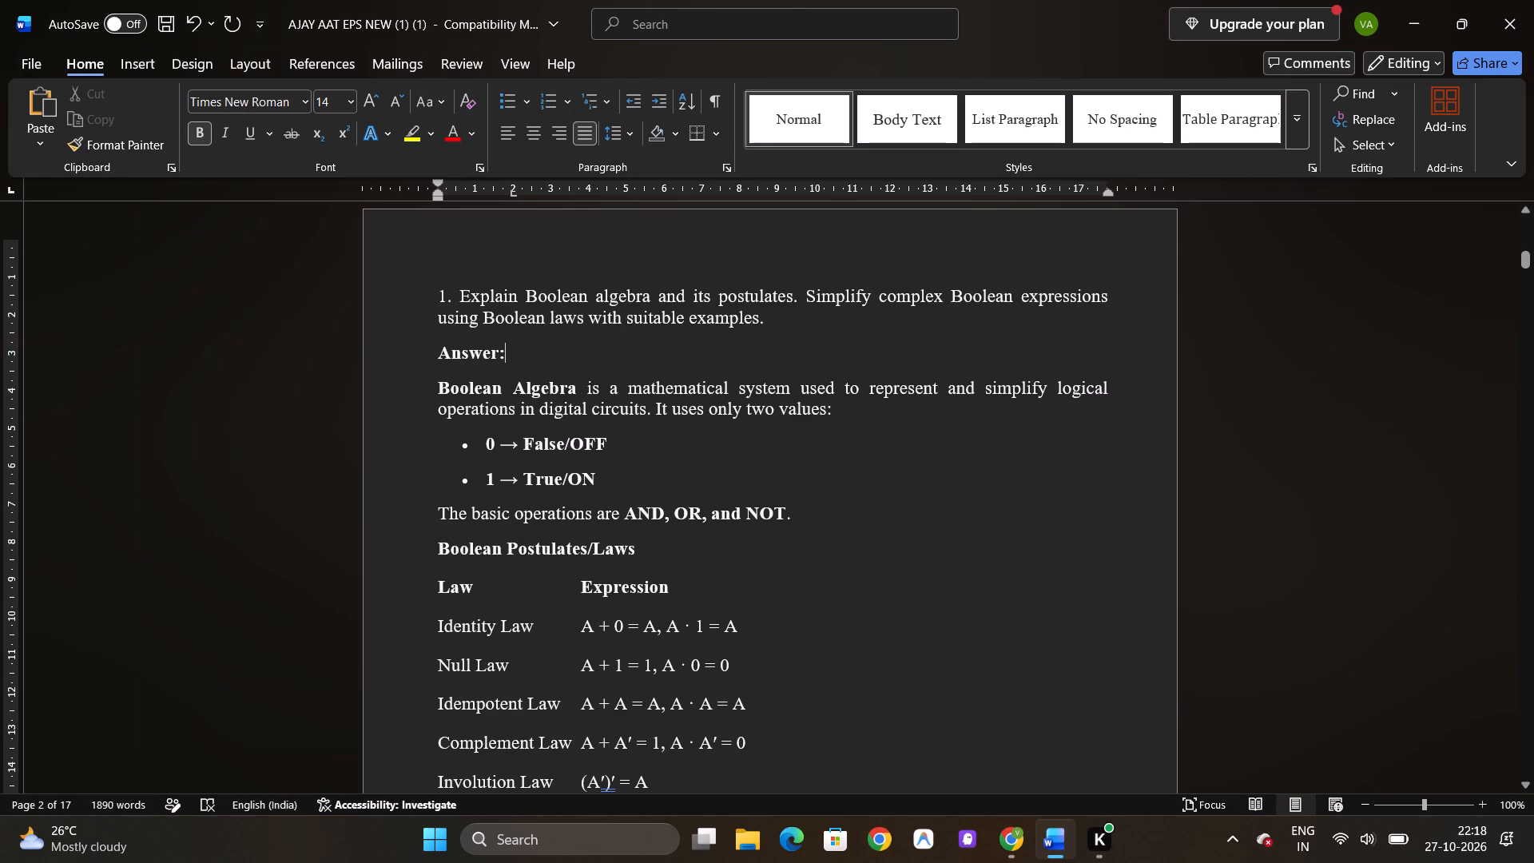
Insert two blank lines before the Example 2 heading near the bottom of page 2.
{"action": "scroll", "coordinate": [495, 515], "scroll_direction": "down", "scroll_amount": 1}
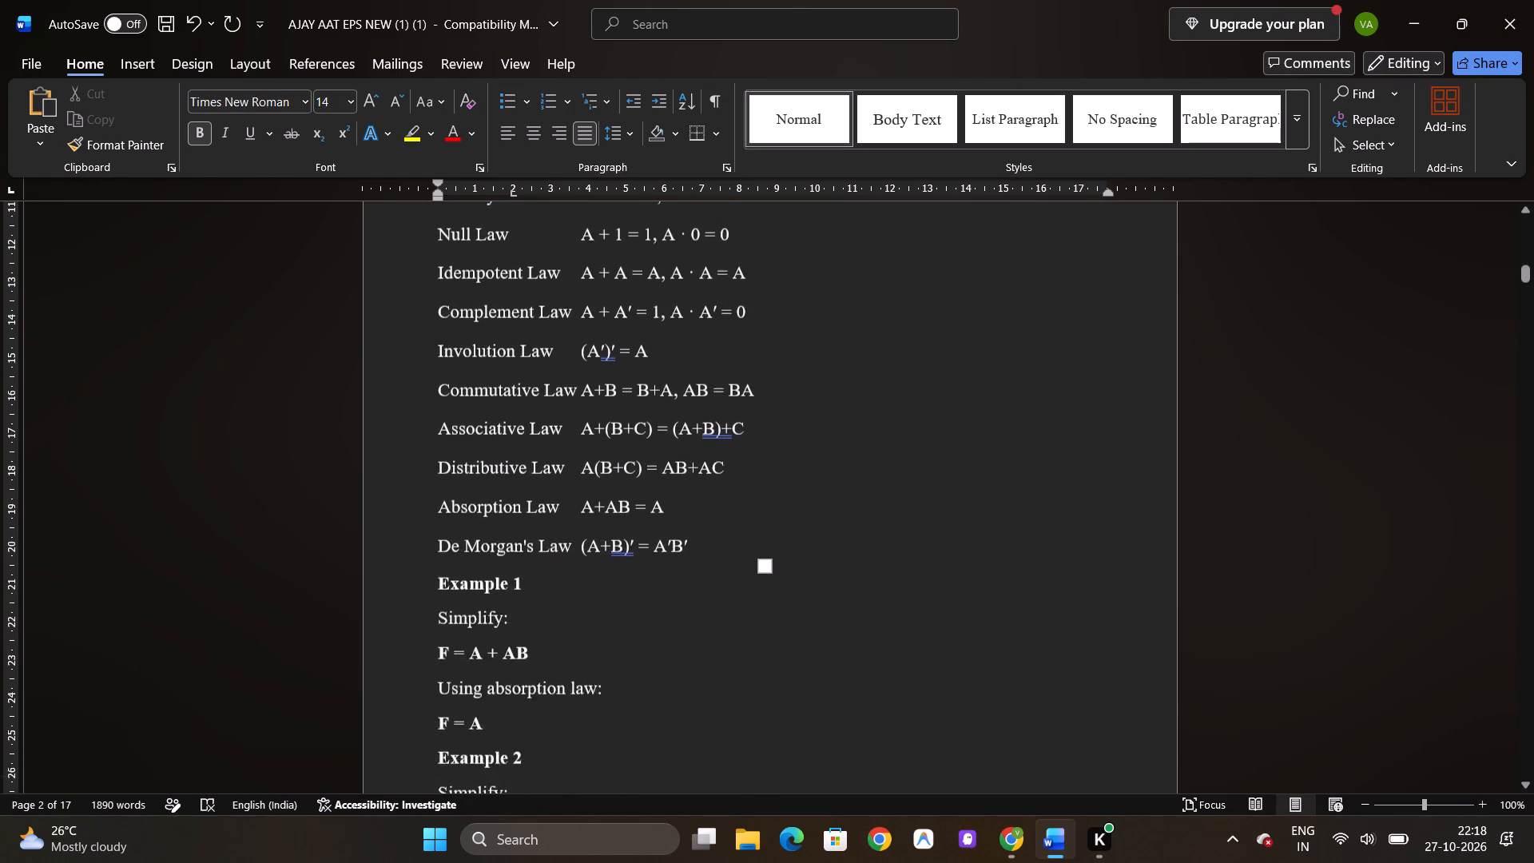
{"action": "scroll", "coordinate": [495, 515], "scroll_direction": "down", "scroll_amount": 2}
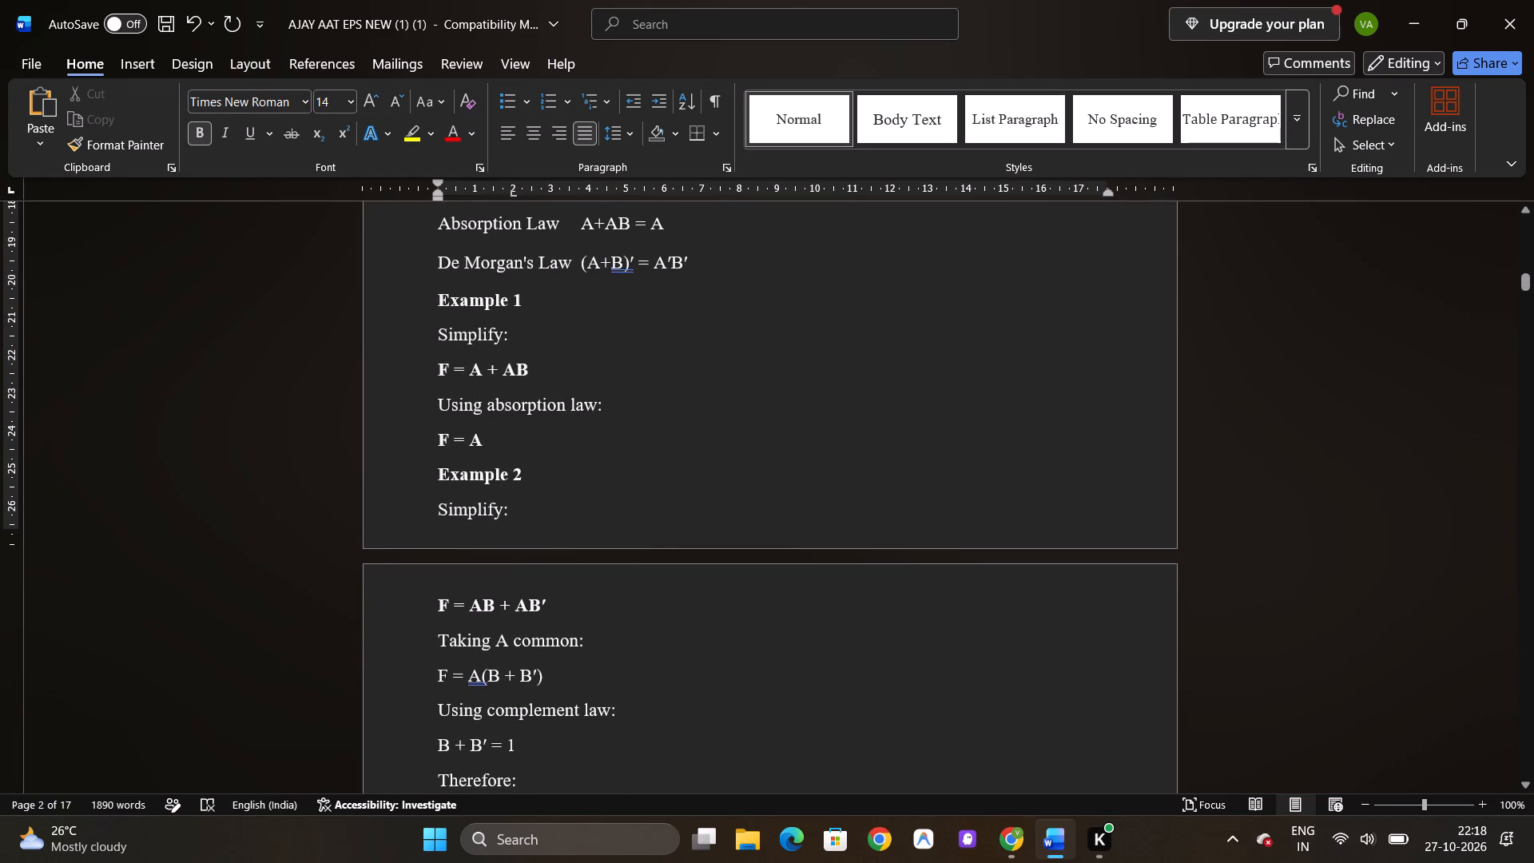
{"action": "left_click", "coordinate": [439, 476]}
{"action": "key", "text": "Return"}
{"action": "key", "text": "Return"}
Delete question 1's Conclusion heading and paragraph, along with the empty line left behind after the final F = A.
{"action": "scroll", "coordinate": [439, 476], "scroll_direction": "down", "scroll_amount": 1}
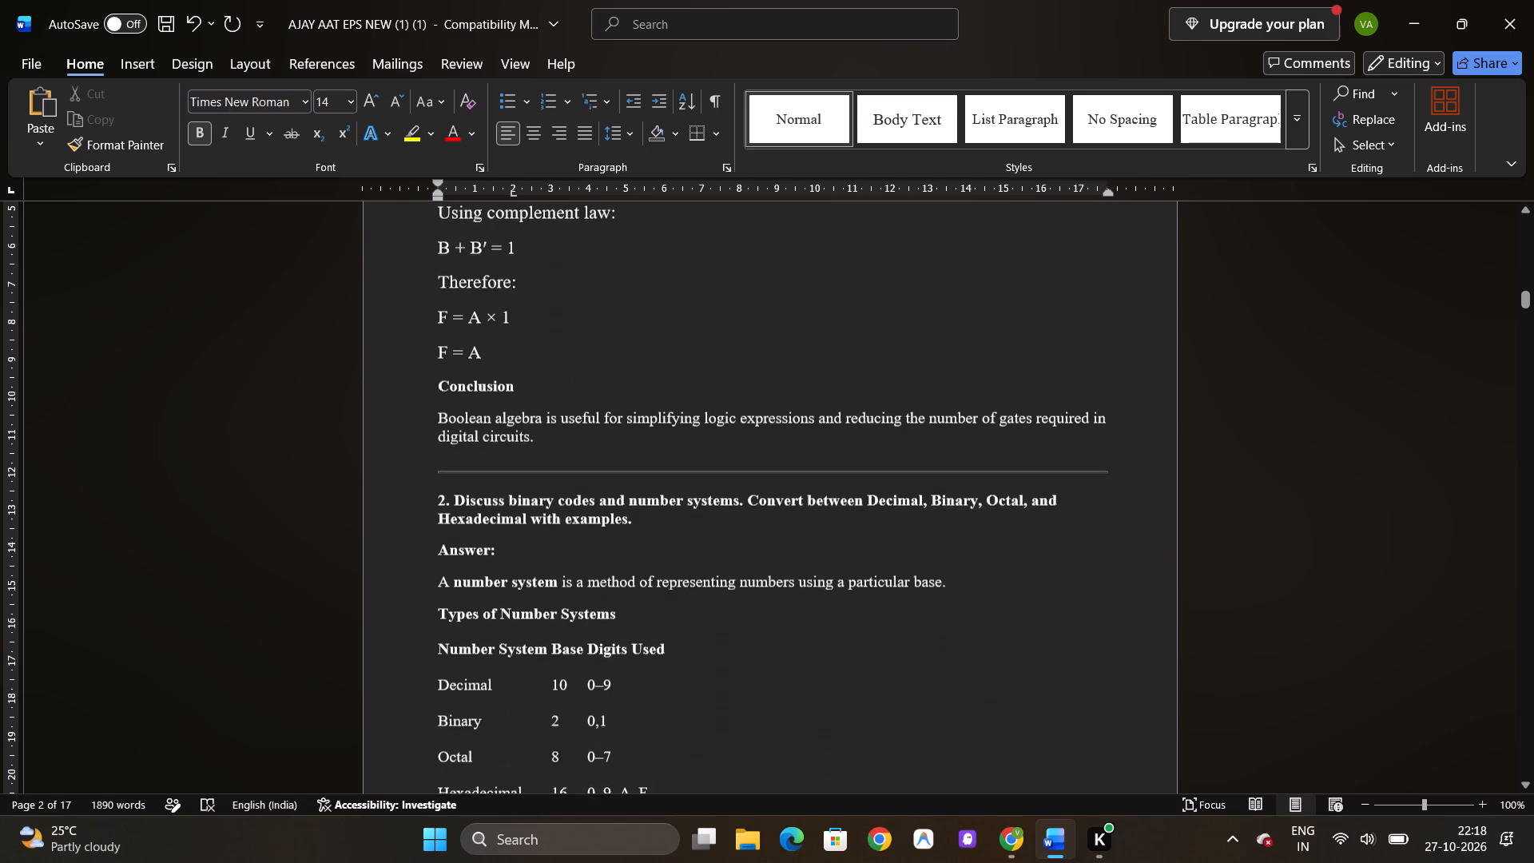
{"action": "scroll", "coordinate": [439, 476], "scroll_direction": "down", "scroll_amount": 1}
{"action": "left_click_drag", "start_coordinate": [437, 373], "coordinate": [531, 426]}
{"action": "key", "text": "space"}
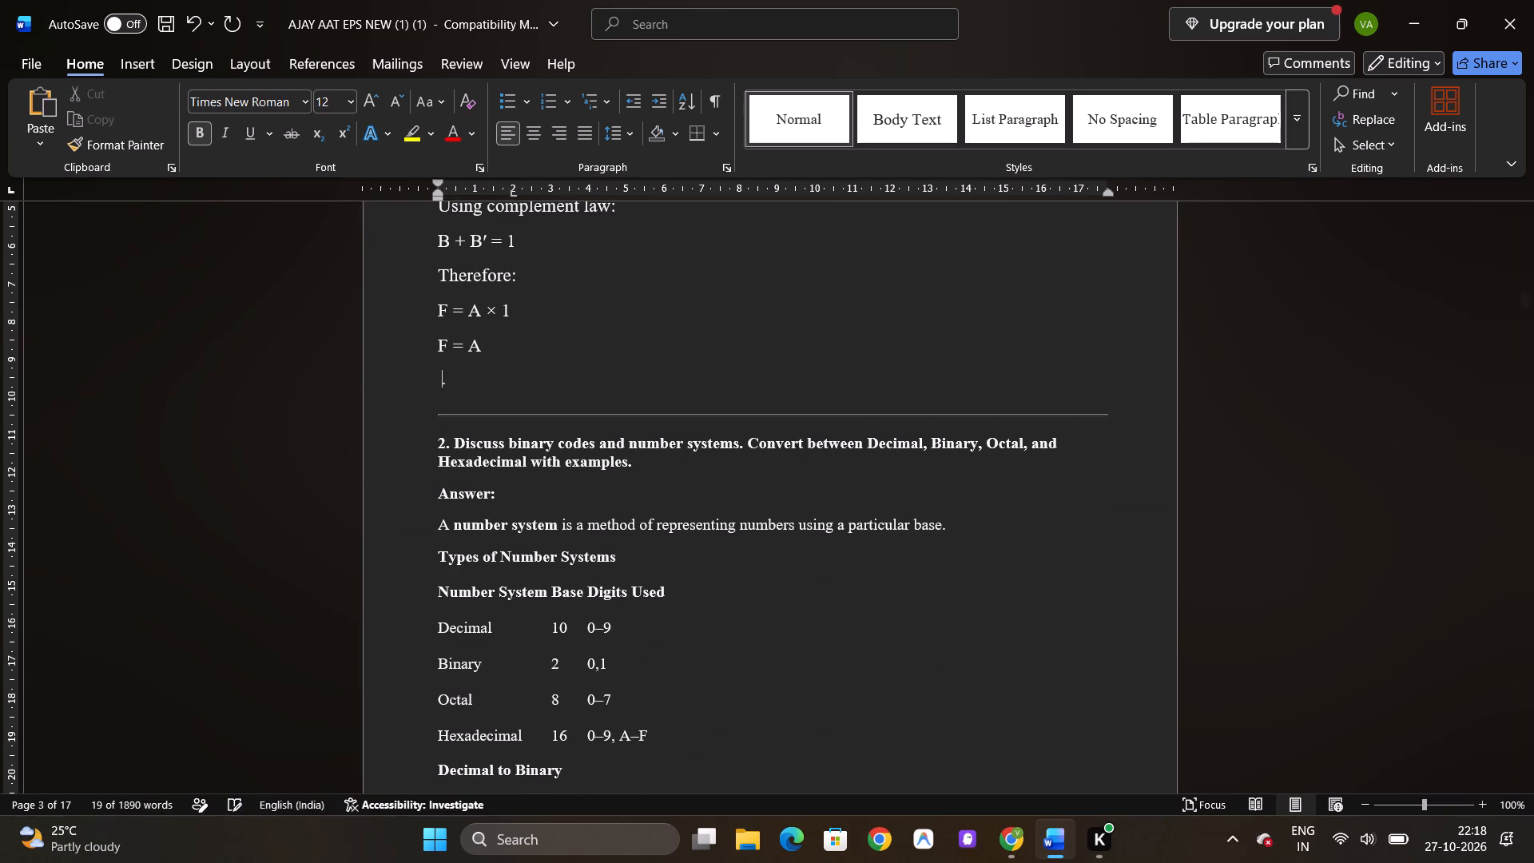
{"action": "key", "text": "Right"}
{"action": "key", "text": "BackSpace"}
{"action": "key", "text": "BackSpace"}
{"action": "key", "text": "BackSpace"}
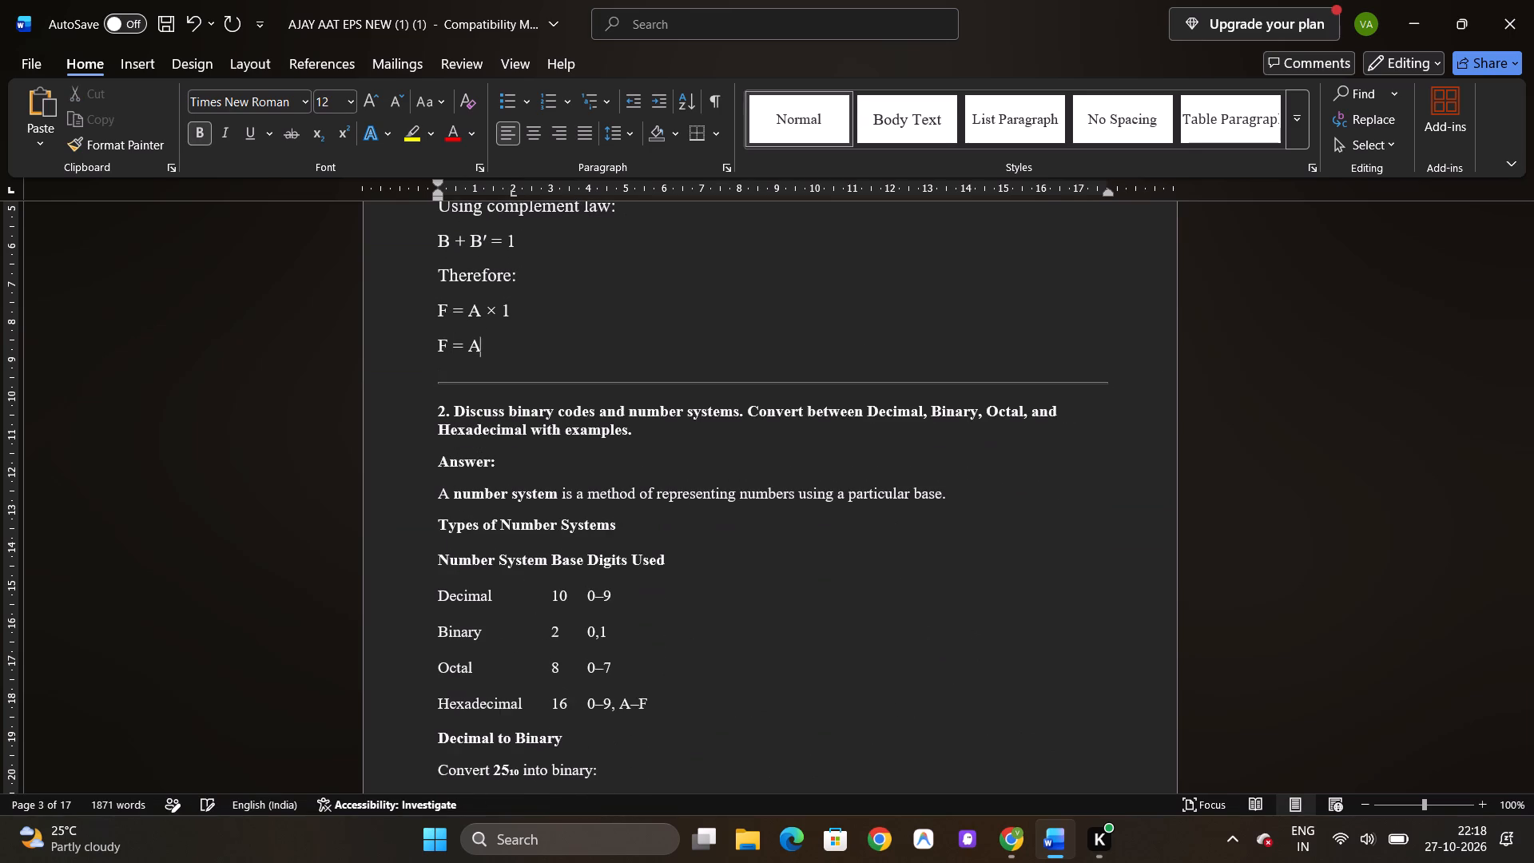
Remove the horizontal divider line above question 2, leaving a blank line in its place.
{"action": "left_click", "coordinate": [511, 382]}
{"action": "key", "text": "space"}
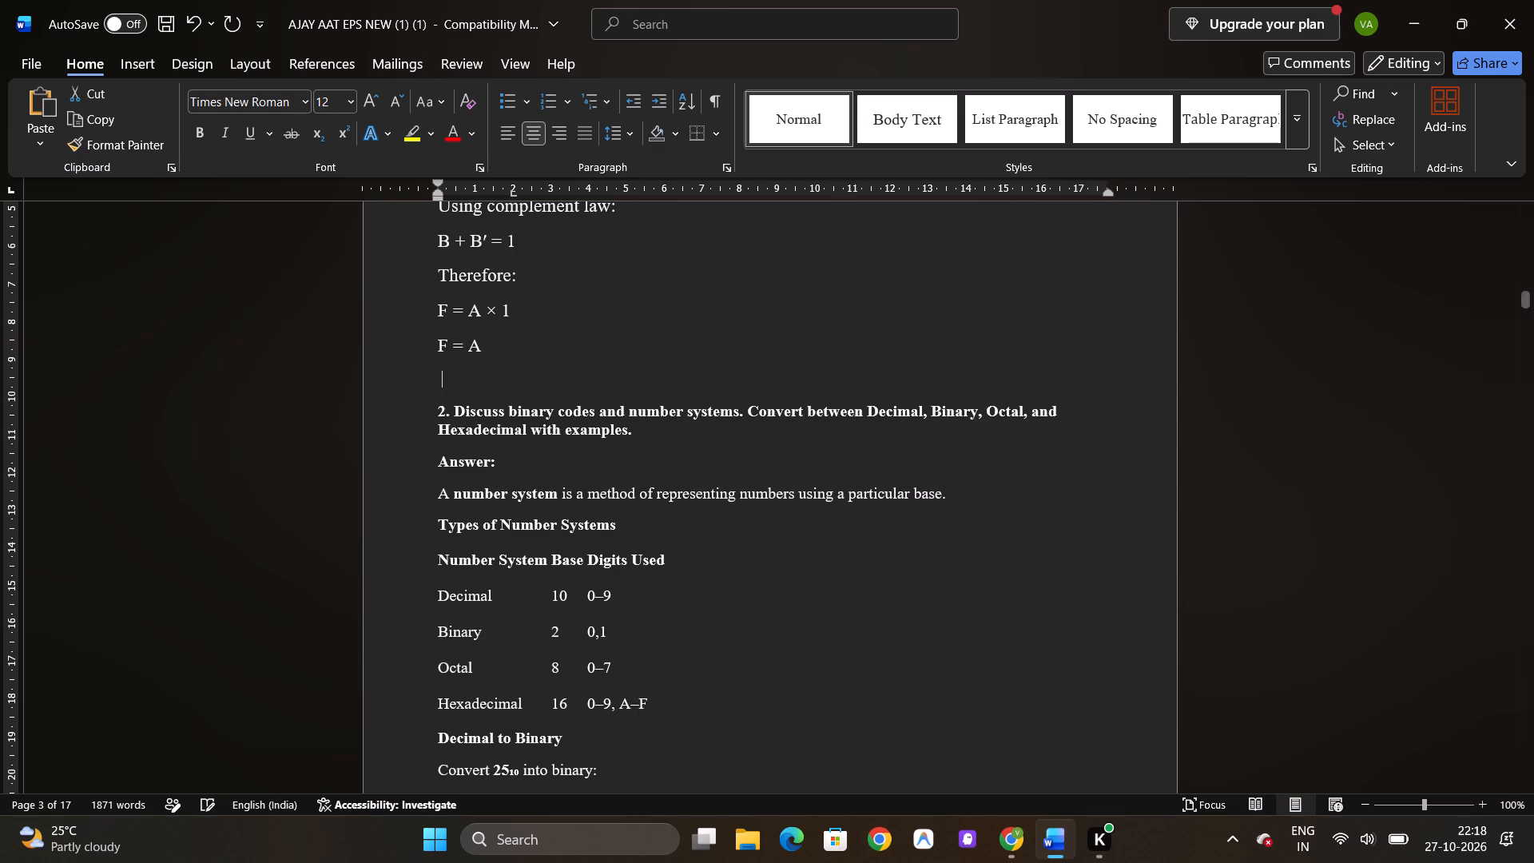
Delete the blank line between the final F = A and the question 2 heading.
{"action": "key", "text": "BackSpace"}
{"action": "key", "text": "BackSpace"}
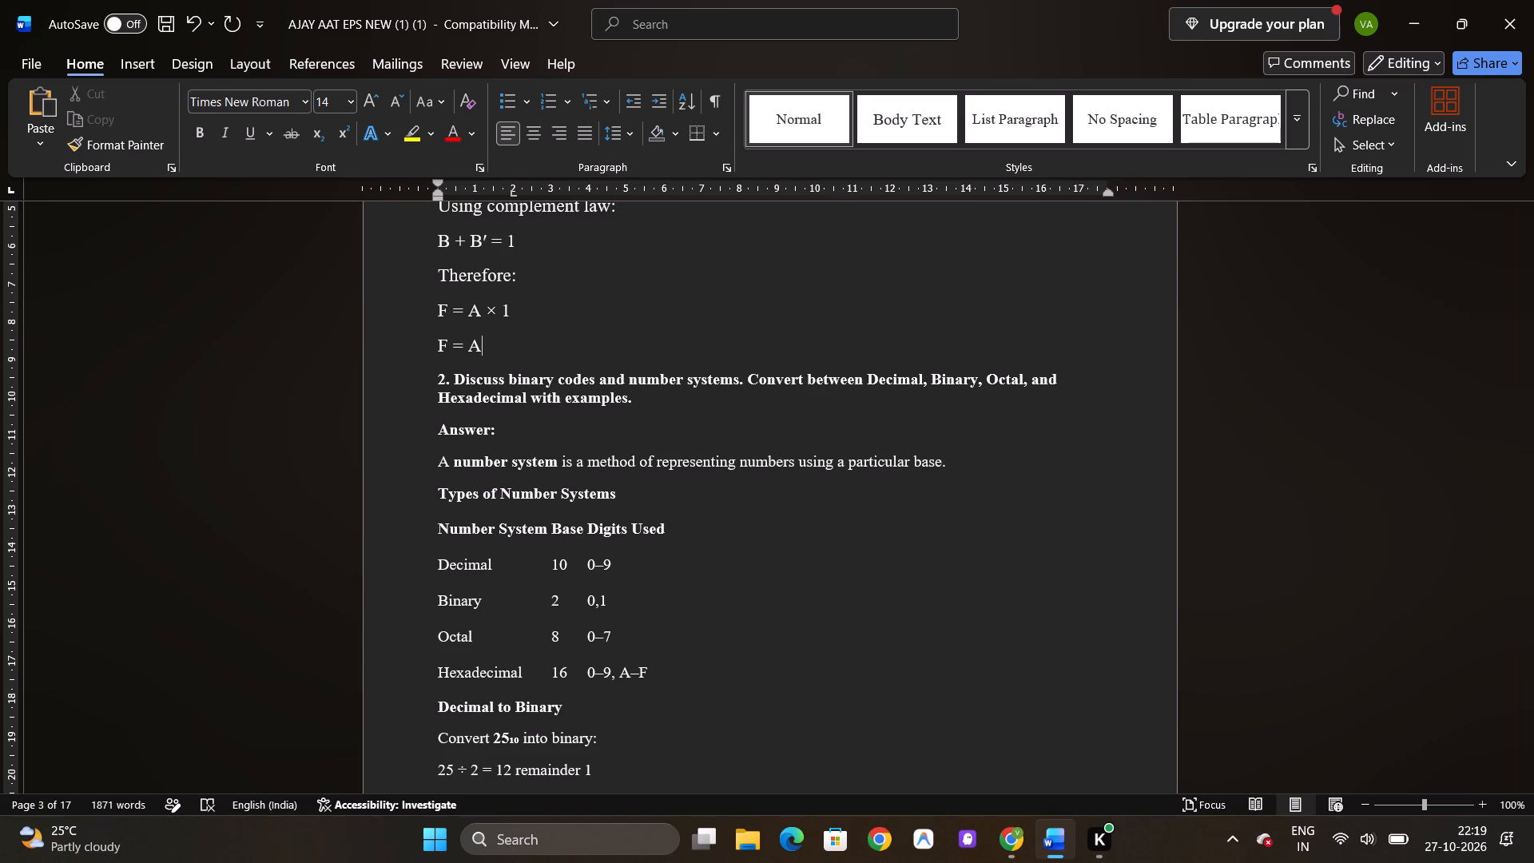
Set the question 2 heading about binary codes and number systems to 14 pt.
{"action": "left_click_drag", "start_coordinate": [436, 377], "coordinate": [591, 412]}
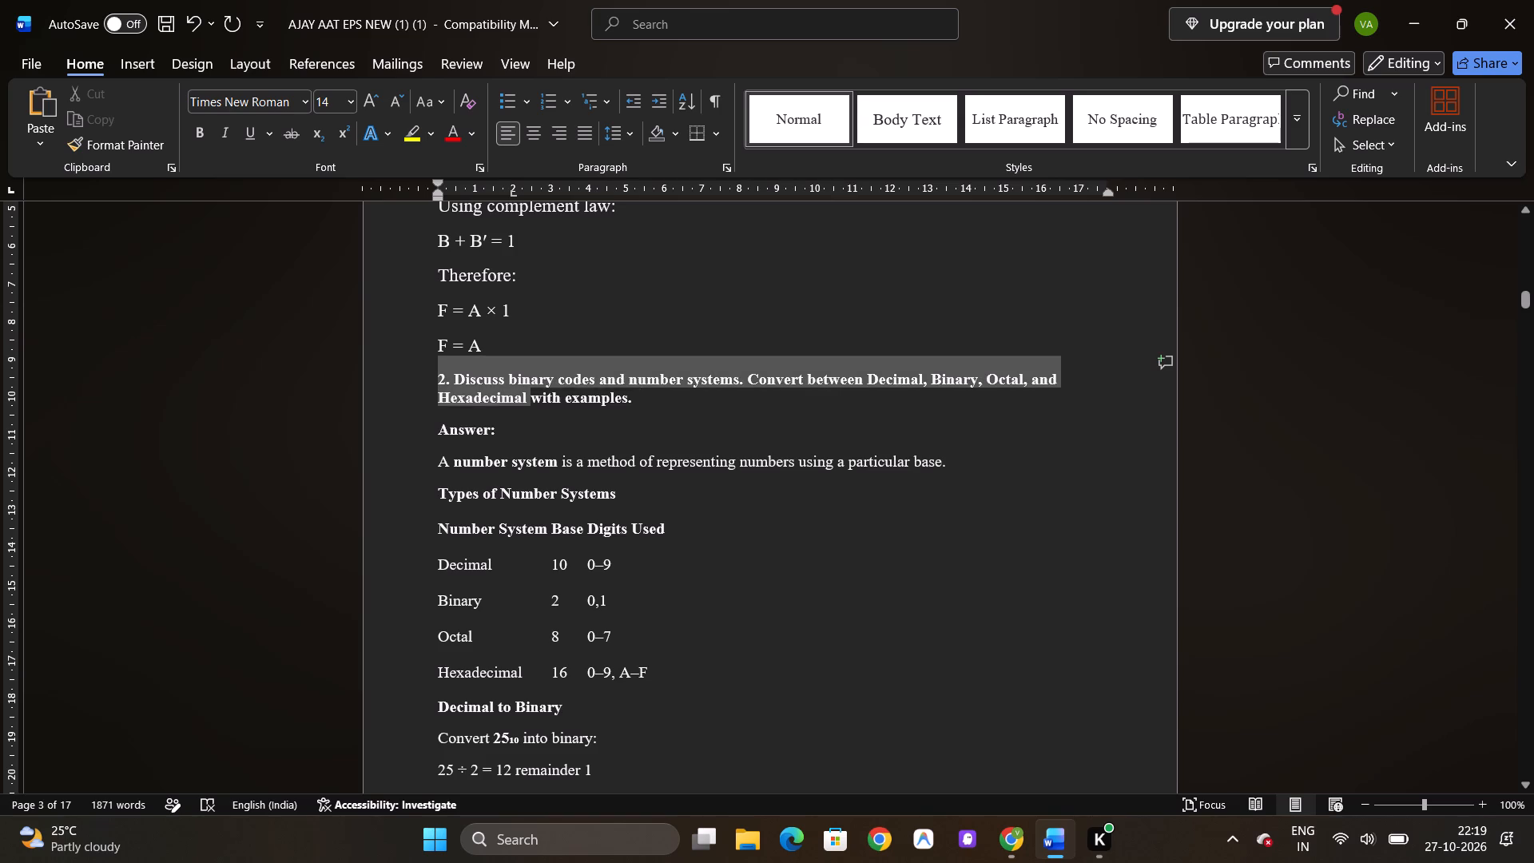
{"action": "left_click_drag", "start_coordinate": [591, 412], "coordinate": [622, 402]}
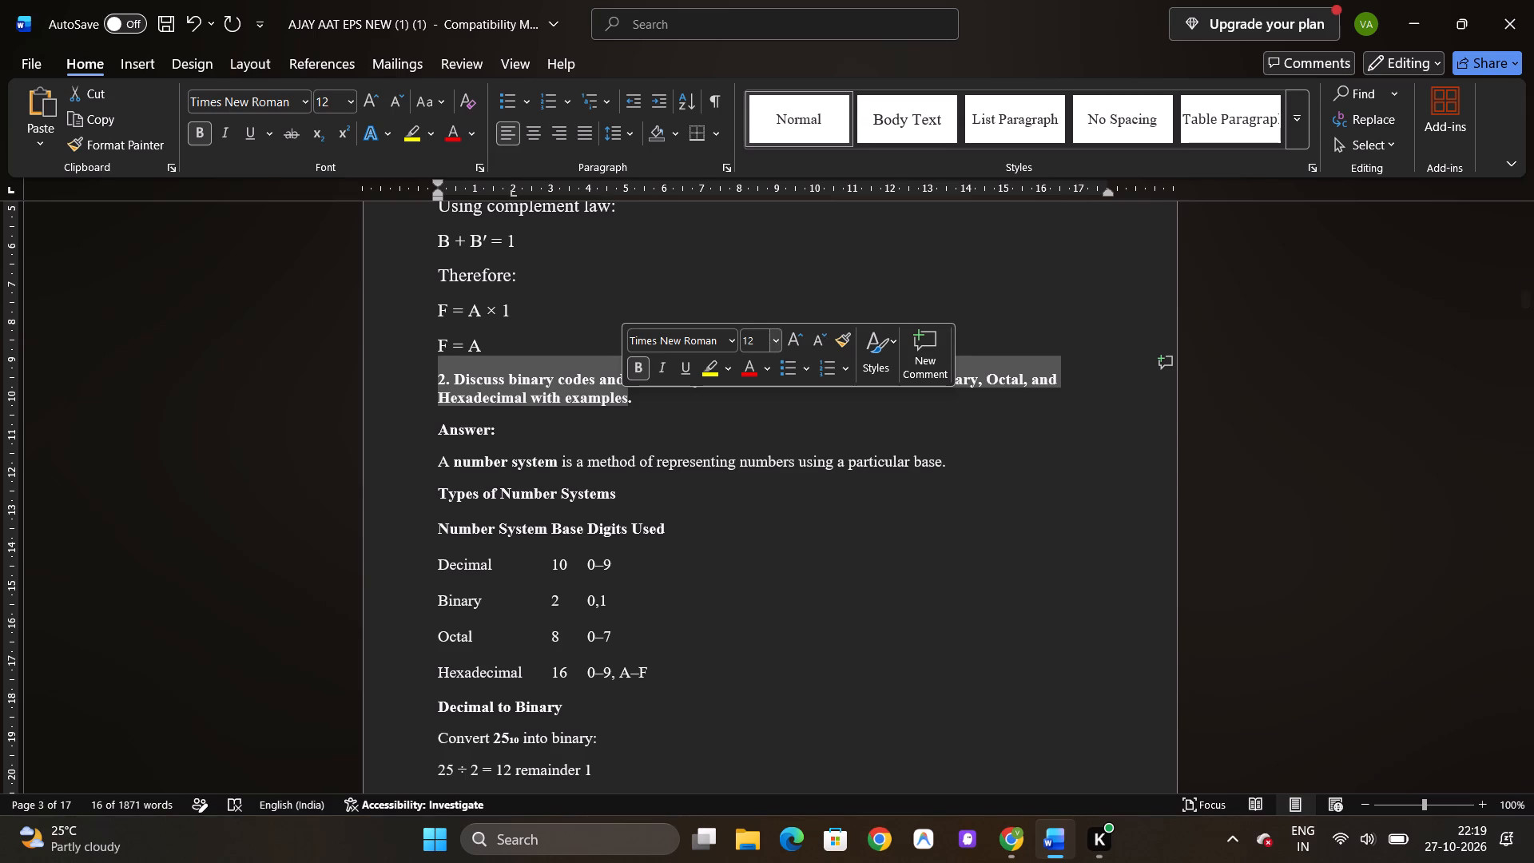
{"action": "left_click", "coordinate": [757, 334]}
{"action": "key", "text": "1"}
{"action": "key", "text": "4"}
{"action": "key", "text": "Return"}
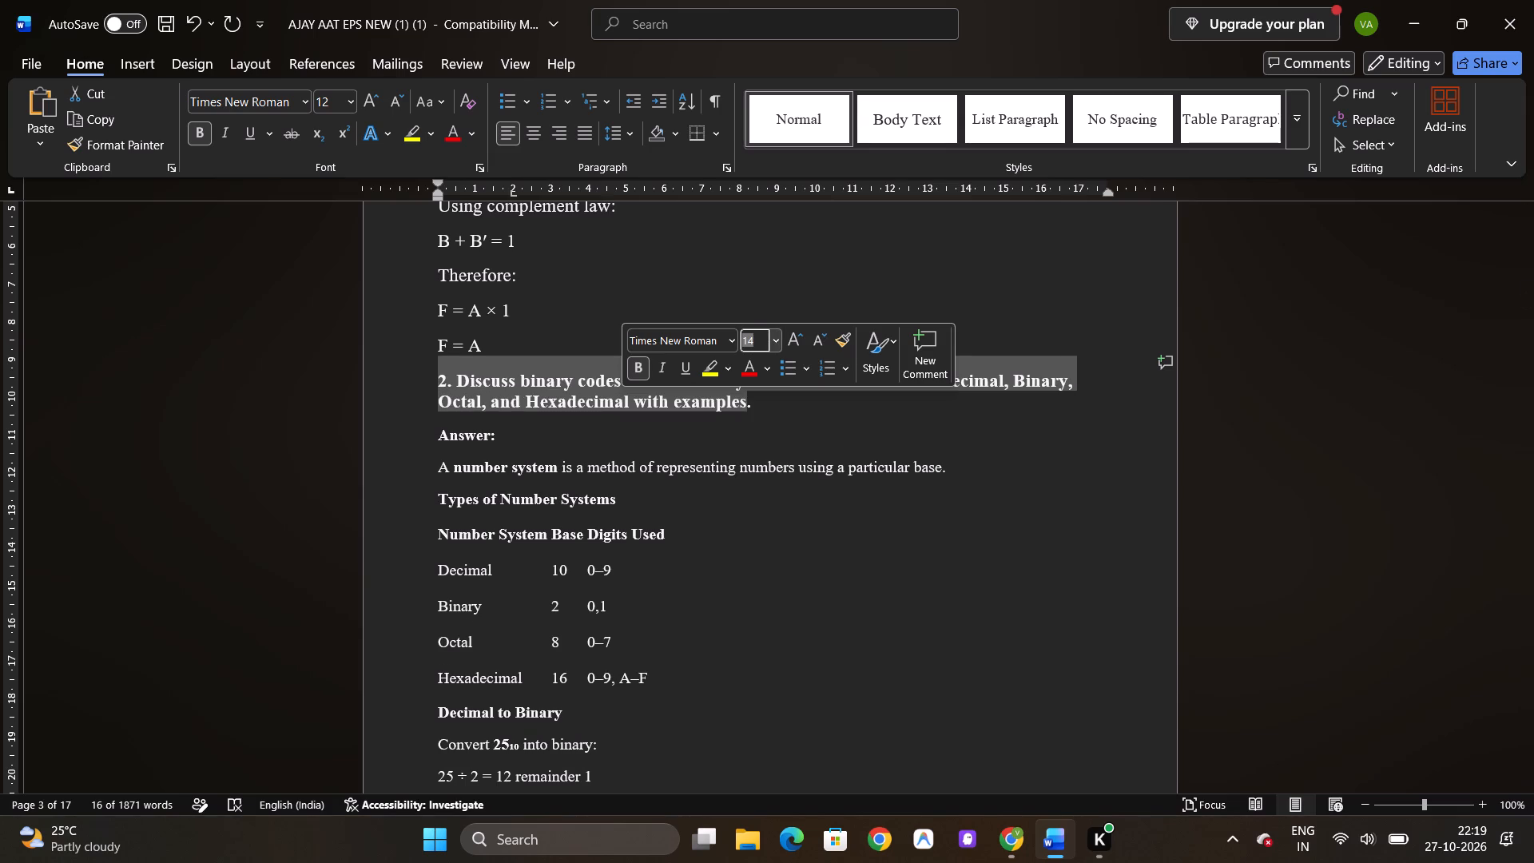
{"action": "left_click", "coordinate": [618, 438]}
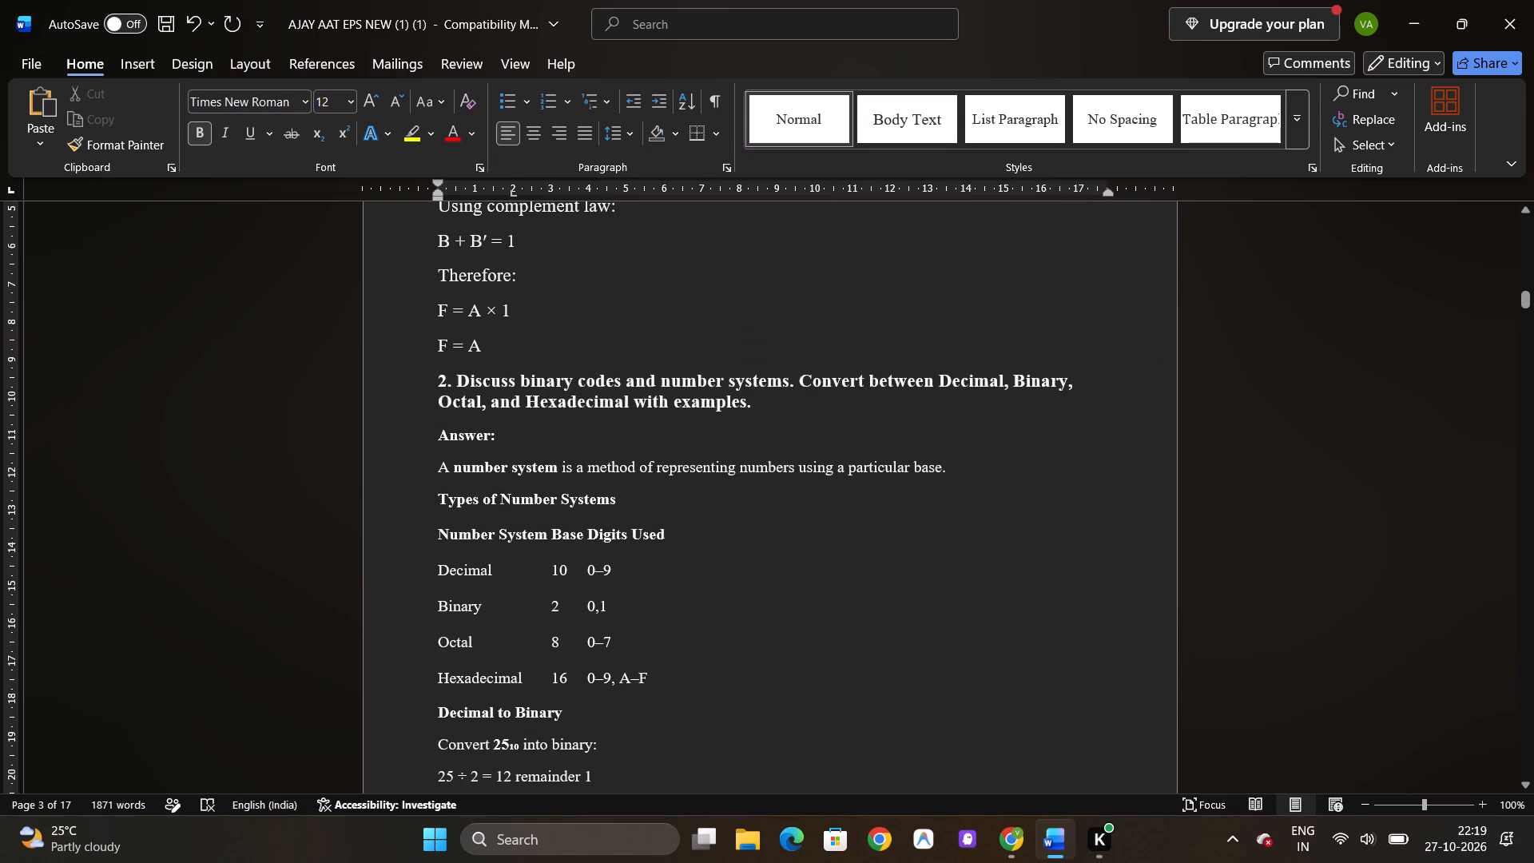
Set the Answer: label under question 2 to 14 pt.
{"action": "left_click_drag", "start_coordinate": [505, 439], "coordinate": [443, 440]}
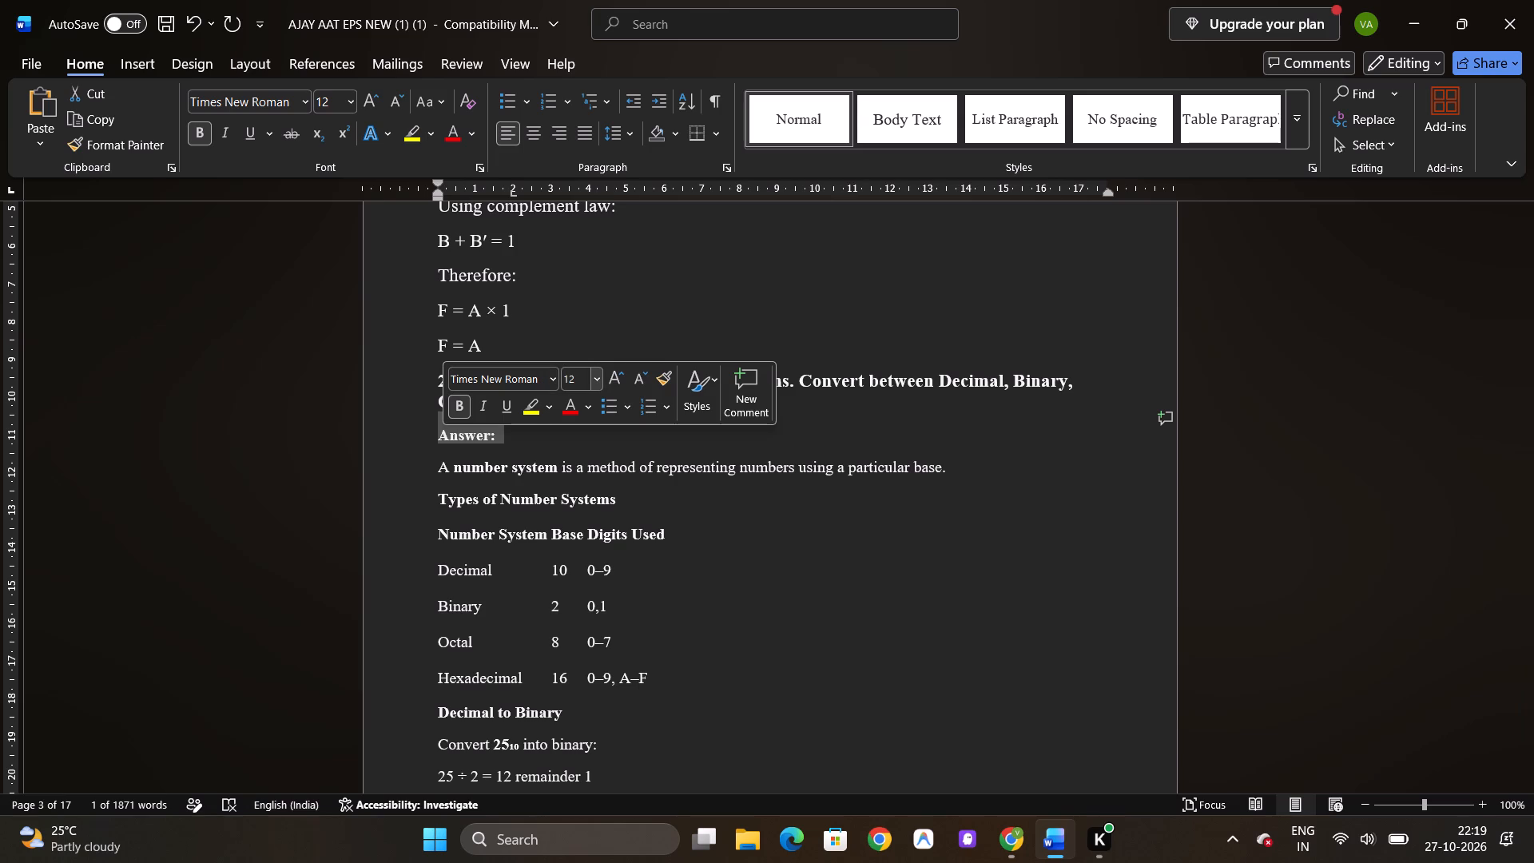
{"action": "left_click", "coordinate": [574, 372]}
{"action": "type", "text": "14"}
{"action": "key", "text": "Return"}
{"action": "left_click", "coordinate": [640, 491]}
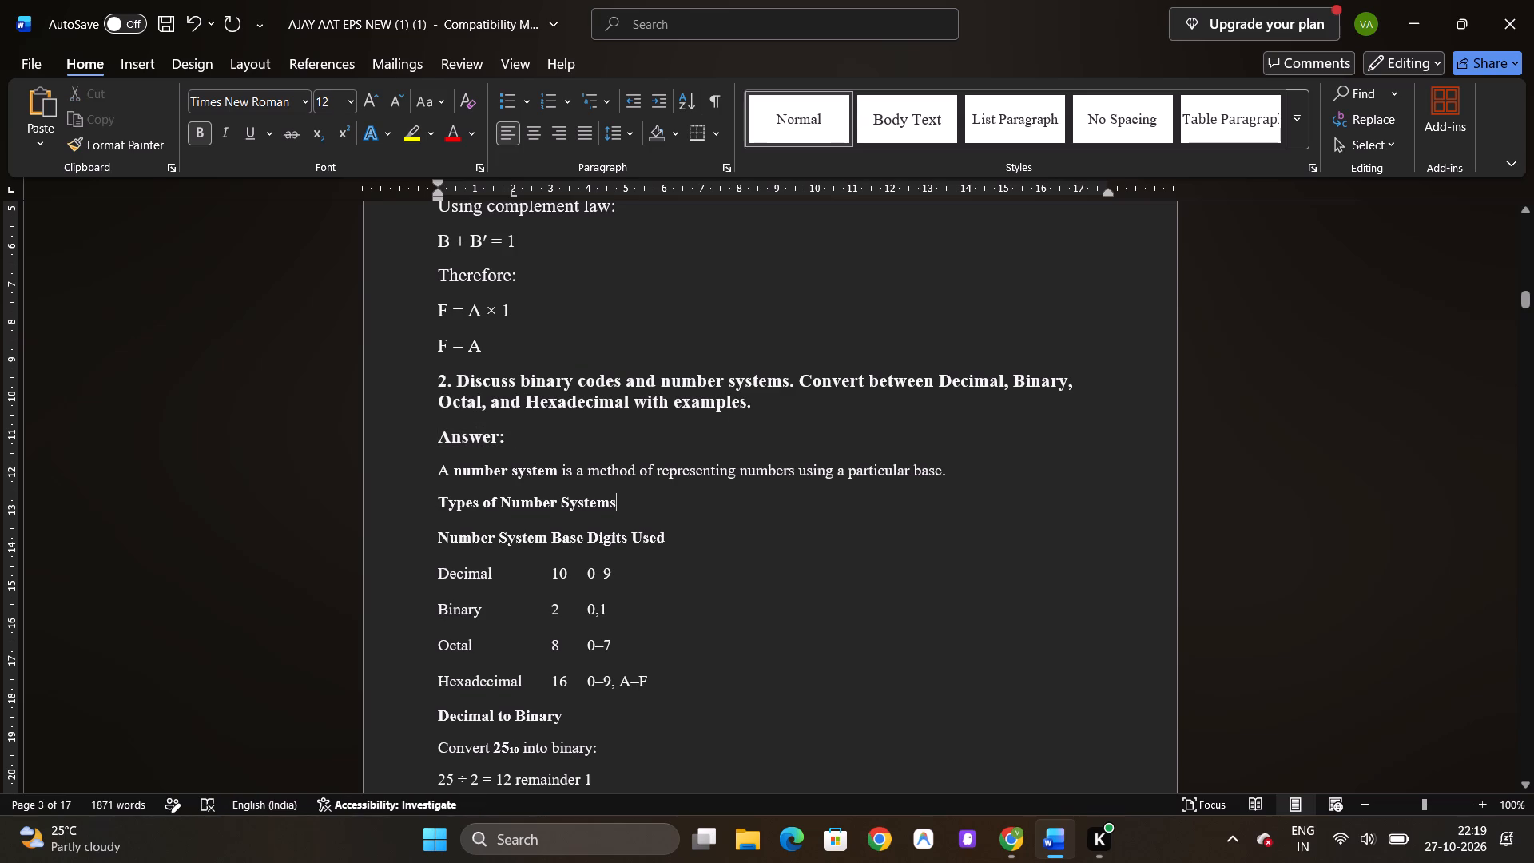
Set all text from question 2's opening sentence, "A number system is a method…", through the end of the document to 14 pt.
{"action": "left_click_drag", "start_coordinate": [439, 469], "coordinate": [581, 858]}
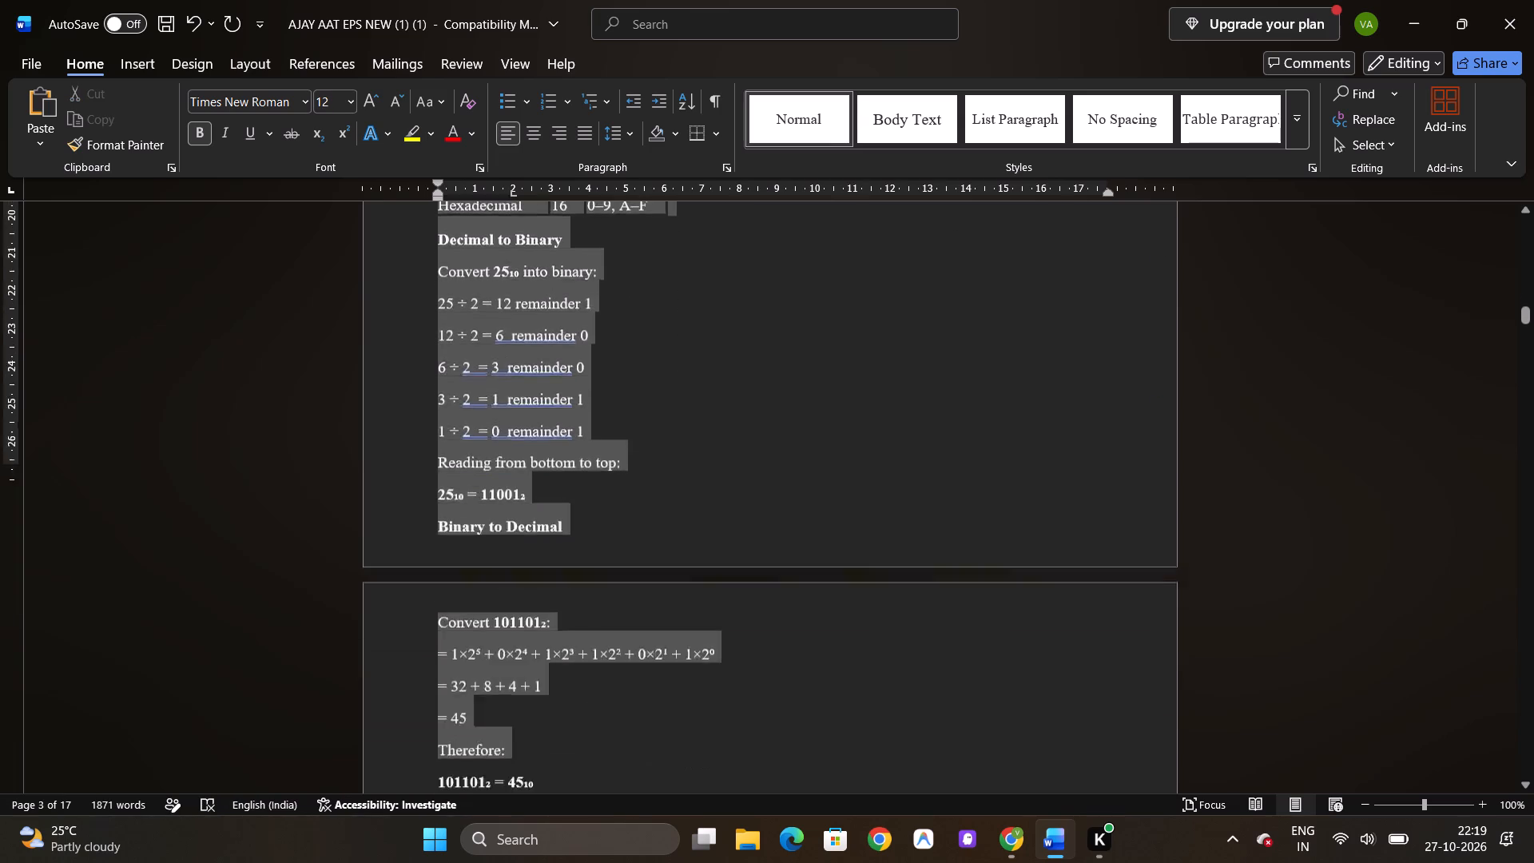
{"action": "left_click_drag", "start_coordinate": [581, 858], "coordinate": [694, 862]}
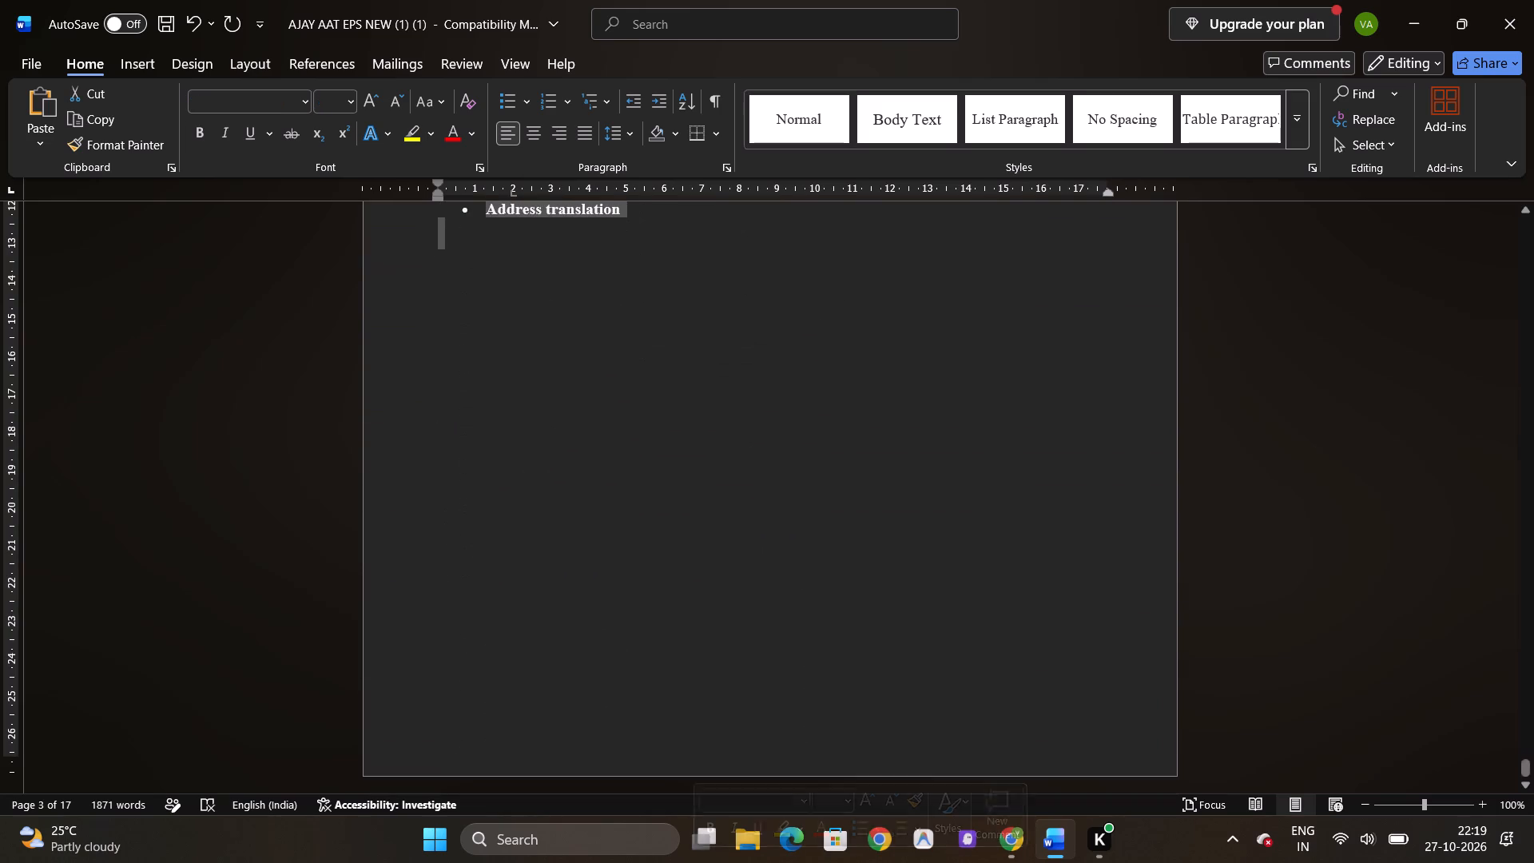
{"action": "left_click", "coordinate": [326, 92]}
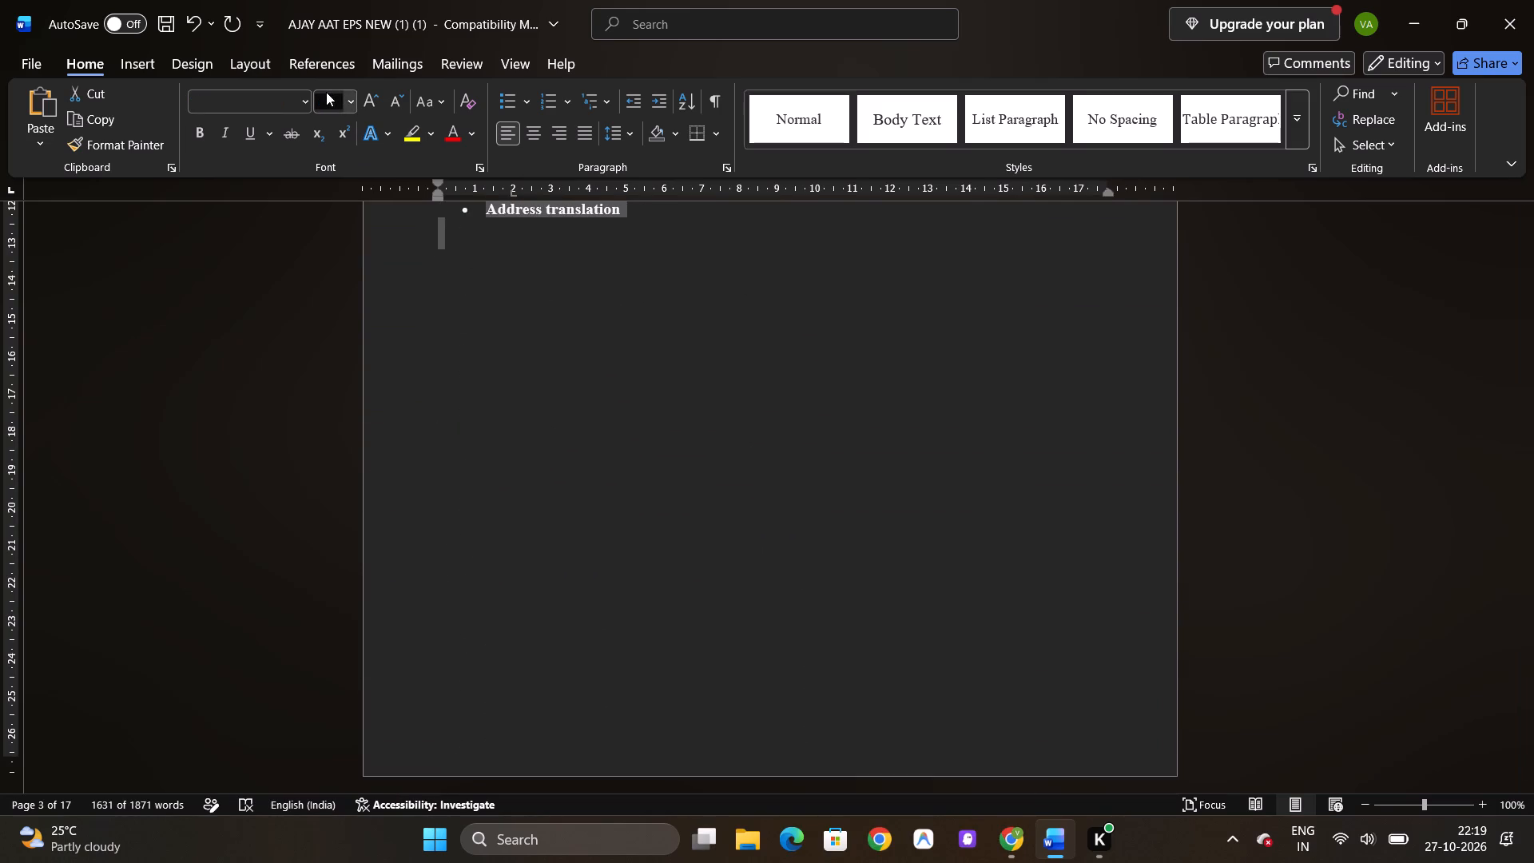
{"action": "left_click", "coordinate": [323, 98]}
{"action": "key", "text": "1"}
{"action": "key", "text": "4"}
{"action": "key", "text": "Return"}
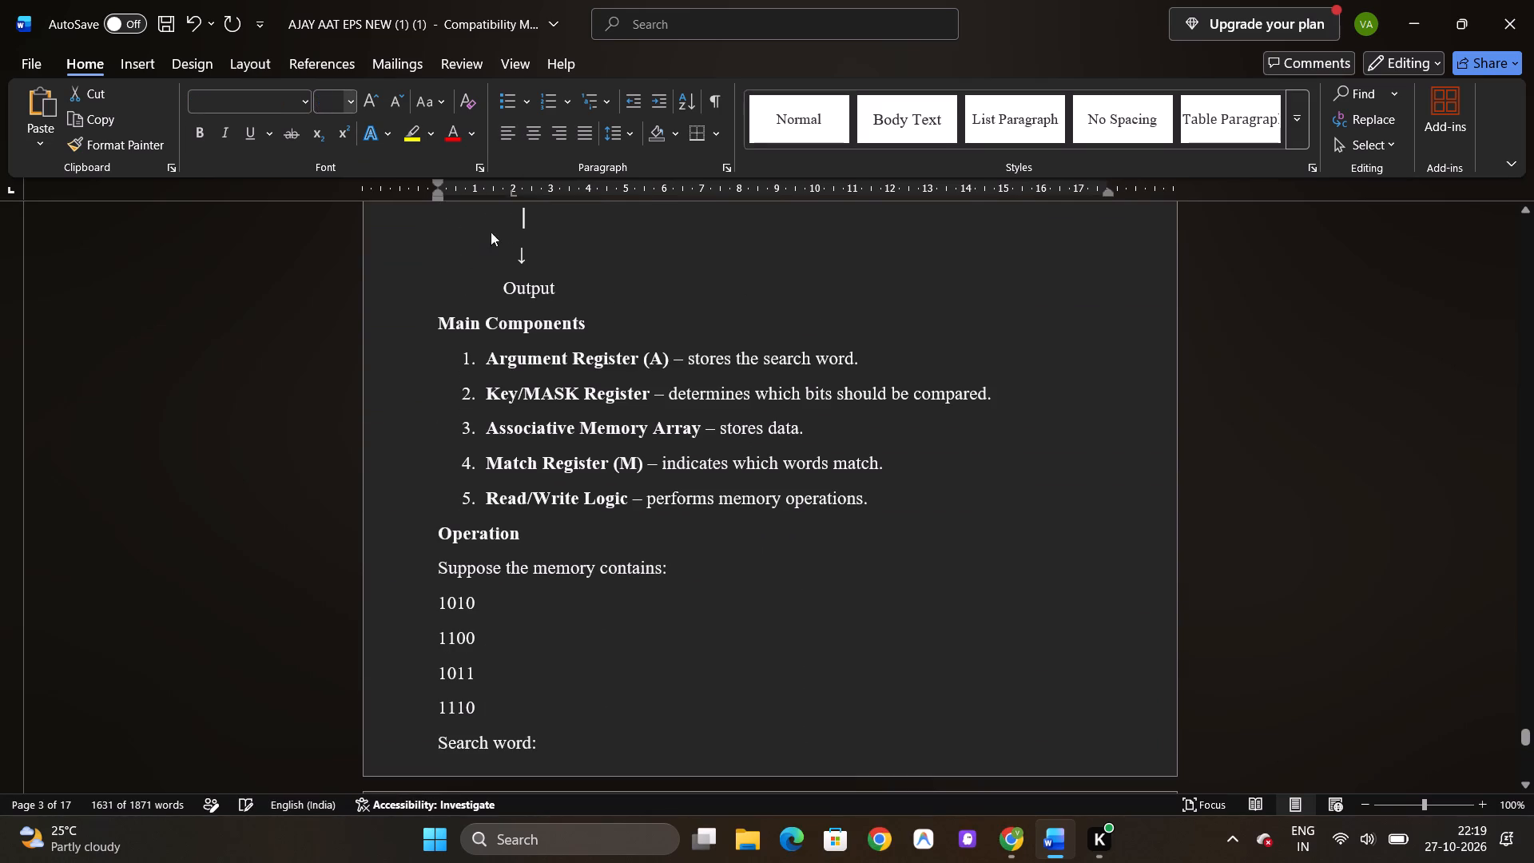
{"action": "left_click", "coordinate": [602, 384]}
Make the question 1 heading about Boolean algebra and its postulates bold.
{"action": "scroll", "coordinate": [602, 384], "scroll_direction": "up", "scroll_amount": 11}
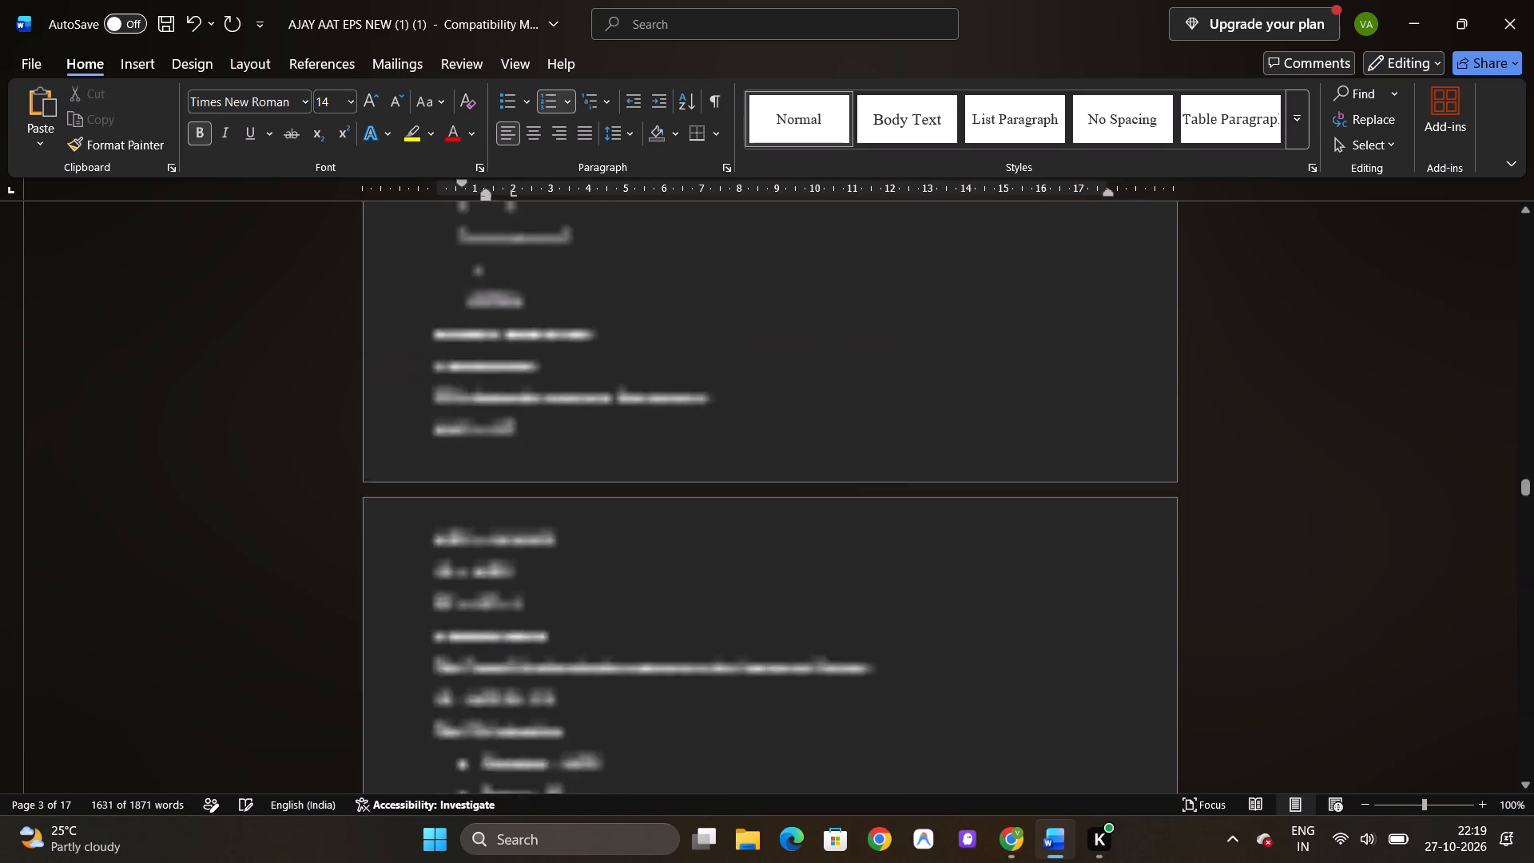
{"action": "scroll", "coordinate": [602, 384], "scroll_direction": "up", "scroll_amount": 7}
{"action": "scroll", "coordinate": [602, 384], "scroll_direction": "down", "scroll_amount": 2}
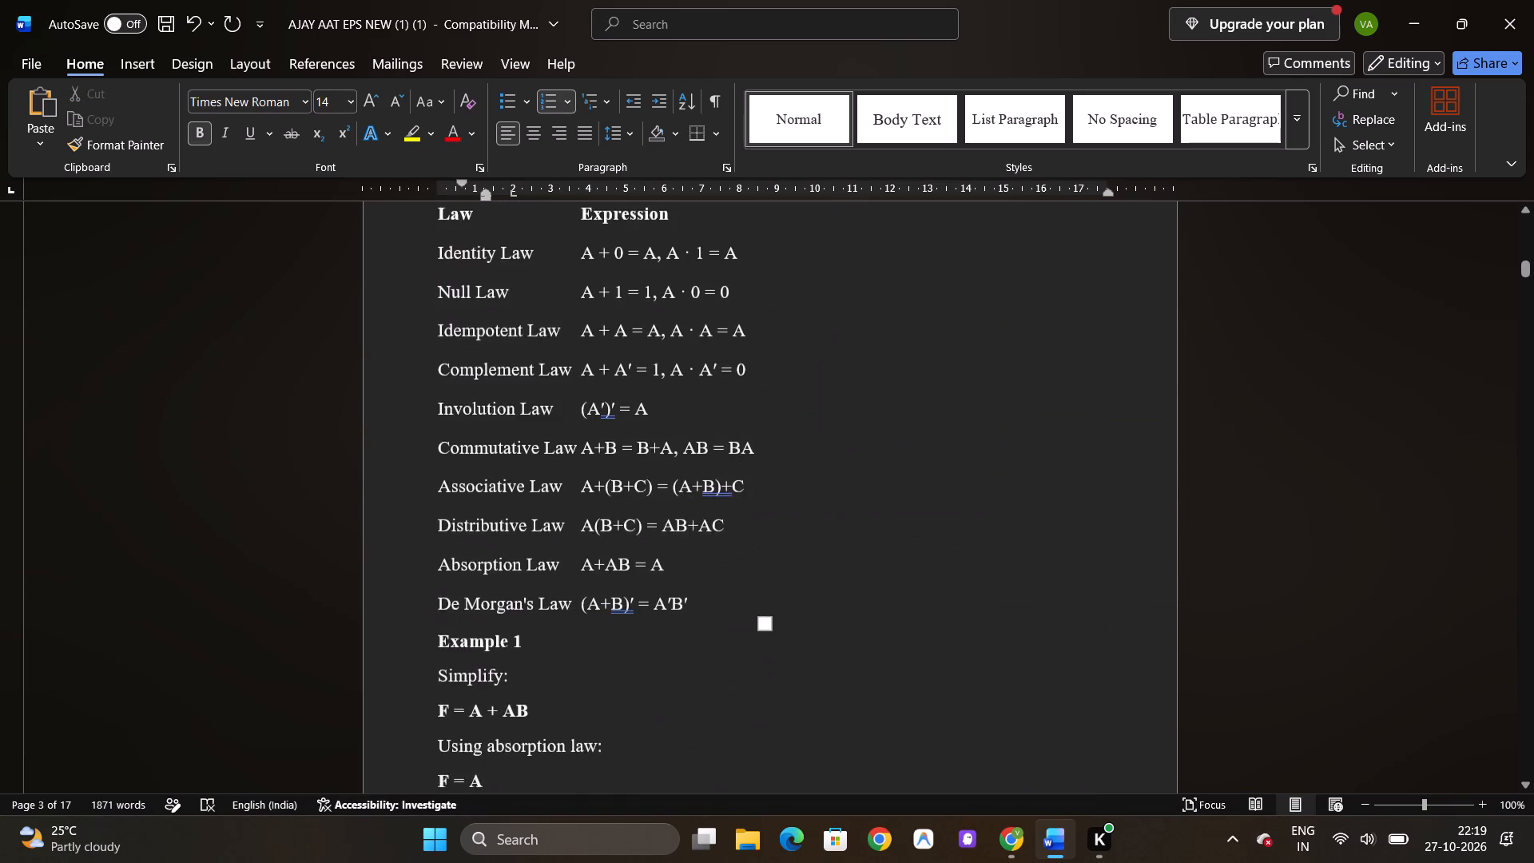
{"action": "scroll", "coordinate": [602, 384], "scroll_direction": "down", "scroll_amount": 2}
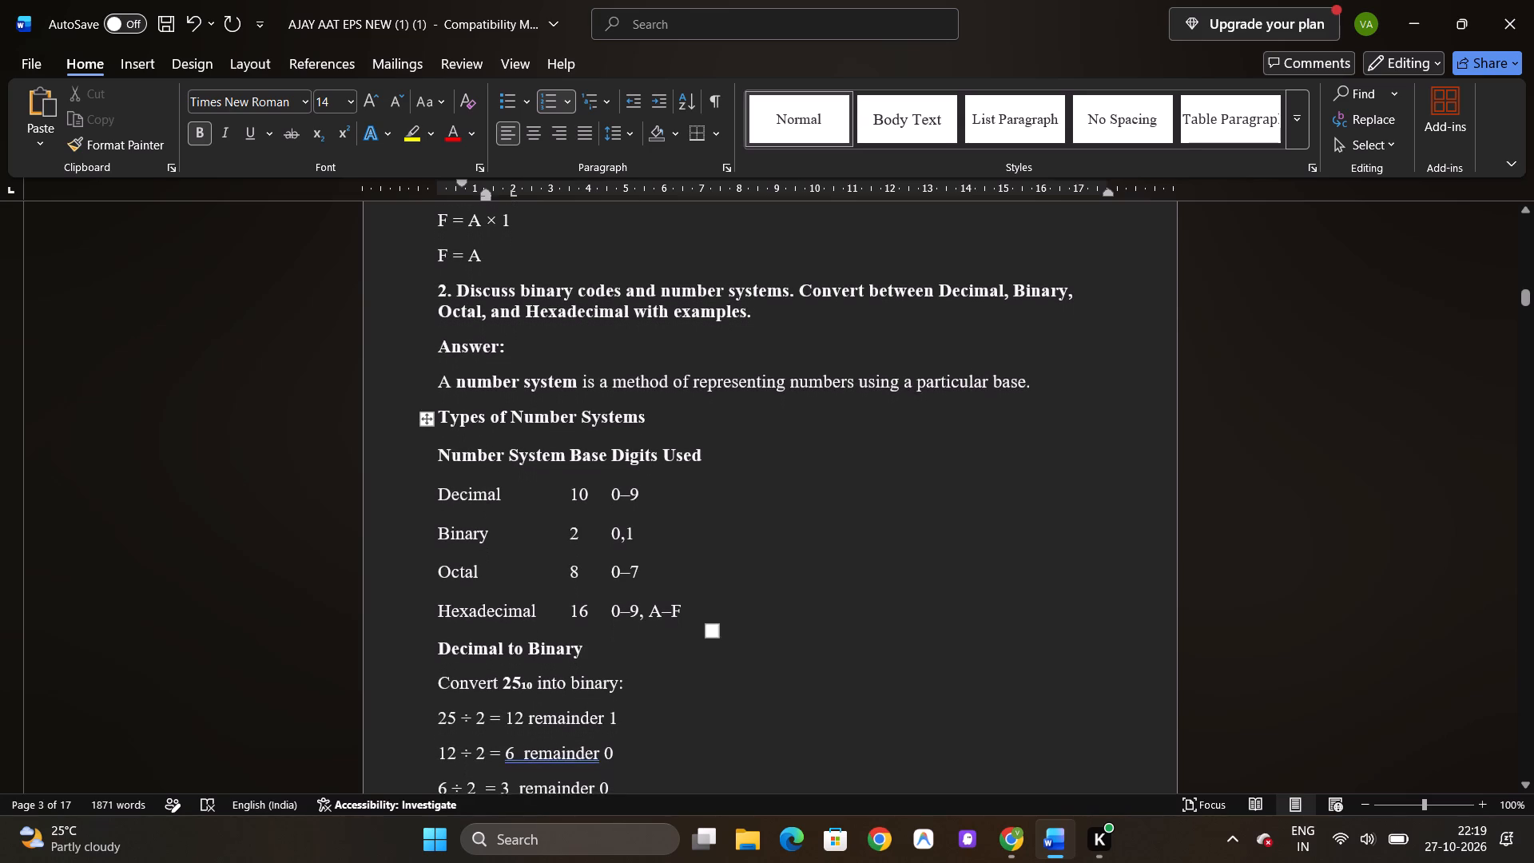
{"action": "scroll", "coordinate": [508, 428], "scroll_direction": "up", "scroll_amount": 2}
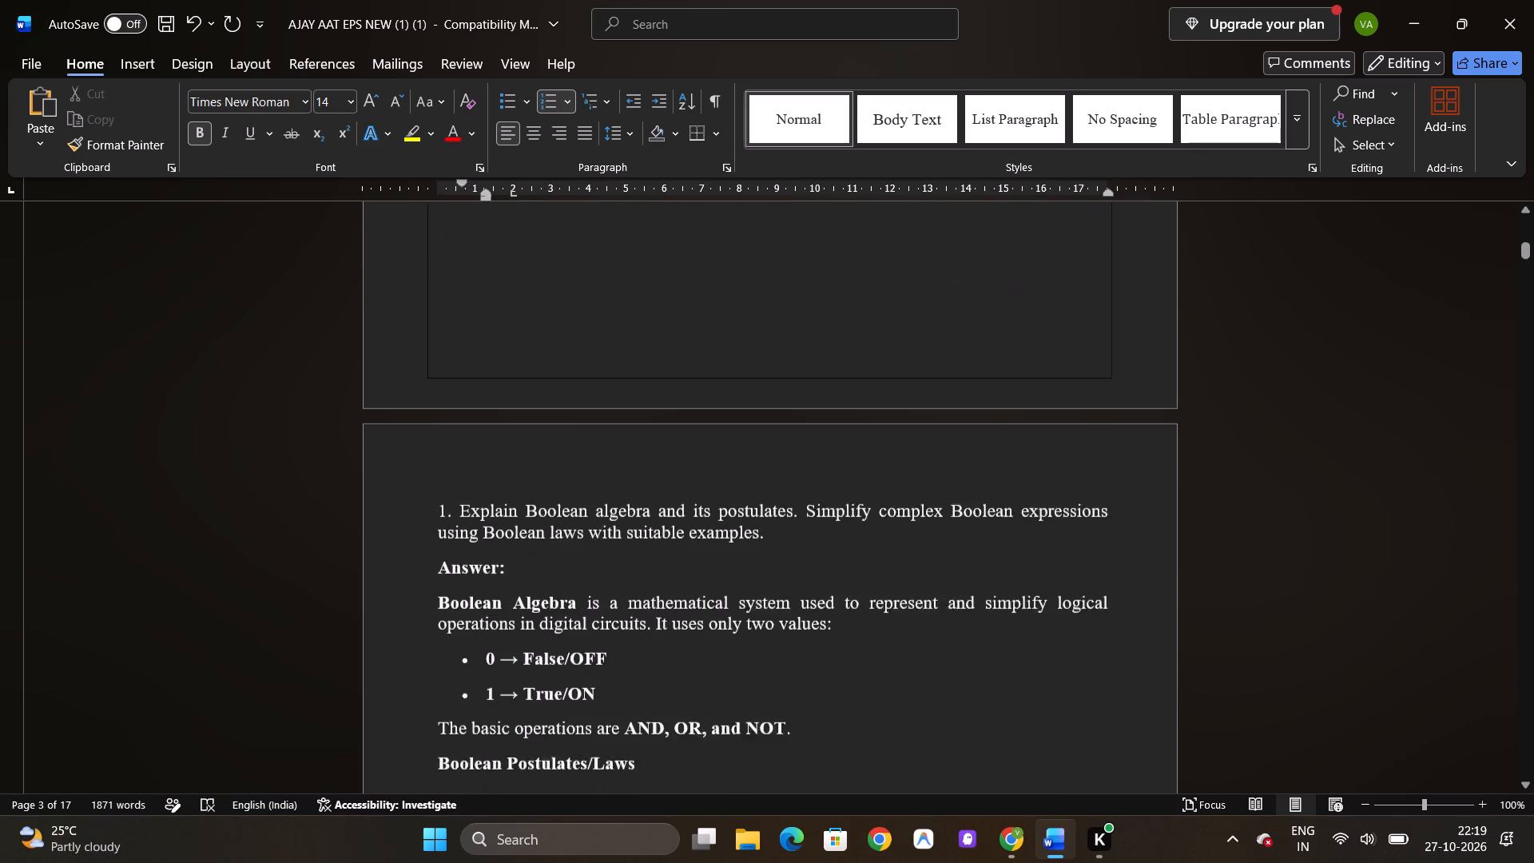
{"action": "scroll", "coordinate": [508, 428], "scroll_direction": "up", "scroll_amount": 1}
{"action": "left_click_drag", "start_coordinate": [761, 571], "coordinate": [633, 572]}
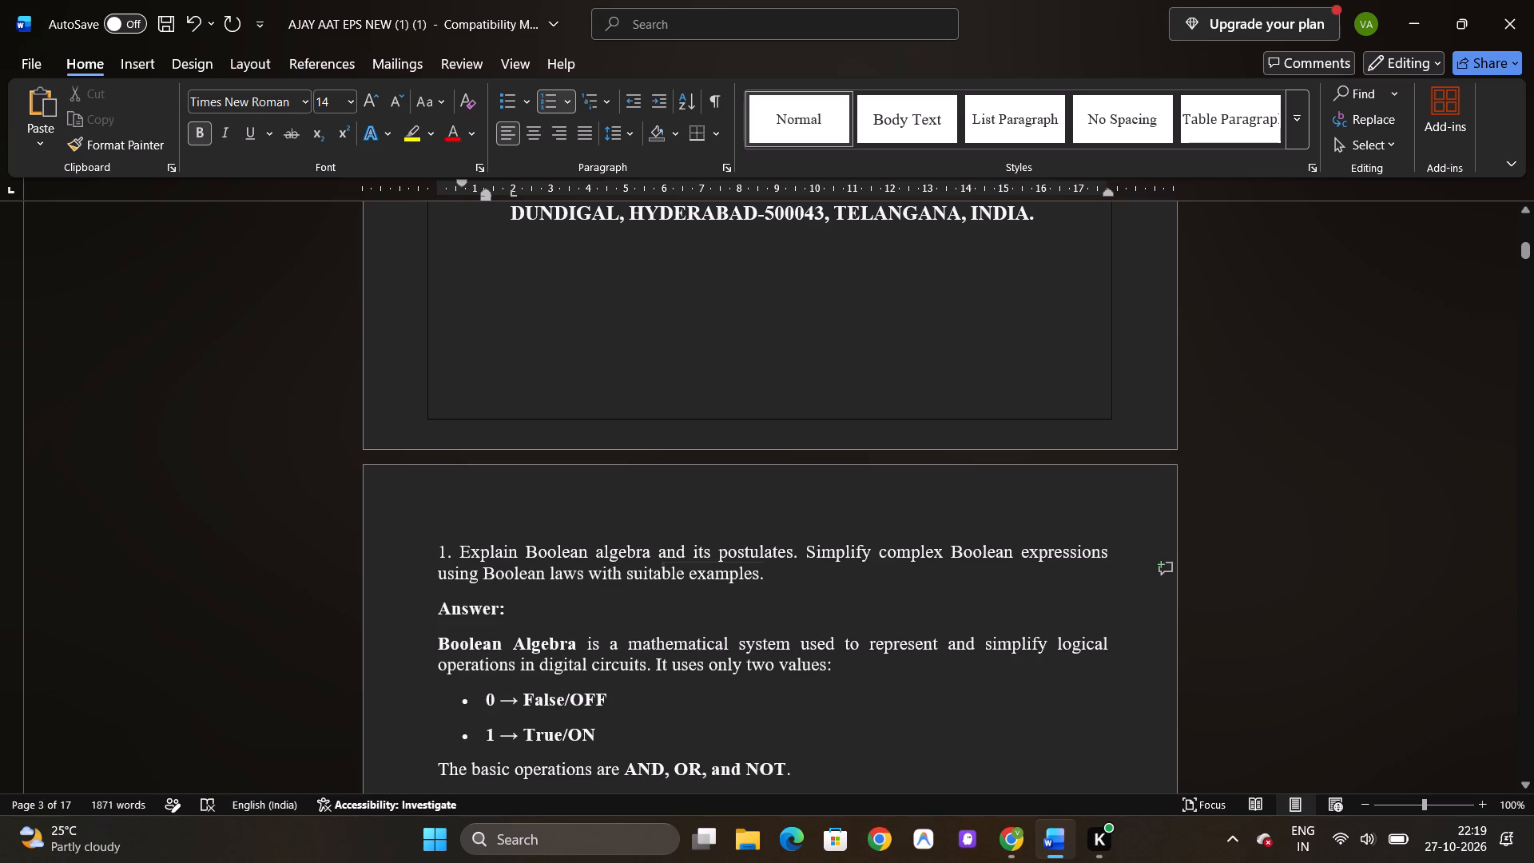
{"action": "left_click_drag", "start_coordinate": [633, 572], "coordinate": [440, 559]}
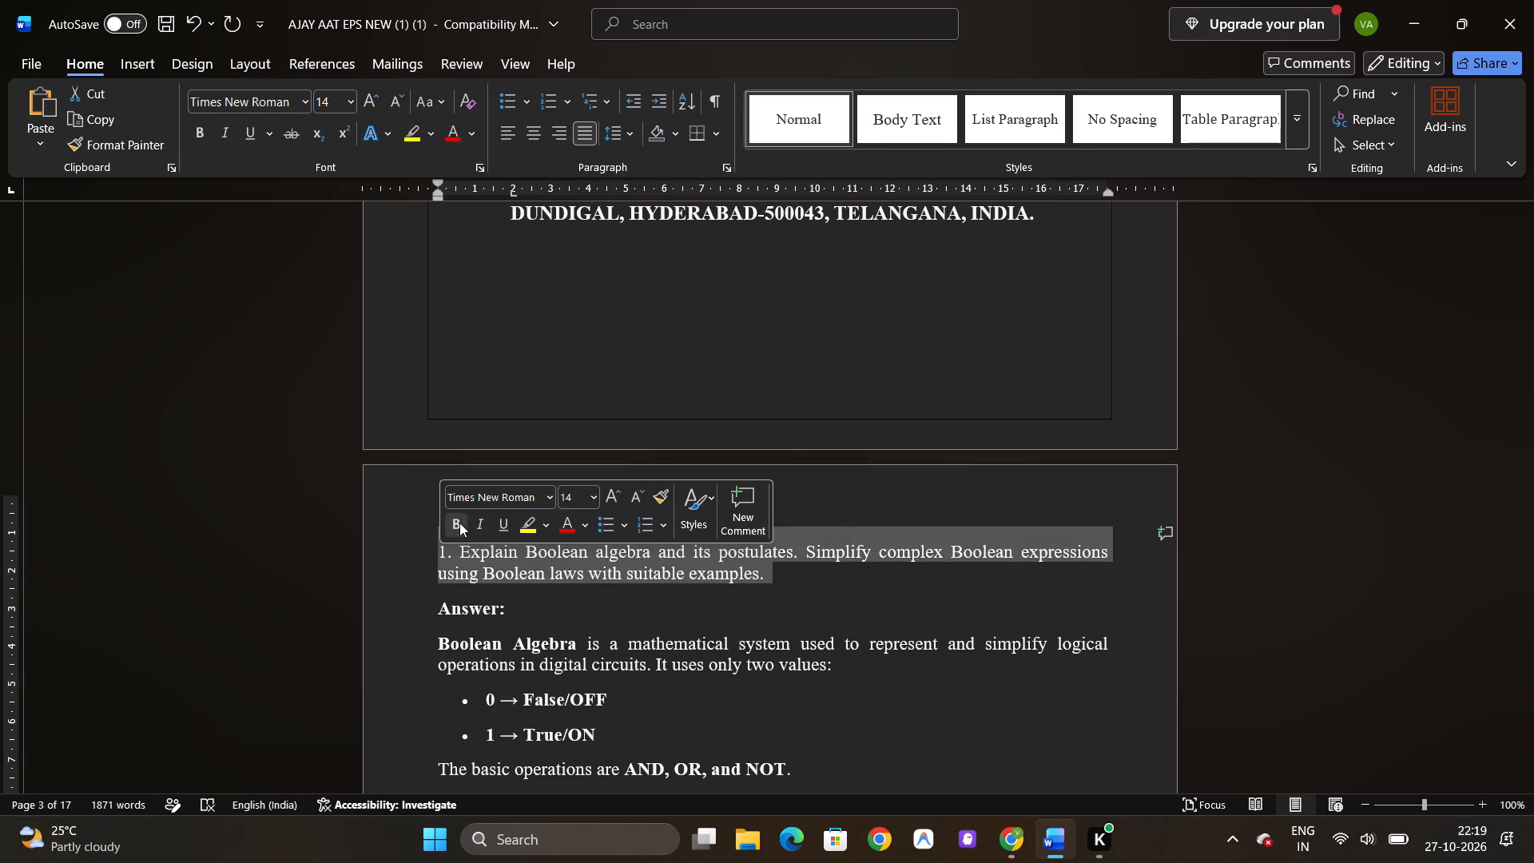
{"action": "left_click", "coordinate": [459, 523]}
{"action": "left_click", "coordinate": [618, 633]}
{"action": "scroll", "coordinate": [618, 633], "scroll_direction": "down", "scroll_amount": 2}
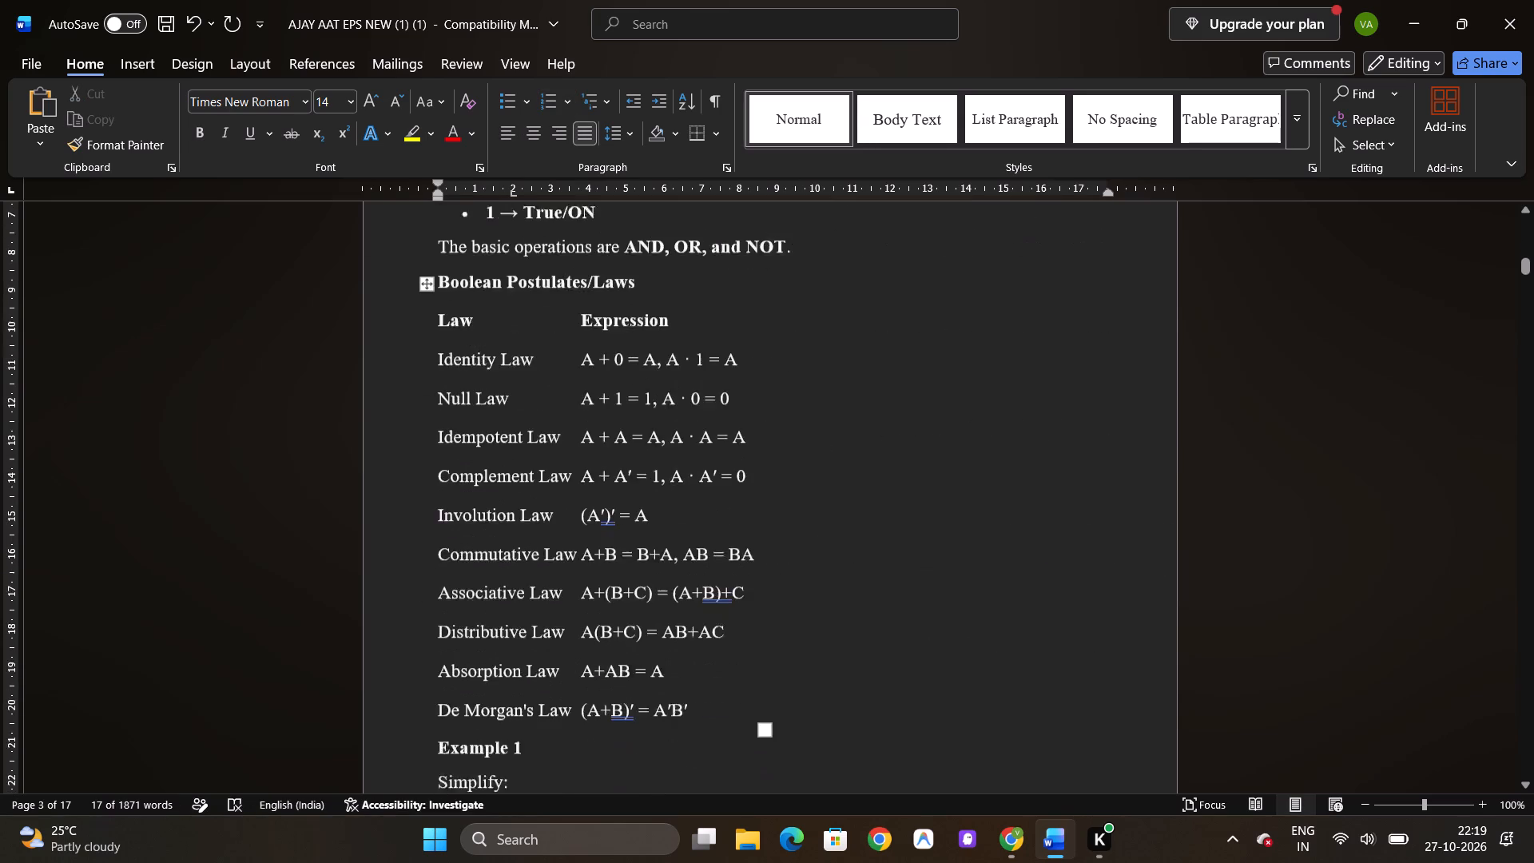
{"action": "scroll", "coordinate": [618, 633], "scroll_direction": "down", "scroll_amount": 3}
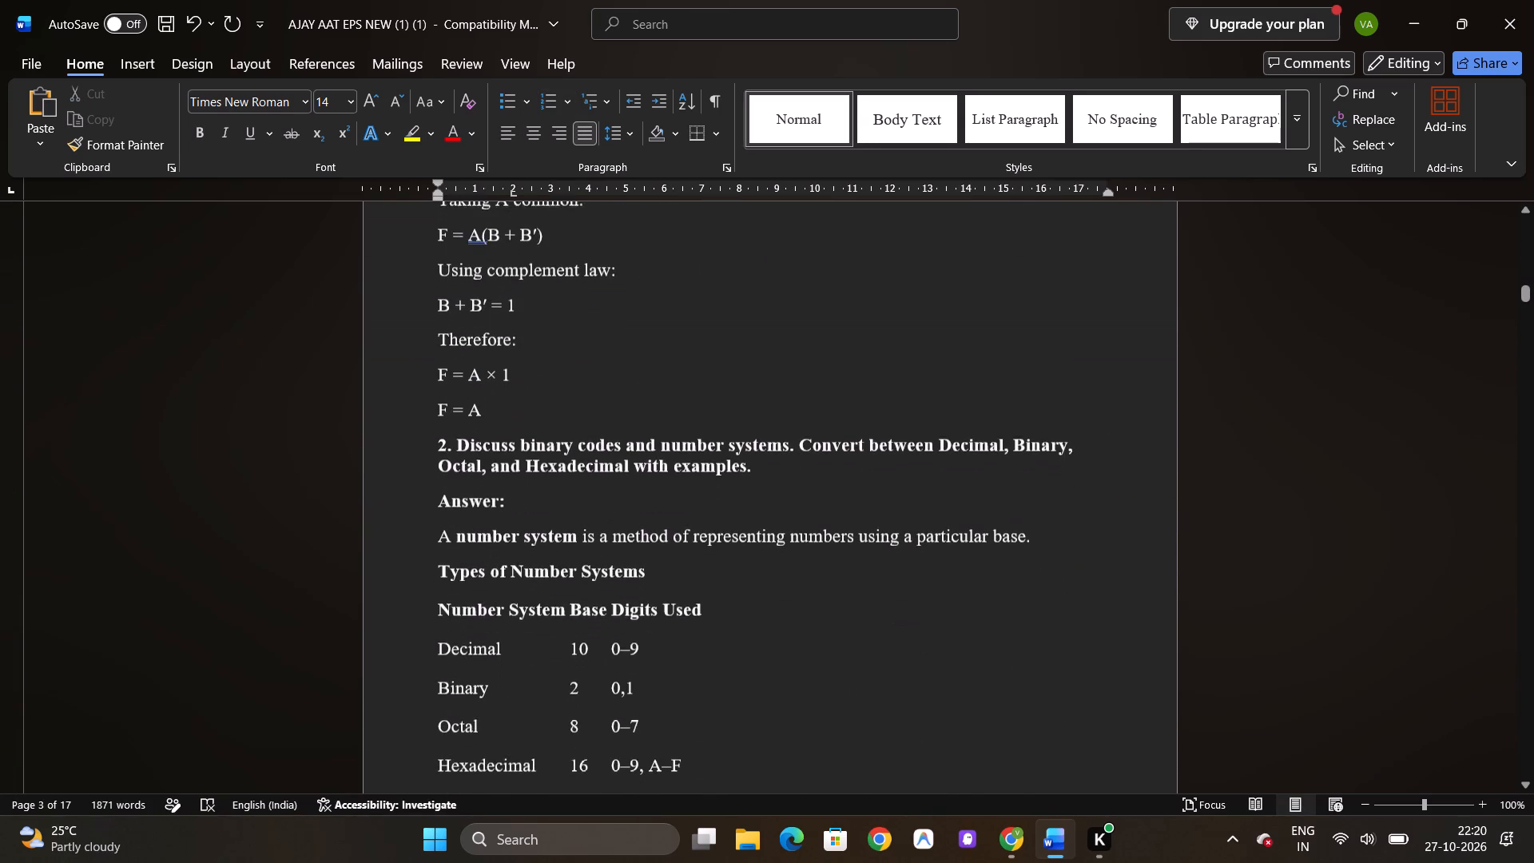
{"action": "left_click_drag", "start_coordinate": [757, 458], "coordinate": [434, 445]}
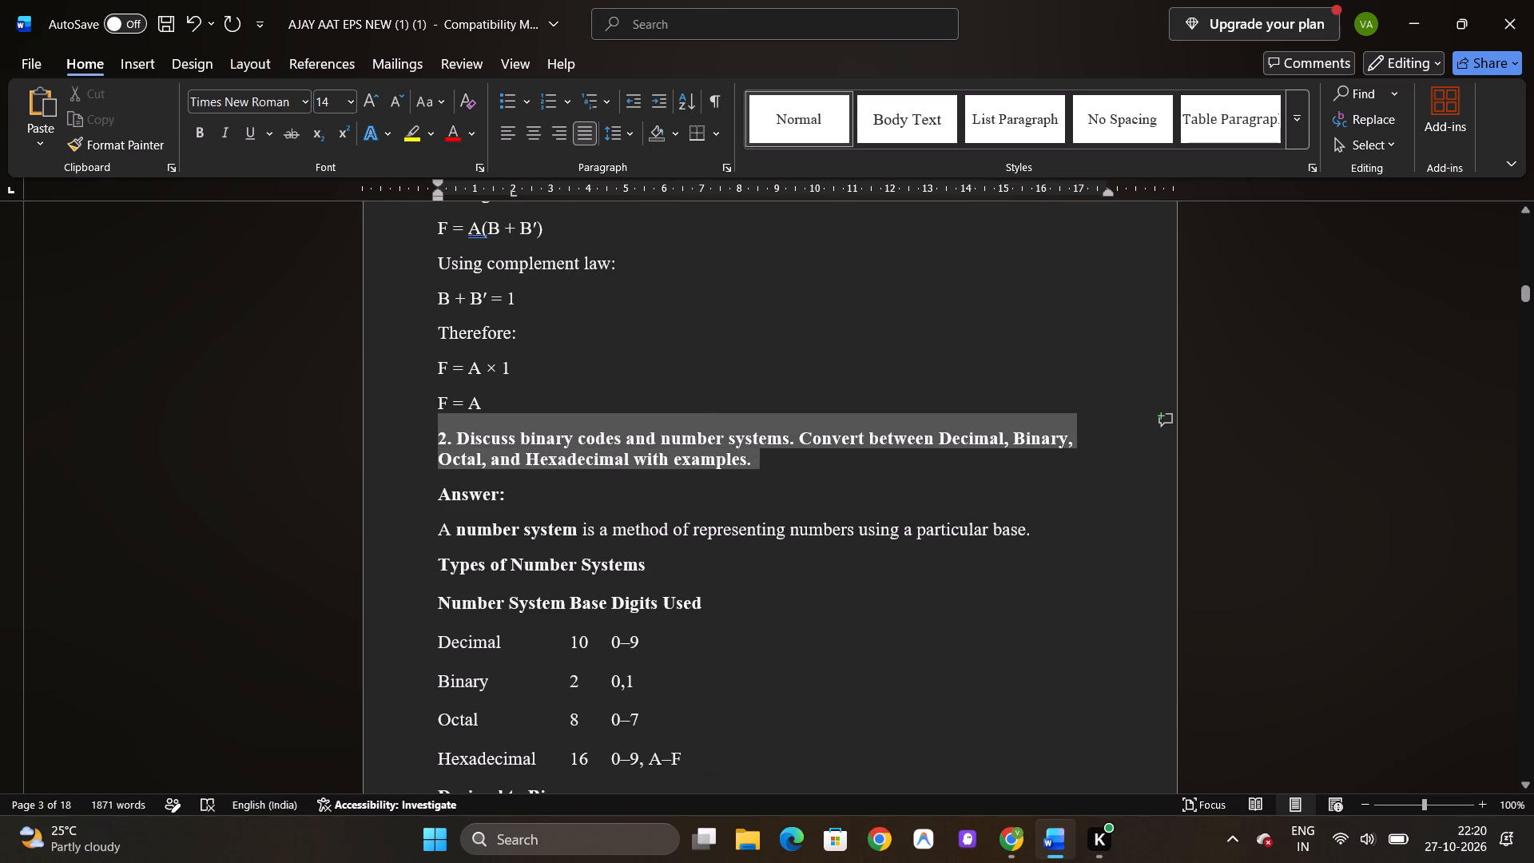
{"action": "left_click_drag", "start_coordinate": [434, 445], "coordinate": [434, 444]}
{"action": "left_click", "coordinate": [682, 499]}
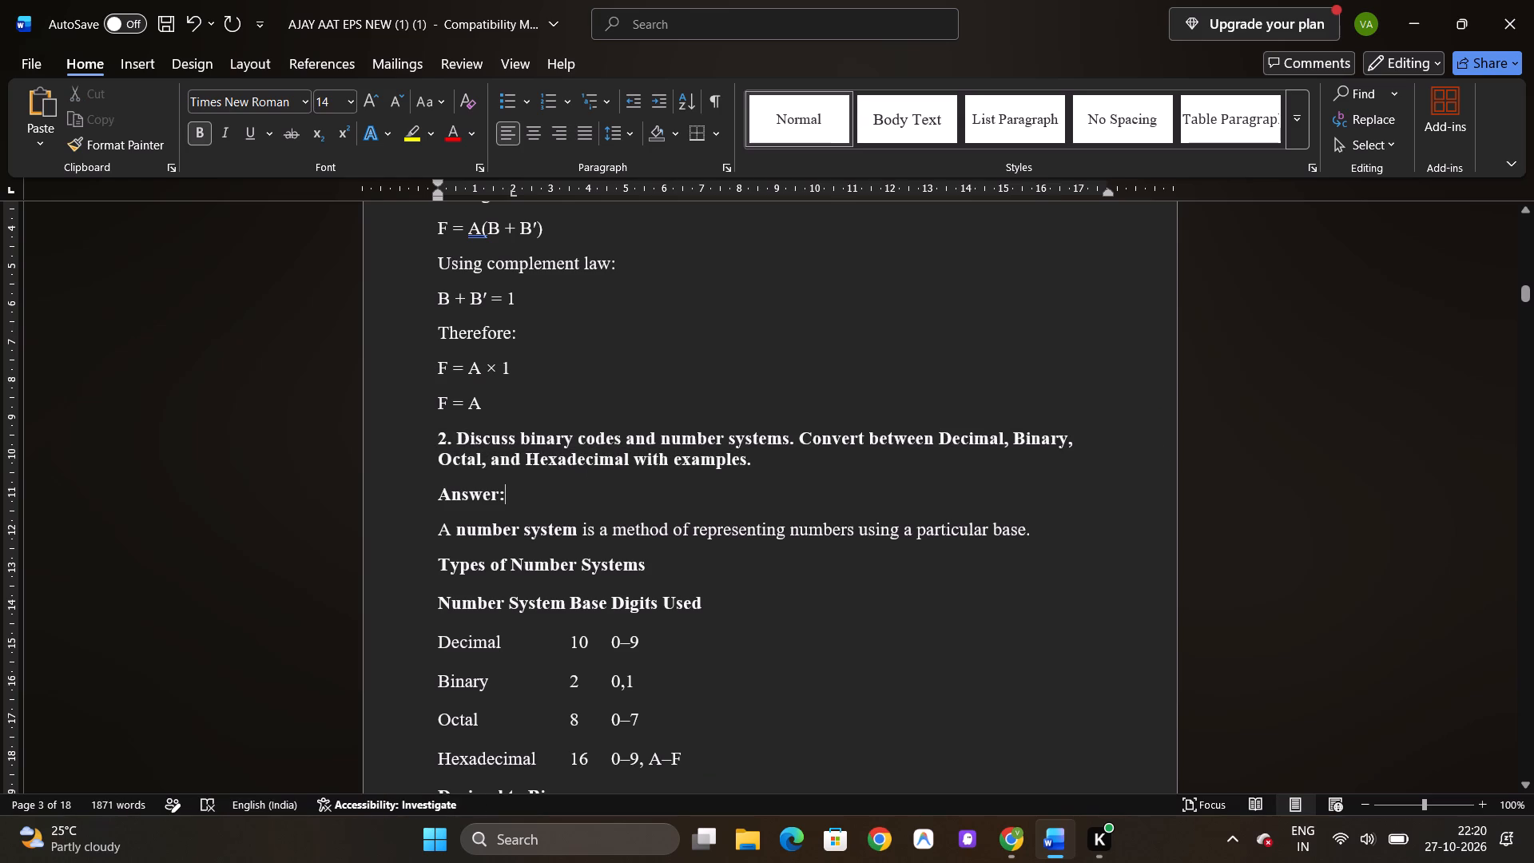
Insert a blank line before "Reading from bottom to top:" in question 2's Decimal to Binary section.
{"action": "scroll", "coordinate": [549, 550], "scroll_direction": "down", "scroll_amount": 2}
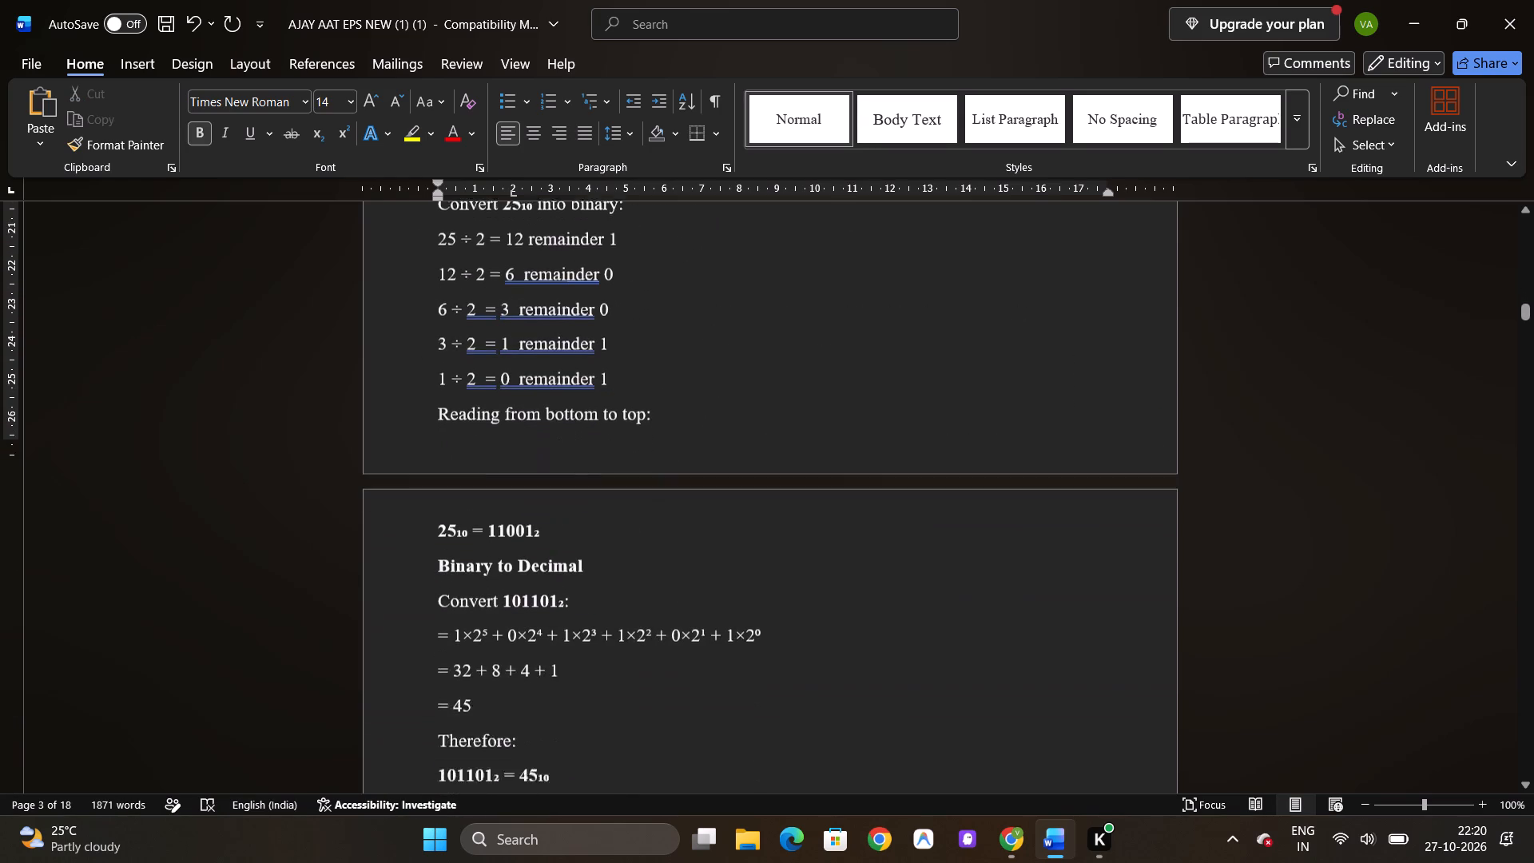
{"action": "scroll", "coordinate": [549, 550], "scroll_direction": "down", "scroll_amount": 1}
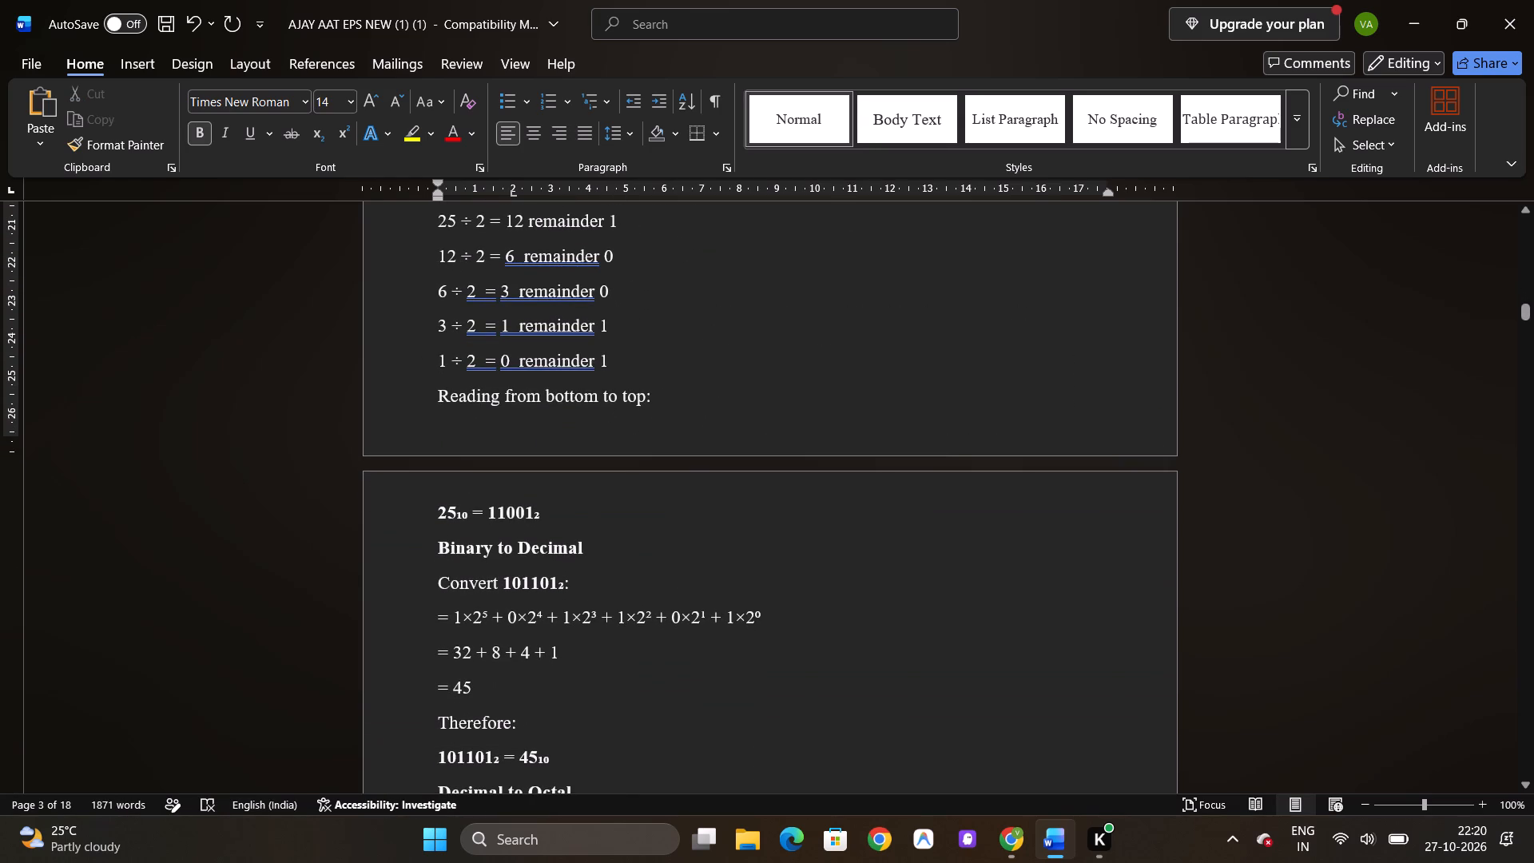
{"action": "left_click", "coordinate": [435, 398]}
{"action": "key", "text": "Return"}
Insert a blank line before the Binary Codes heading at the end of page 4.
{"action": "scroll", "coordinate": [435, 398], "scroll_direction": "down", "scroll_amount": 3}
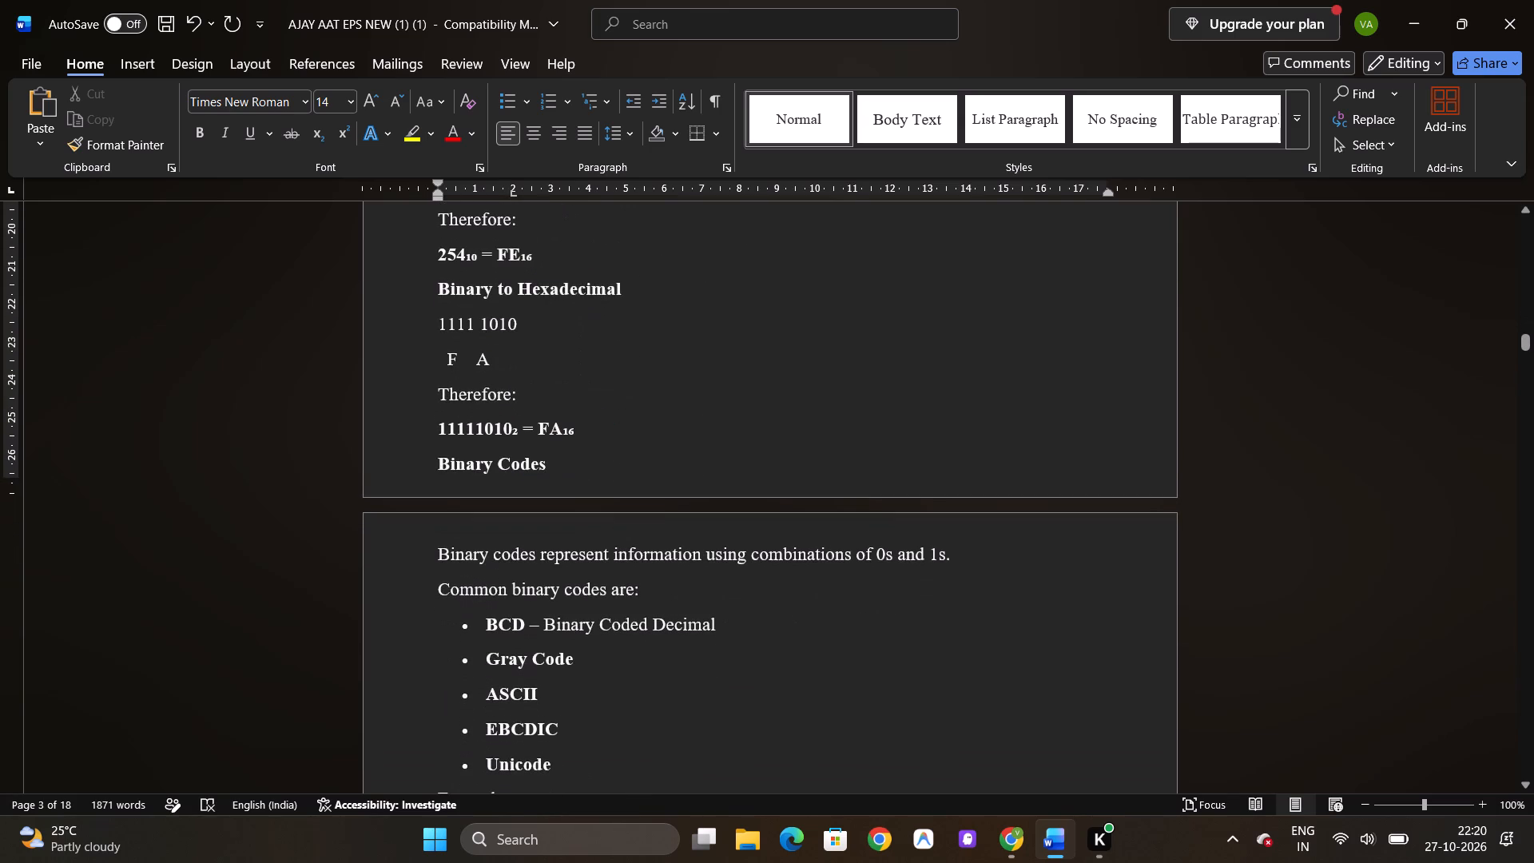
{"action": "left_click", "coordinate": [435, 467]}
{"action": "key", "text": "Return"}
Delete the blank line between 9 = 1001 and 59 = 0101 1001 in the BCD example.
{"action": "scroll", "coordinate": [435, 467], "scroll_direction": "down", "scroll_amount": 1}
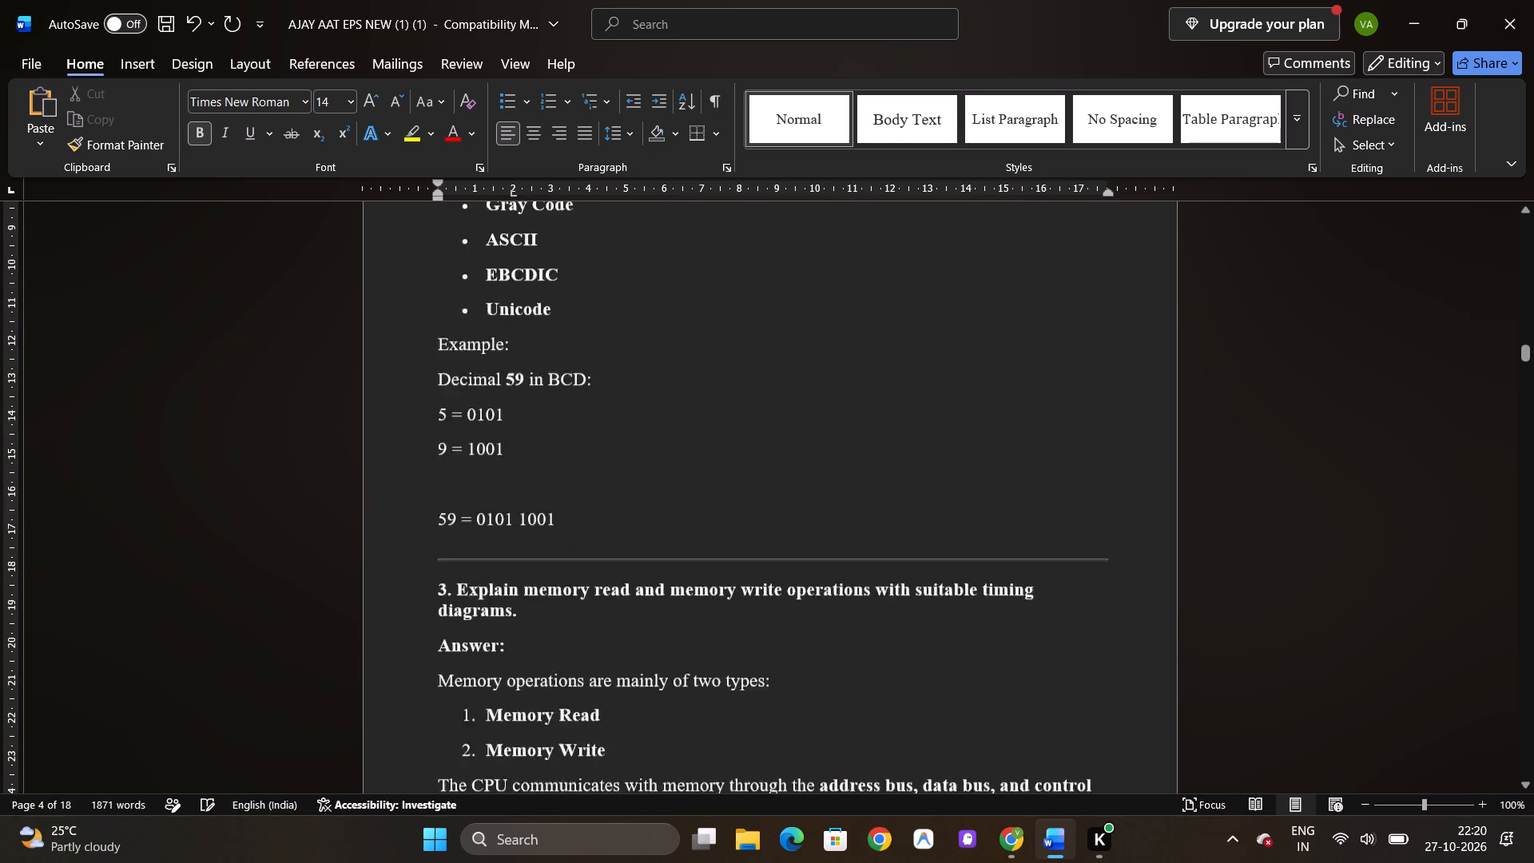
{"action": "scroll", "coordinate": [435, 467], "scroll_direction": "down", "scroll_amount": 1}
{"action": "scroll", "coordinate": [519, 374], "scroll_direction": "up", "scroll_amount": 1}
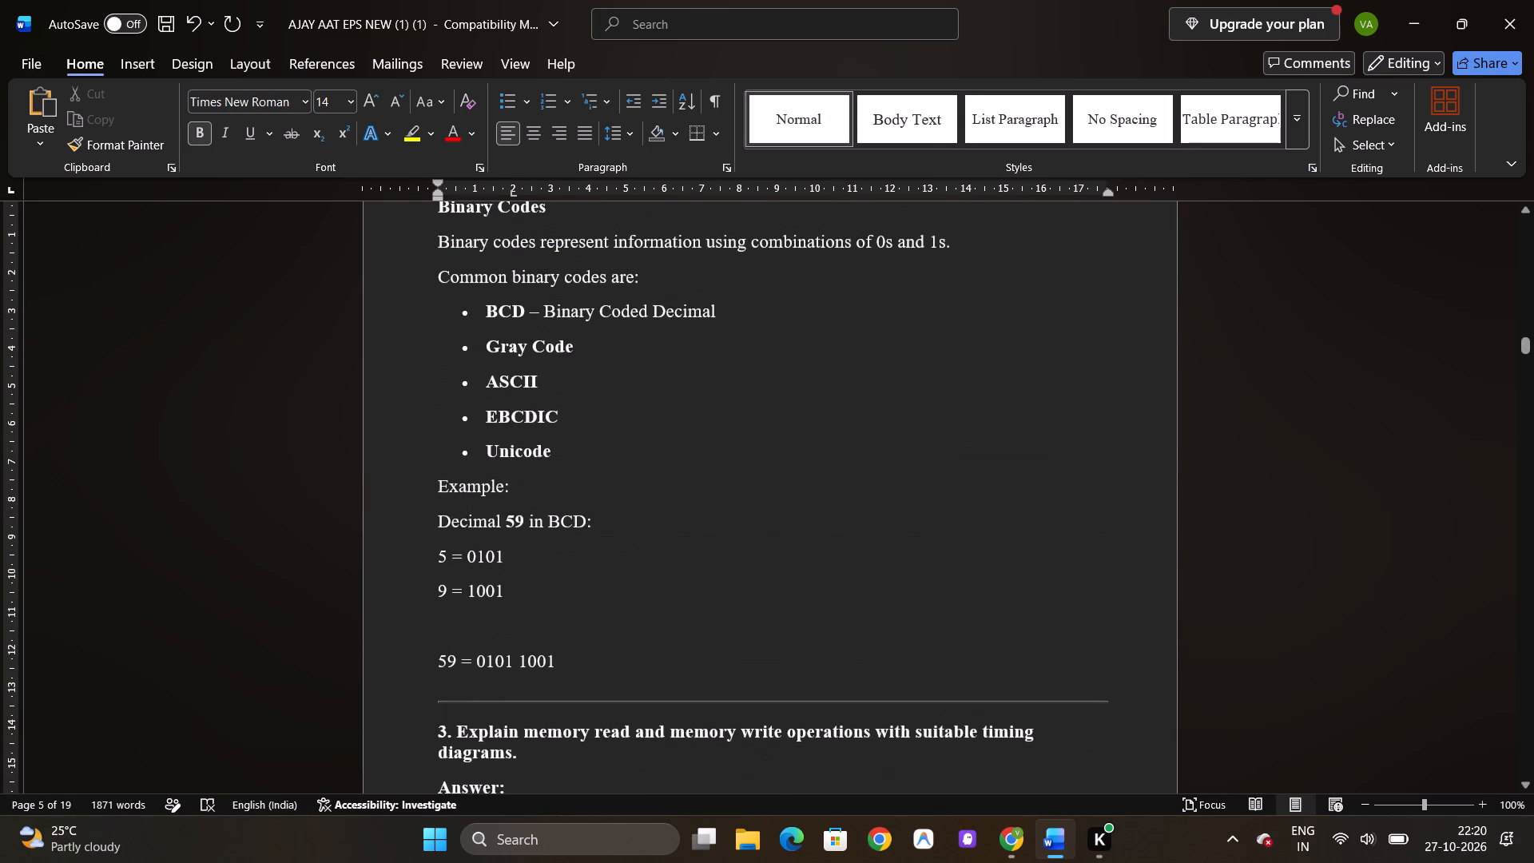
{"action": "left_click", "coordinate": [473, 626]}
{"action": "key", "text": "BackSpace"}
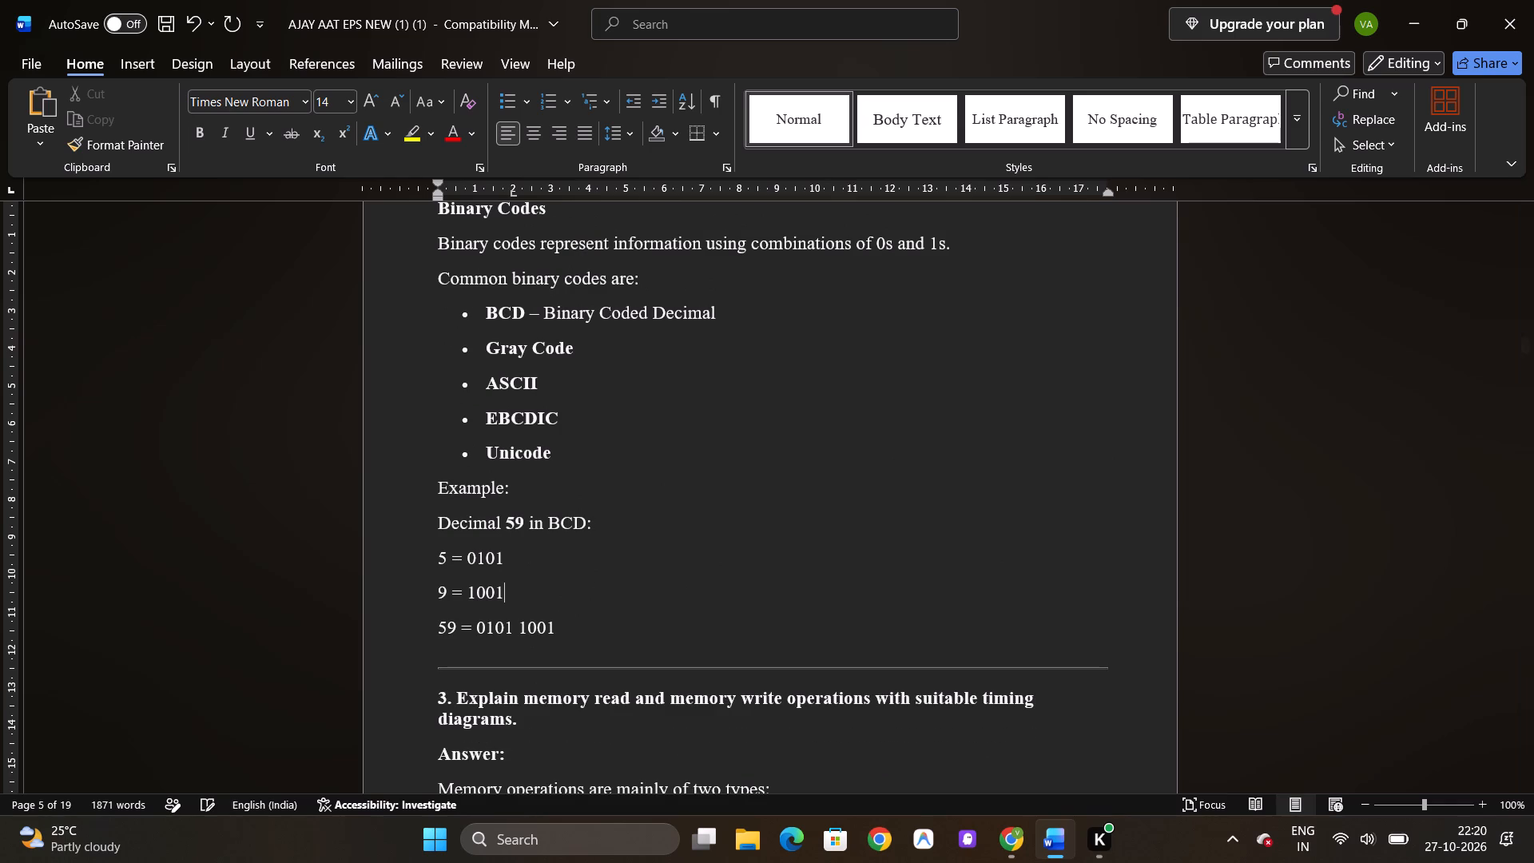
Remove the horizontal divider line above question 3 without leaving a blank line.
{"action": "left_click", "coordinate": [544, 667]}
{"action": "key", "text": "space"}
{"action": "key", "text": "BackSpace"}
{"action": "key", "text": "BackSpace"}
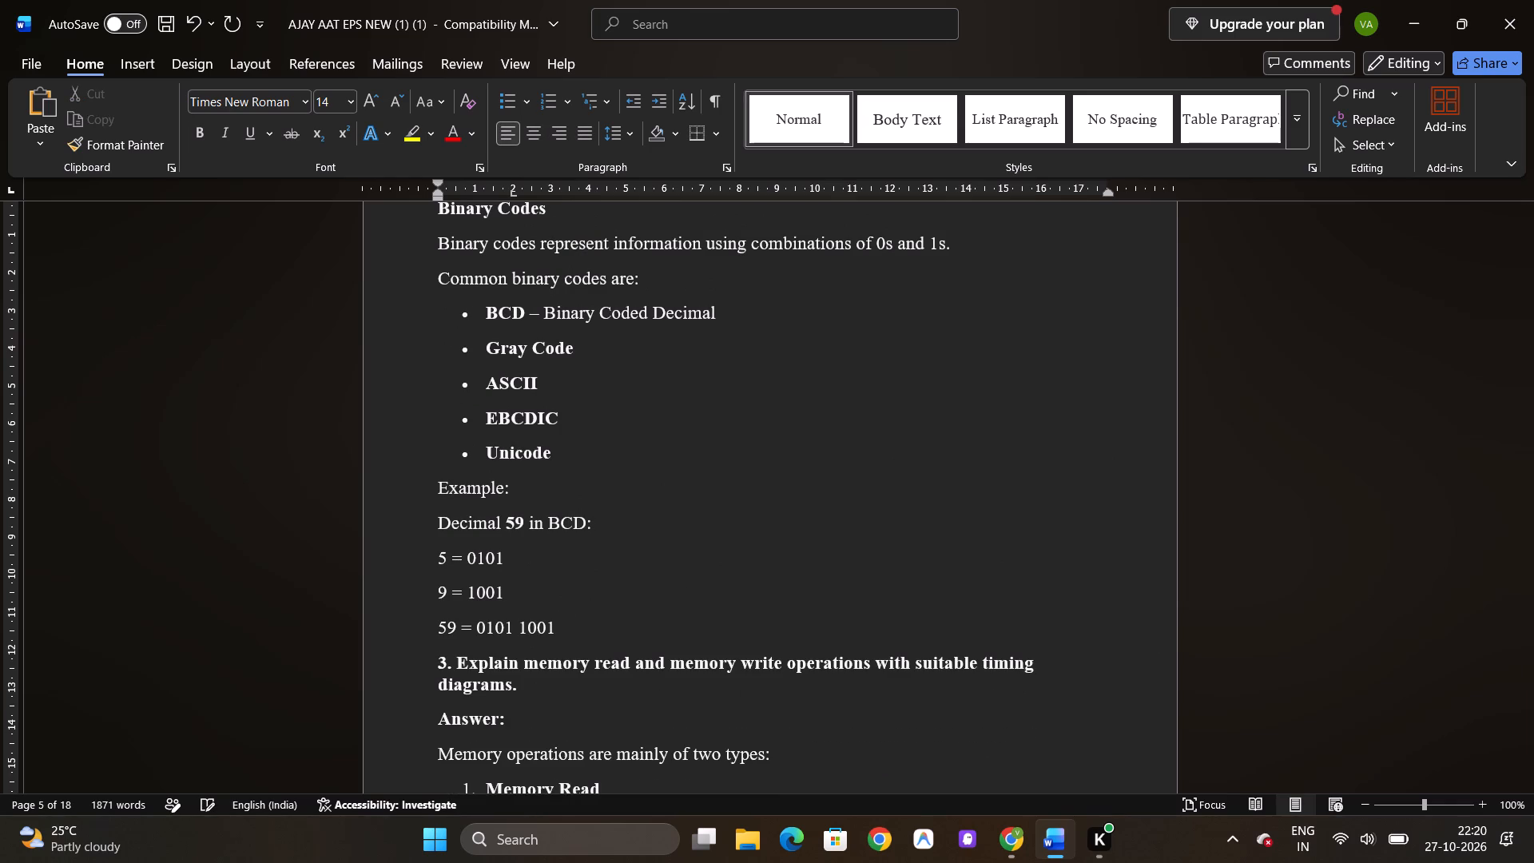
Review question 3's memory read and write sections, including the timing diagrams, page breaks and Difference table.
{"action": "scroll", "coordinate": [497, 761], "scroll_direction": "down", "scroll_amount": 1}
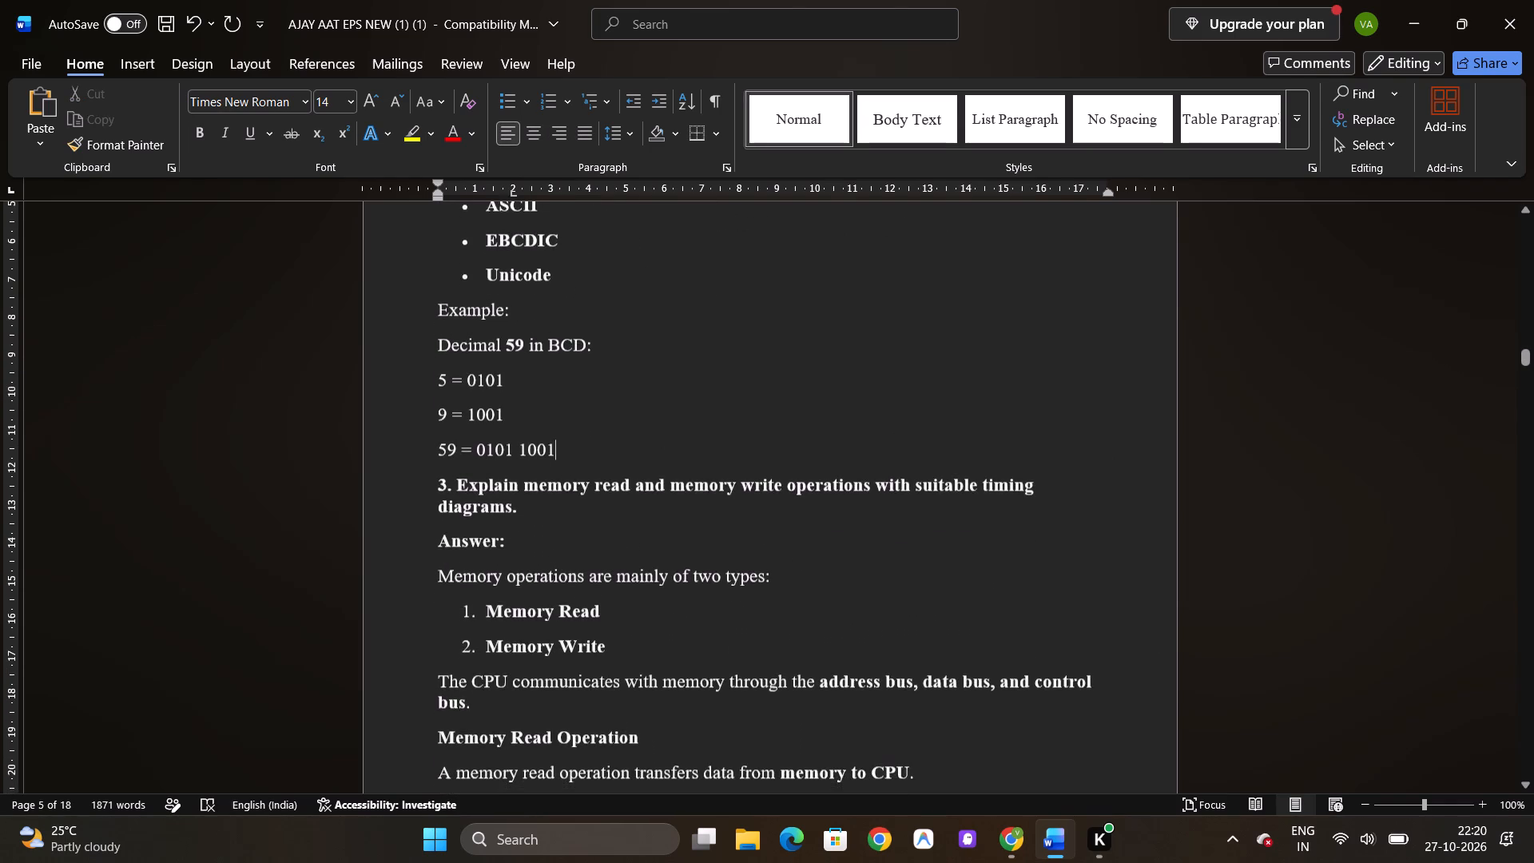
{"action": "scroll", "coordinate": [497, 761], "scroll_direction": "down", "scroll_amount": 2}
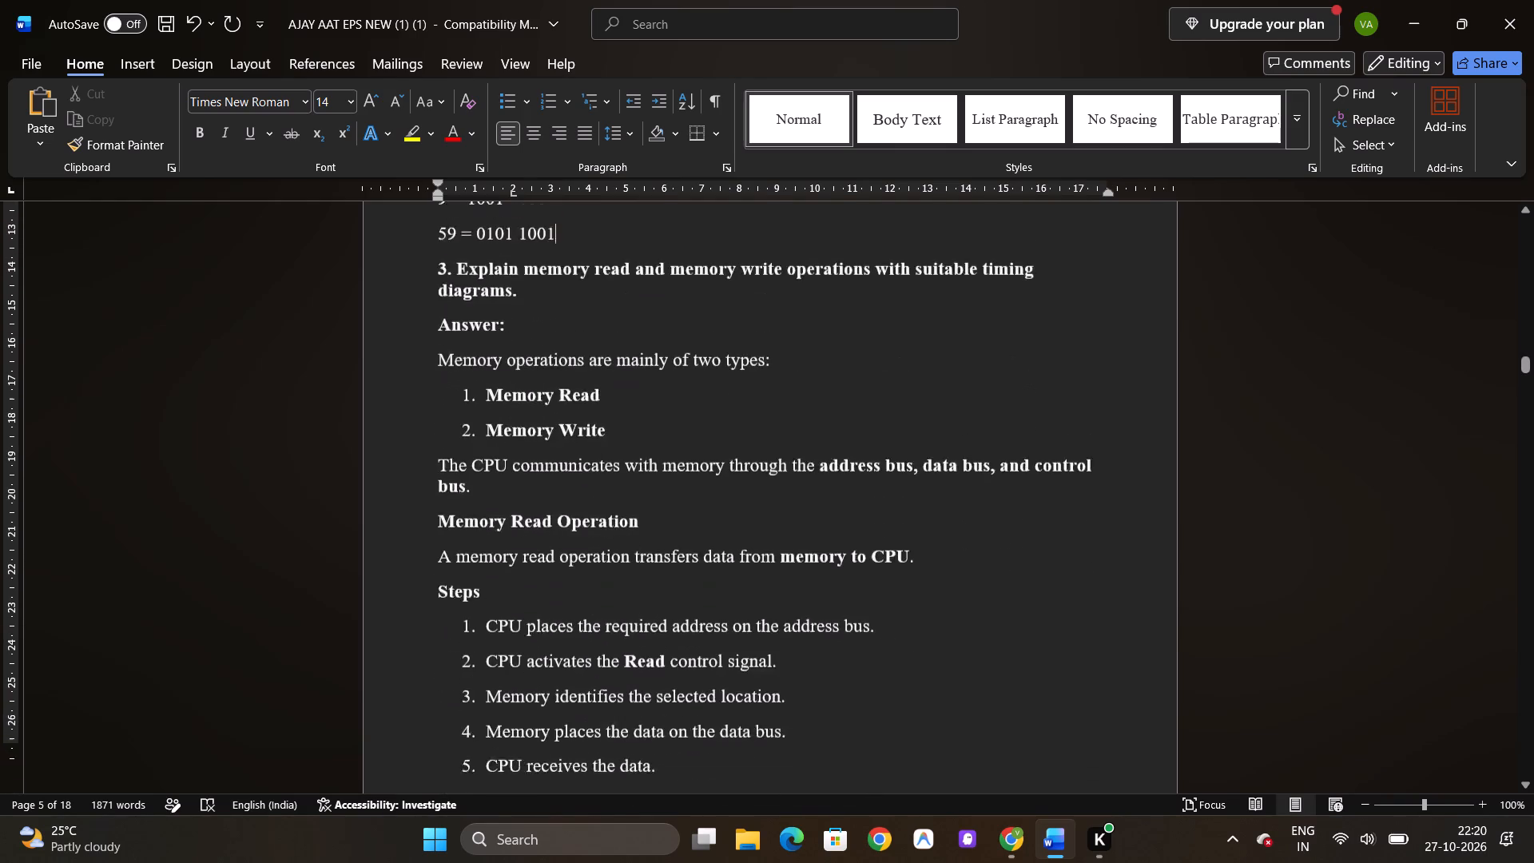
{"action": "scroll", "coordinate": [497, 761], "scroll_direction": "down", "scroll_amount": 3}
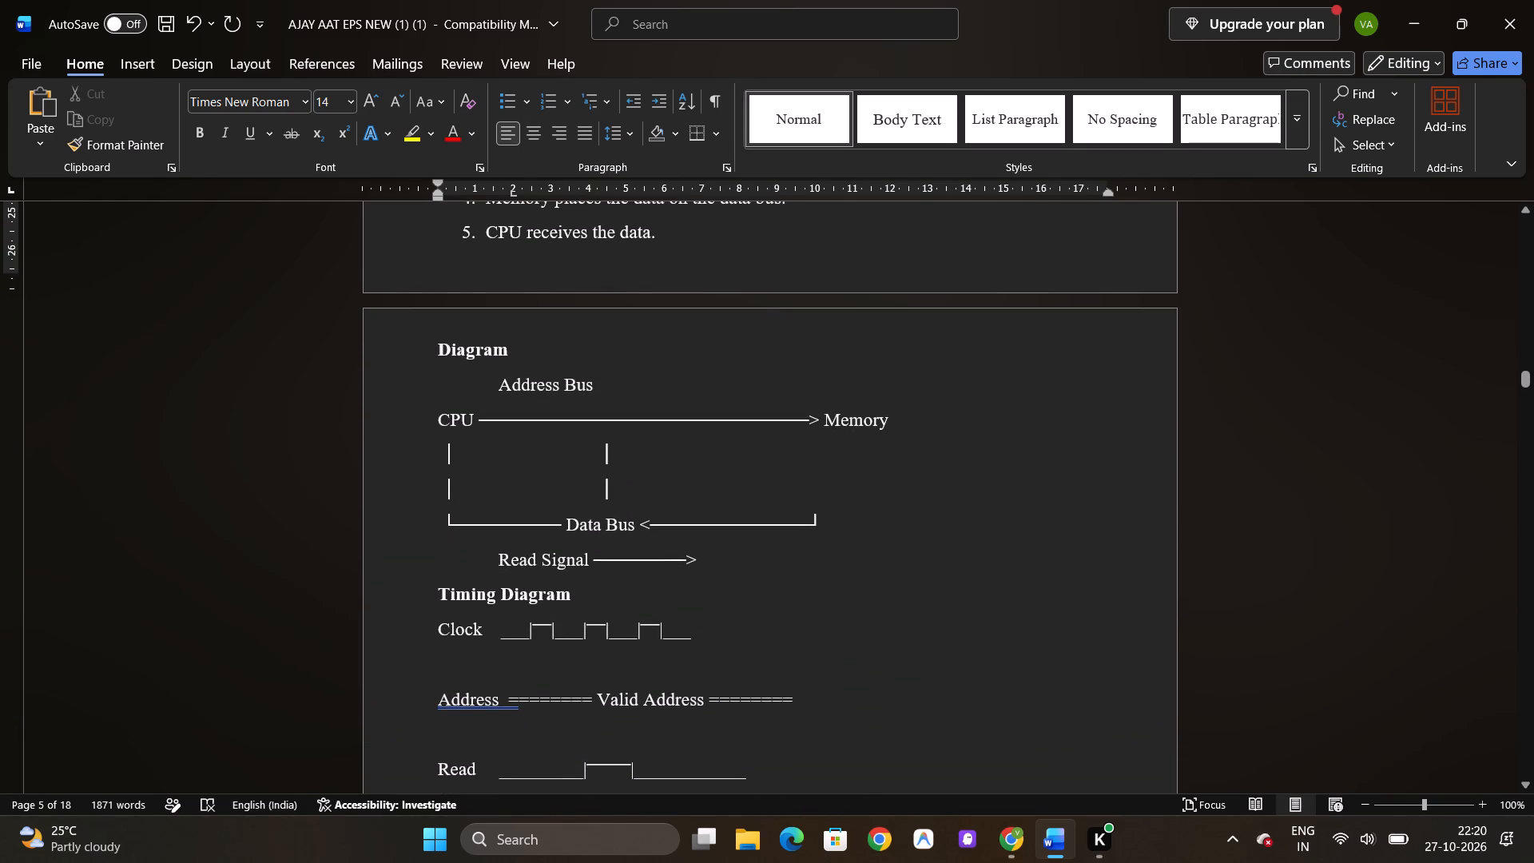
{"action": "scroll", "coordinate": [497, 761], "scroll_direction": "down", "scroll_amount": 1}
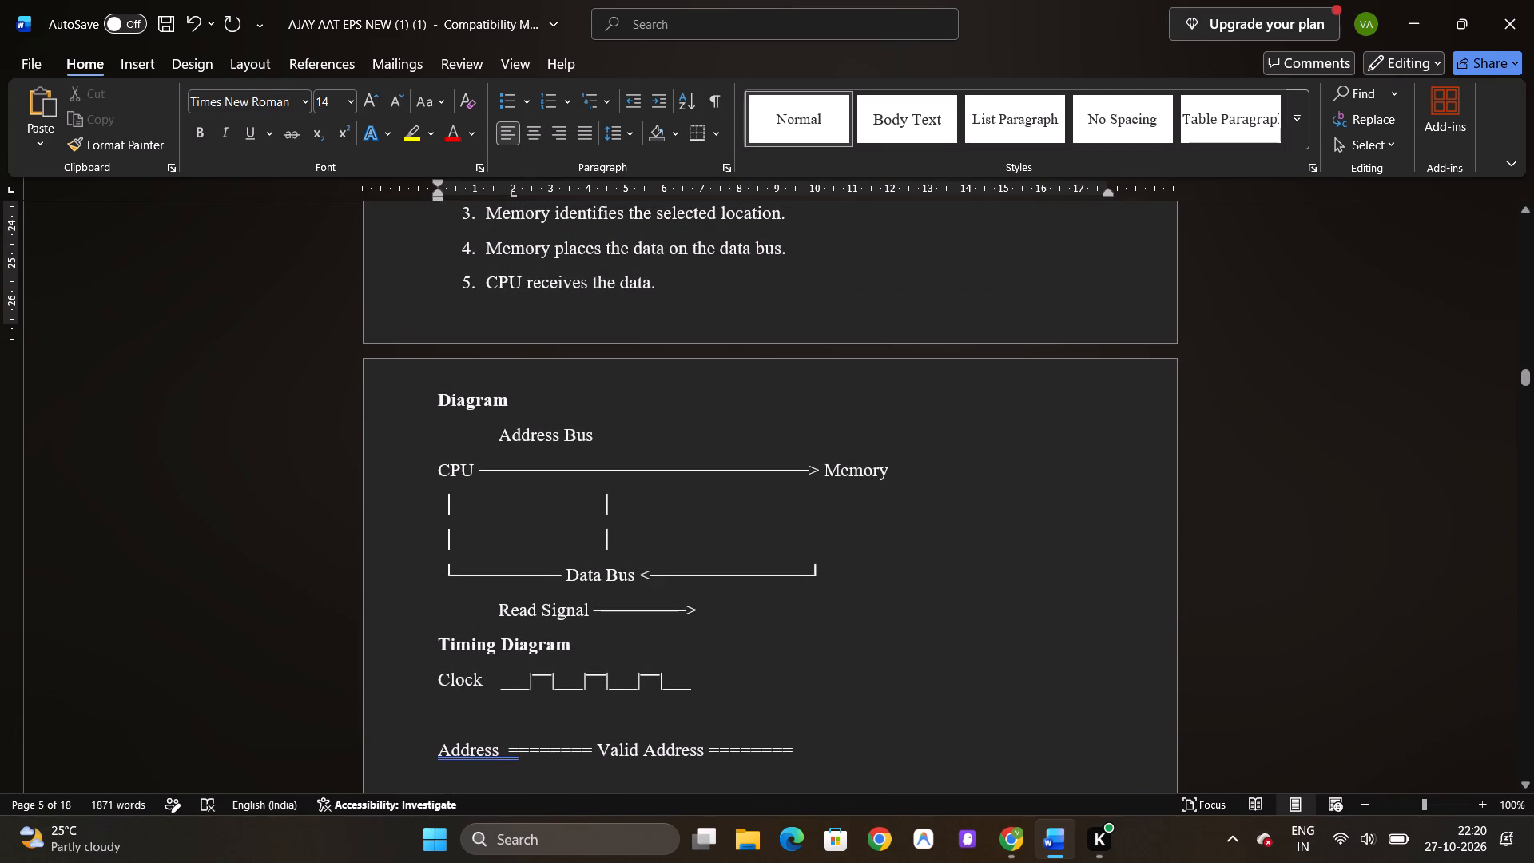
{"action": "scroll", "coordinate": [497, 761], "scroll_direction": "down", "scroll_amount": 1}
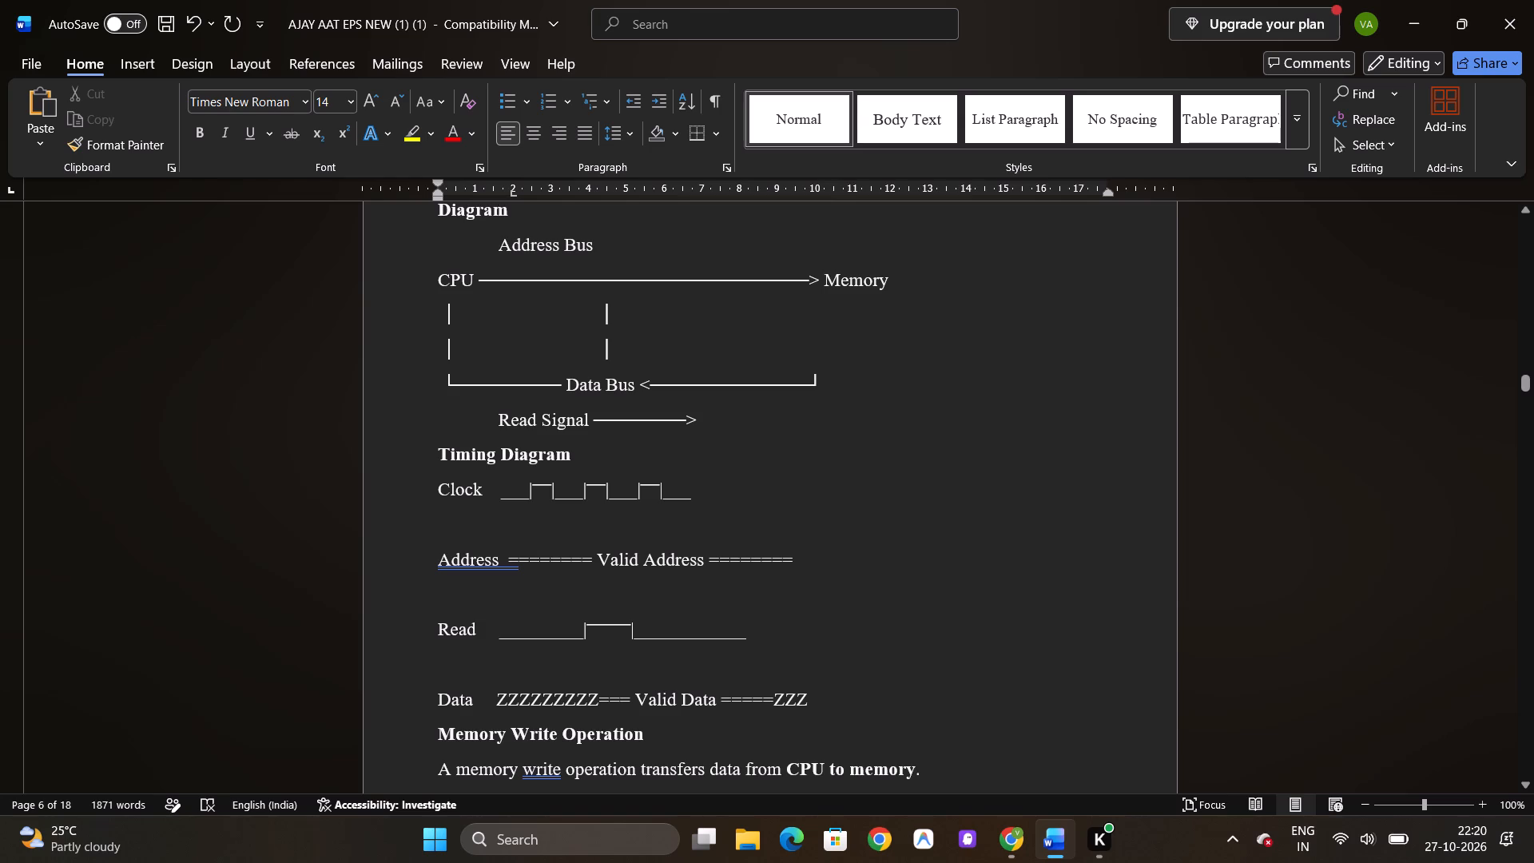
{"action": "scroll", "coordinate": [539, 654], "scroll_direction": "down", "scroll_amount": 1}
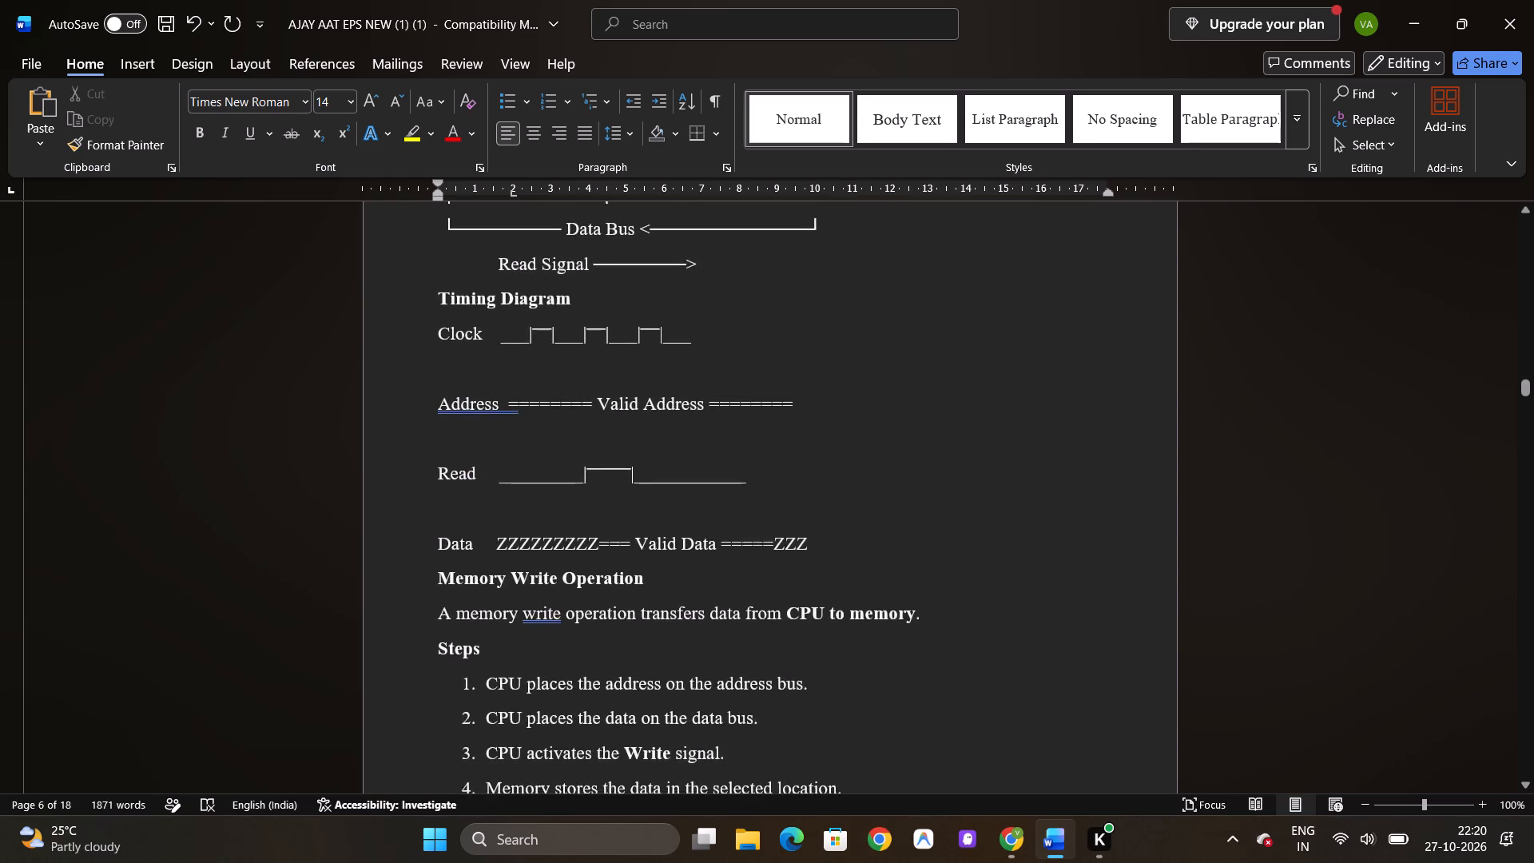
{"action": "scroll", "coordinate": [539, 654], "scroll_direction": "down", "scroll_amount": 3}
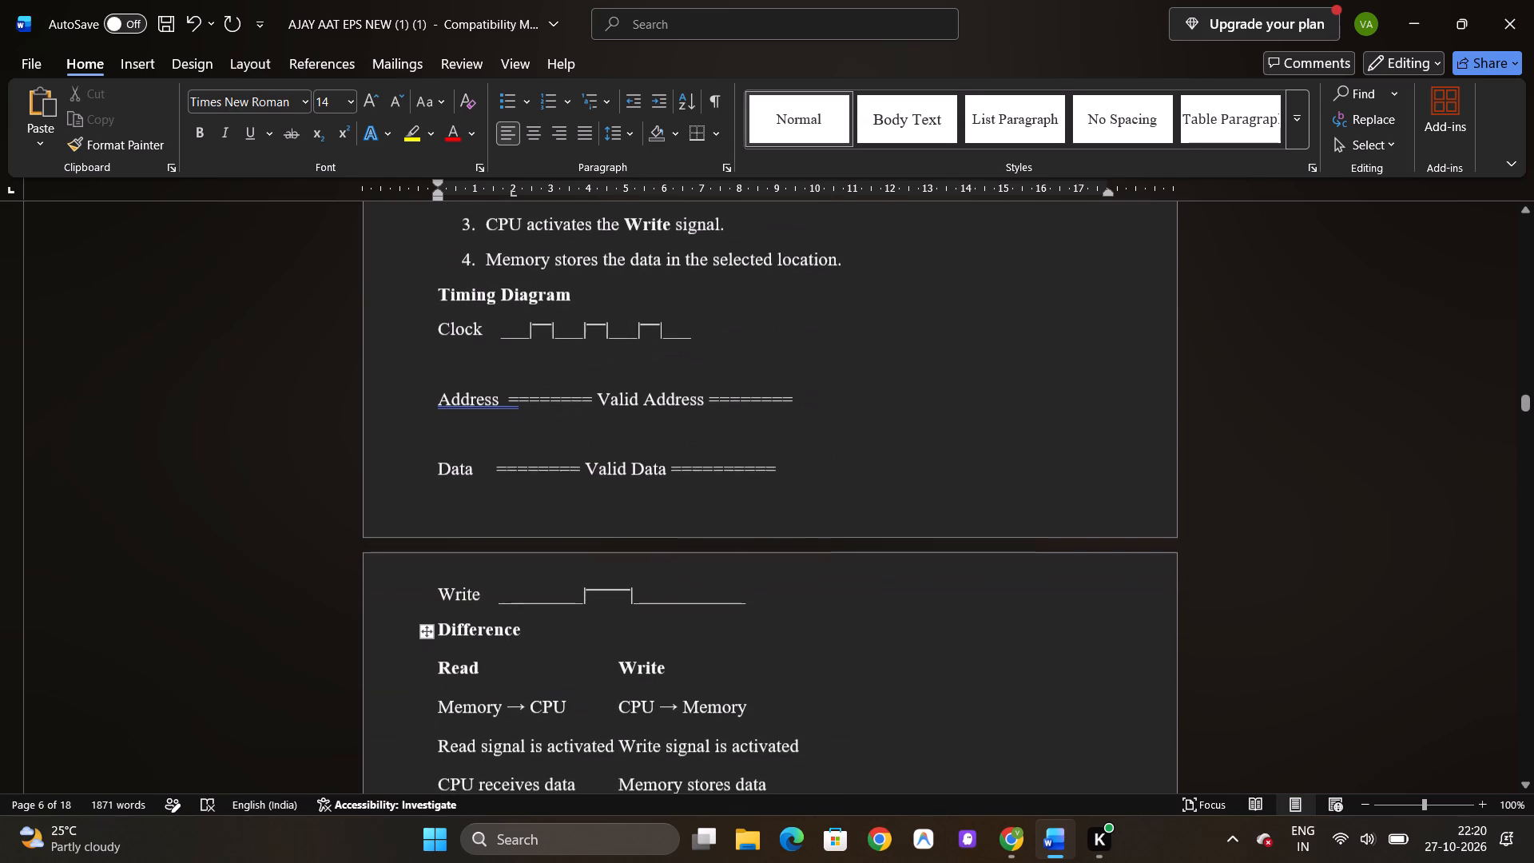
{"action": "scroll", "coordinate": [539, 622], "scroll_direction": "down", "scroll_amount": 1}
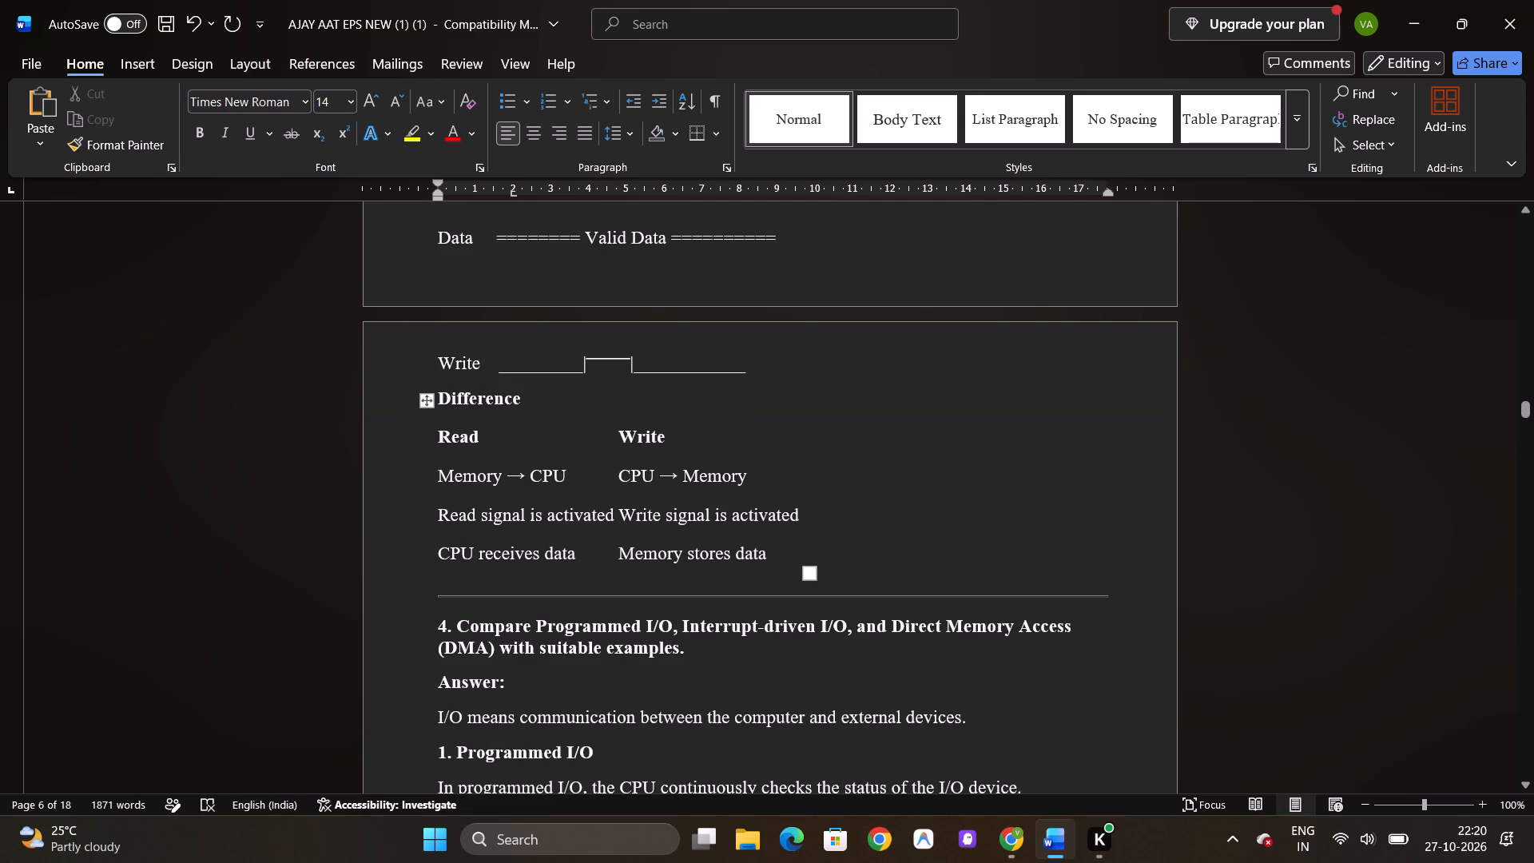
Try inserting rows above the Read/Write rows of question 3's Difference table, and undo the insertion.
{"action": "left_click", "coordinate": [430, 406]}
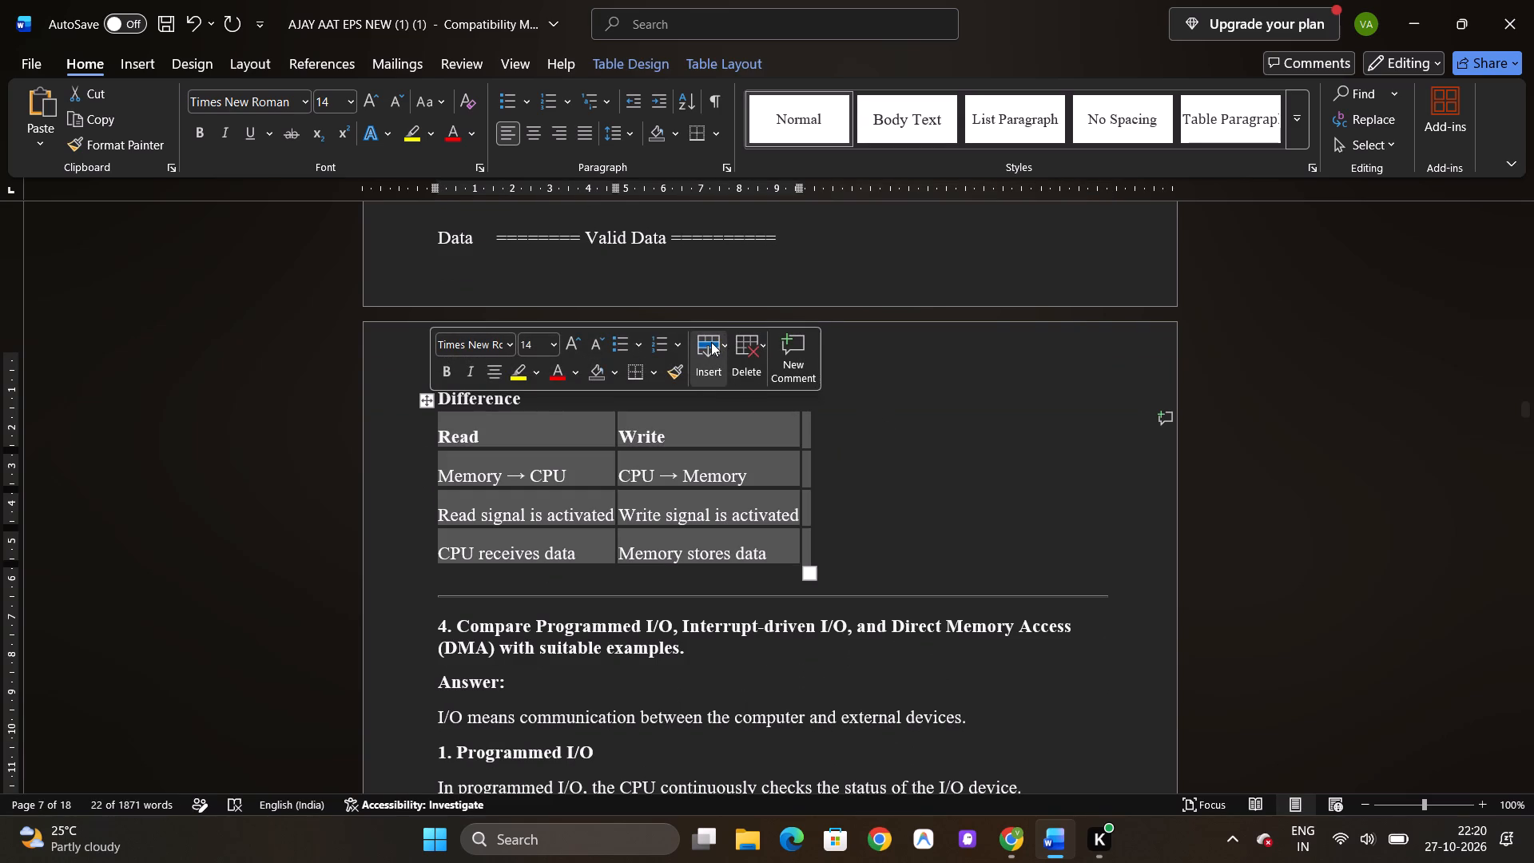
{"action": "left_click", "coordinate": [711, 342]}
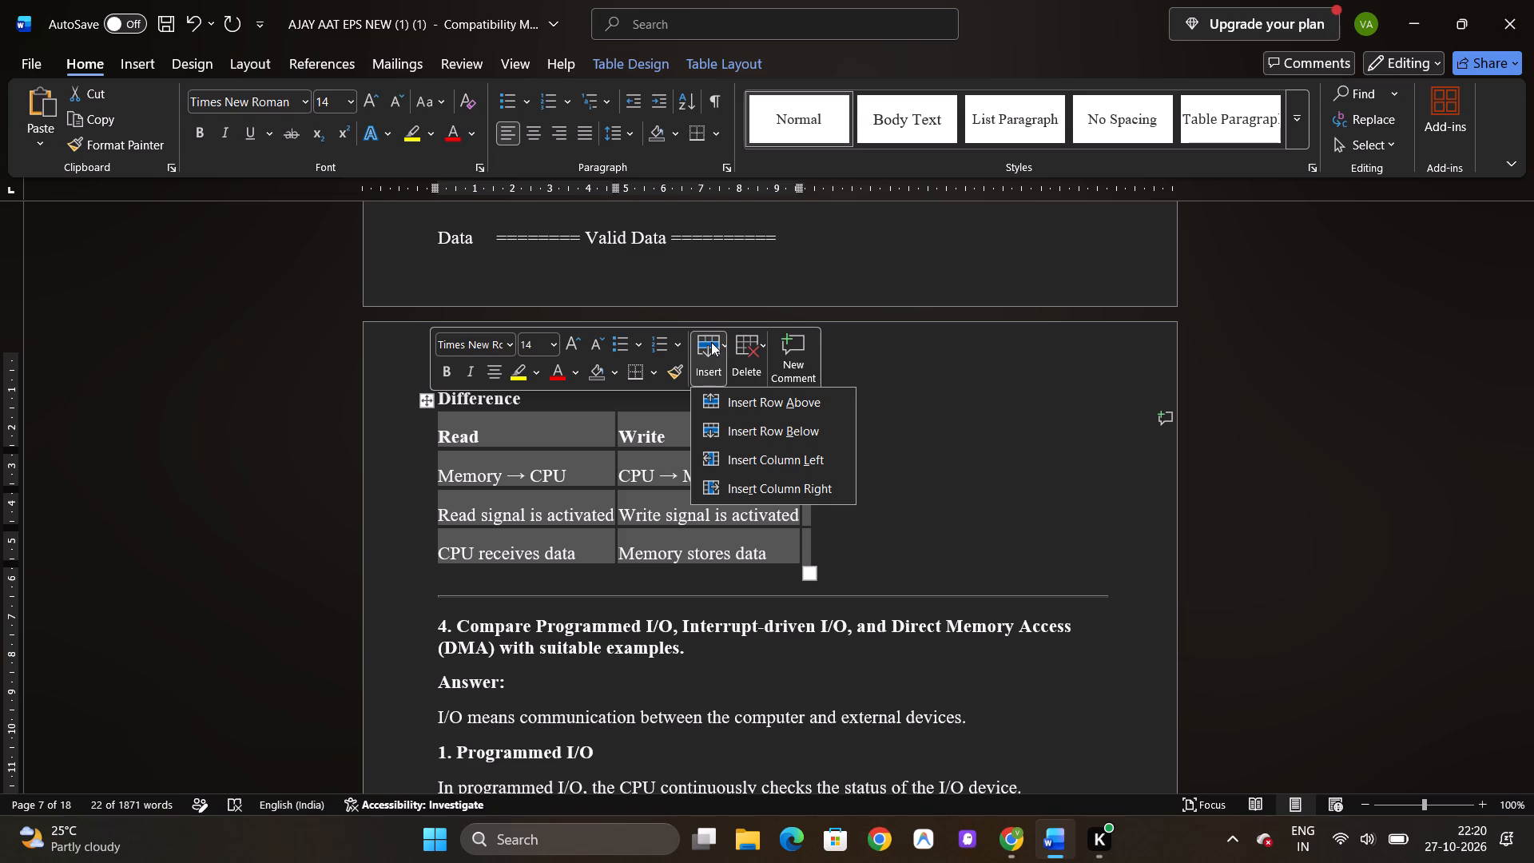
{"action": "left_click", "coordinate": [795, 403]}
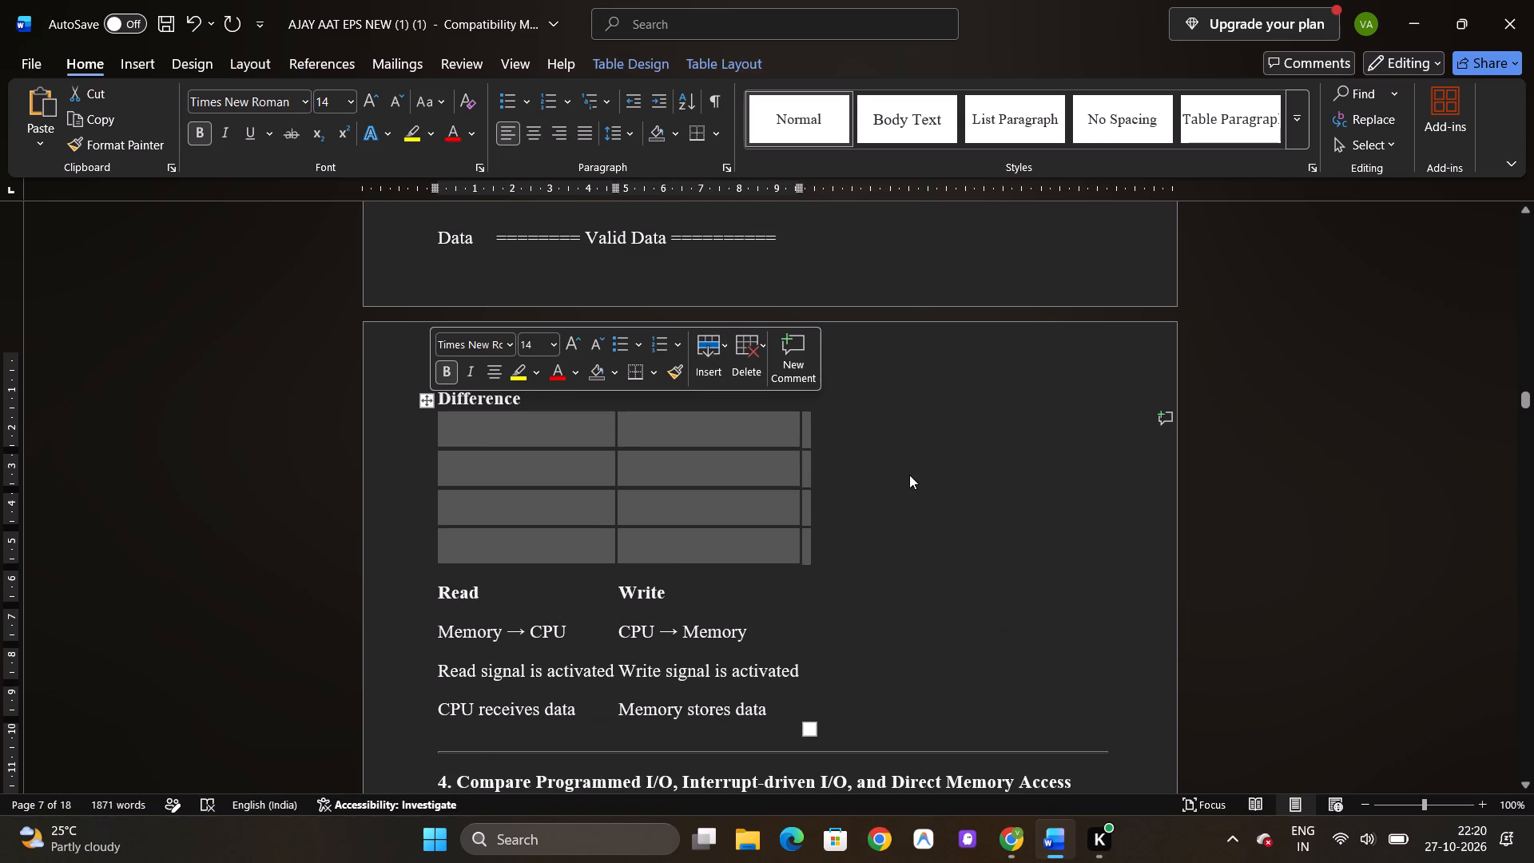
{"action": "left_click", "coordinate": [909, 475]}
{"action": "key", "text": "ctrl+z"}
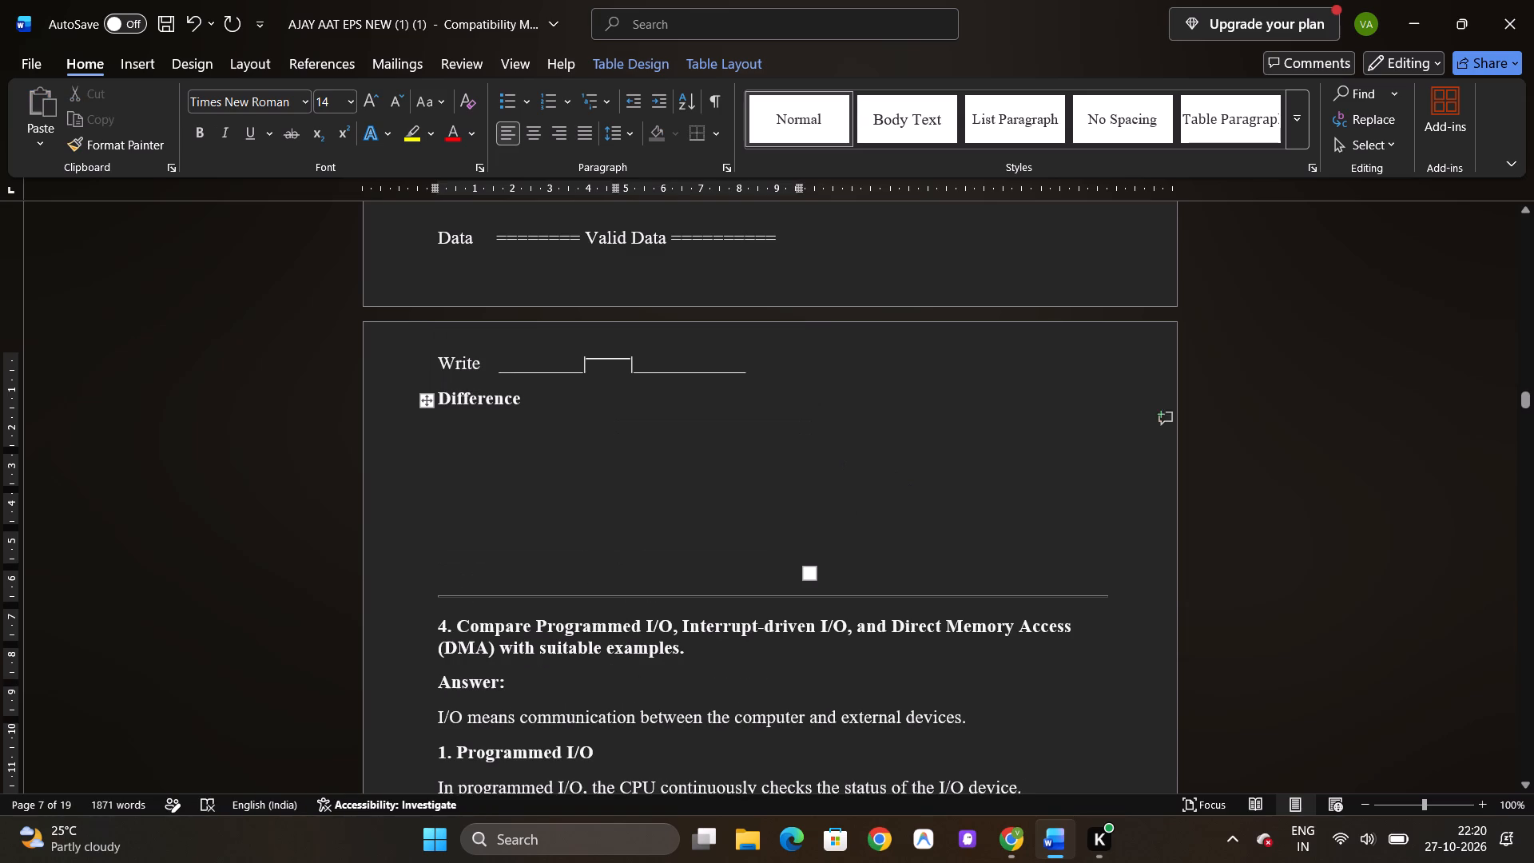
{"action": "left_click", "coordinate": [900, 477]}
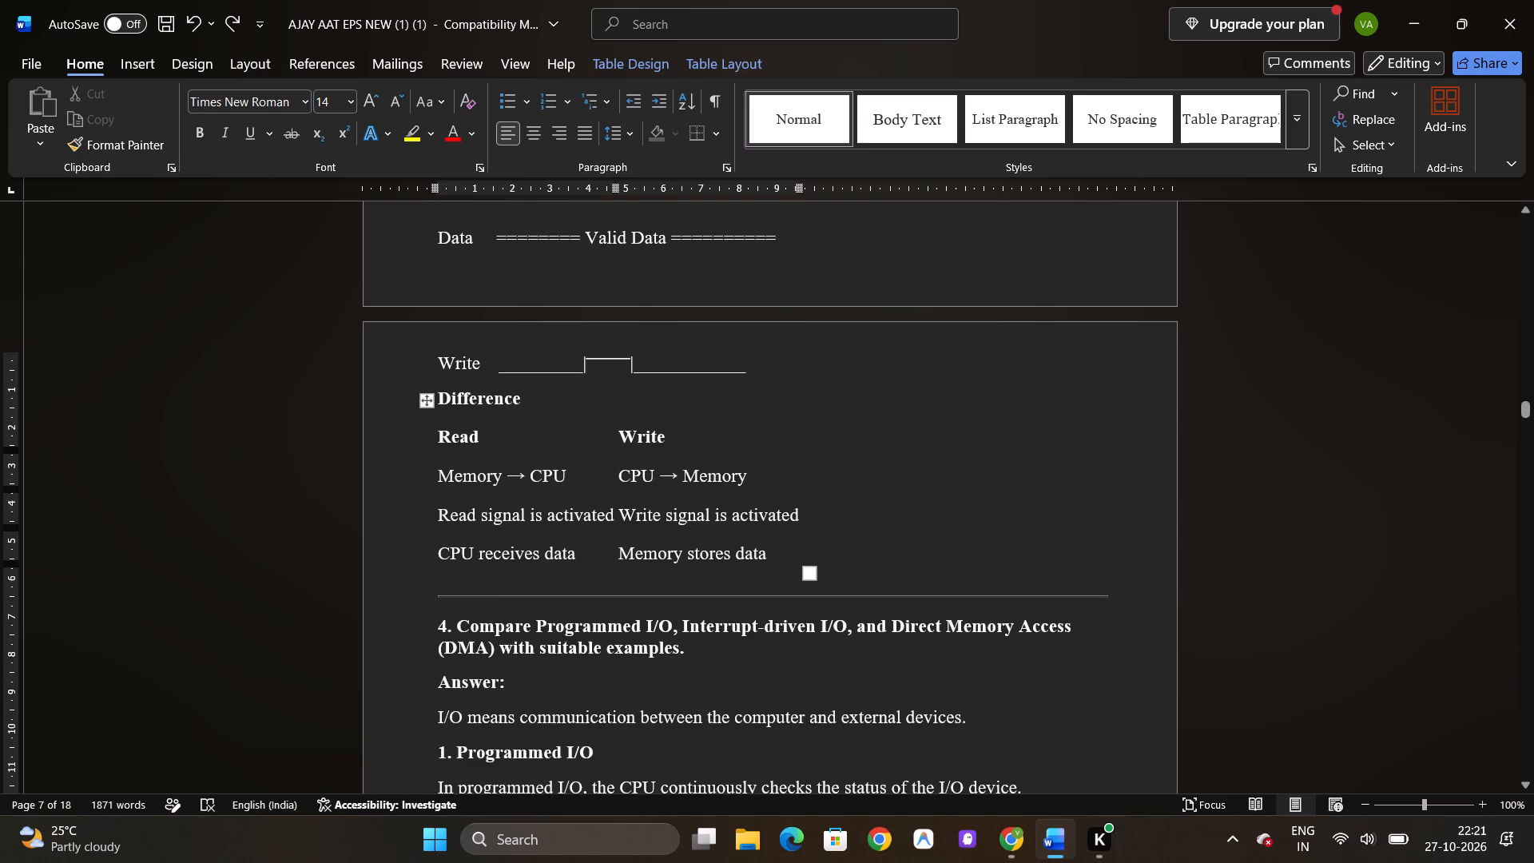
Remove the horizontal divider line above question 4 without leaving a blank line.
{"action": "scroll", "coordinate": [806, 544], "scroll_direction": "down", "scroll_amount": 1}
{"action": "left_click", "coordinate": [701, 438]}
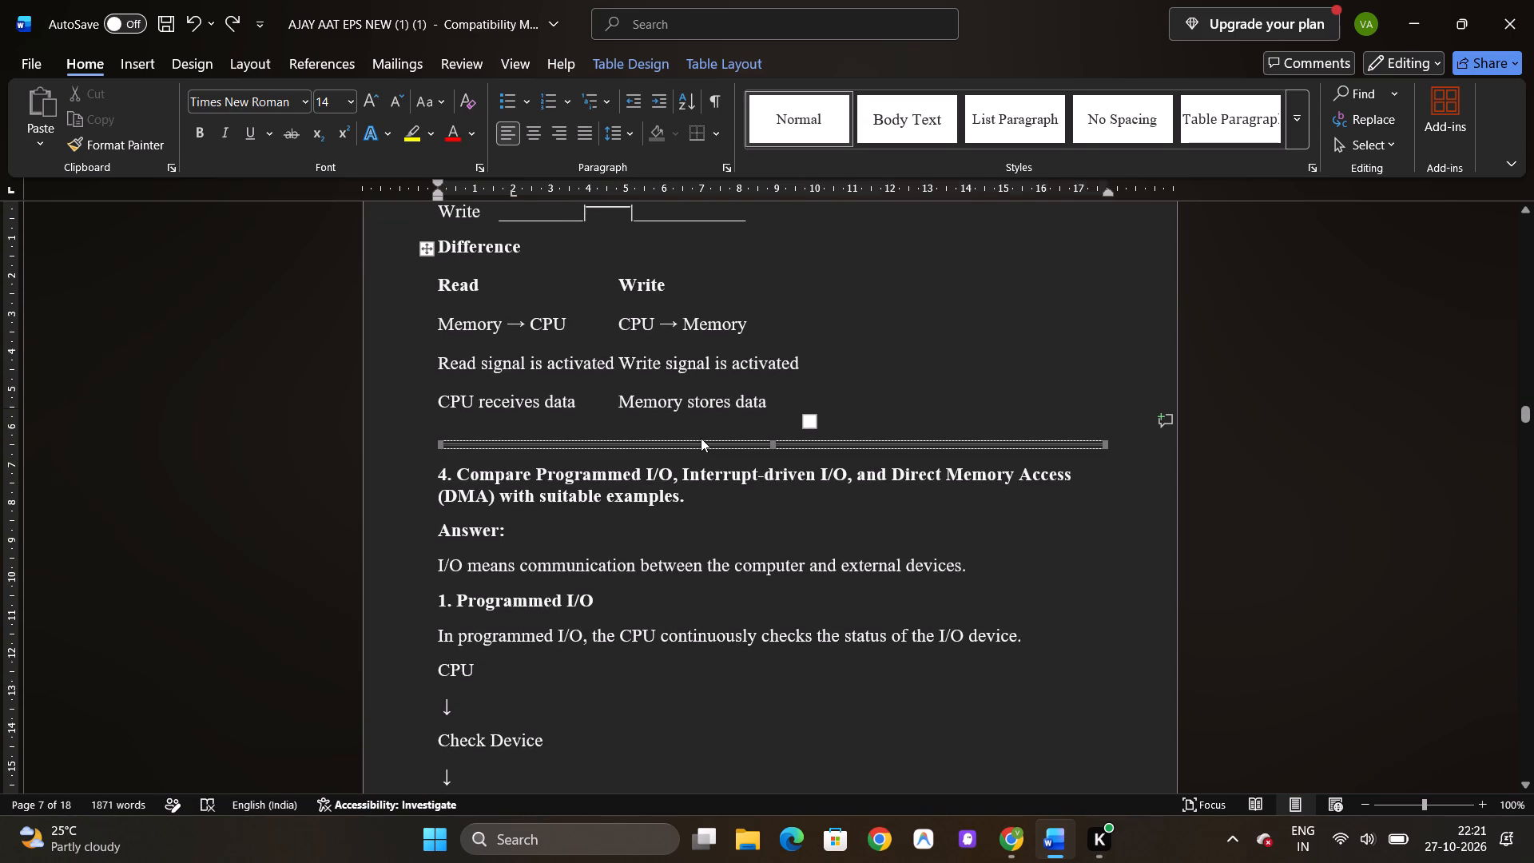
{"action": "key", "text": "space"}
{"action": "key", "text": "BackSpace"}
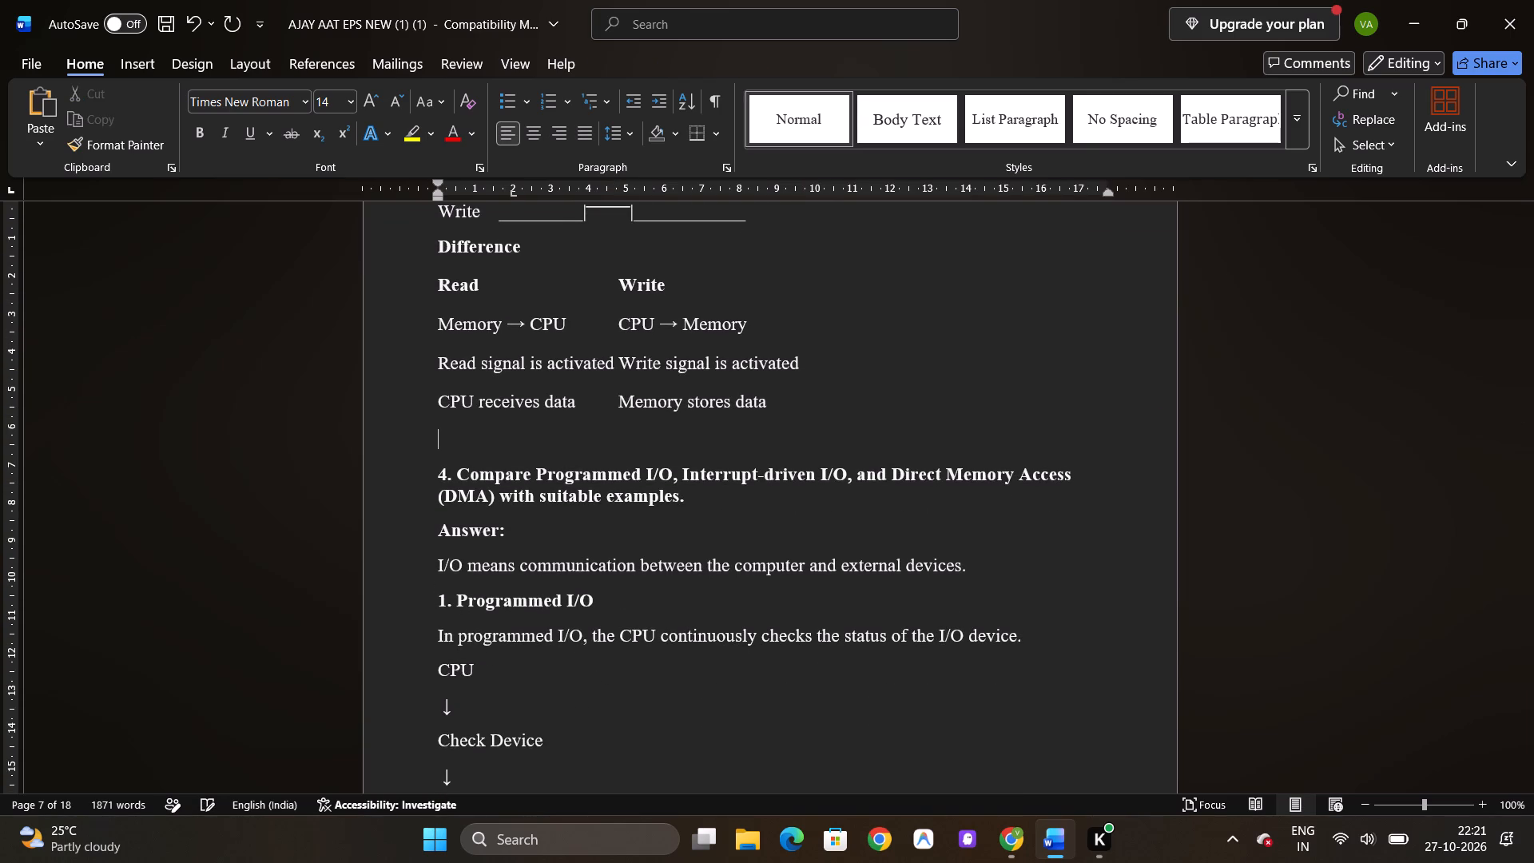
{"action": "key", "text": "BackSpace"}
{"action": "key", "text": "BackSpace"}
{"action": "key", "text": "BackSpace"}
{"action": "left_click", "coordinate": [435, 477]}
{"action": "key", "text": "BackSpace"}
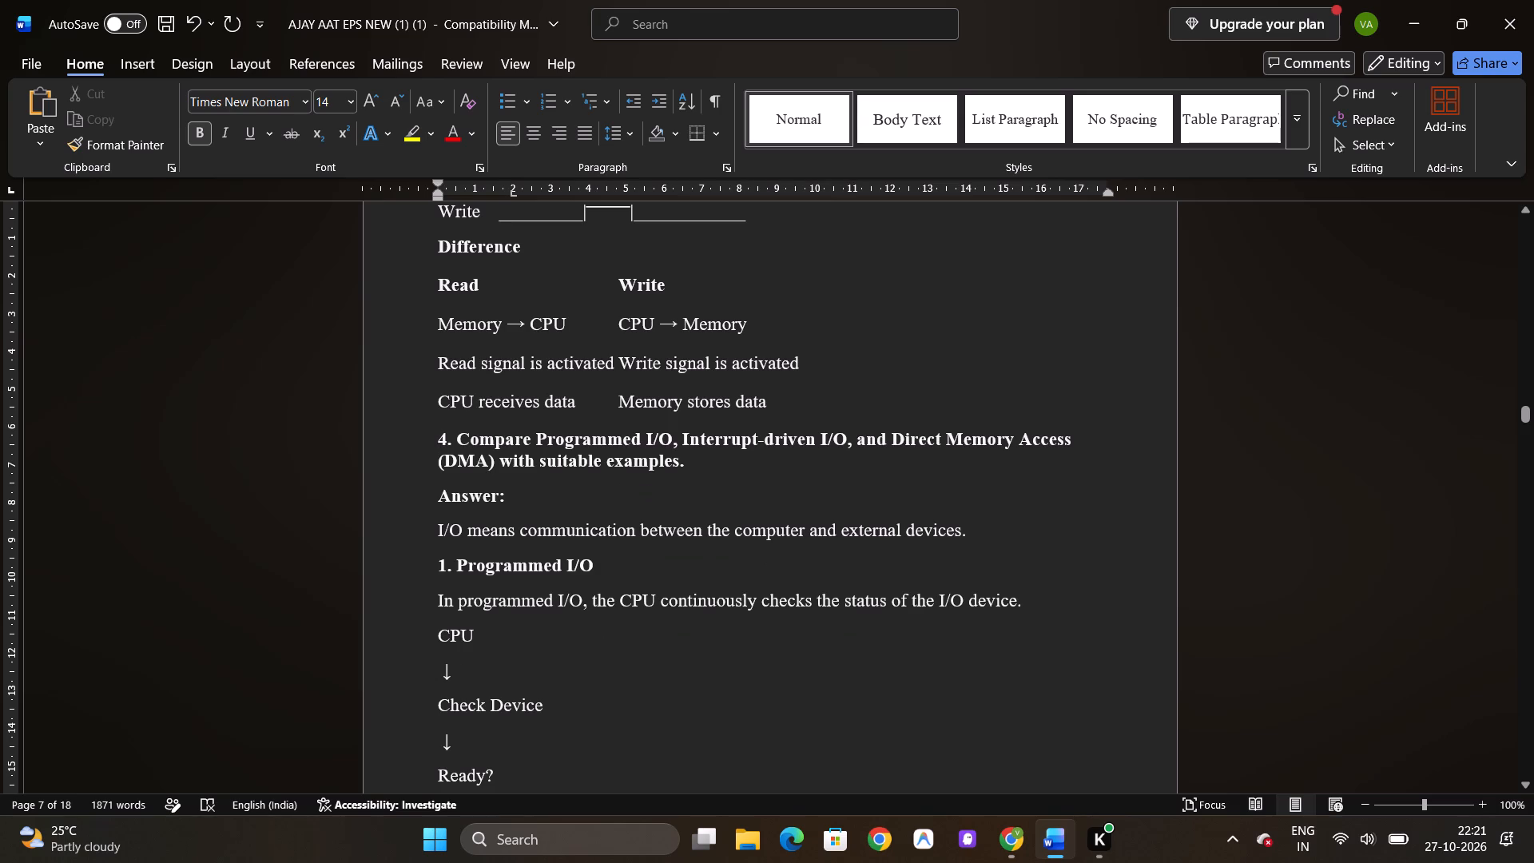
Remove the horizontal divider line above the "2. Interrupt-Driven I/O" heading without leaving a blank line.
{"action": "scroll", "coordinate": [592, 527], "scroll_direction": "down", "scroll_amount": 1}
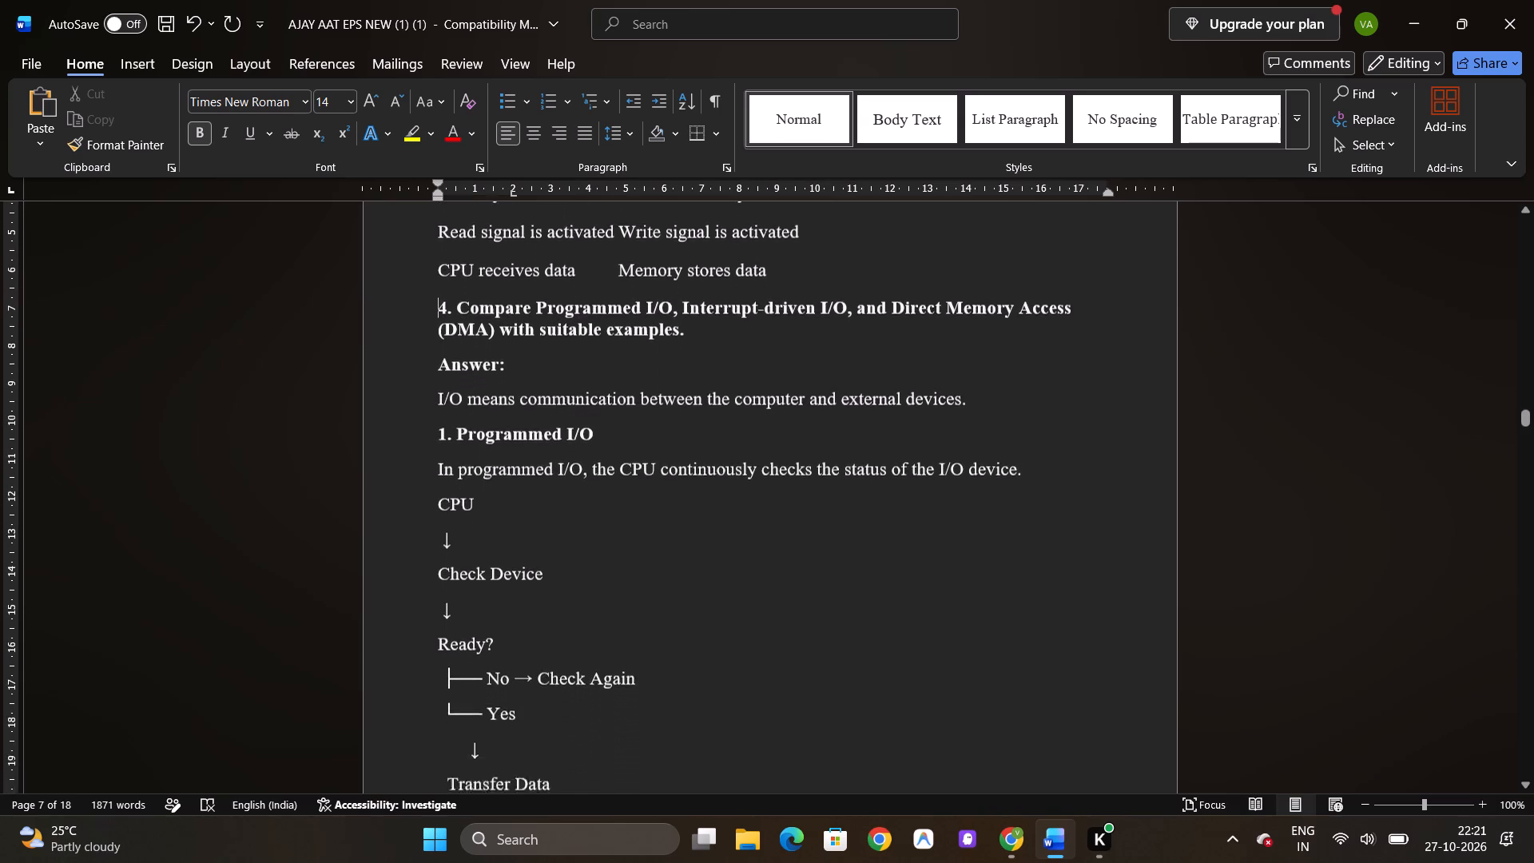
{"action": "scroll", "coordinate": [592, 527], "scroll_direction": "down", "scroll_amount": 3}
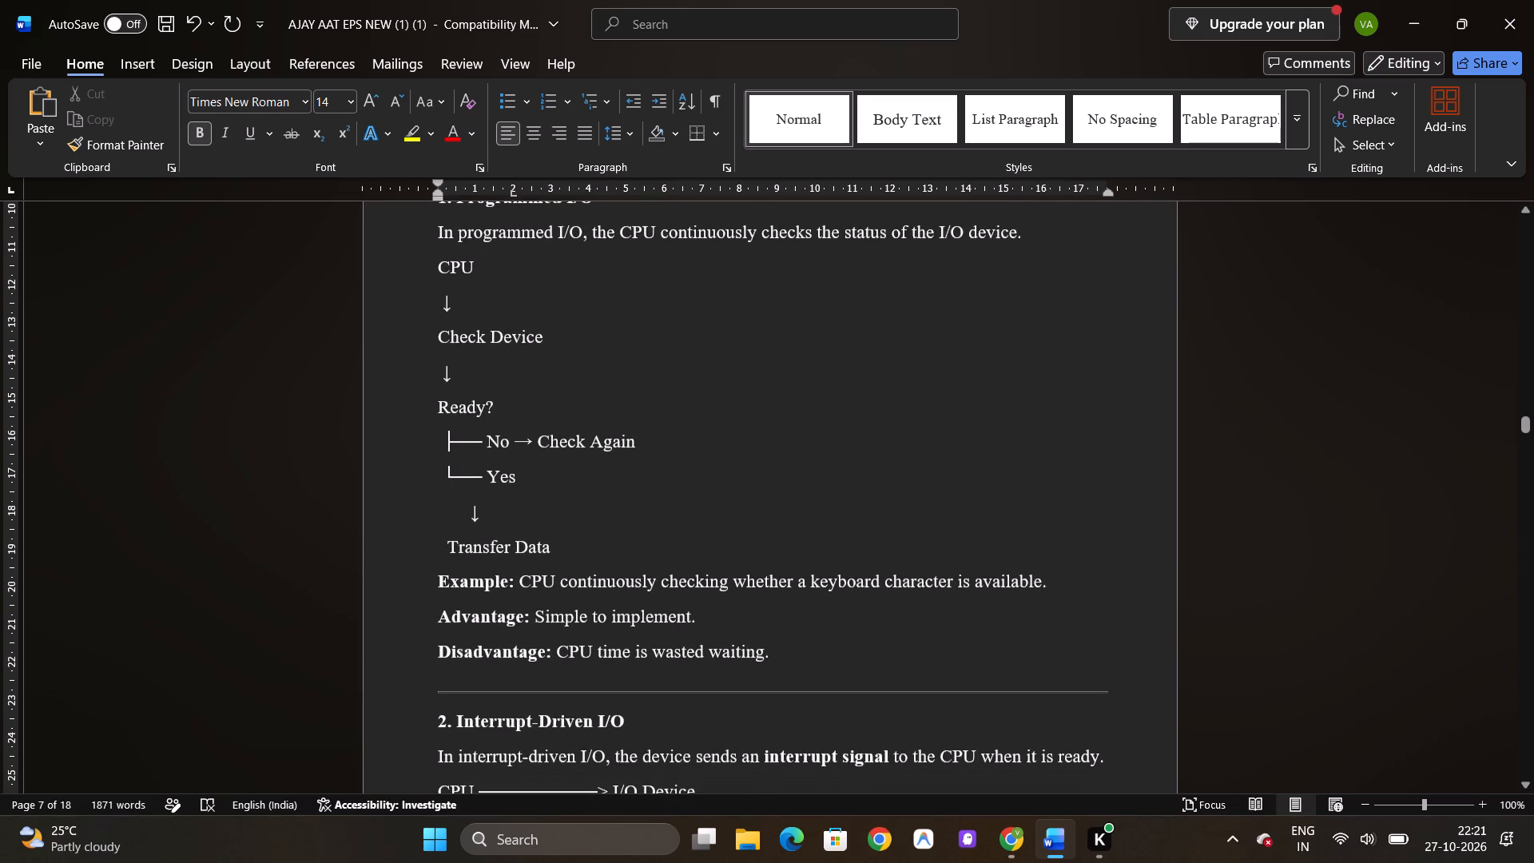
{"action": "scroll", "coordinate": [542, 560], "scroll_direction": "down", "scroll_amount": 1}
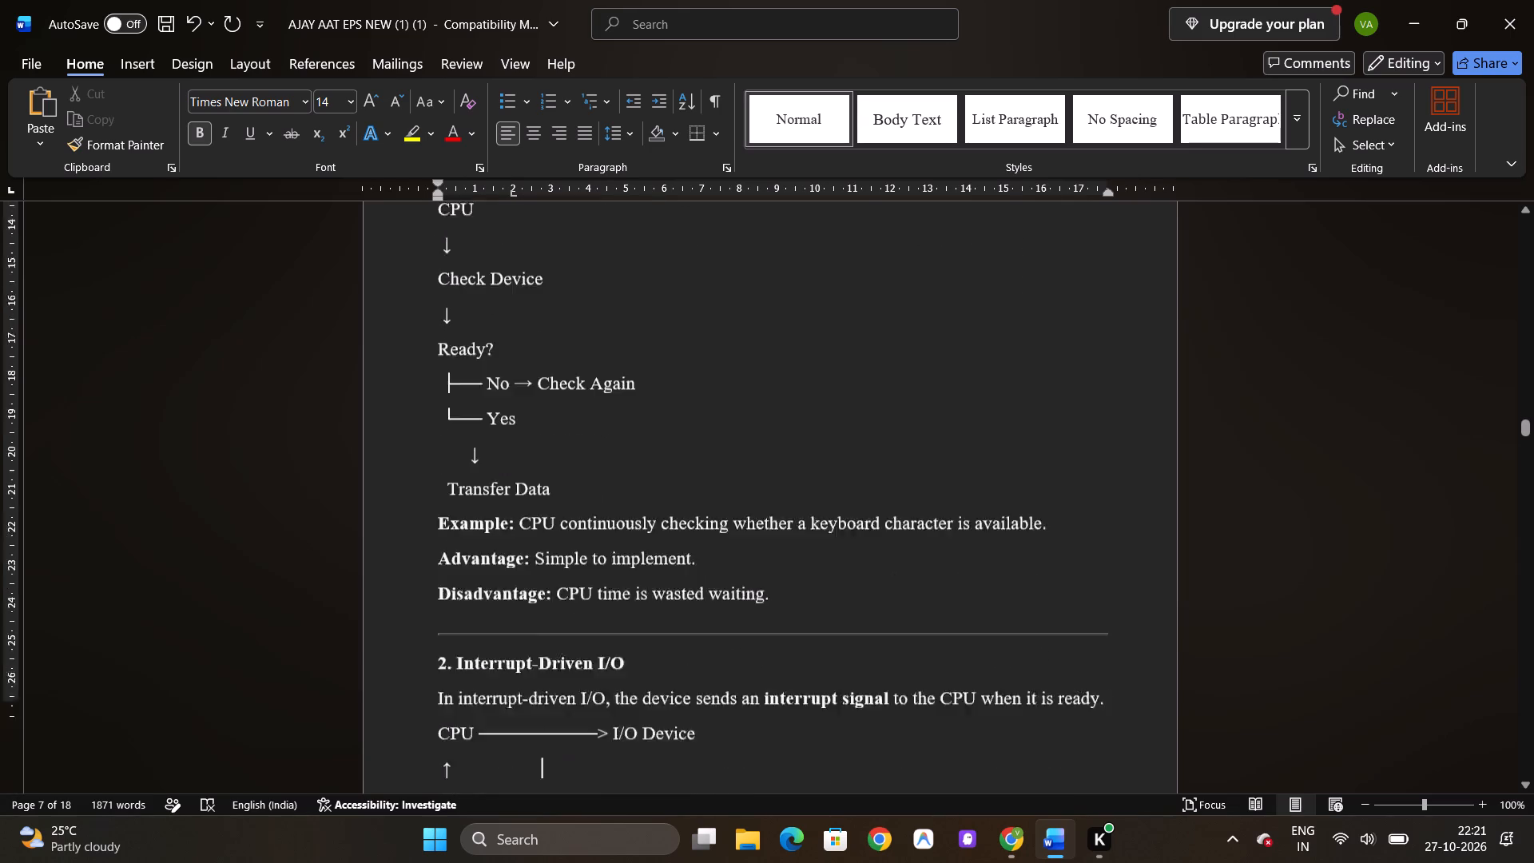
{"action": "scroll", "coordinate": [542, 560], "scroll_direction": "down", "scroll_amount": 2}
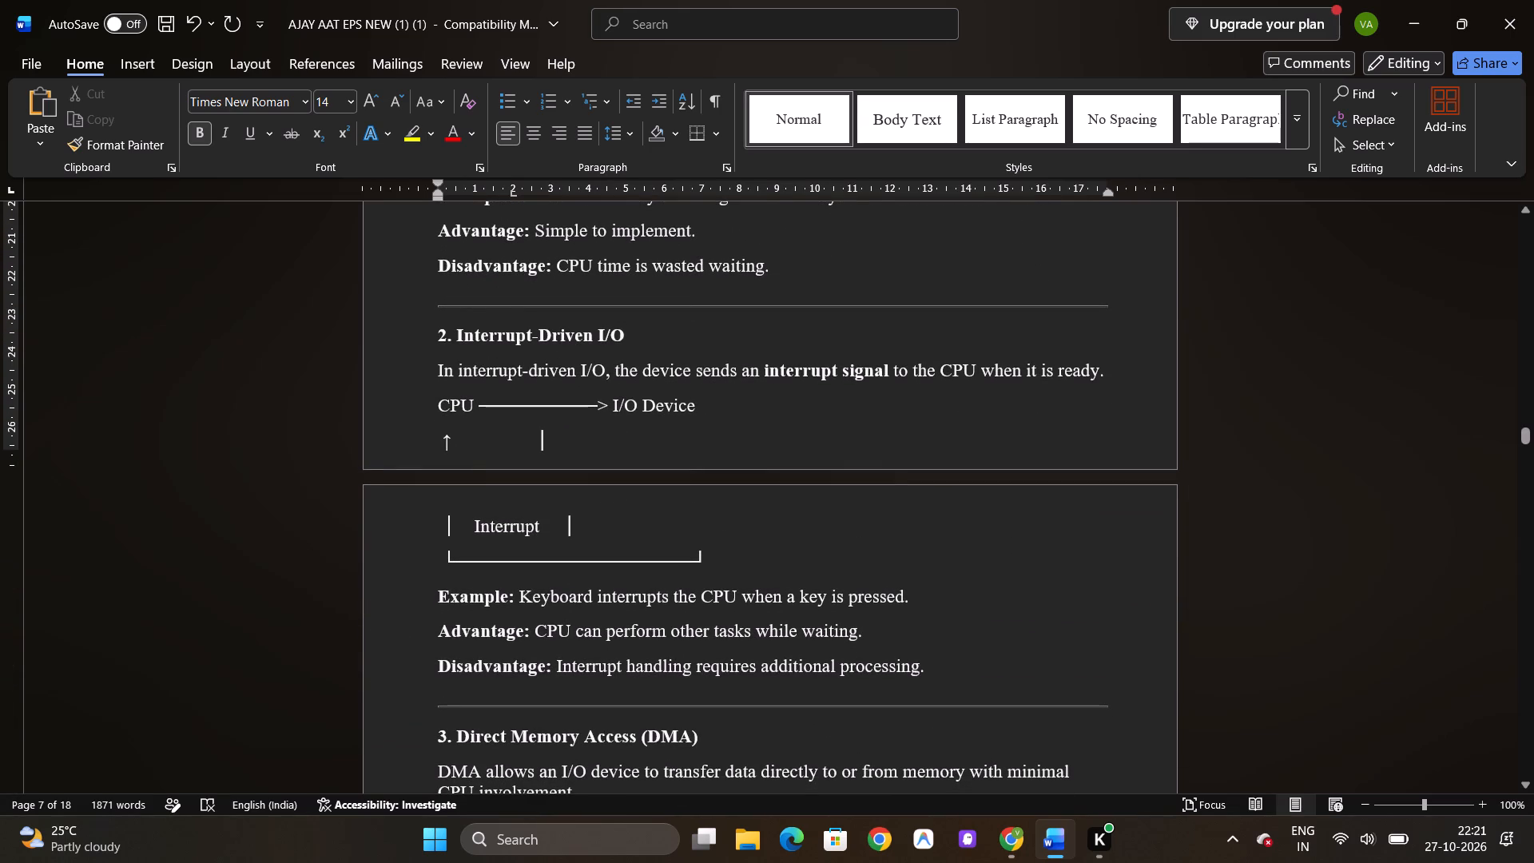
{"action": "left_click", "coordinate": [565, 306]}
{"action": "key", "text": "space"}
{"action": "key", "text": "BackSpace"}
{"action": "key", "text": "BackSpace"}
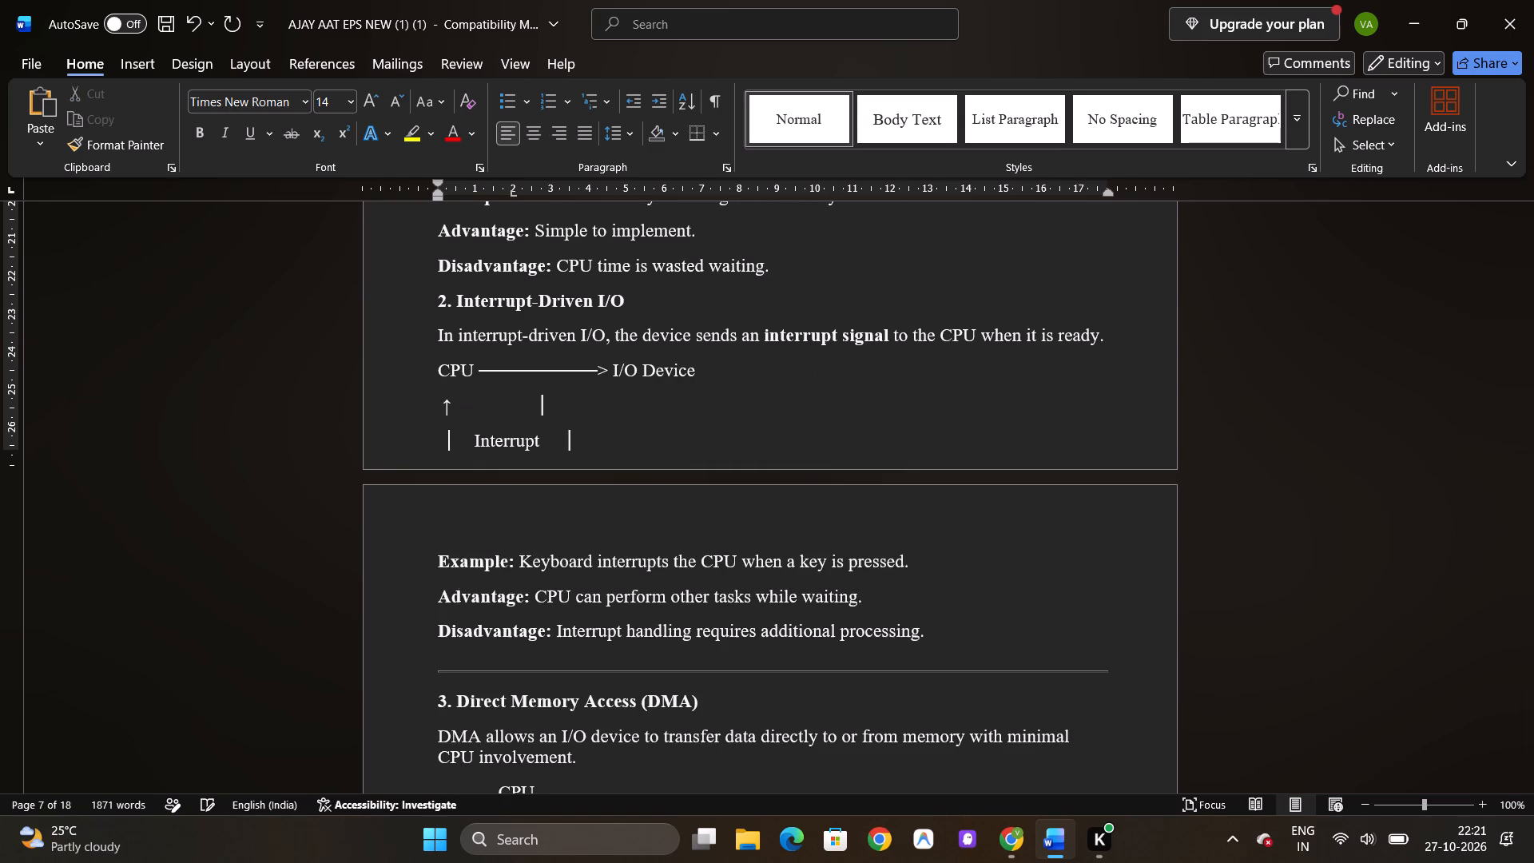
Insert three blank lines before the CPU to I/O Device interrupt diagram so the whole diagram starts on page 8.
{"action": "left_click", "coordinate": [439, 368]}
{"action": "key", "text": "Return"}
{"action": "key", "text": "Return"}
{"action": "key", "text": "Return"}
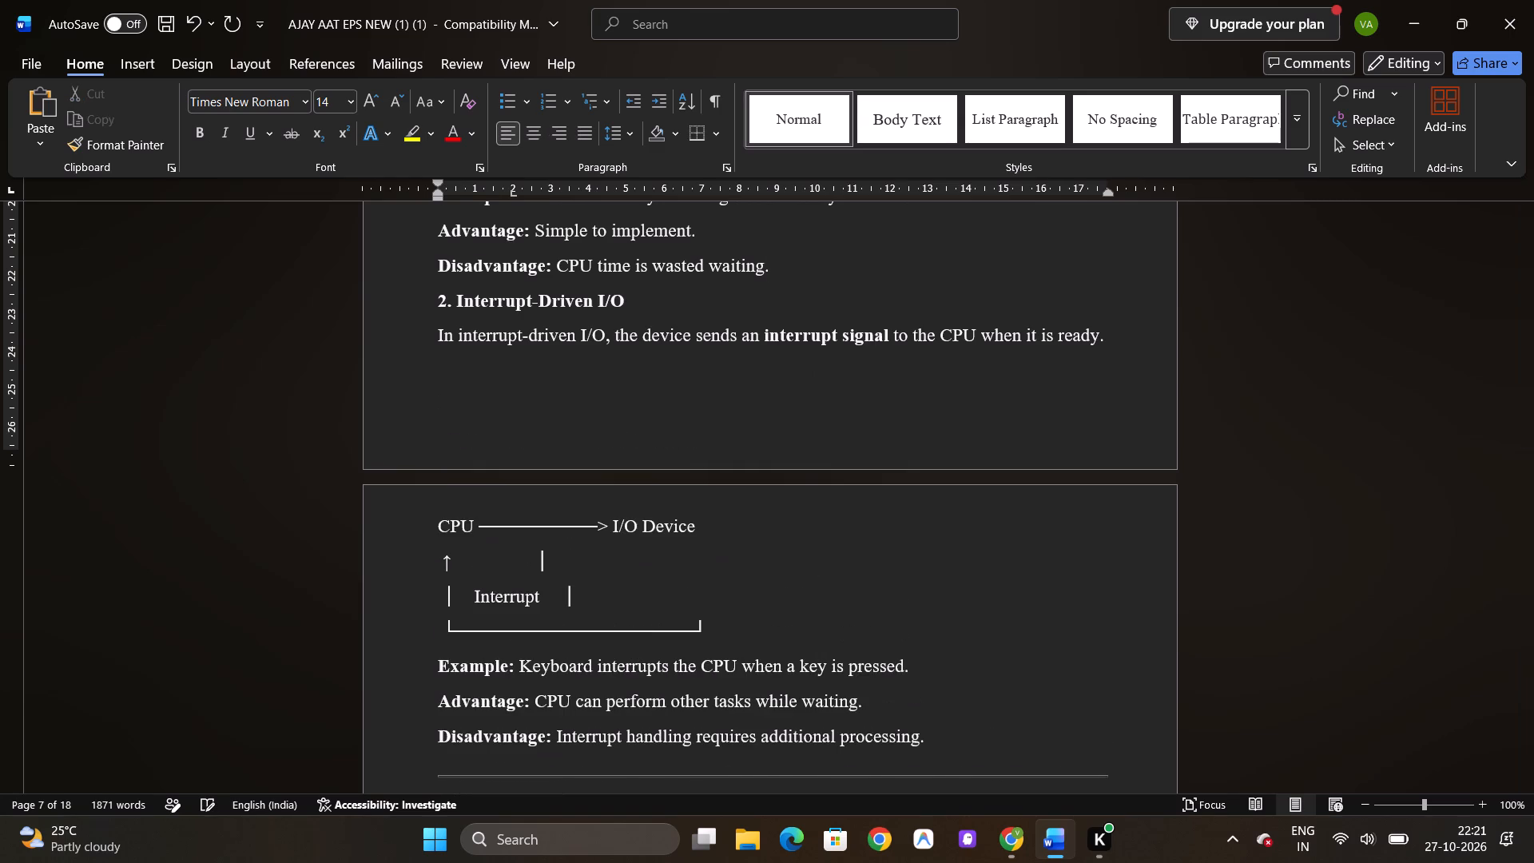
Remove the horizontal divider line above the "3. Direct Memory Access (DMA)" heading without leaving a blank line.
{"action": "scroll", "coordinate": [538, 433], "scroll_direction": "down", "scroll_amount": 1}
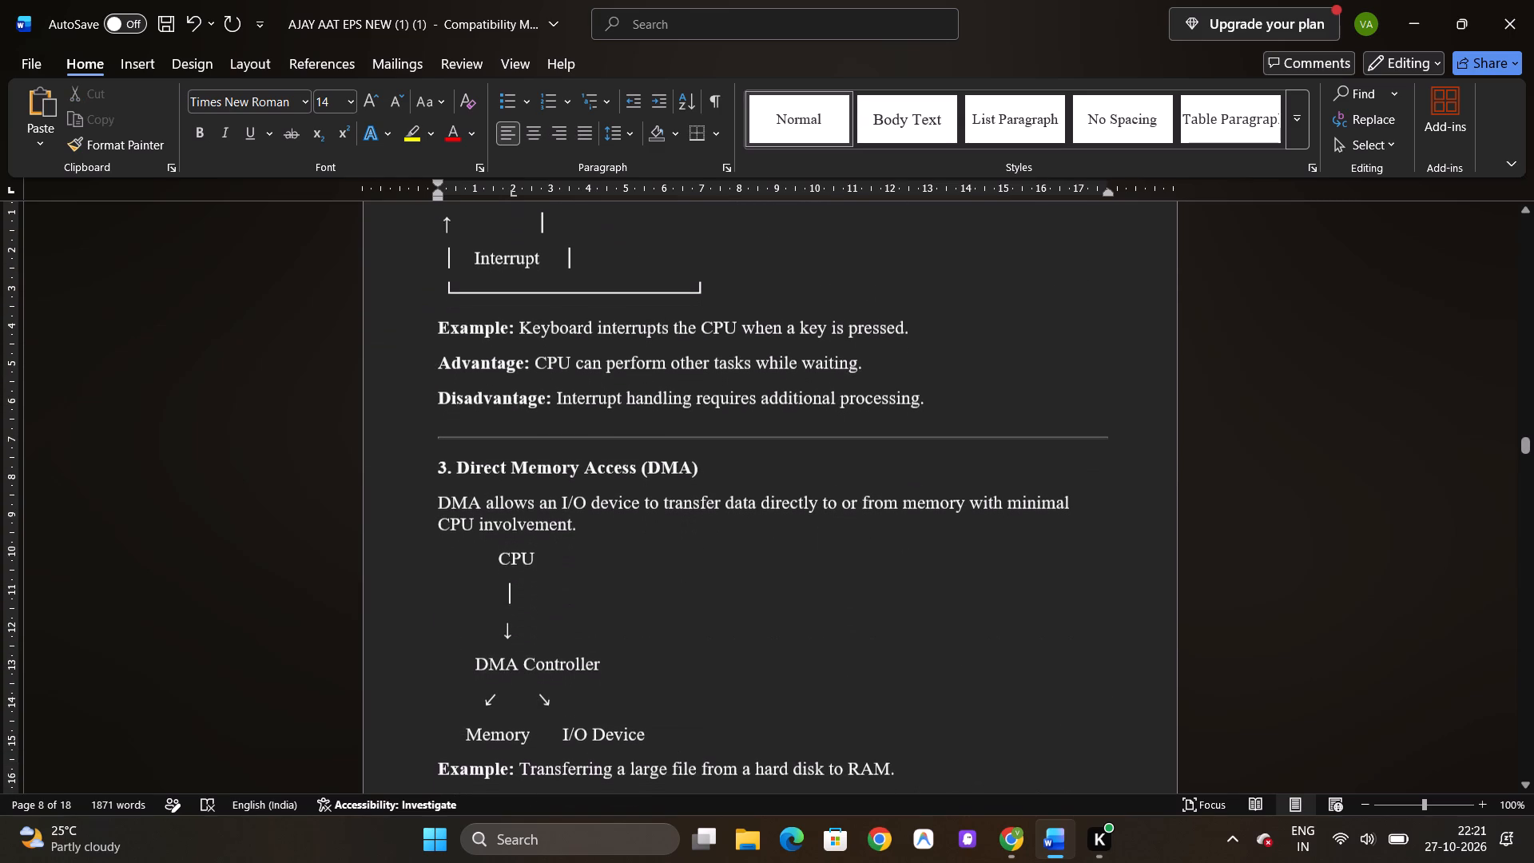
{"action": "scroll", "coordinate": [538, 433], "scroll_direction": "down", "scroll_amount": 1}
{"action": "left_click", "coordinate": [538, 433]}
{"action": "key", "text": "BackSpace"}
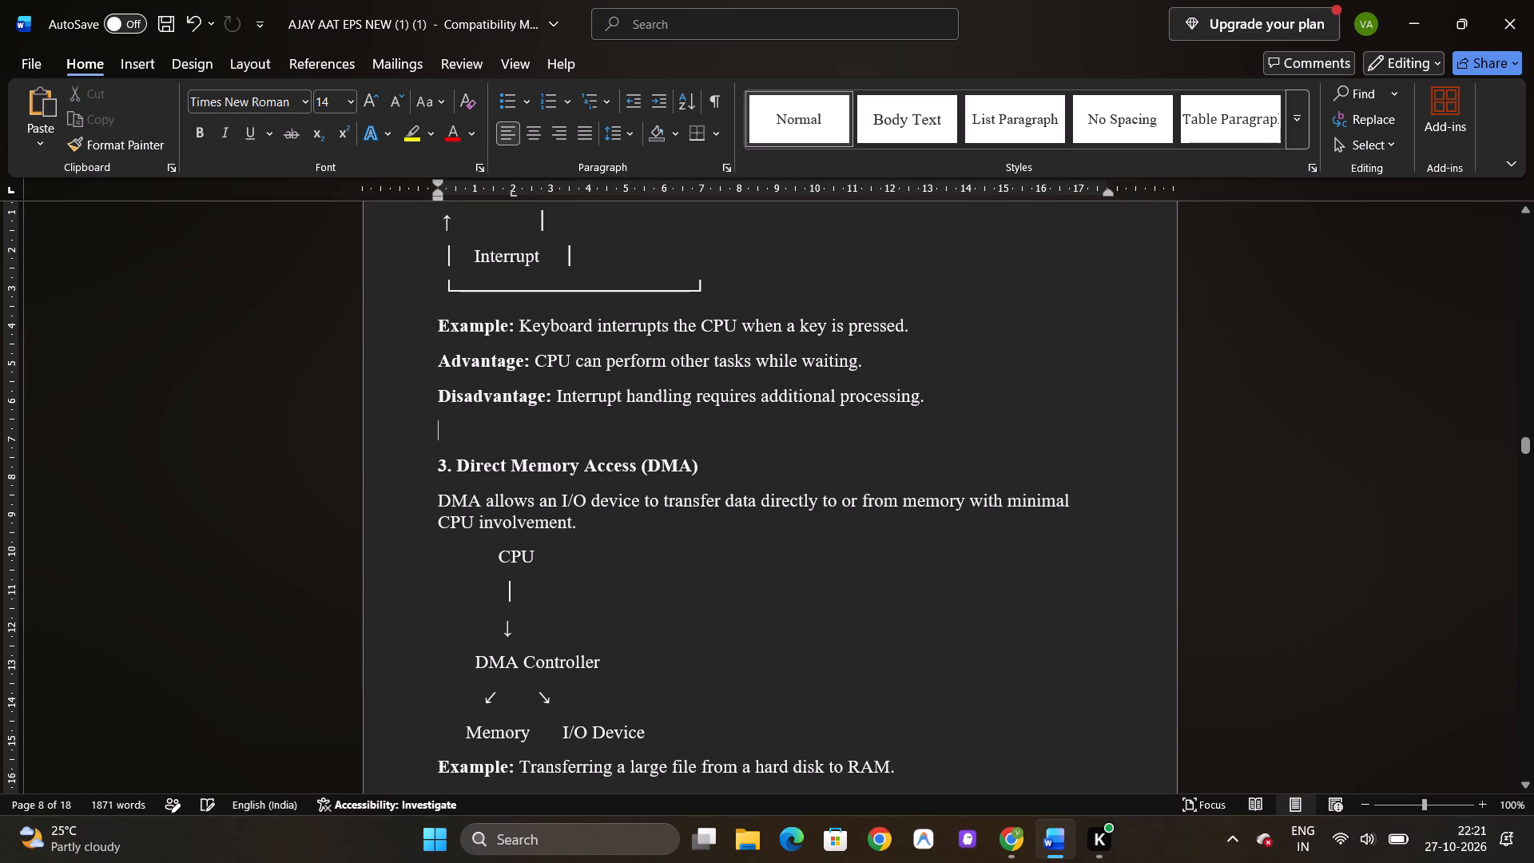
{"action": "key", "text": "BackSpace"}
Remove the horizontal divider line between the Comparison table and question 5 without leaving a blank line.
{"action": "scroll", "coordinate": [488, 617], "scroll_direction": "down", "scroll_amount": 1}
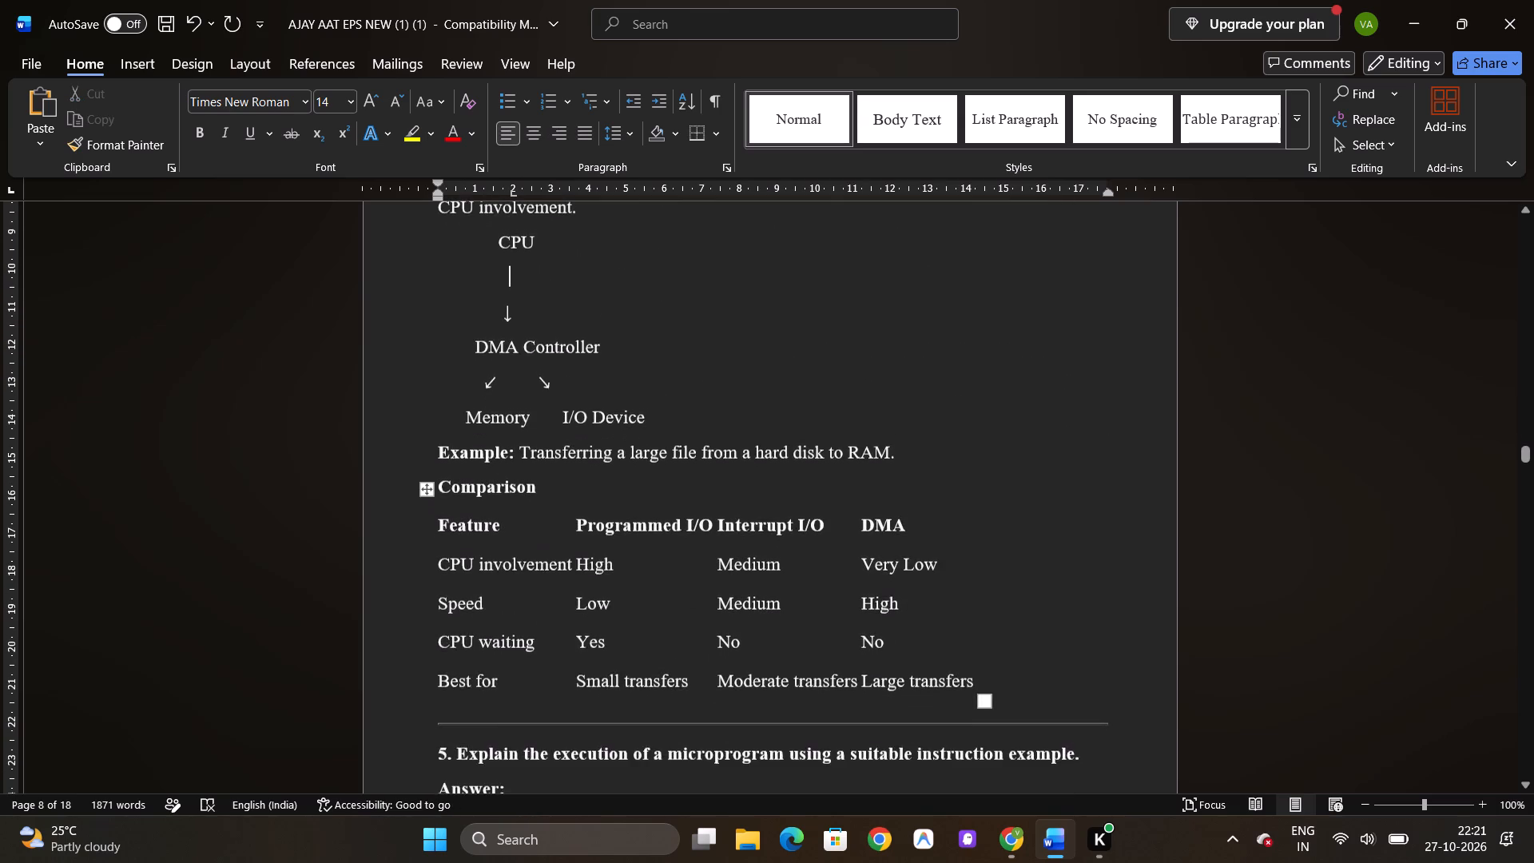
{"action": "scroll", "coordinate": [488, 617], "scroll_direction": "down", "scroll_amount": 2}
{"action": "left_click", "coordinate": [501, 570]}
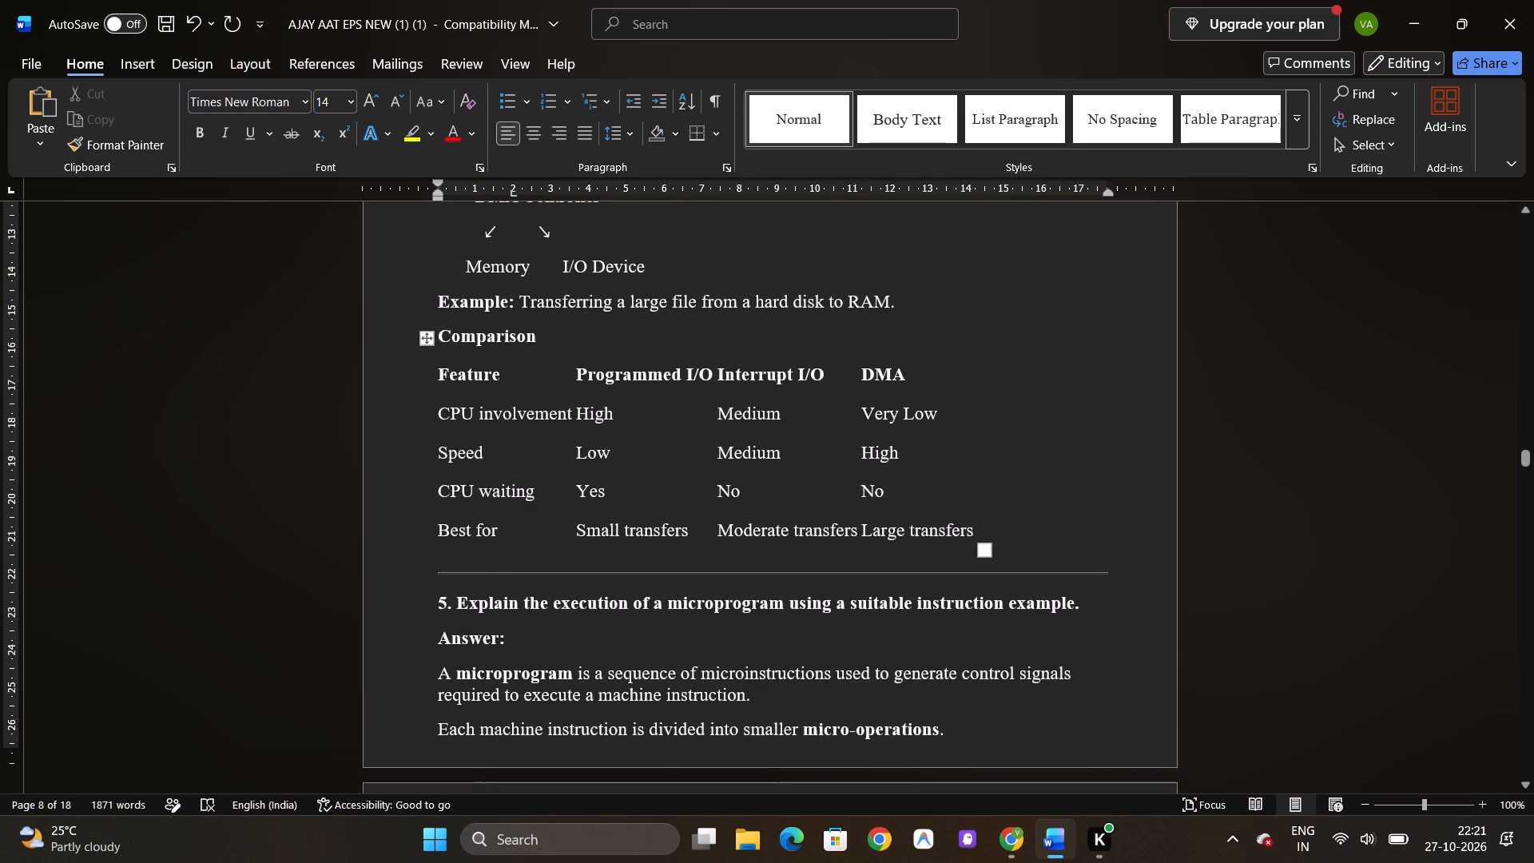
{"action": "key", "text": "BackSpace"}
{"action": "key", "text": "BackSpace"}
{"action": "key", "text": "BackSpace"}
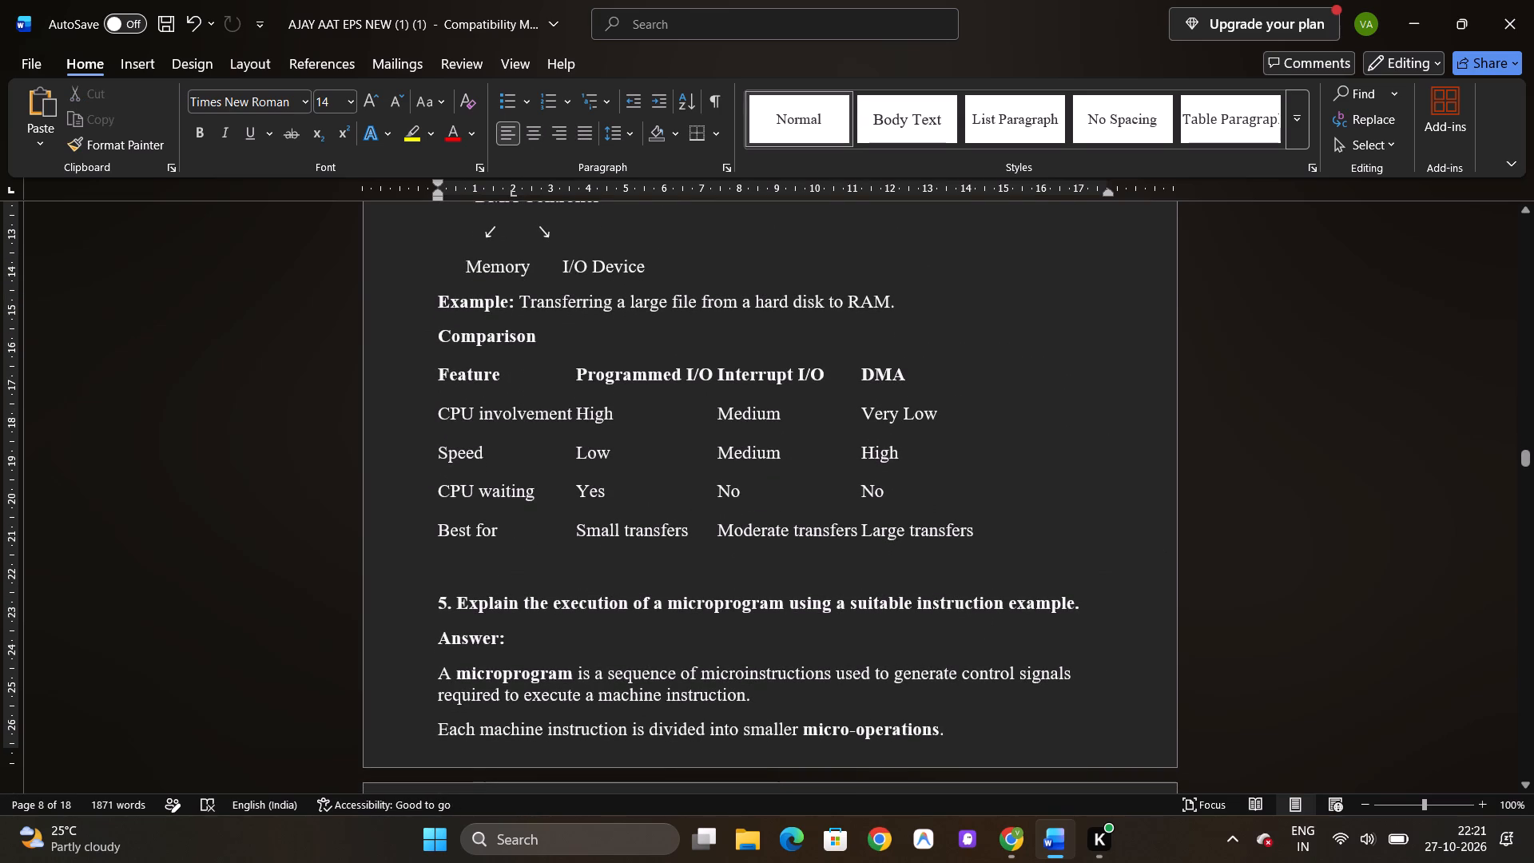
{"action": "key", "text": "BackSpace"}
{"action": "key", "text": "Down"}
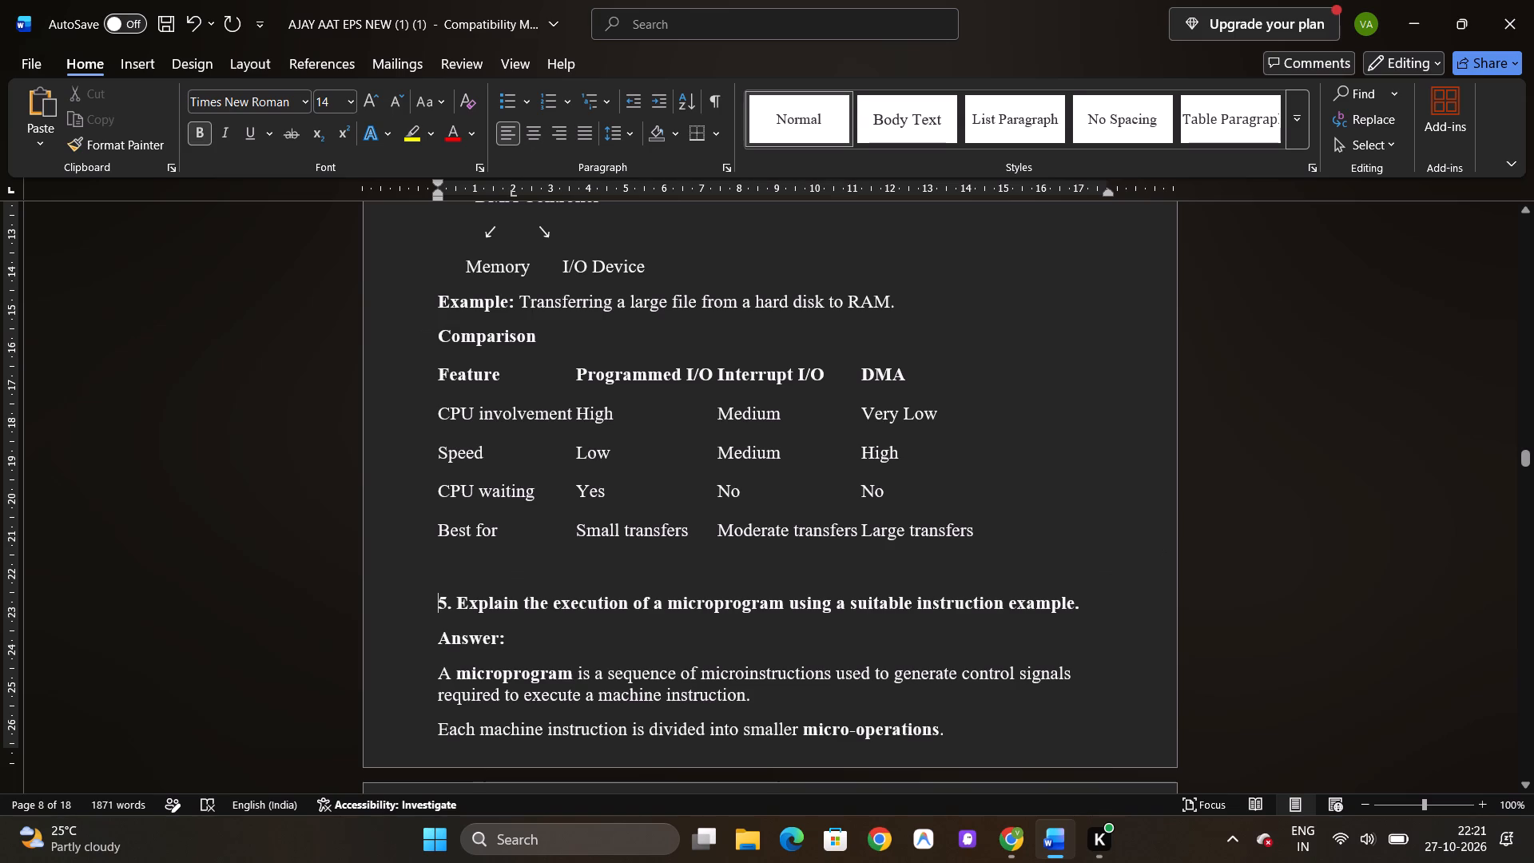
{"action": "key", "text": "BackSpace"}
Insert a blank line before "Example: ADD R1, R2" in question 5 so the example starts on page 9.
{"action": "scroll", "coordinate": [501, 570], "scroll_direction": "down", "scroll_amount": 1}
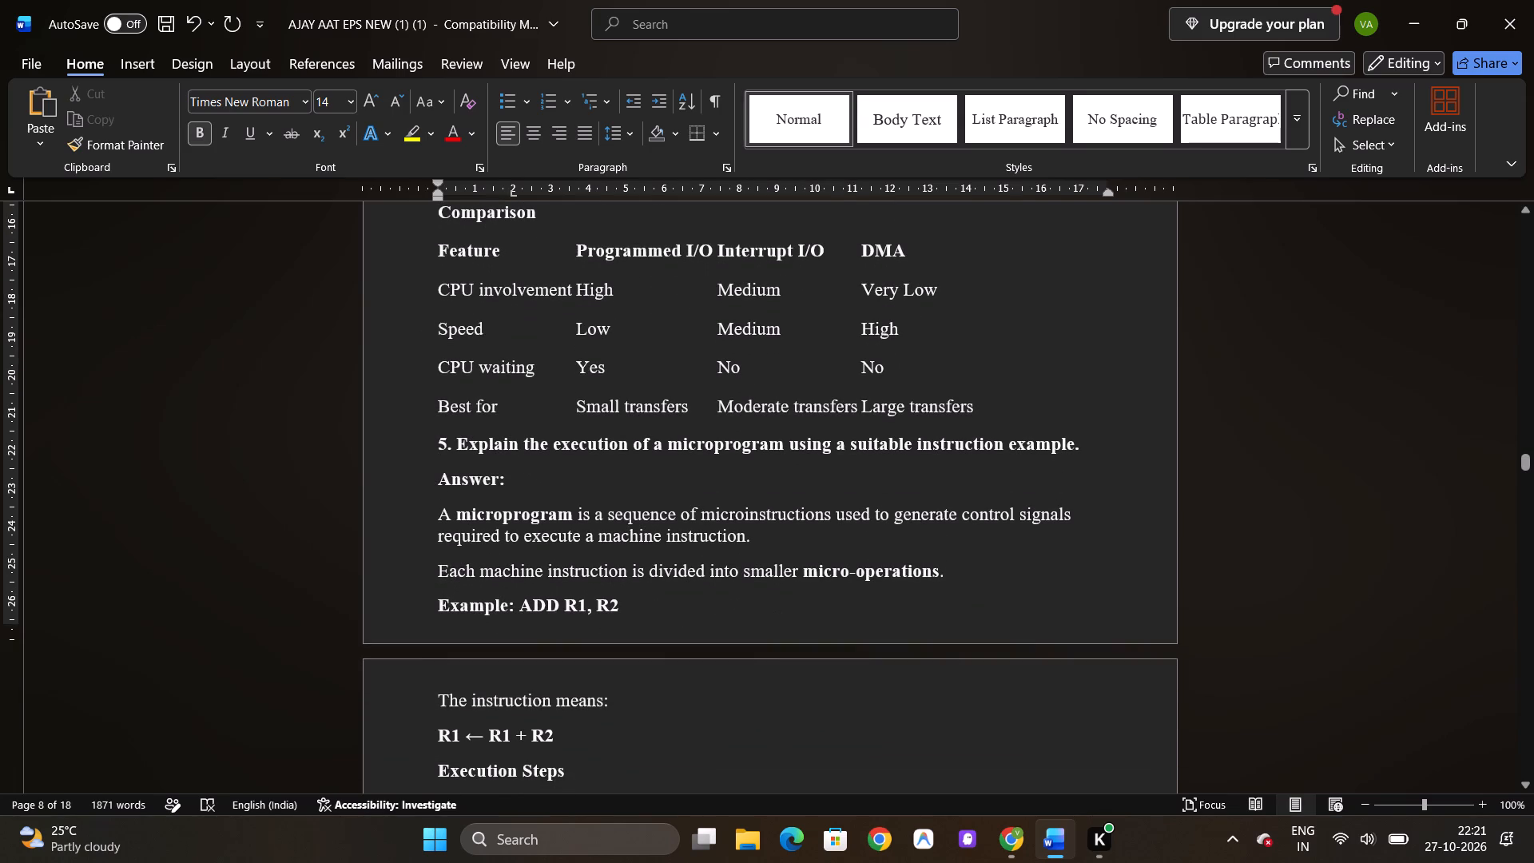
{"action": "left_click", "coordinate": [438, 602]}
{"action": "key", "text": "Return"}
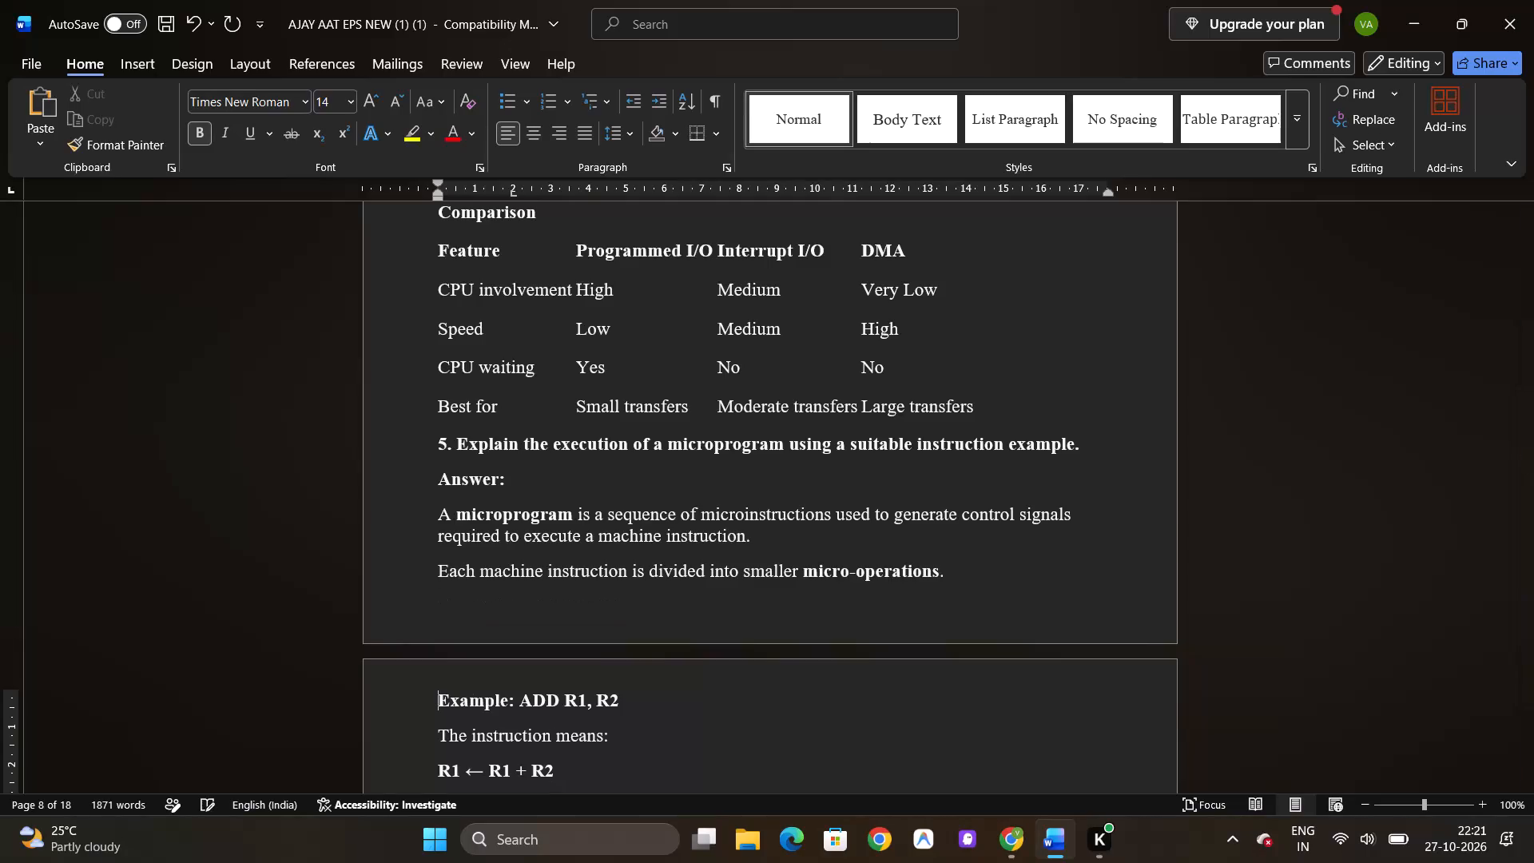
Remove the horizontal divider line above question 6 on the Control Unit without leaving a blank line.
{"action": "scroll", "coordinate": [438, 602], "scroll_direction": "down", "scroll_amount": 1}
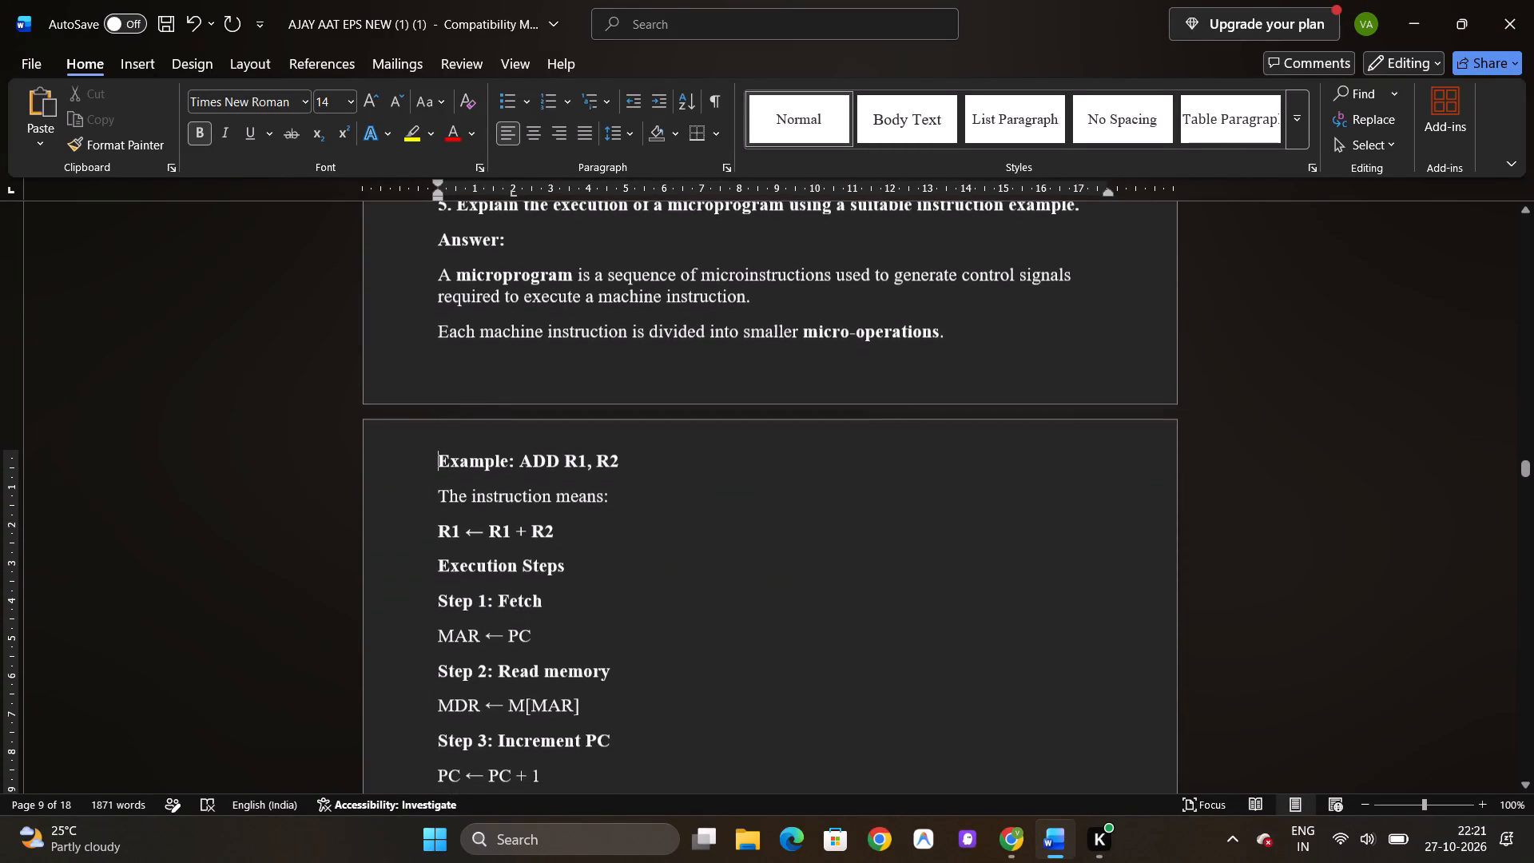
{"action": "scroll", "coordinate": [438, 602], "scroll_direction": "down", "scroll_amount": 2}
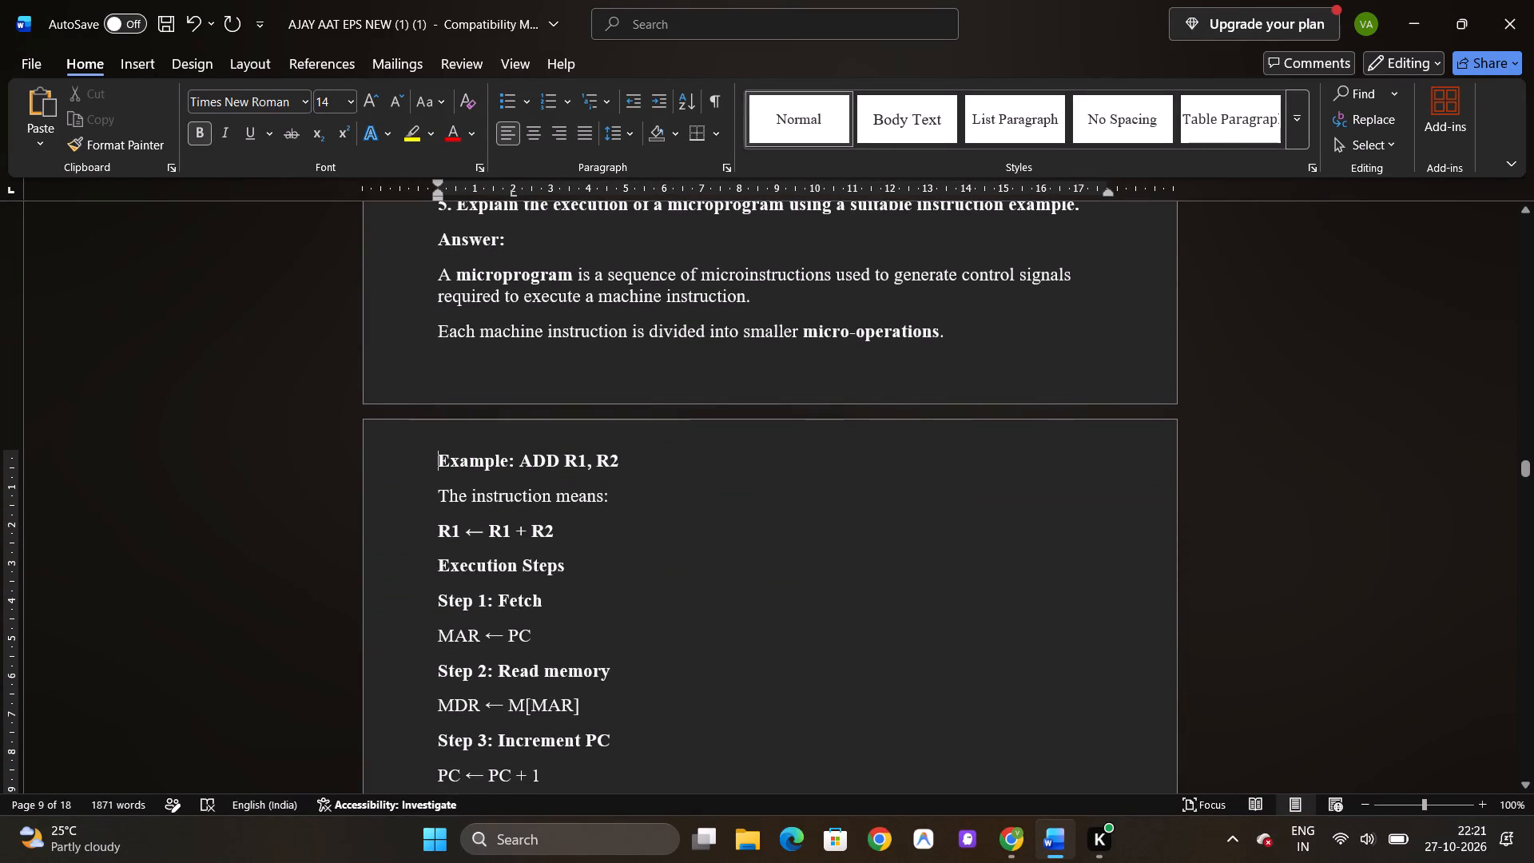
{"action": "left_click_drag", "start_coordinate": [435, 271], "coordinate": [548, 575]}
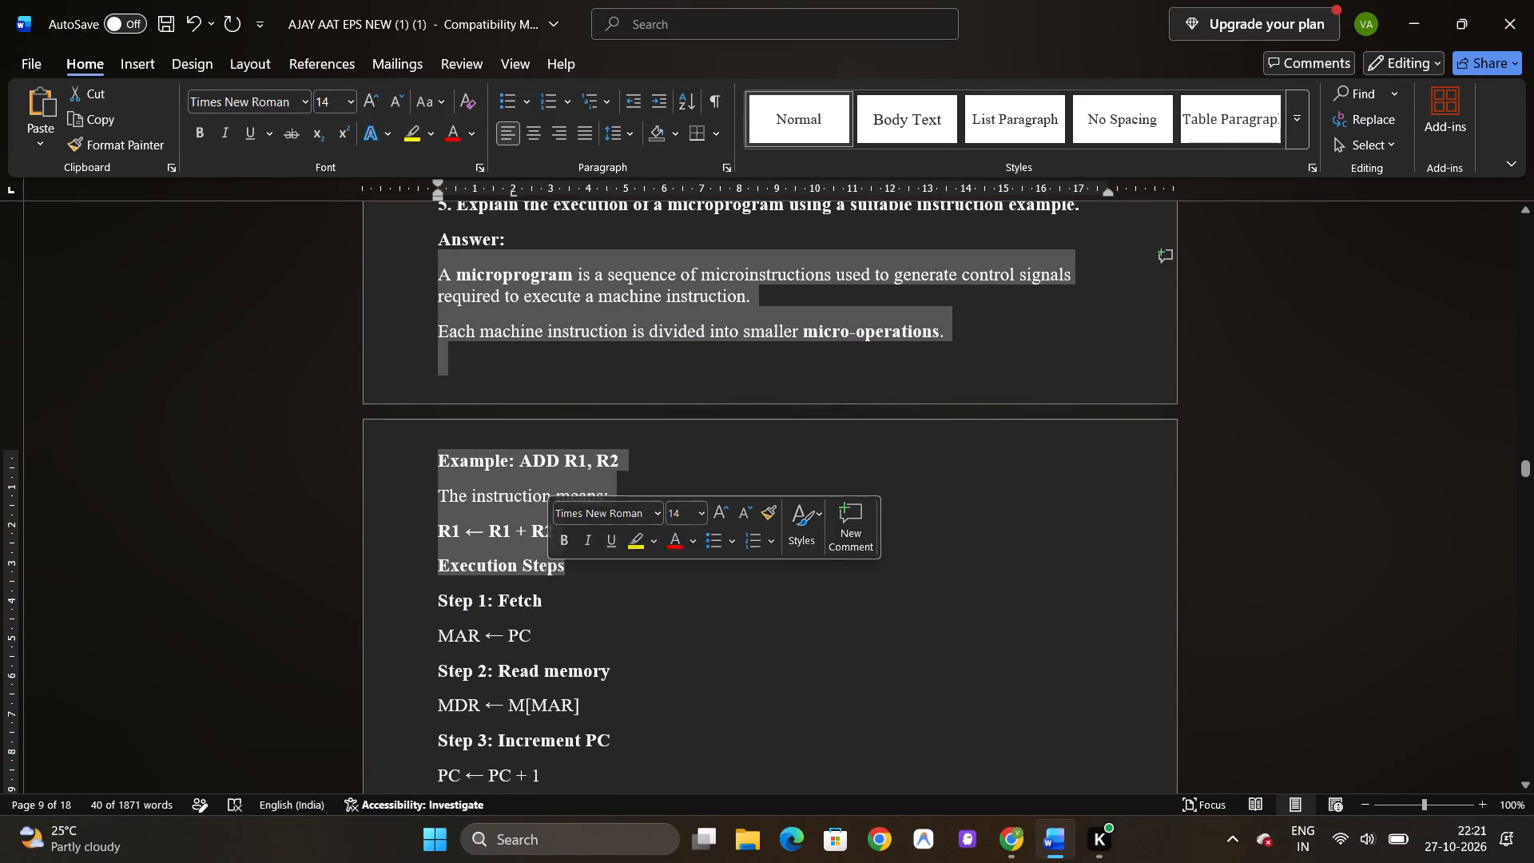
{"action": "left_click", "coordinate": [700, 656]}
{"action": "scroll", "coordinate": [700, 656], "scroll_direction": "down", "scroll_amount": 3}
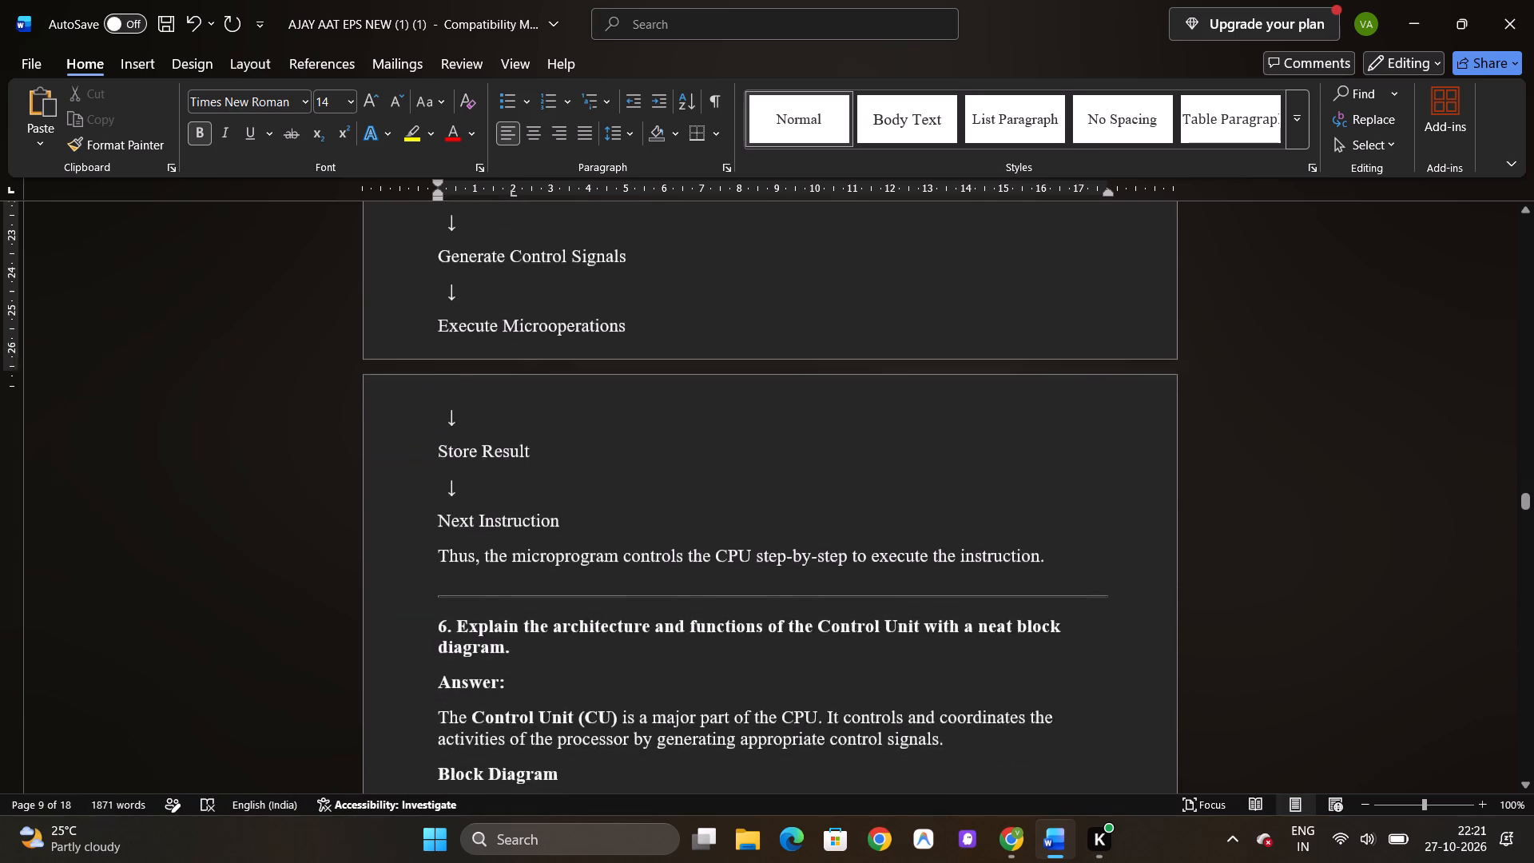
{"action": "scroll", "coordinate": [700, 656], "scroll_direction": "down", "scroll_amount": 3}
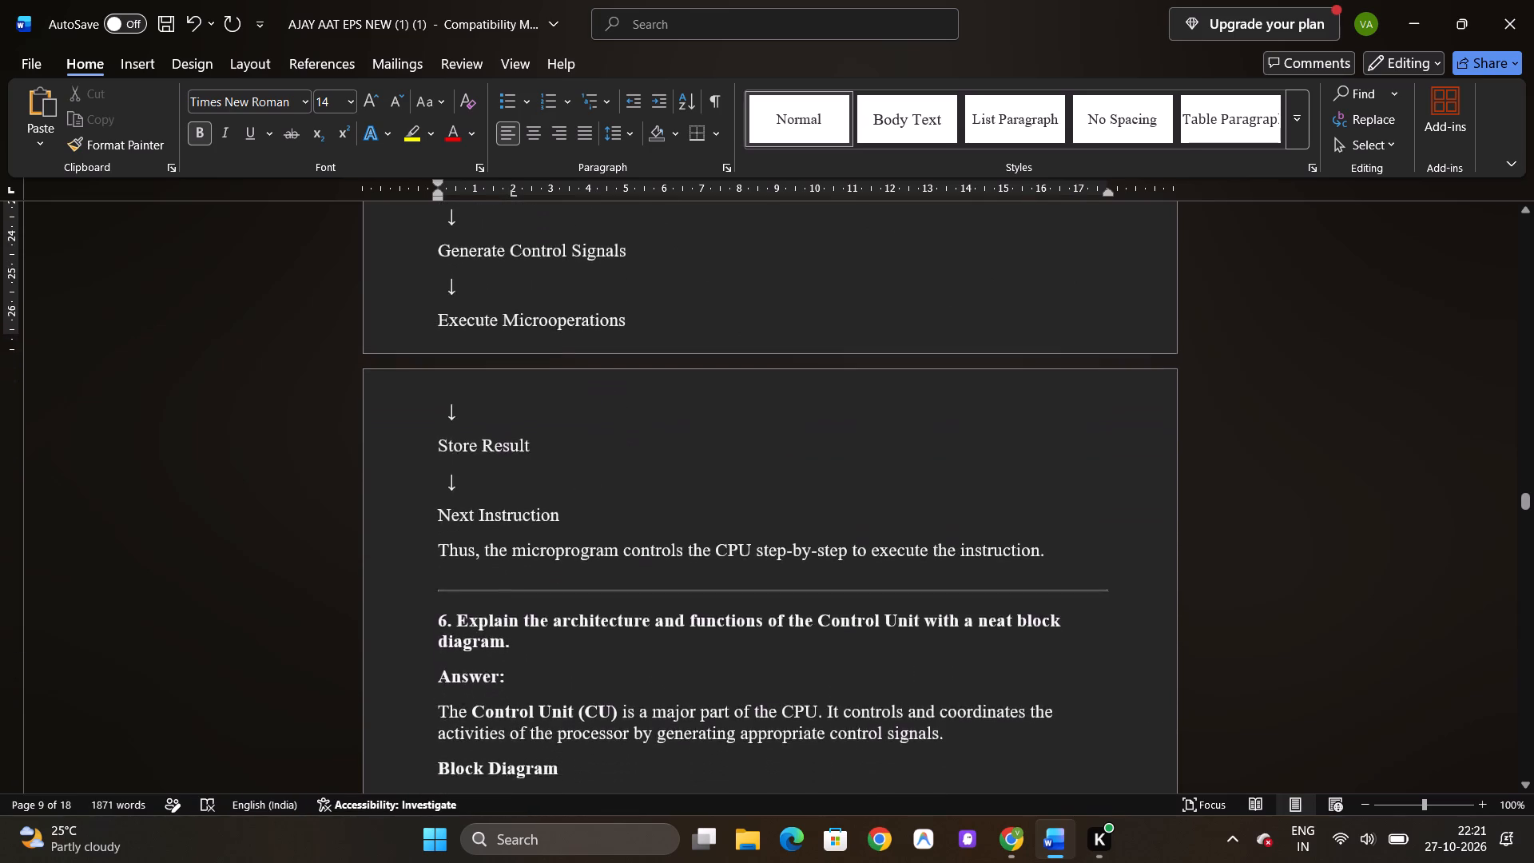
{"action": "left_click", "coordinate": [571, 455]}
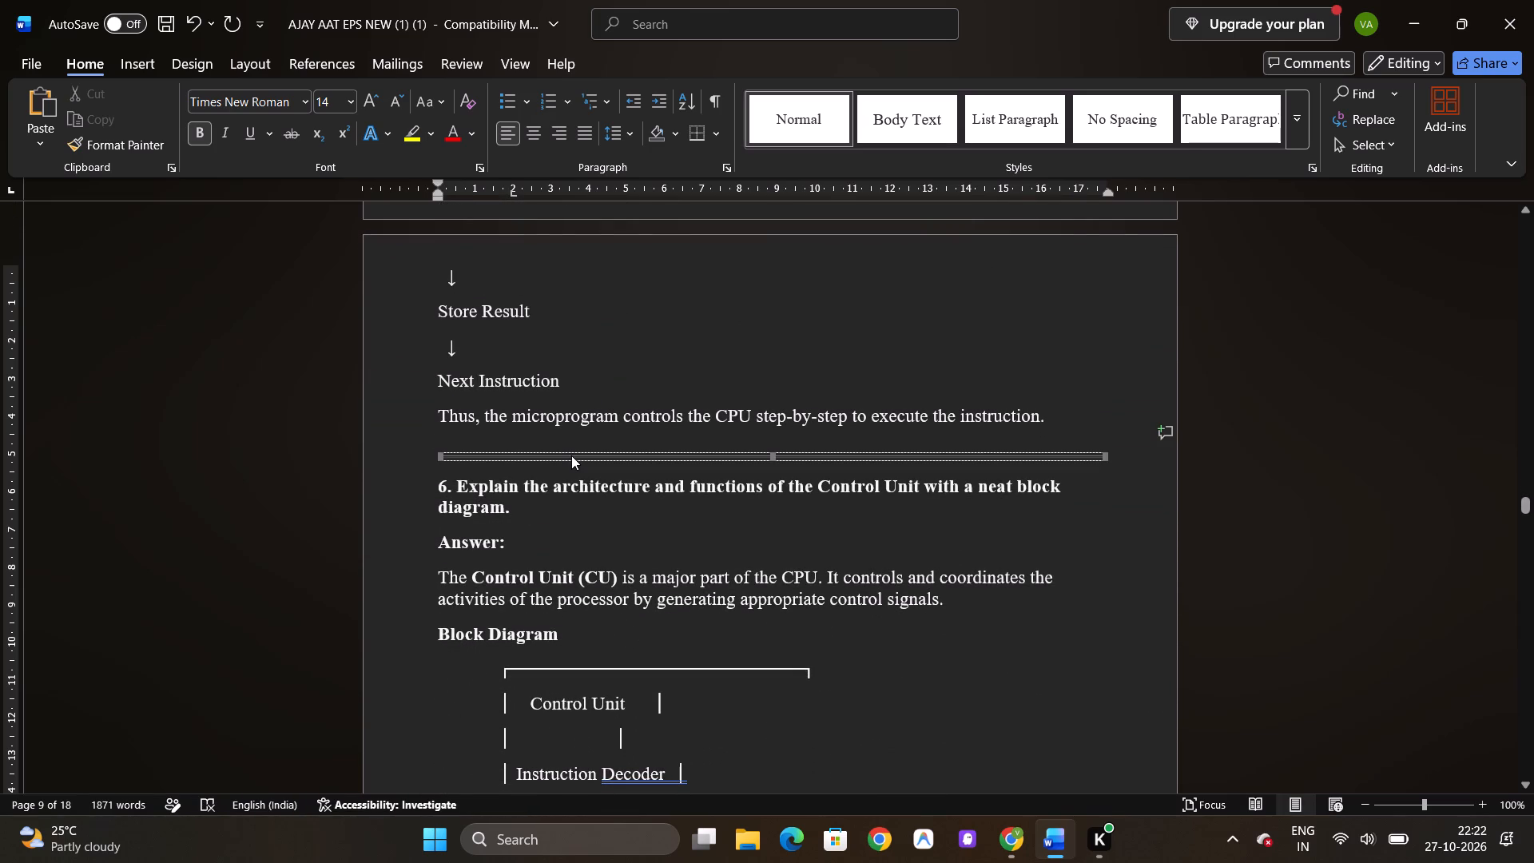
{"action": "key", "text": "BackSpace"}
{"action": "key", "text": "BackSpace"}
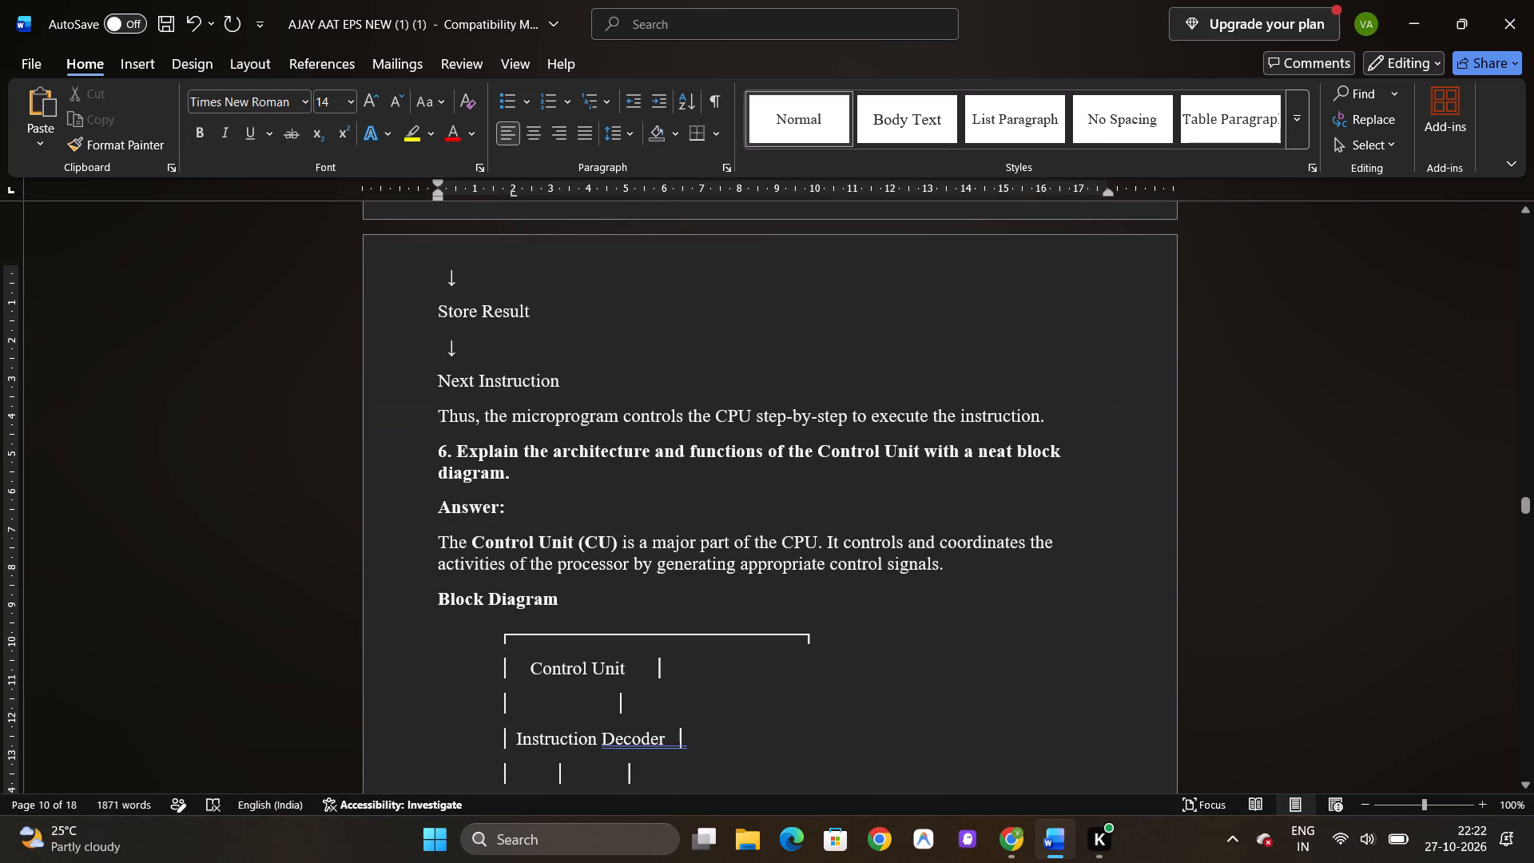
Remove the horizontal divider line above question 7 on the instruction cycle without leaving a blank line.
{"action": "scroll", "coordinate": [504, 531], "scroll_direction": "down", "scroll_amount": 2}
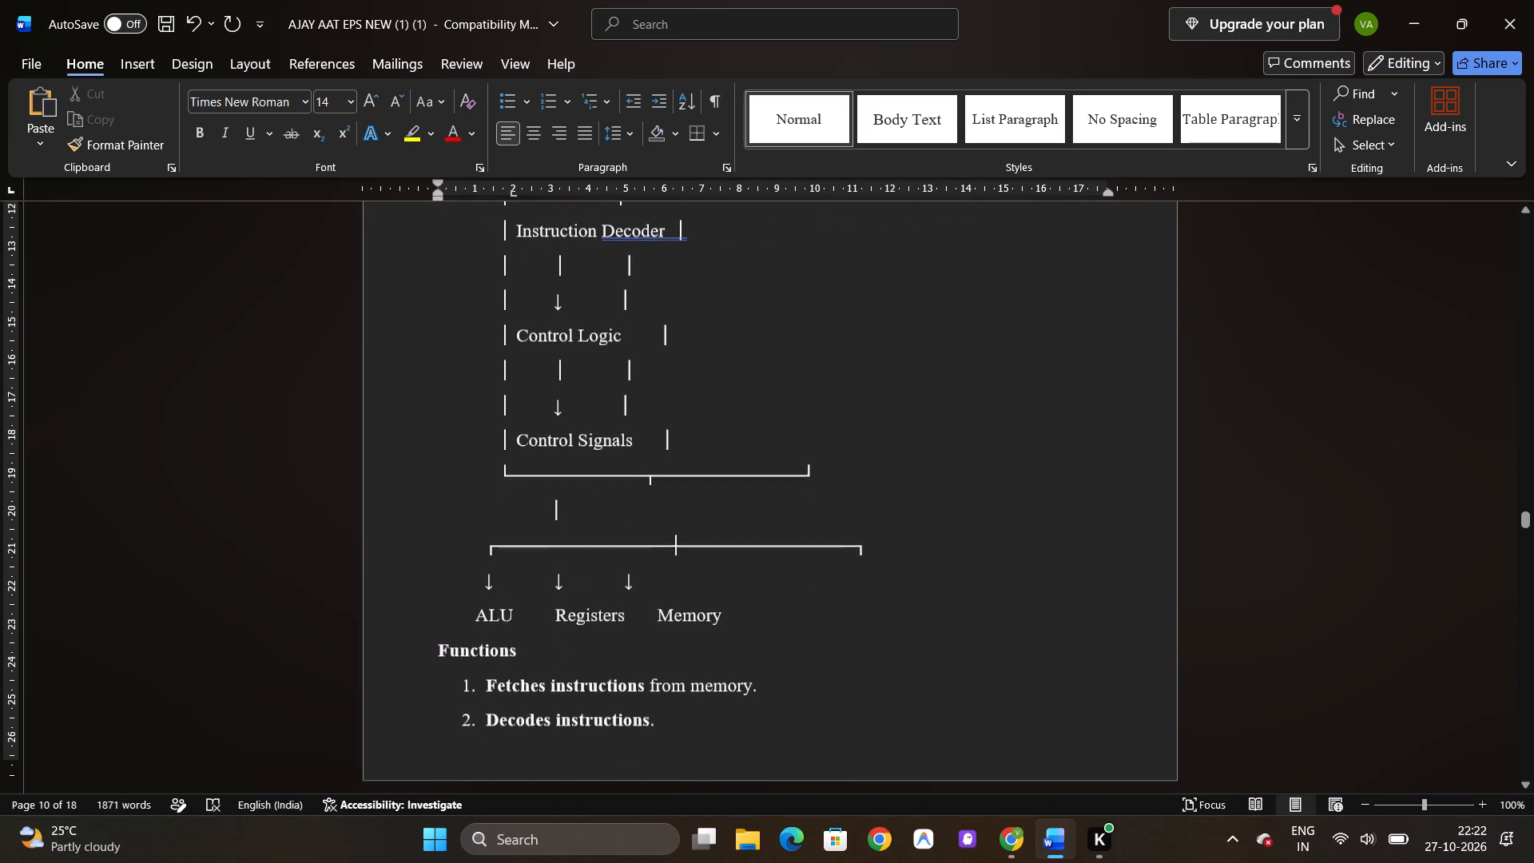
{"action": "scroll", "coordinate": [504, 531], "scroll_direction": "down", "scroll_amount": 2}
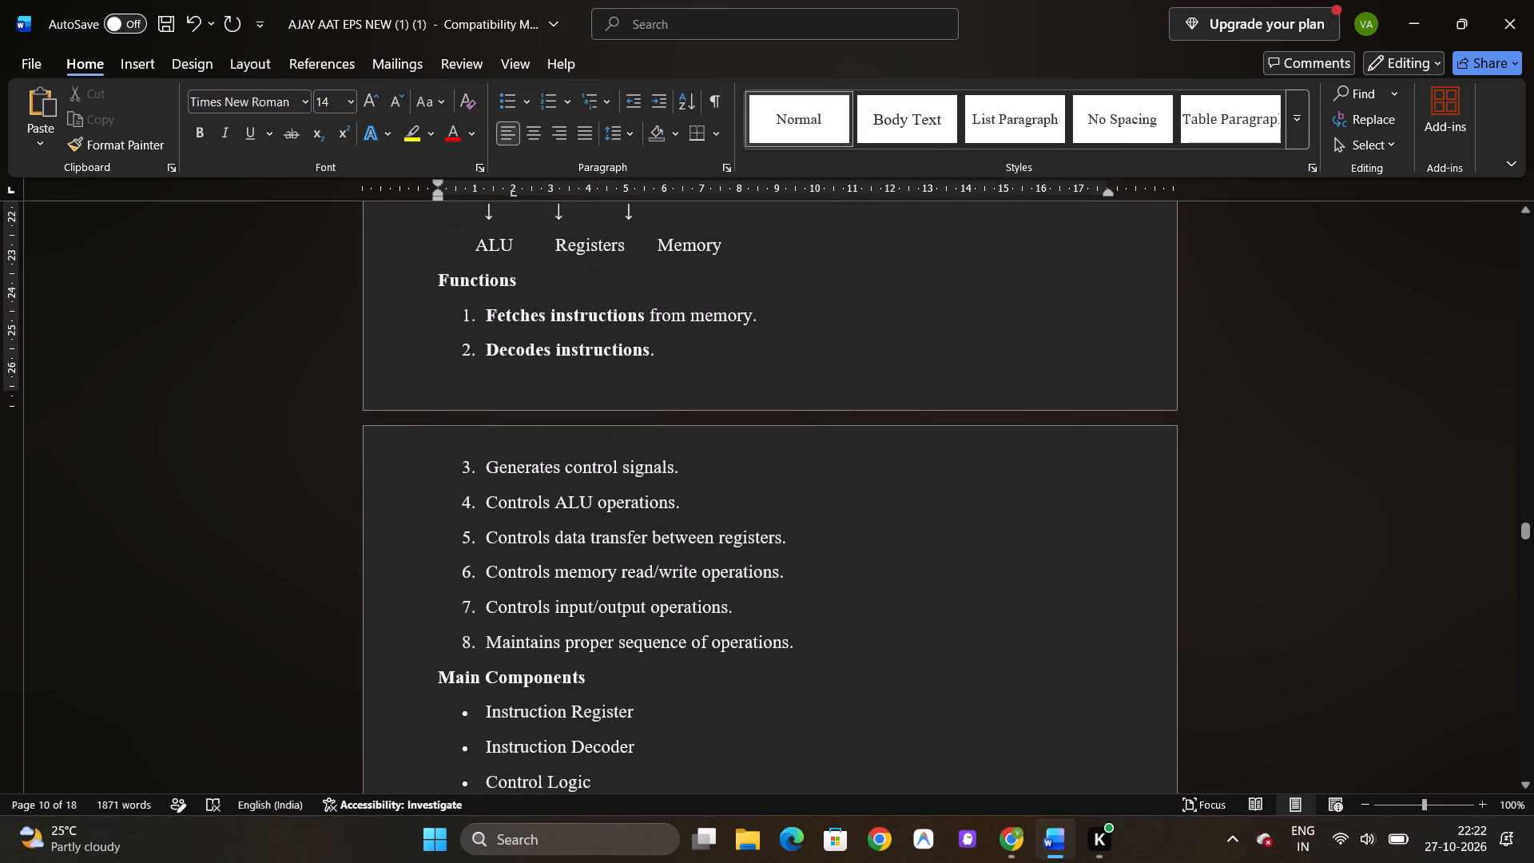
{"action": "scroll", "coordinate": [546, 515], "scroll_direction": "down", "scroll_amount": 1}
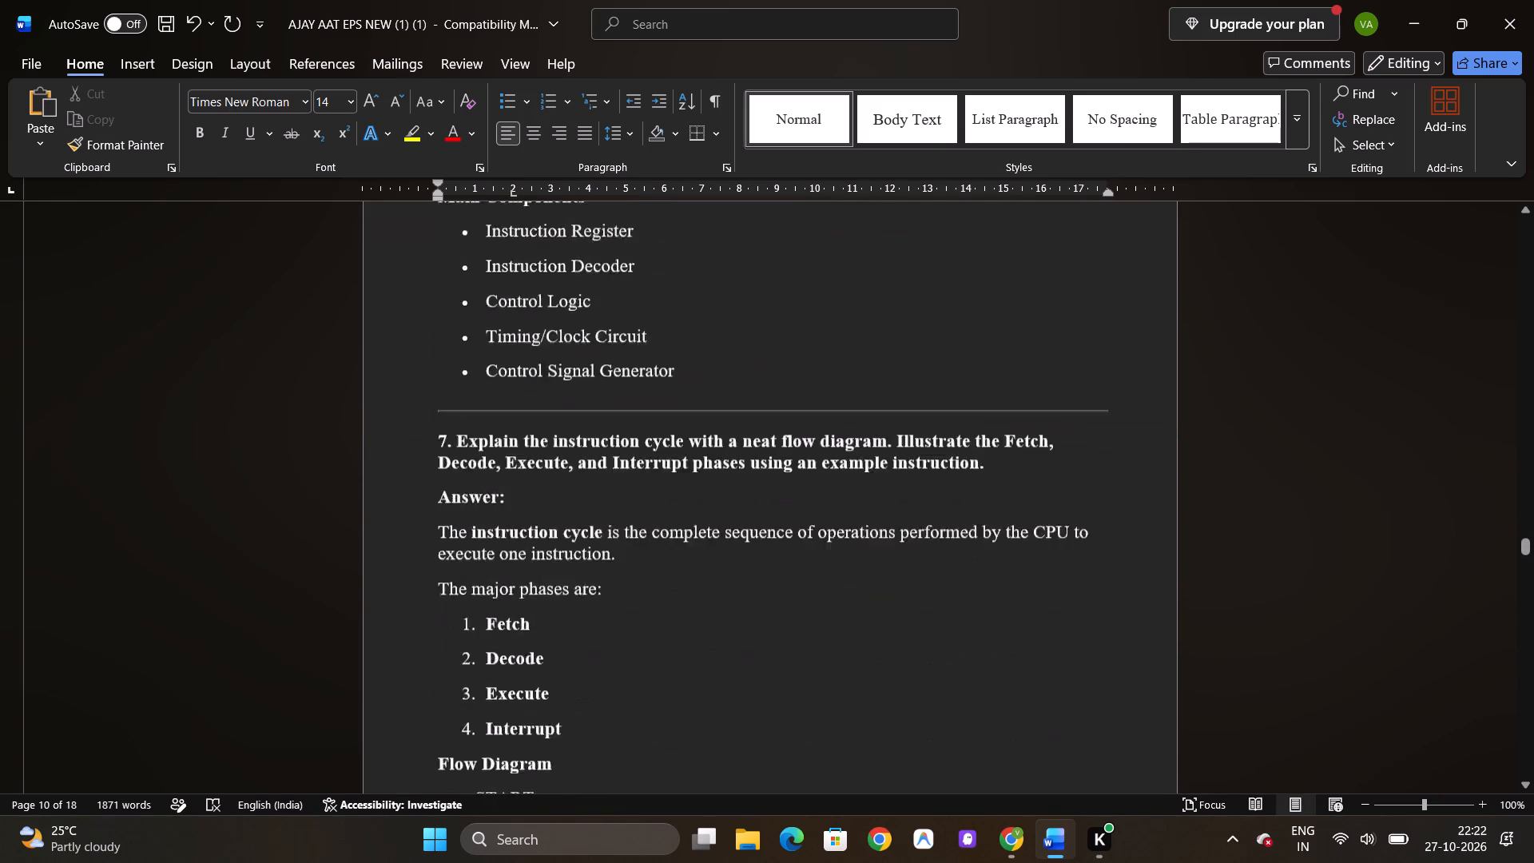
{"action": "scroll", "coordinate": [546, 515], "scroll_direction": "down", "scroll_amount": 1}
{"action": "left_click", "coordinate": [518, 330]}
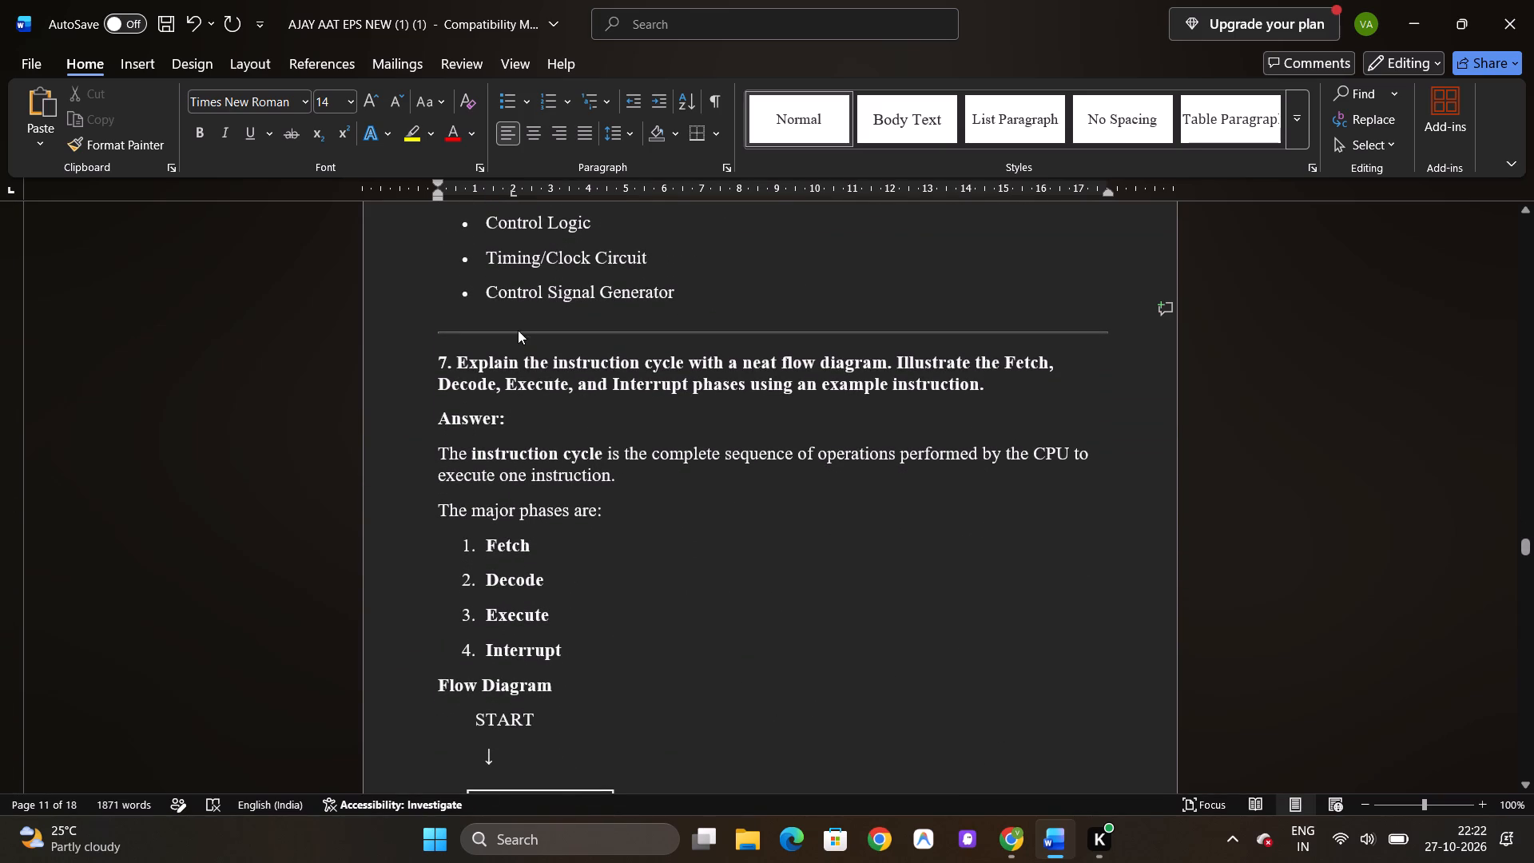
{"action": "key", "text": "space"}
{"action": "key", "text": "BackSpace"}
{"action": "key", "text": "BackSpace"}
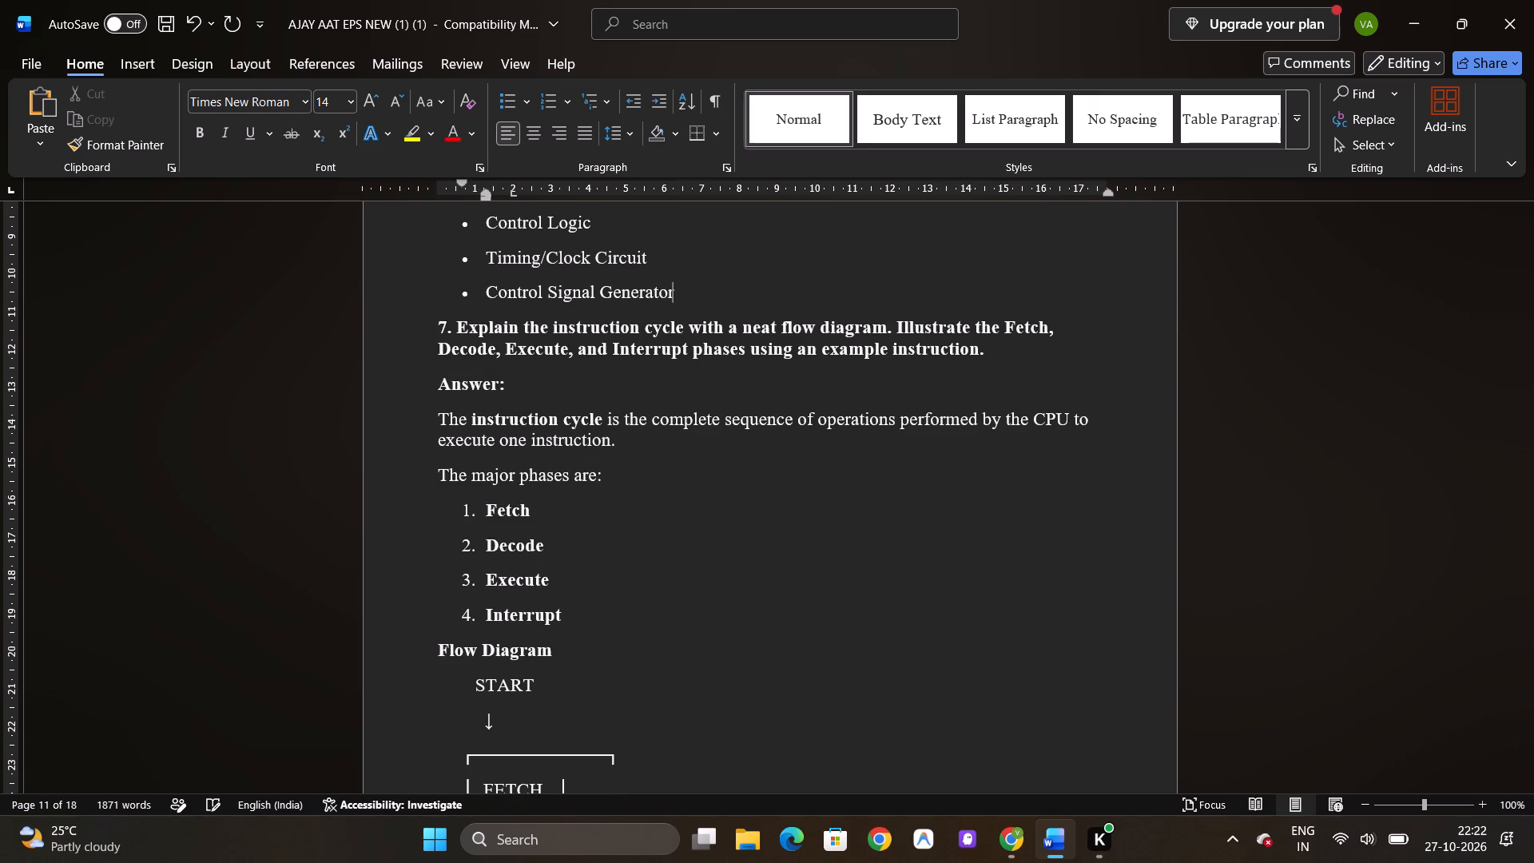
Insert seven blank lines before the "Flow Diagram" heading in question 7 so the heading and its diagram start on page 12.
{"action": "scroll", "coordinate": [518, 330], "scroll_direction": "down", "scroll_amount": 1}
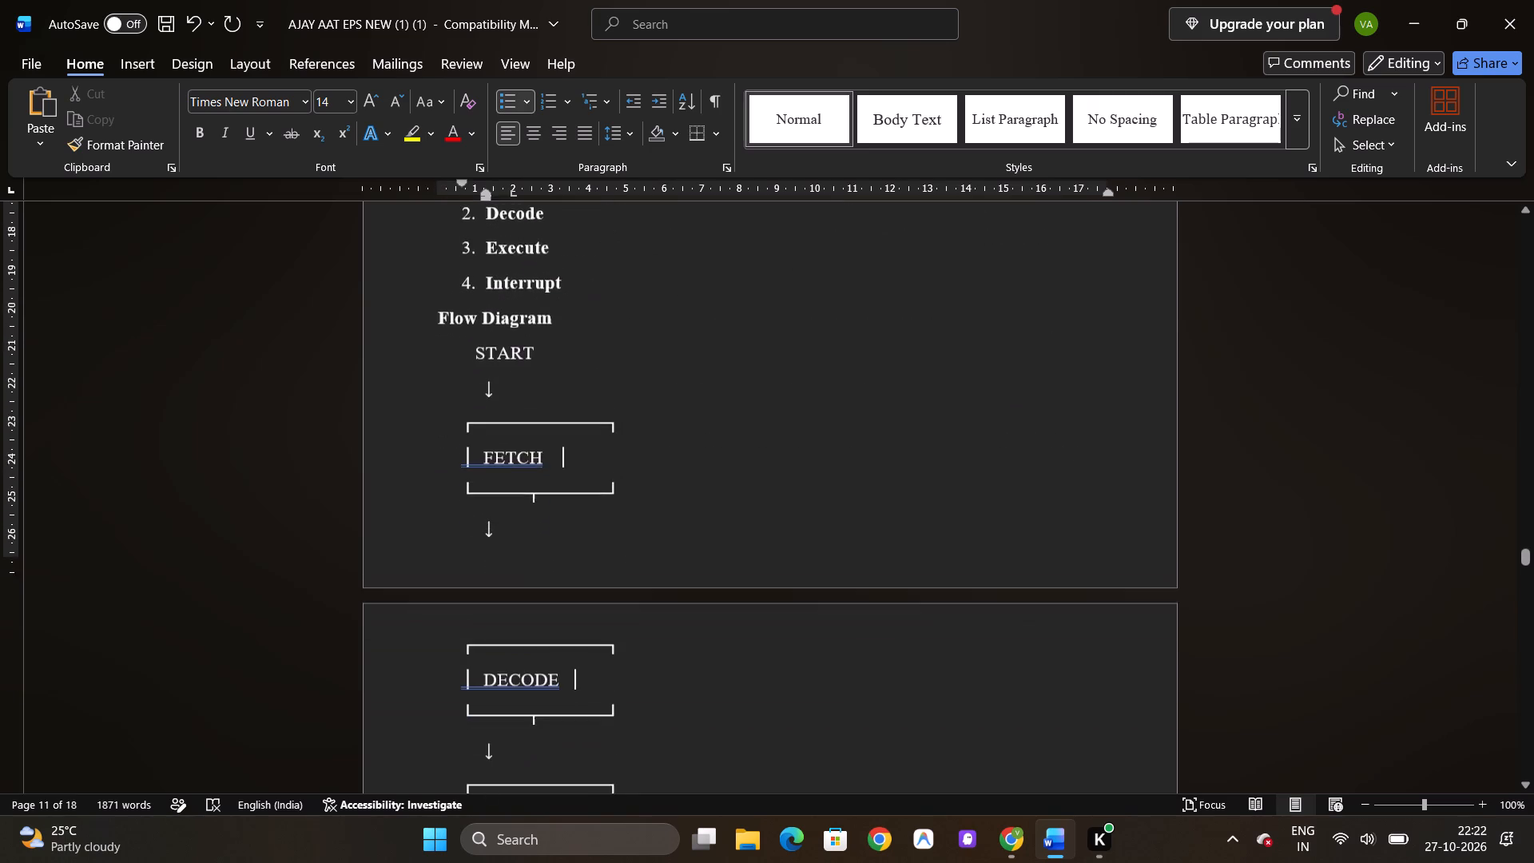
{"action": "scroll", "coordinate": [518, 330], "scroll_direction": "down", "scroll_amount": 2}
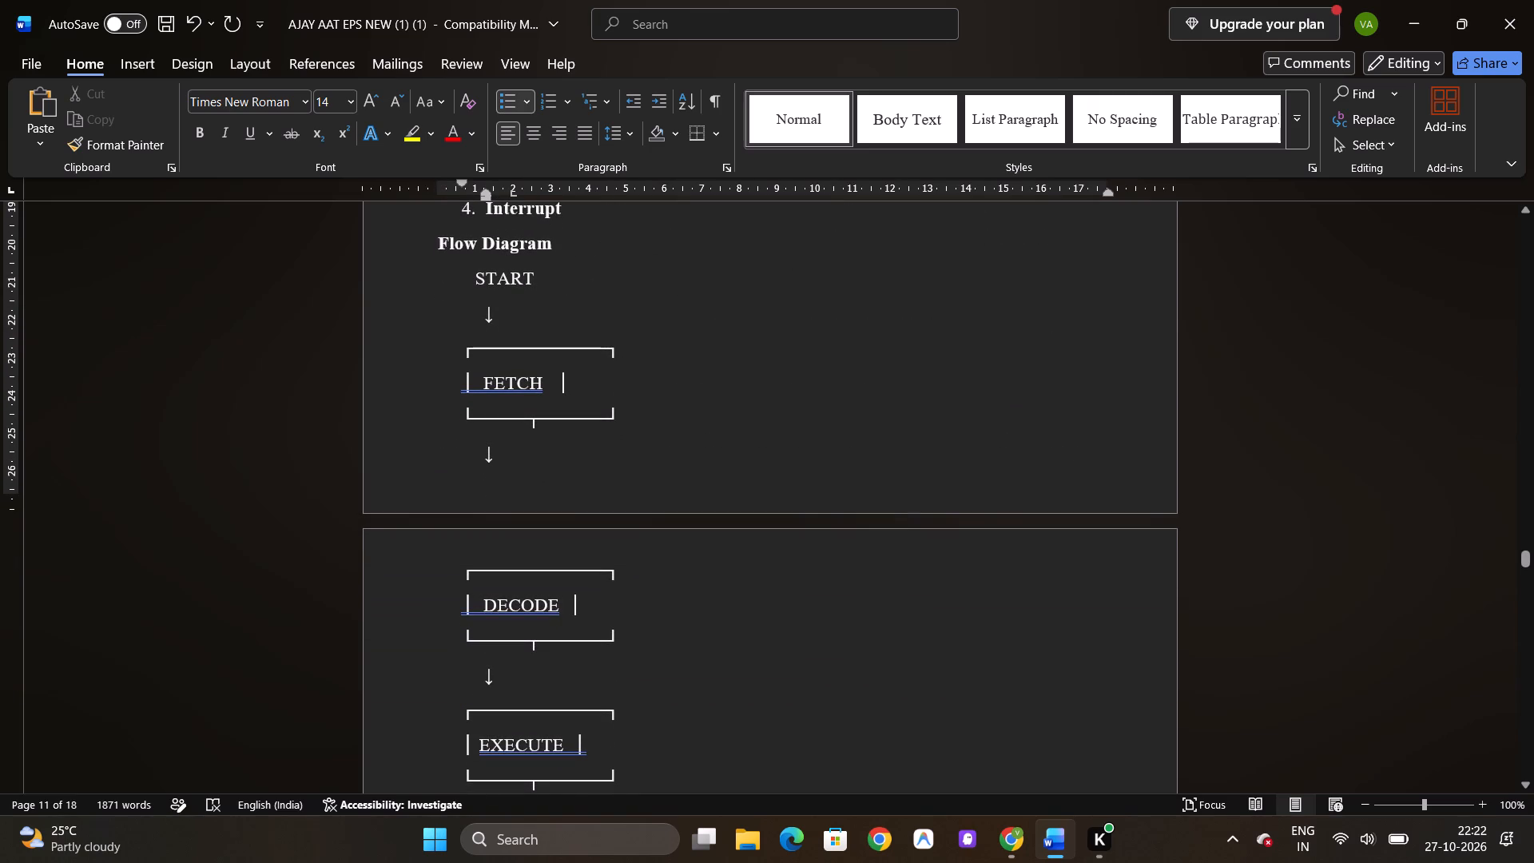
{"action": "scroll", "coordinate": [480, 285], "scroll_direction": "up", "scroll_amount": 1}
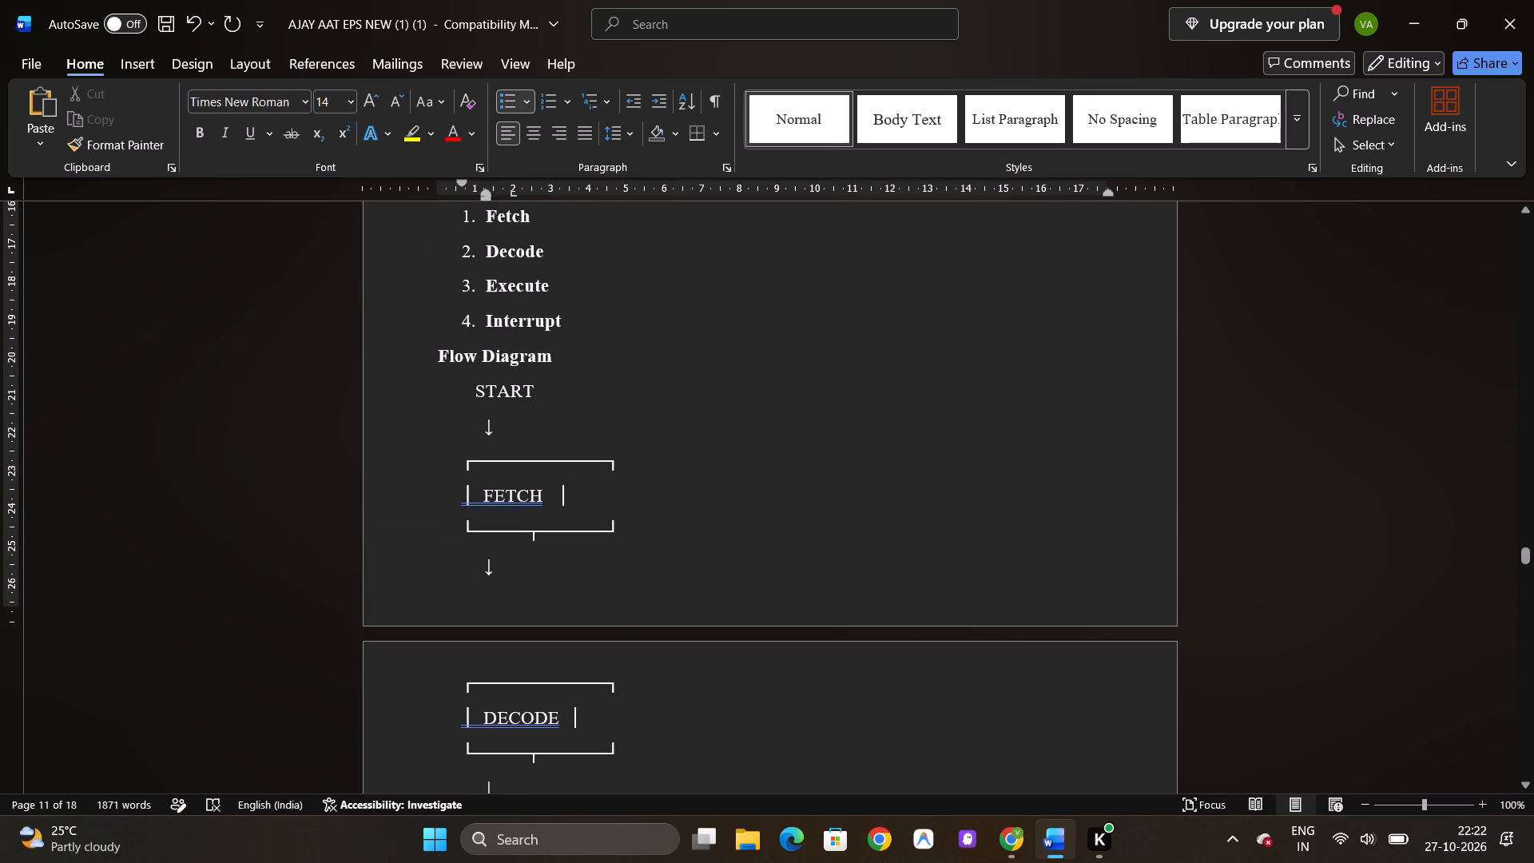
{"action": "scroll", "coordinate": [480, 285], "scroll_direction": "down", "scroll_amount": 2}
{"action": "scroll", "coordinate": [480, 285], "scroll_direction": "up", "scroll_amount": 1}
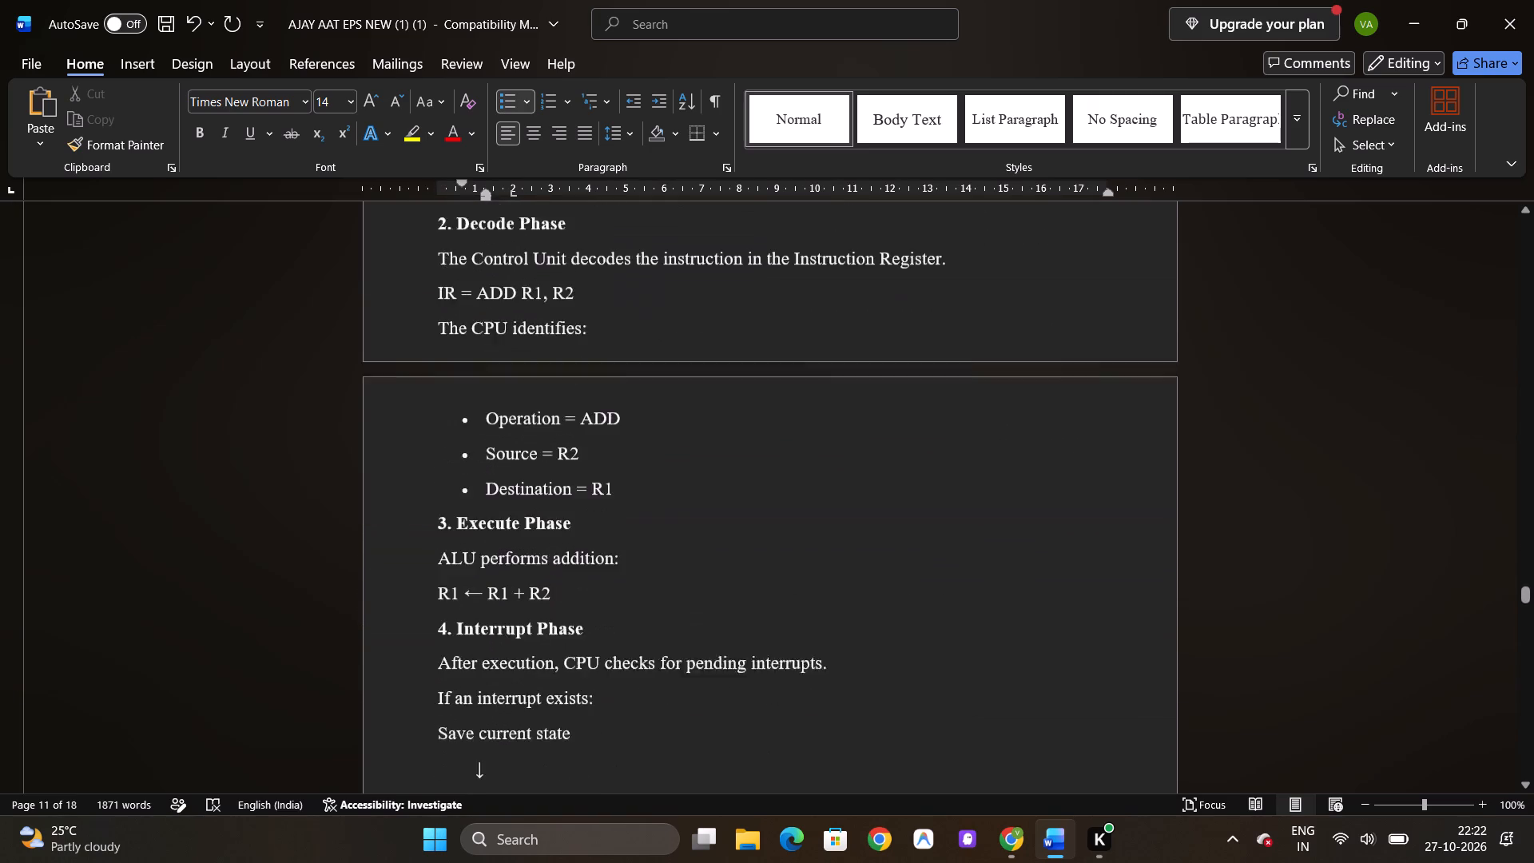
{"action": "scroll", "coordinate": [480, 285], "scroll_direction": "up", "scroll_amount": 1}
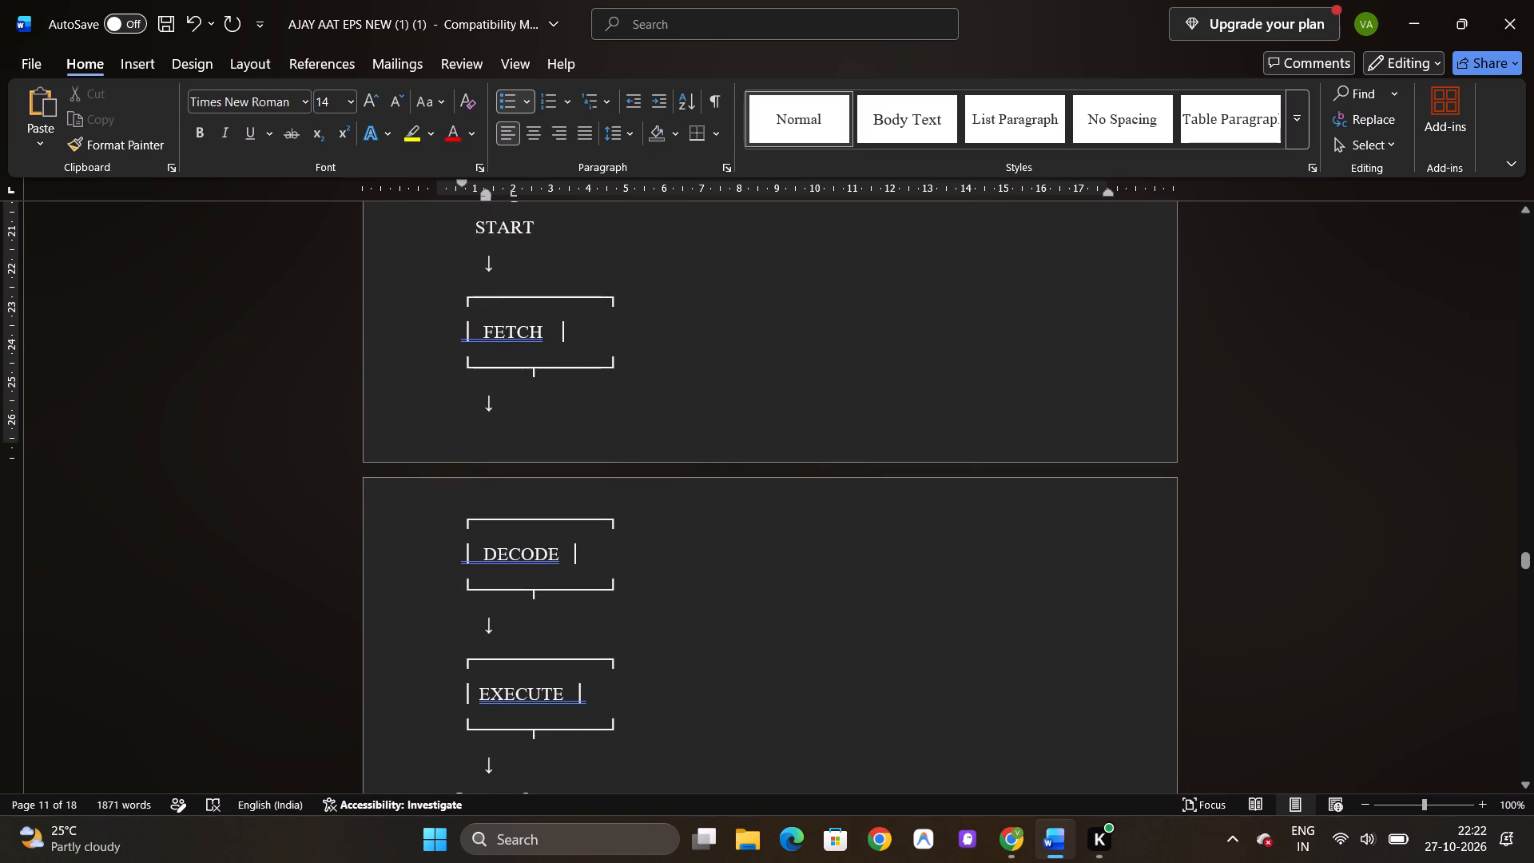
{"action": "scroll", "coordinate": [475, 312], "scroll_direction": "up", "scroll_amount": 1}
{"action": "left_click", "coordinate": [435, 419]}
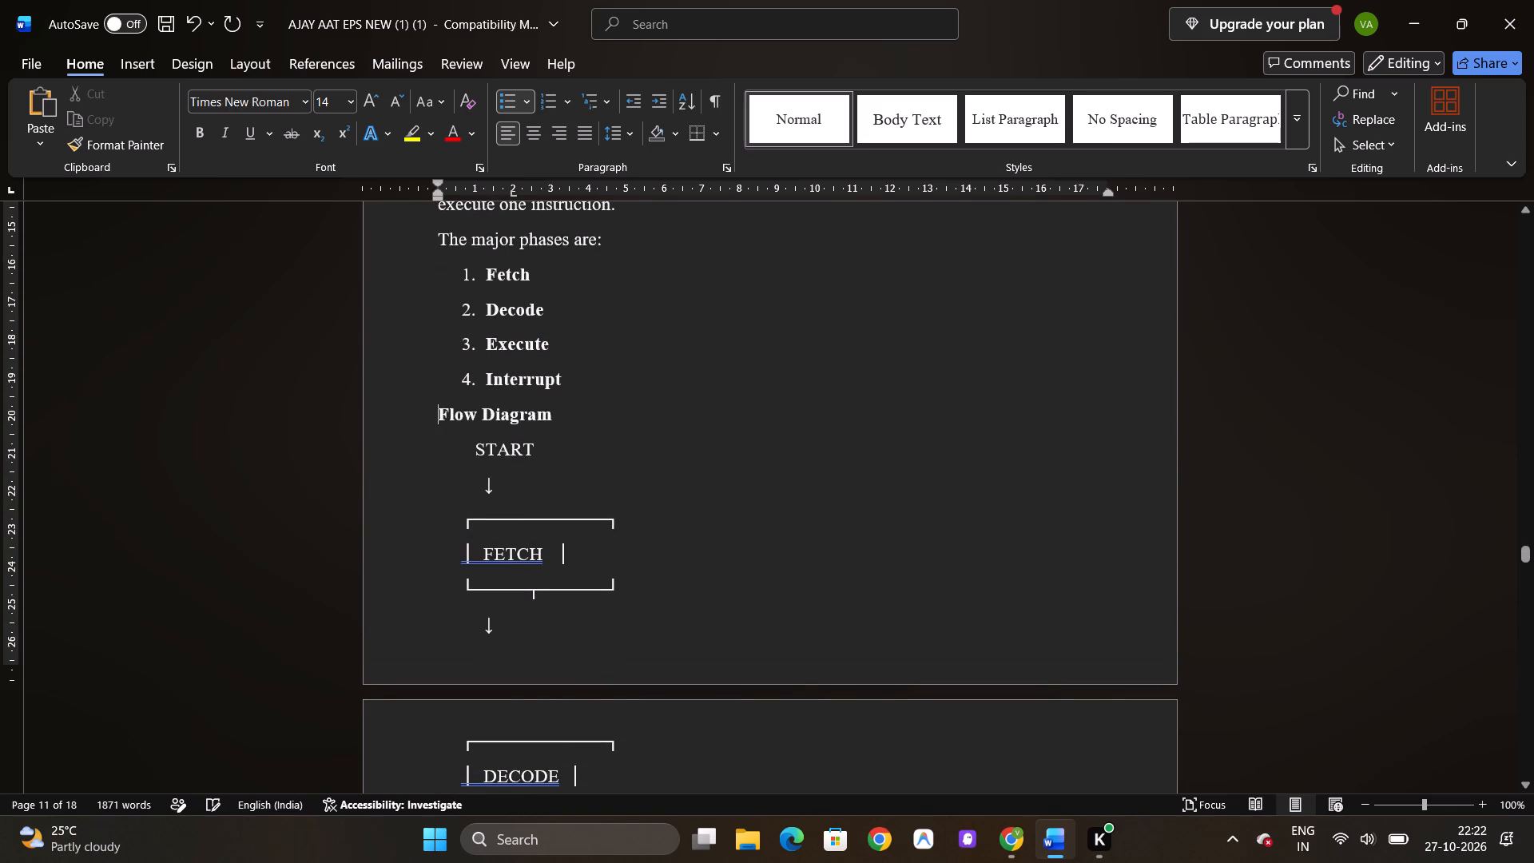
{"action": "key", "text": "Return"}
{"action": "key", "text": "Return"}
{"action": "key", "text": "Return"}
{"action": "key", "text": "Return"}
{"action": "key", "text": "Return"}
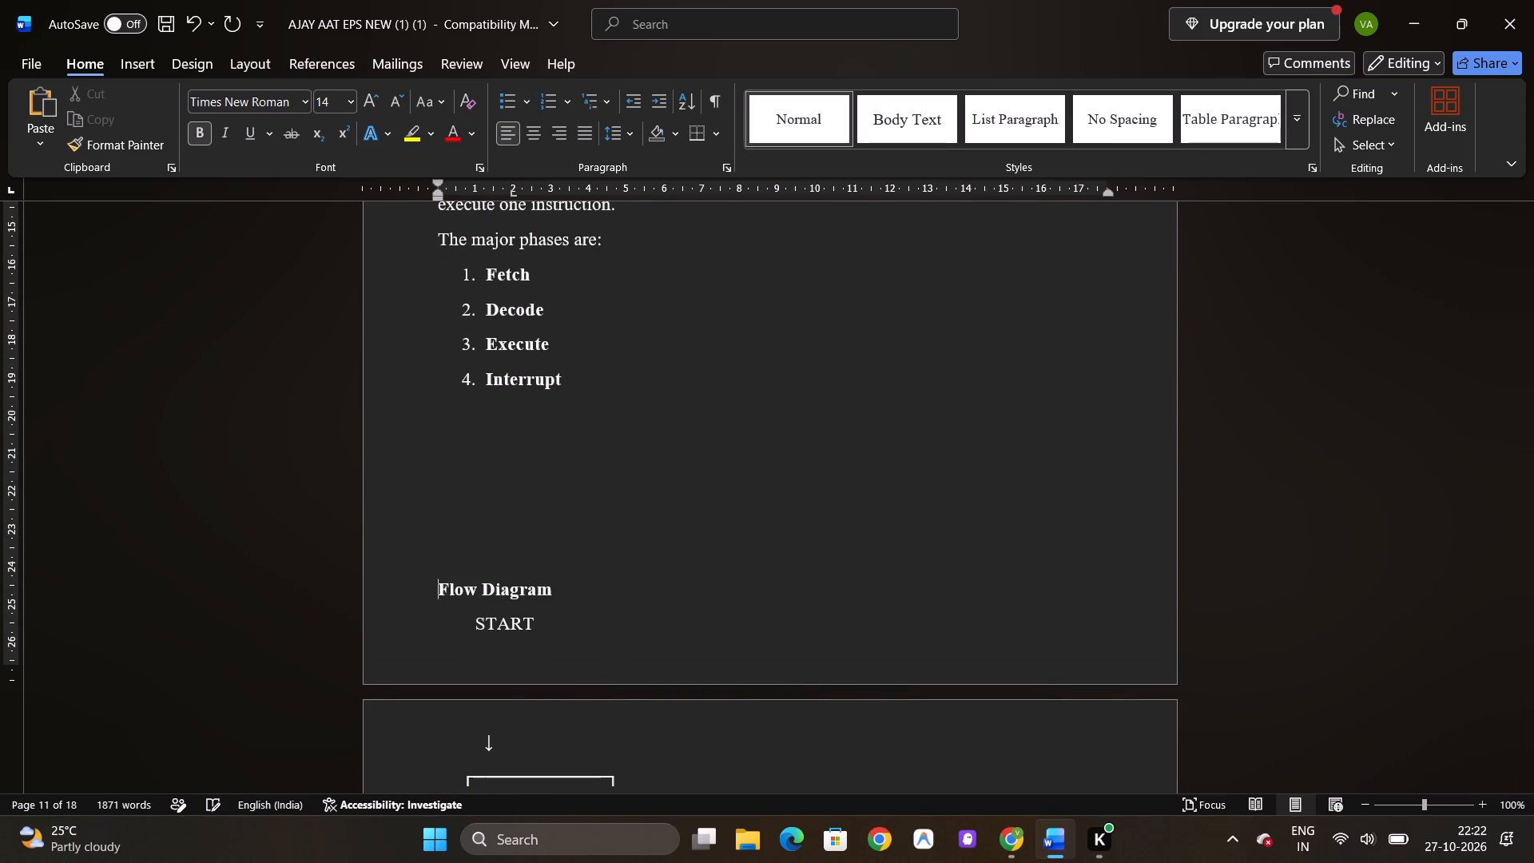
{"action": "key", "text": "Return"}
{"action": "key", "text": "Return"}
Remove the horizontal divider line above question 8 on the I/O Bus and Interface Modules without leaving a blank line.
{"action": "scroll", "coordinate": [435, 419], "scroll_direction": "down", "scroll_amount": 2}
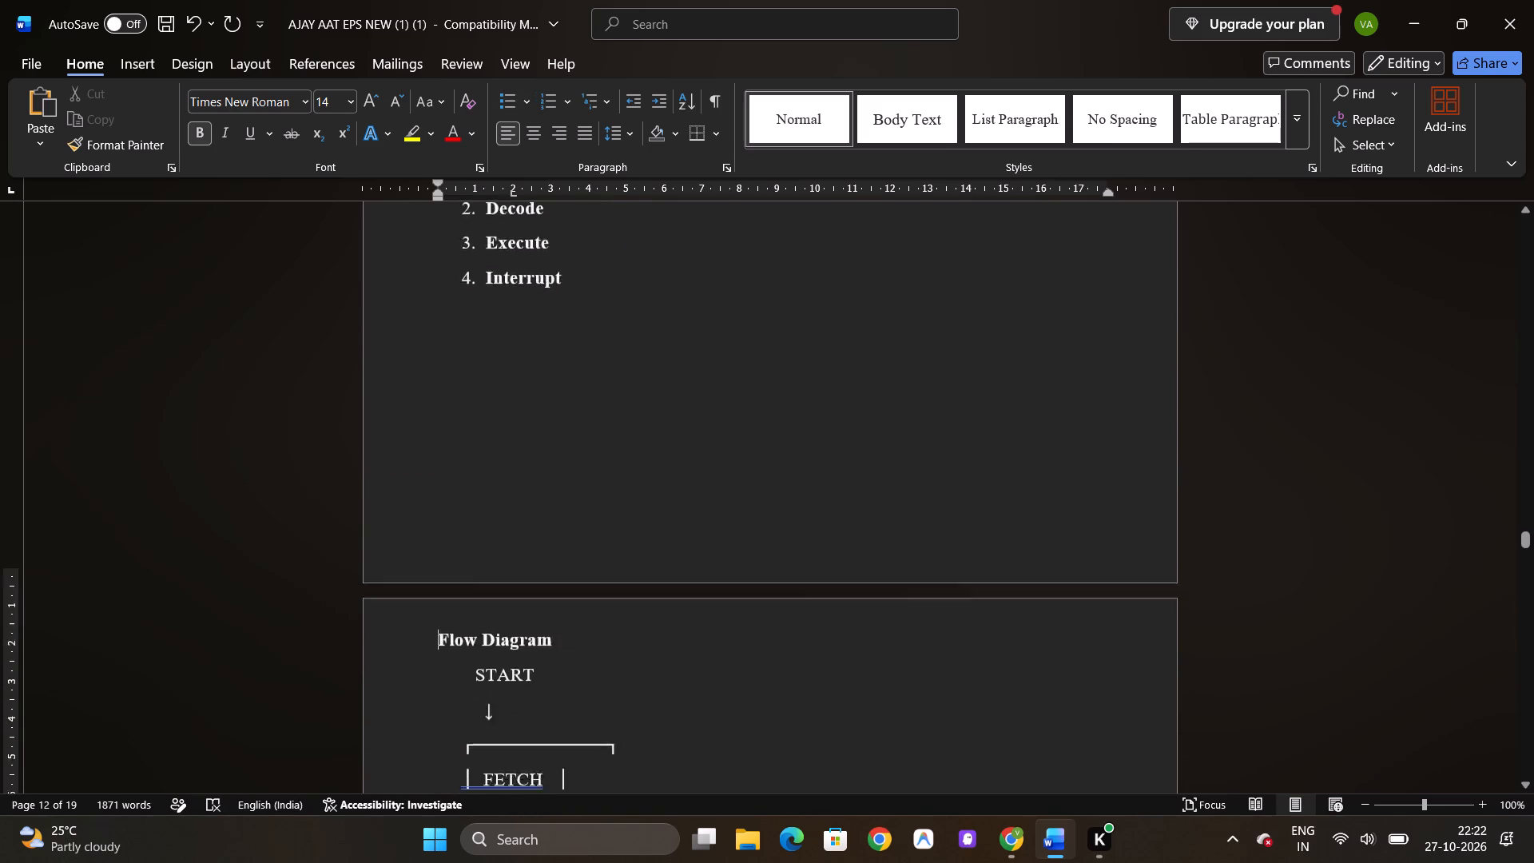
{"action": "scroll", "coordinate": [435, 419], "scroll_direction": "down", "scroll_amount": 3}
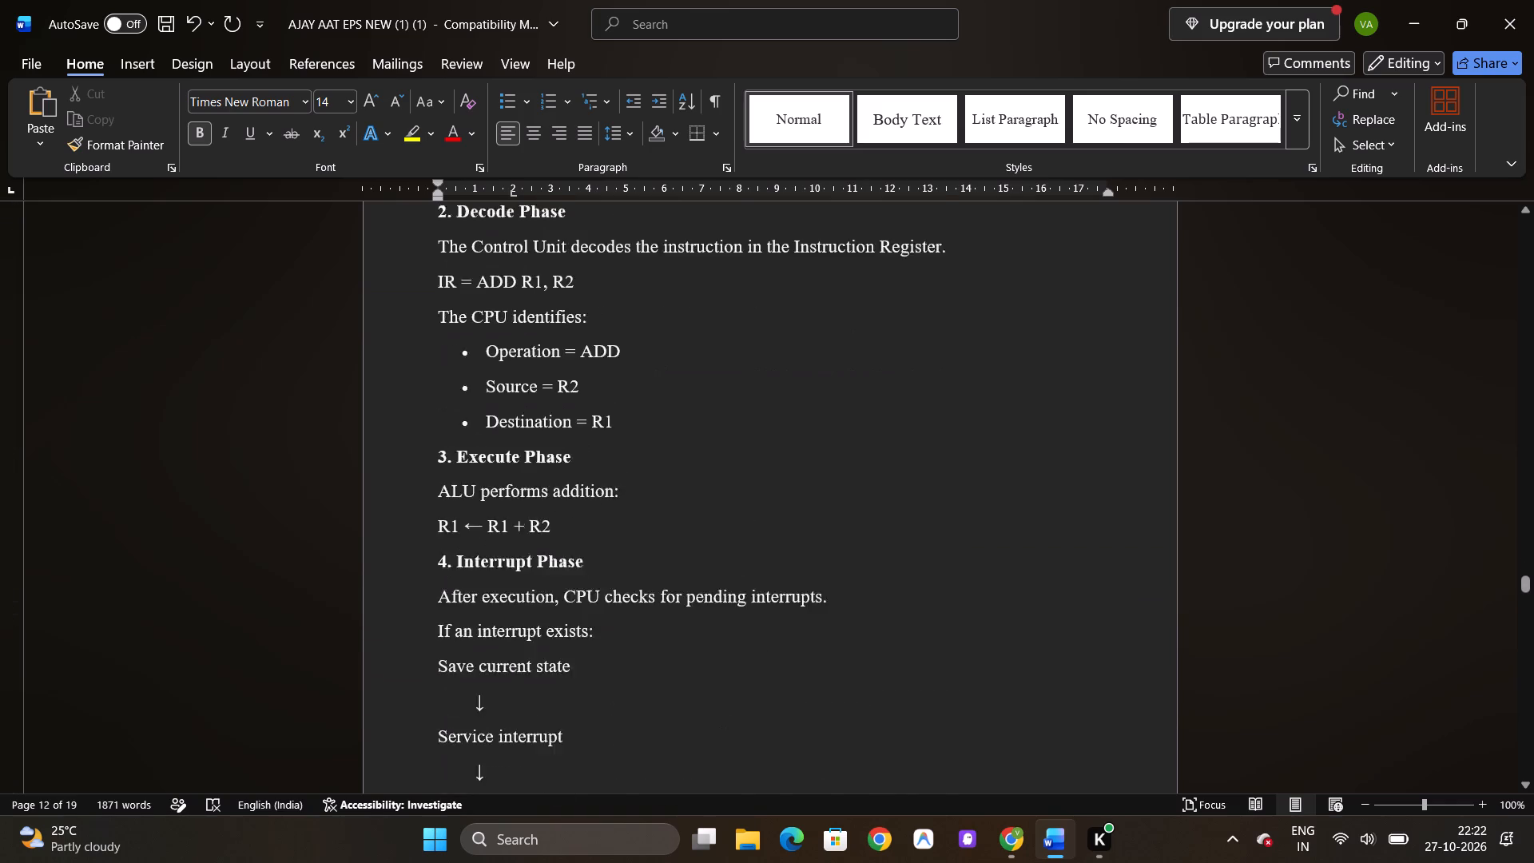
{"action": "scroll", "coordinate": [435, 419], "scroll_direction": "down", "scroll_amount": 2}
{"action": "scroll", "coordinate": [435, 419], "scroll_direction": "up", "scroll_amount": 1}
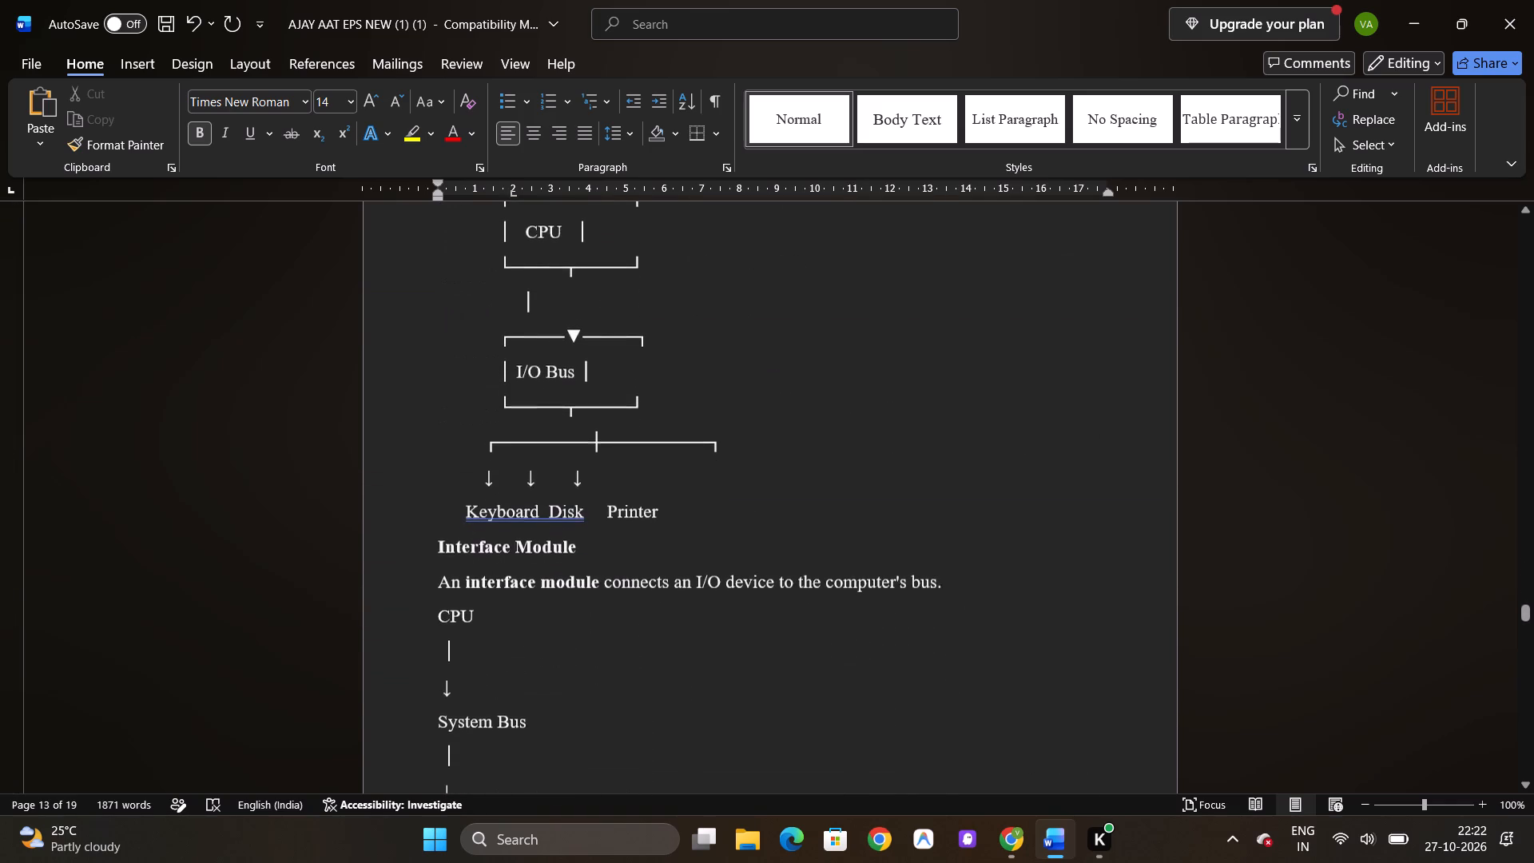
{"action": "scroll", "coordinate": [435, 419], "scroll_direction": "up", "scroll_amount": 1}
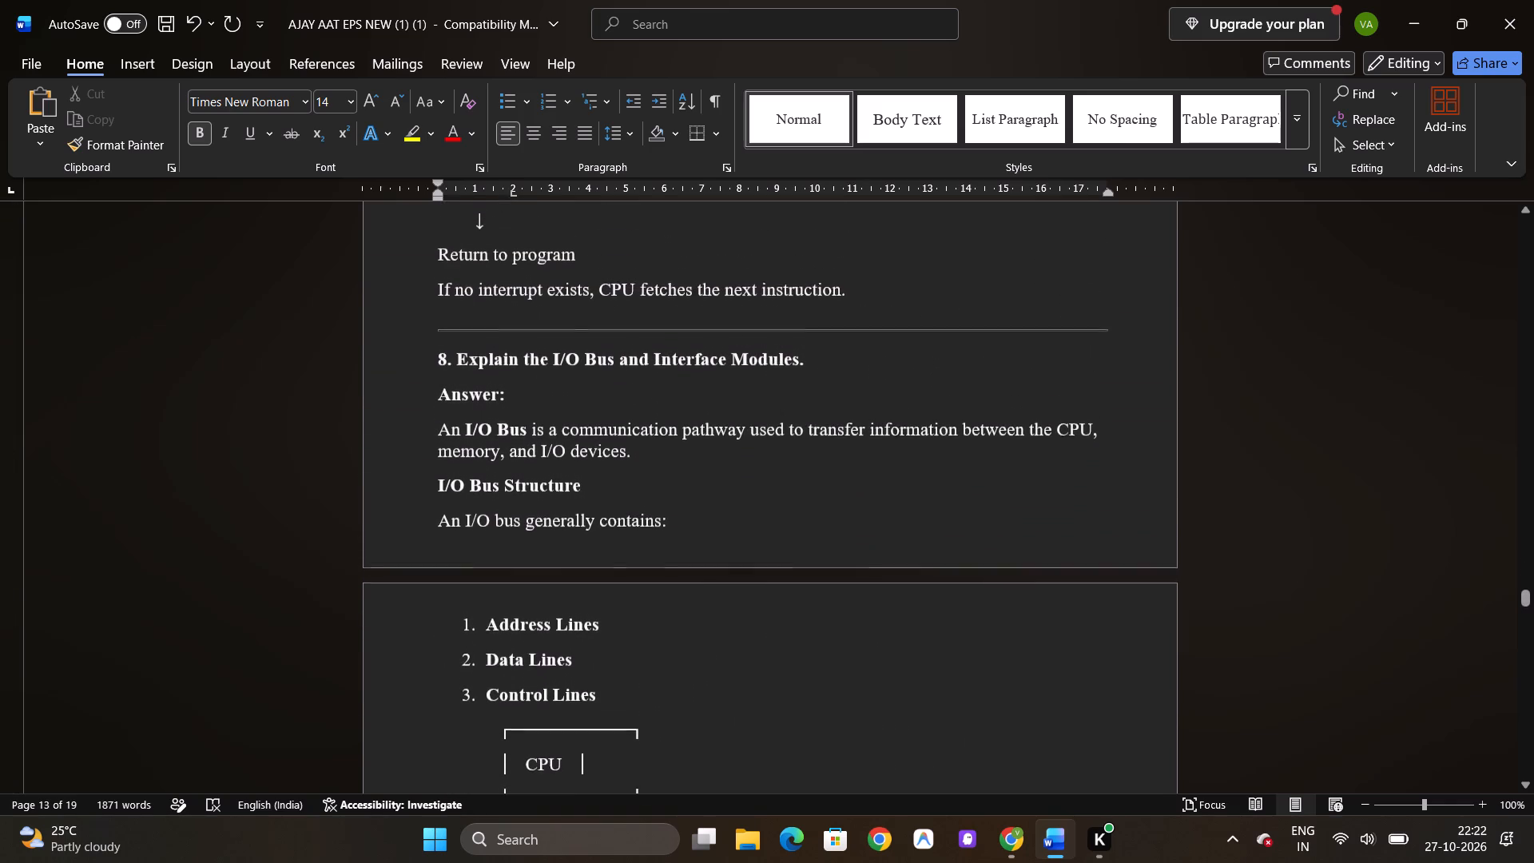
{"action": "left_click", "coordinate": [536, 331]}
{"action": "key", "text": "BackSpace"}
{"action": "key", "text": "BackSpace"}
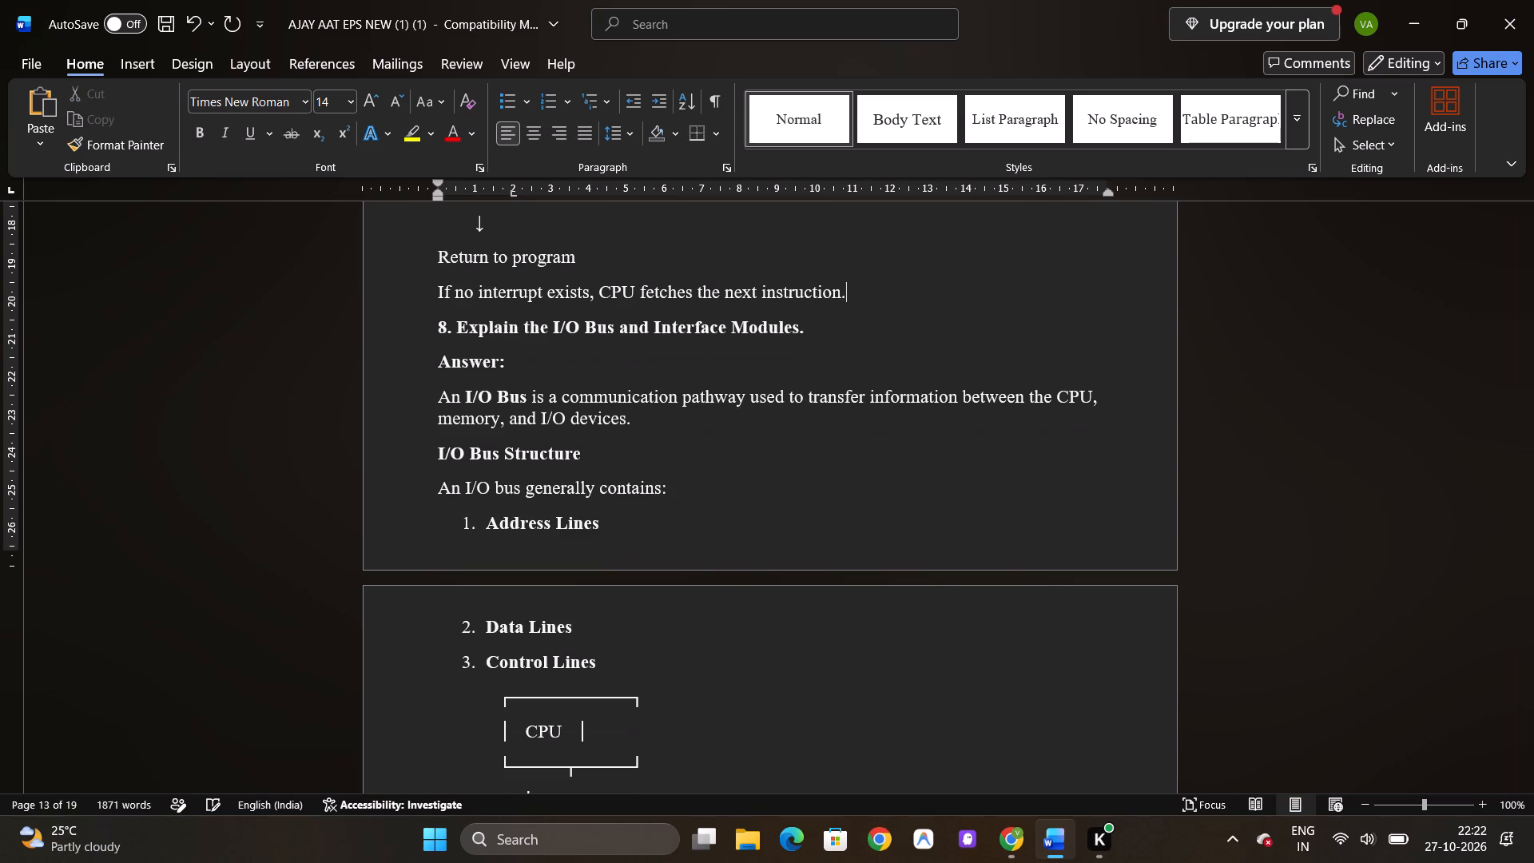
Remove the horizontal divider line above question 9 on conventional pipelined execution without leaving a blank line.
{"action": "scroll", "coordinate": [442, 445], "scroll_direction": "down", "scroll_amount": 2}
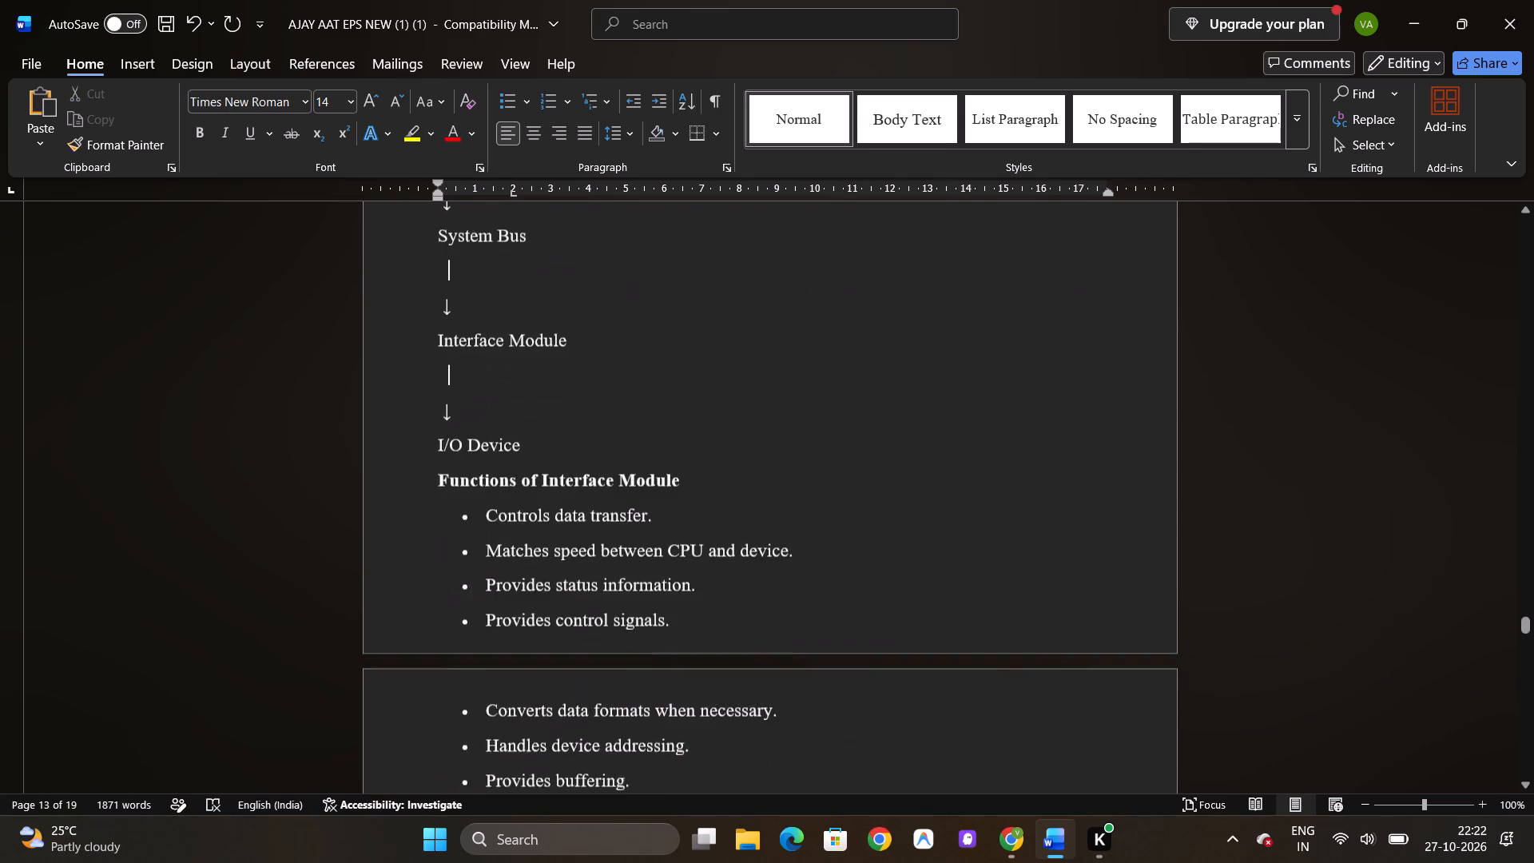
{"action": "scroll", "coordinate": [442, 445], "scroll_direction": "down", "scroll_amount": 1}
{"action": "scroll", "coordinate": [474, 338], "scroll_direction": "up", "scroll_amount": 1}
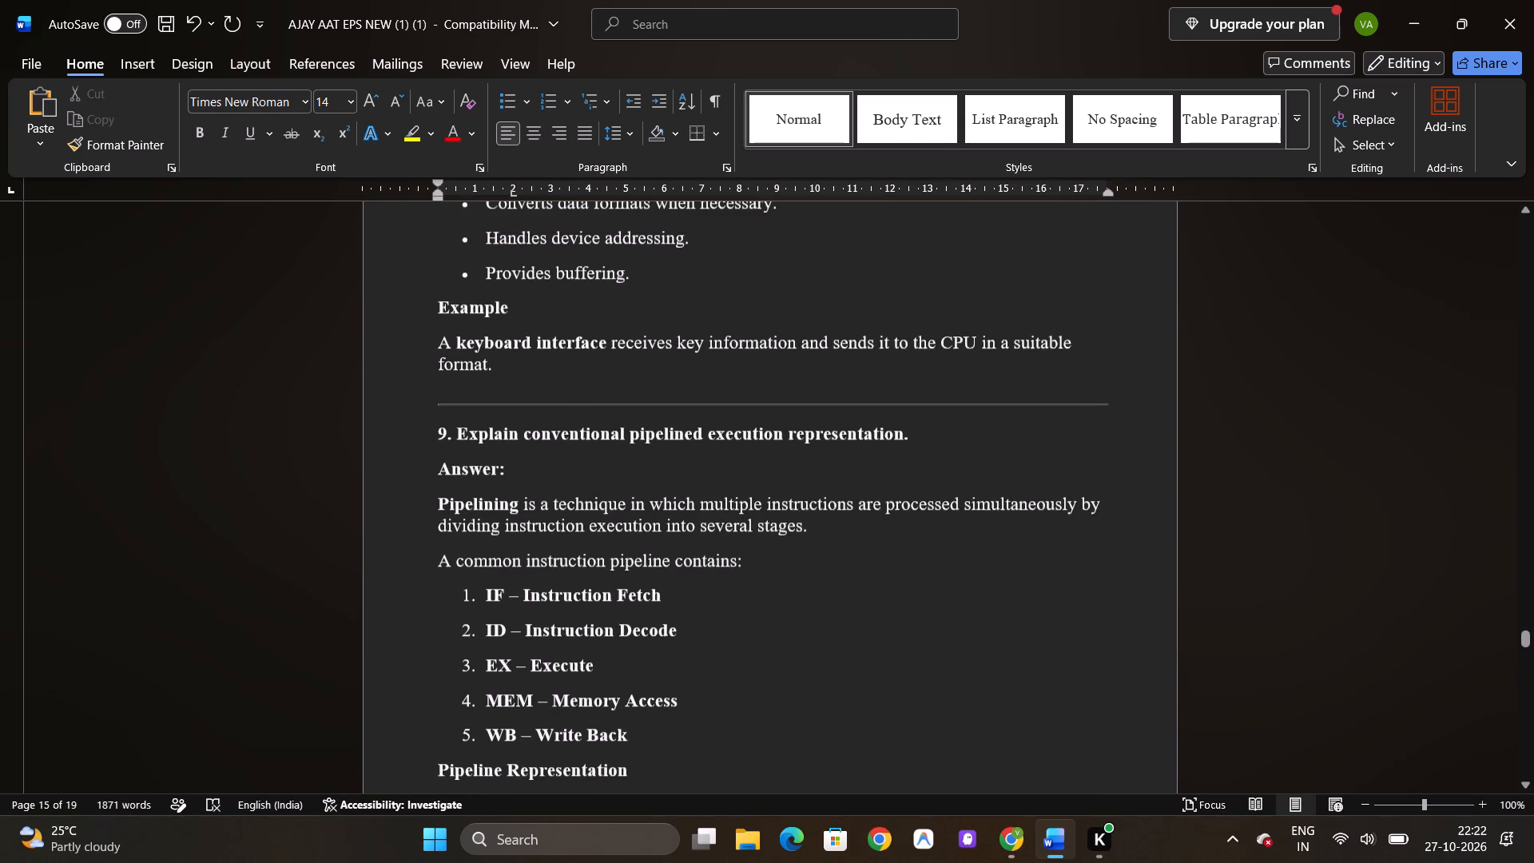
{"action": "left_click", "coordinate": [489, 410]}
{"action": "key", "text": "BackSpace"}
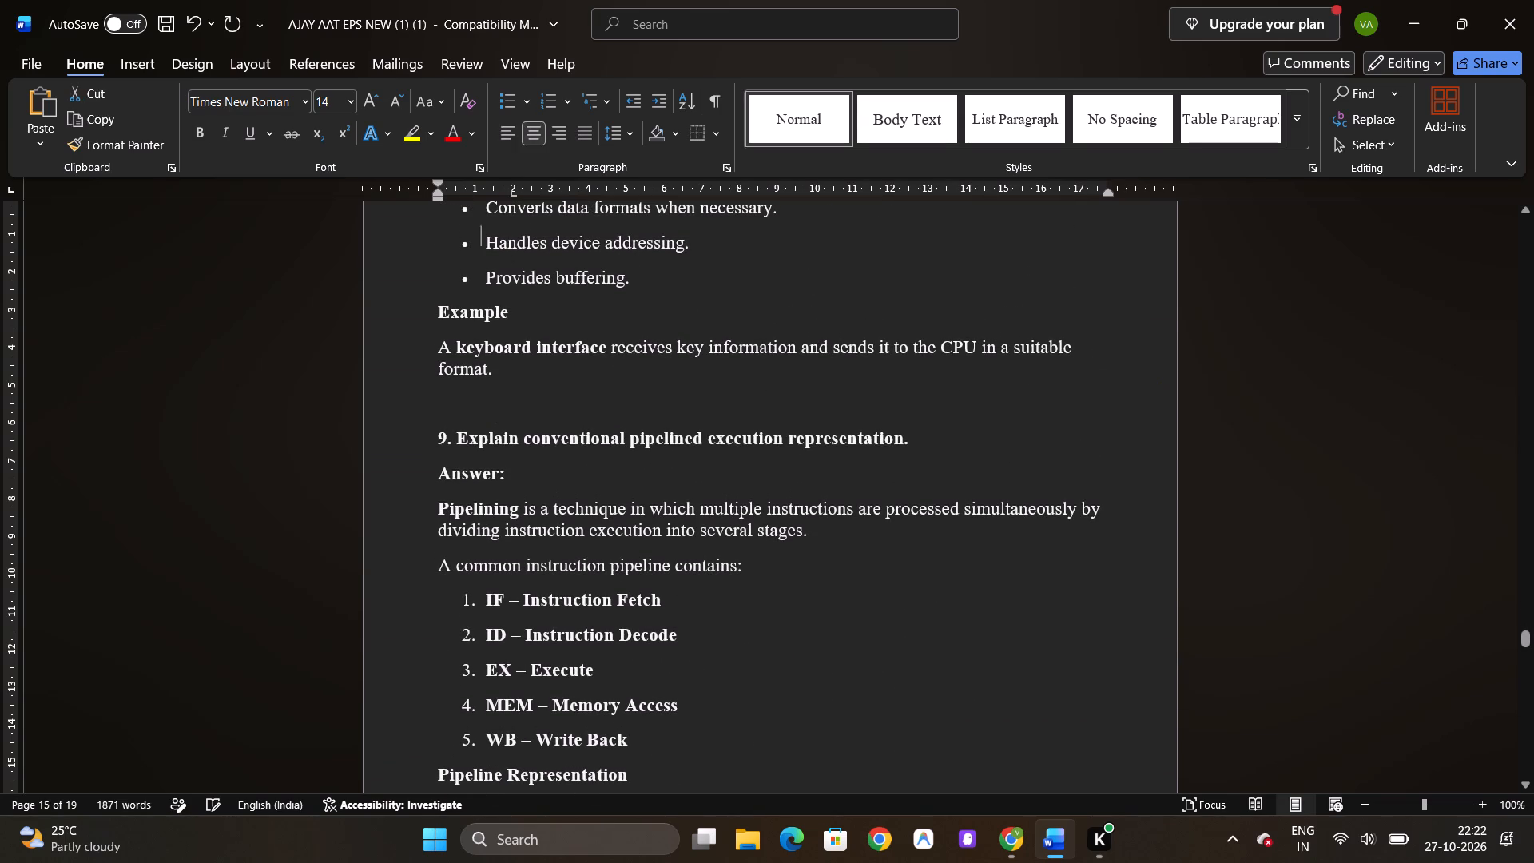
{"action": "key", "text": "BackSpace"}
Remove the horizontal divider line above question 10 on Associative Memory without leaving a blank line.
{"action": "scroll", "coordinate": [554, 537], "scroll_direction": "down", "scroll_amount": 1}
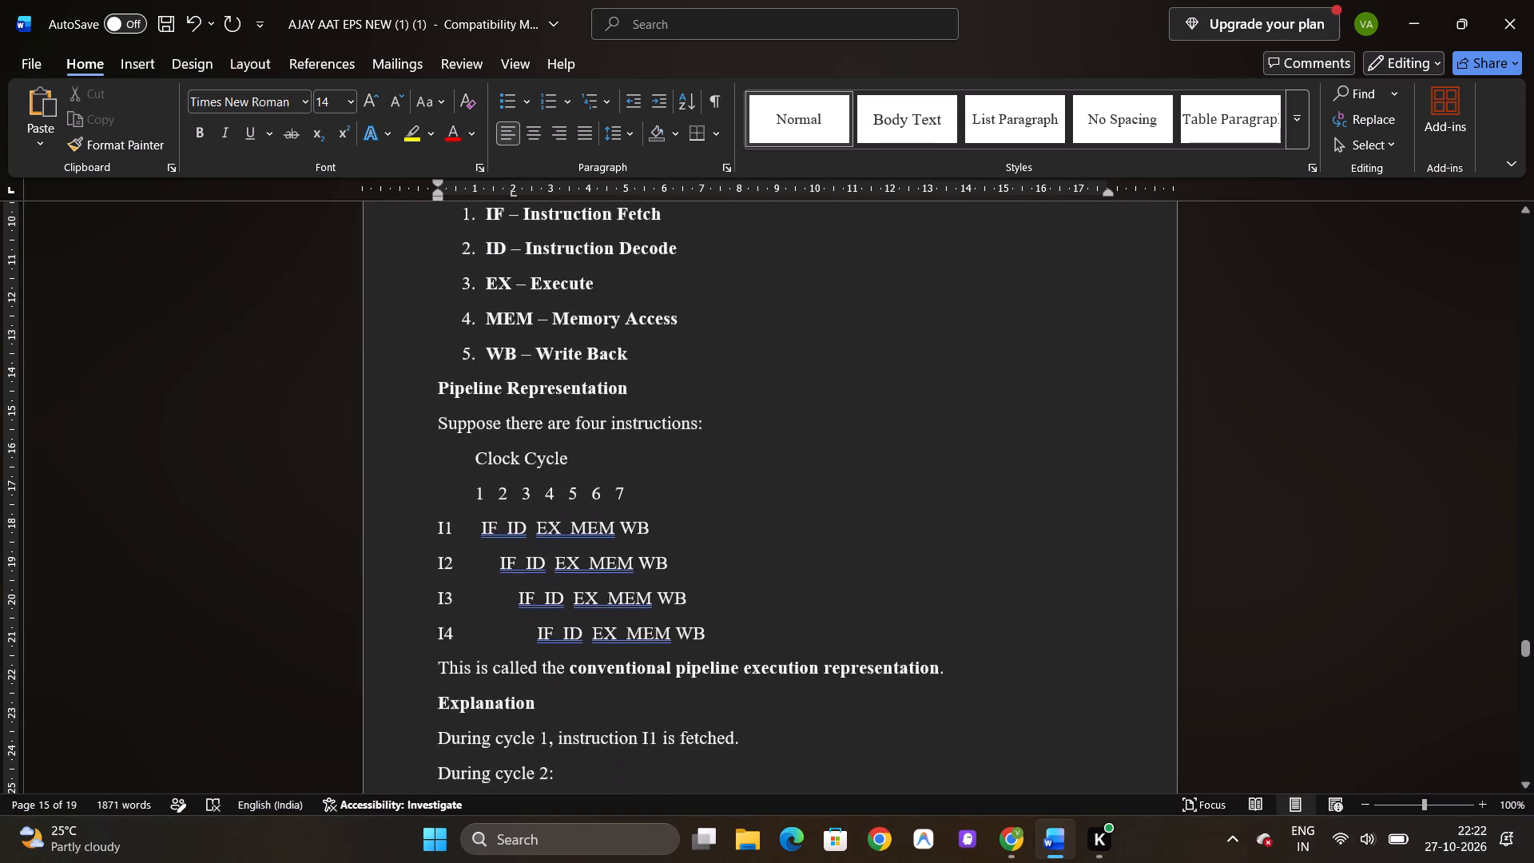
{"action": "scroll", "coordinate": [554, 537], "scroll_direction": "down", "scroll_amount": 2}
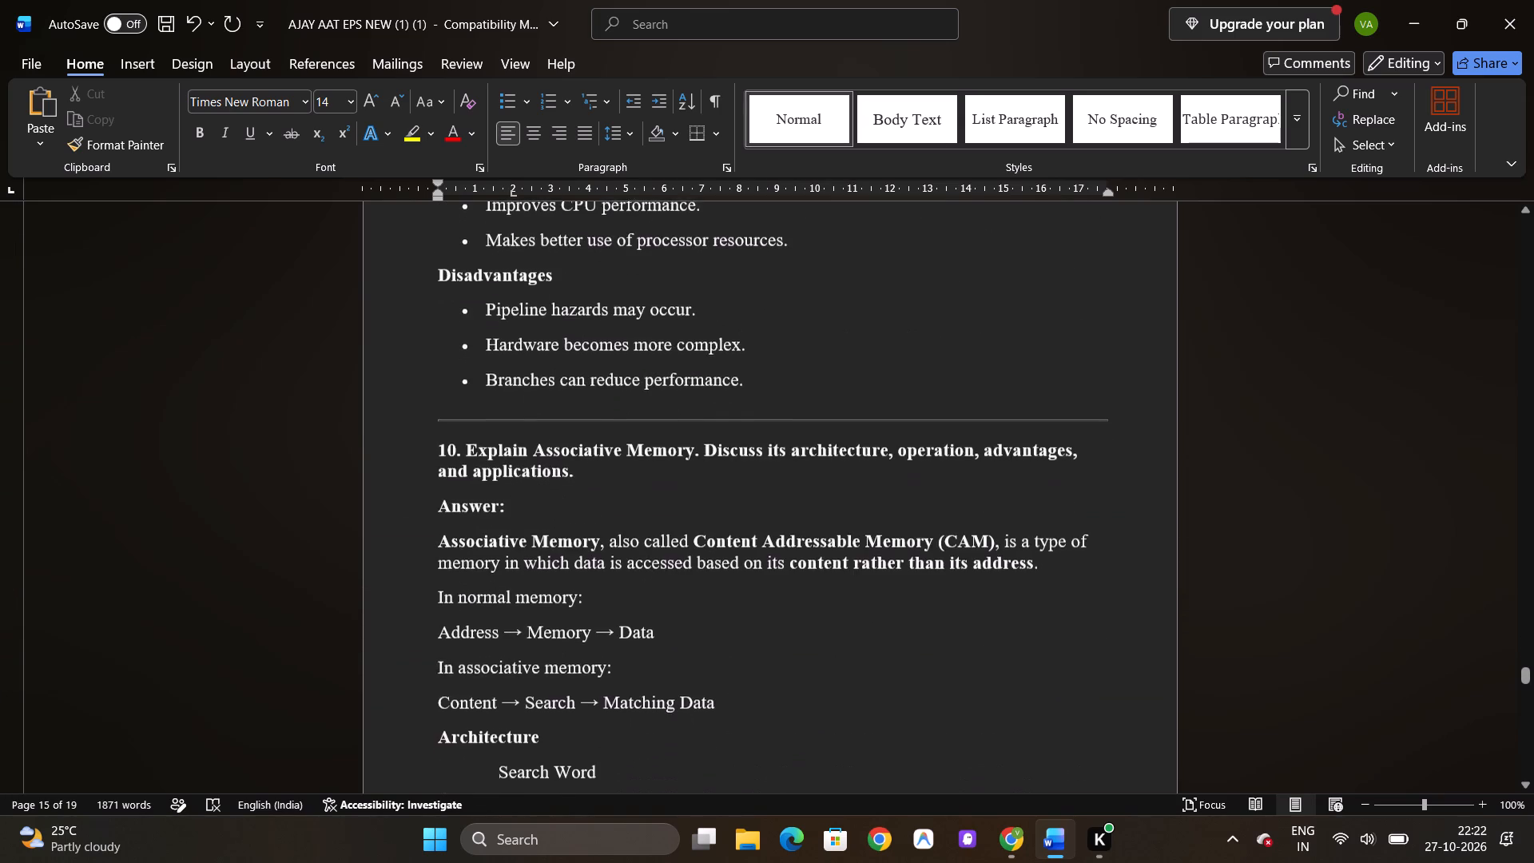
{"action": "scroll", "coordinate": [554, 537], "scroll_direction": "up", "scroll_amount": 1}
{"action": "scroll", "coordinate": [554, 537], "scroll_direction": "down", "scroll_amount": 1}
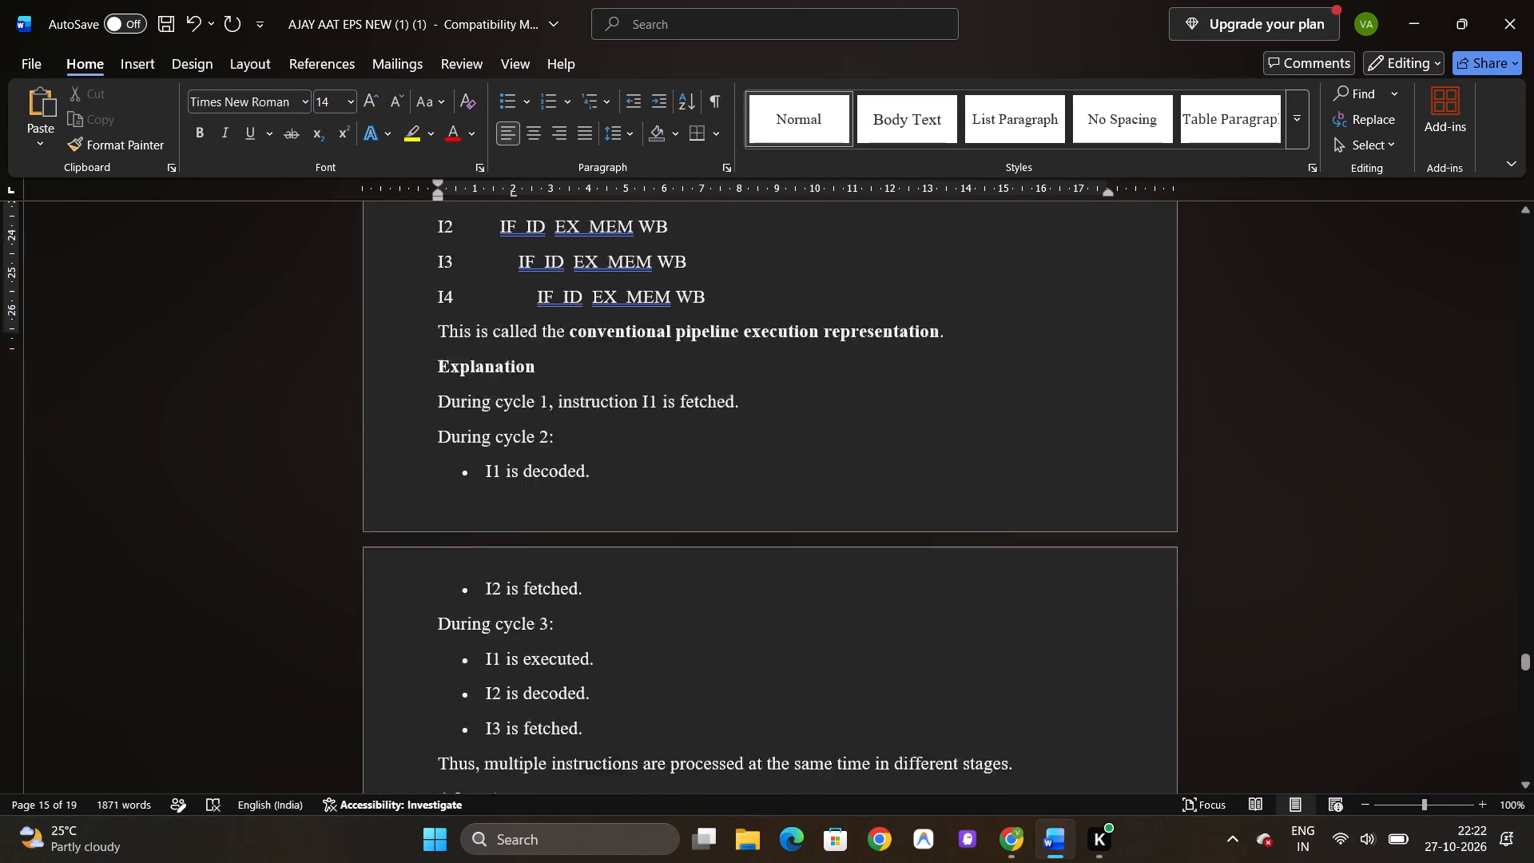
{"action": "scroll", "coordinate": [554, 537], "scroll_direction": "down", "scroll_amount": 1}
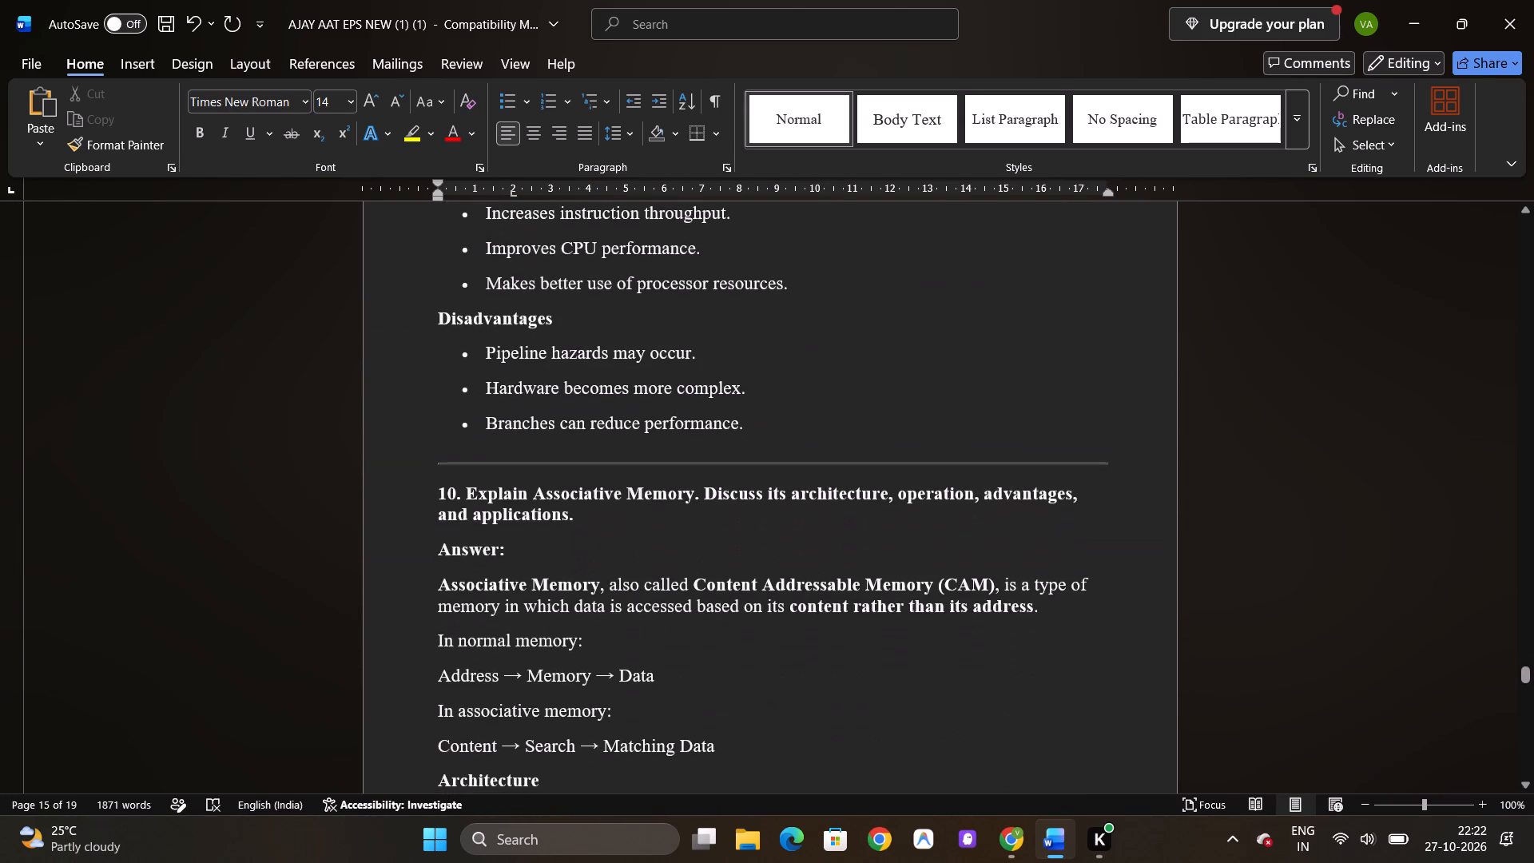
{"action": "left_click", "coordinate": [508, 468]}
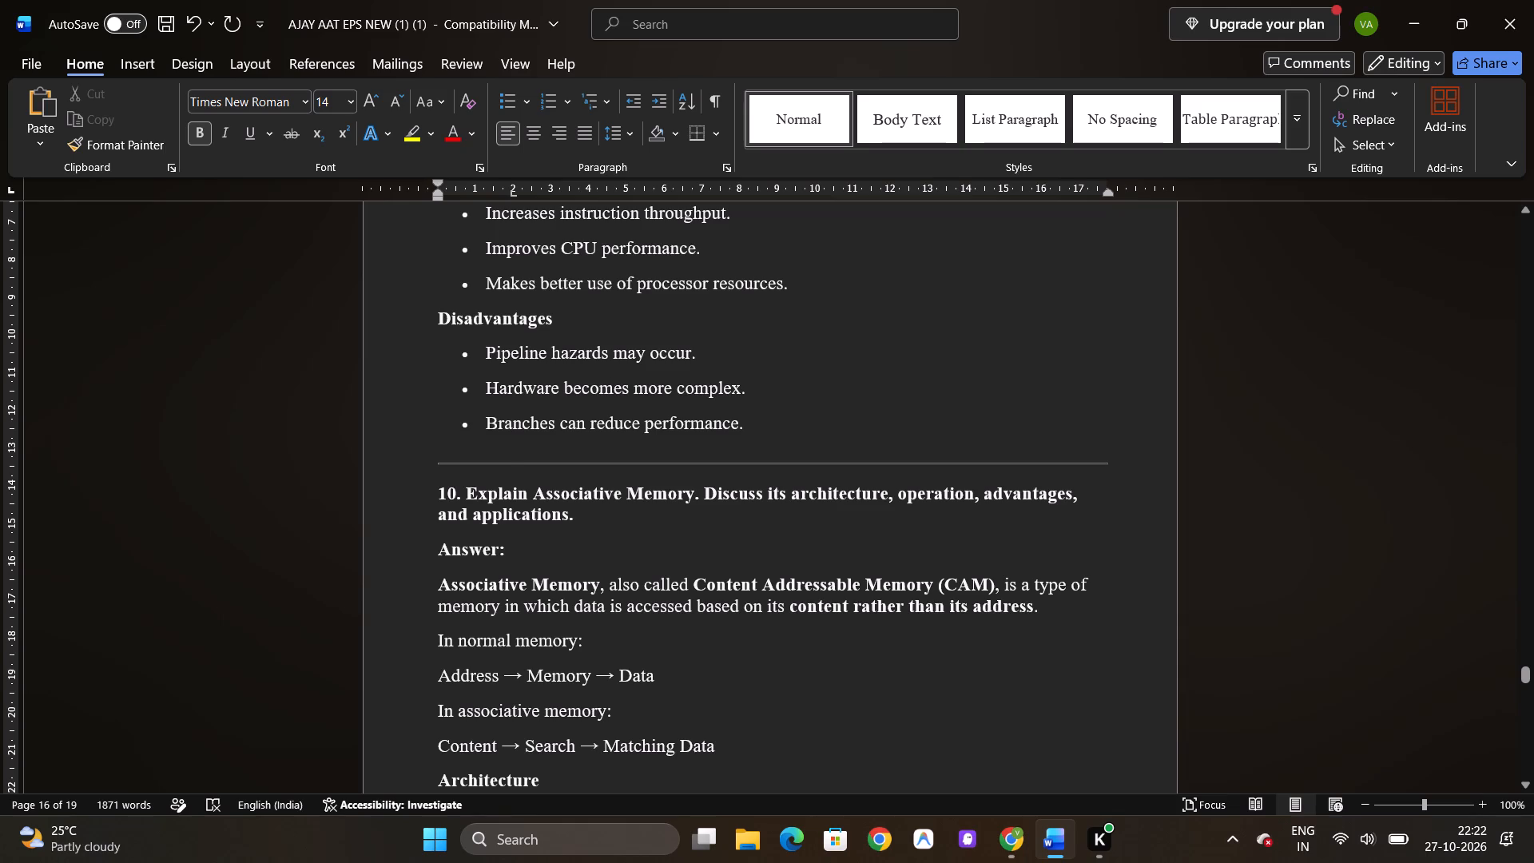
{"action": "left_click", "coordinate": [508, 467]}
{"action": "key", "text": "BackSpace"}
{"action": "key", "text": "BackSpace"}
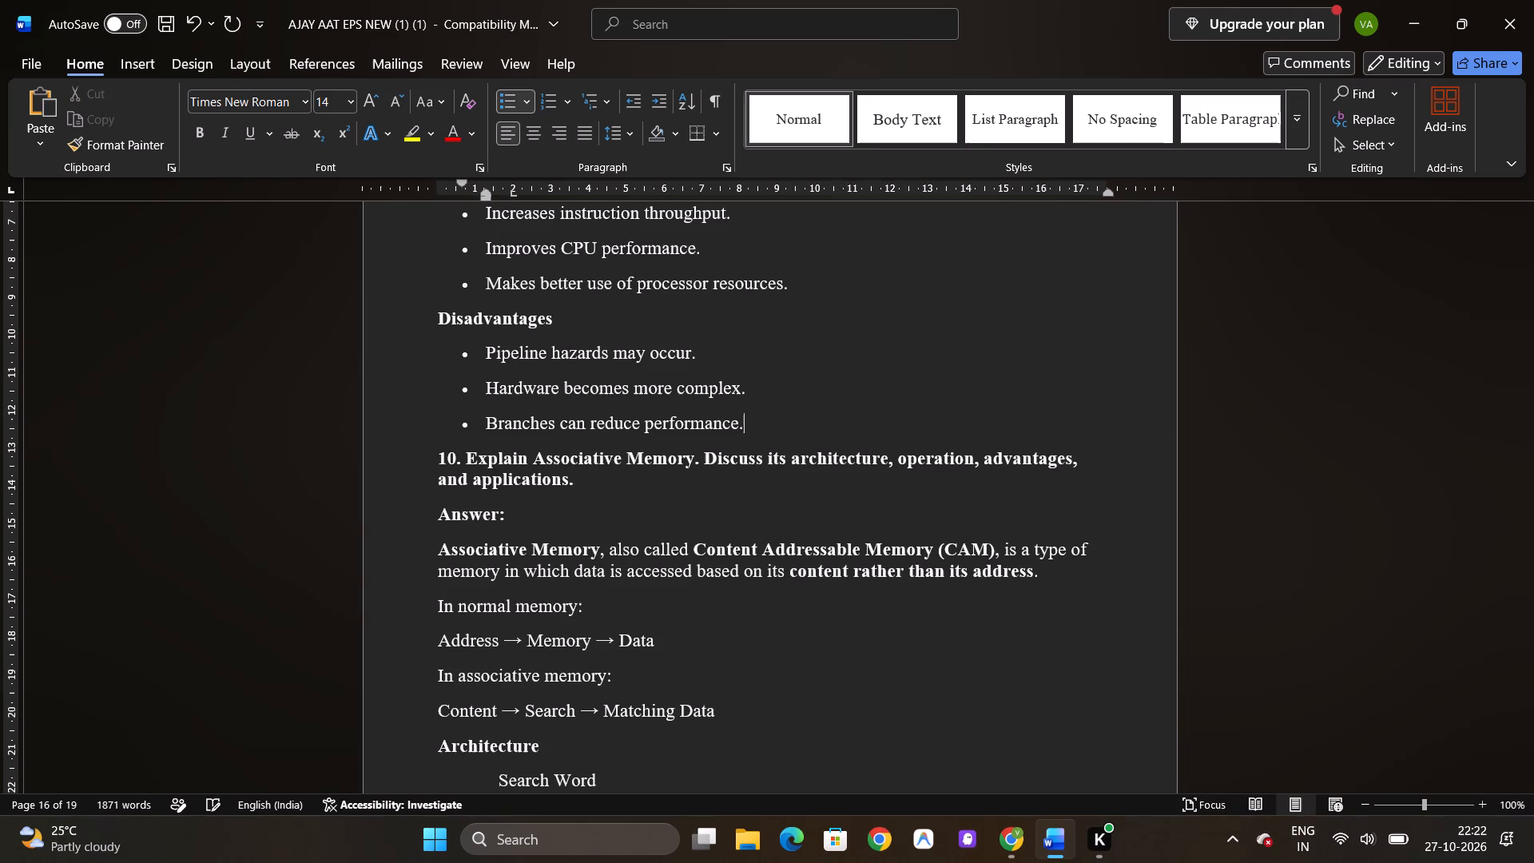
Insert six blank lines before the "Architecture" heading in question 10 so the heading and its diagram start on a new page.
{"action": "scroll", "coordinate": [520, 530], "scroll_direction": "down", "scroll_amount": 1}
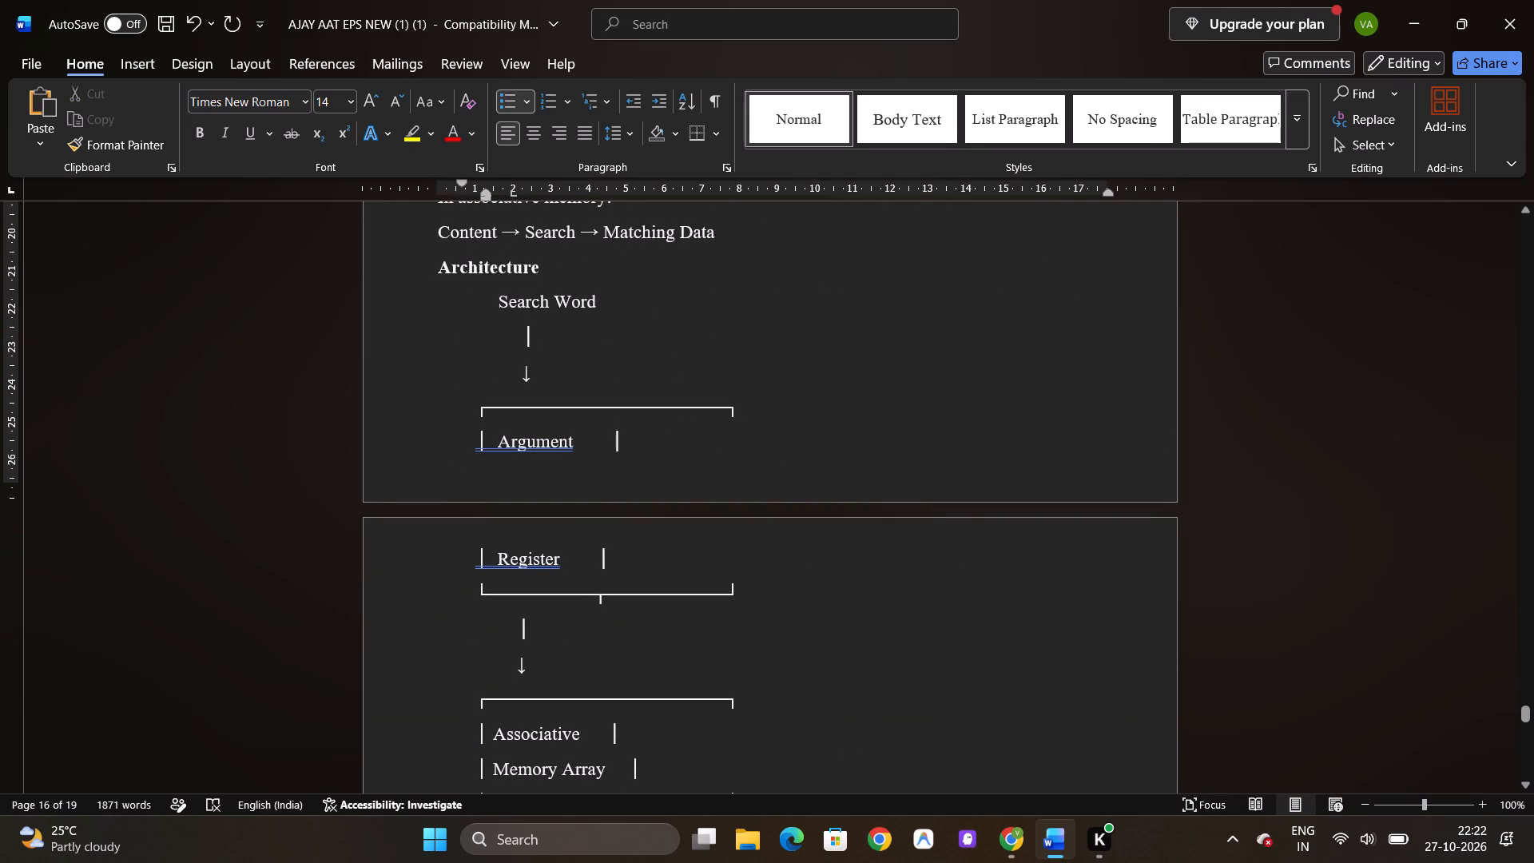
{"action": "scroll", "coordinate": [467, 297], "scroll_direction": "up", "scroll_amount": 1}
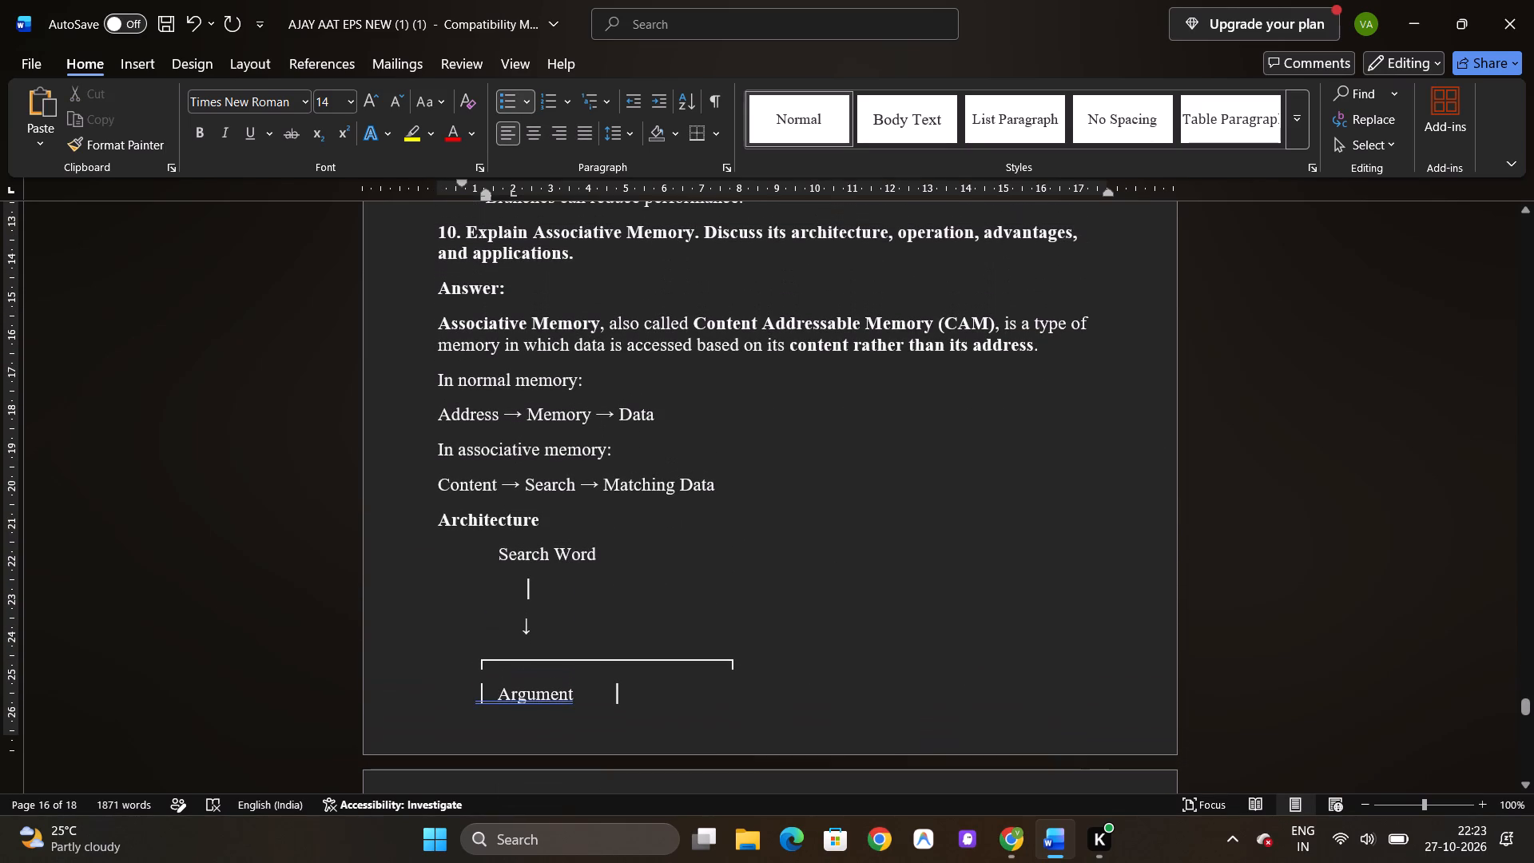
{"action": "scroll", "coordinate": [527, 563], "scroll_direction": "down", "scroll_amount": 1}
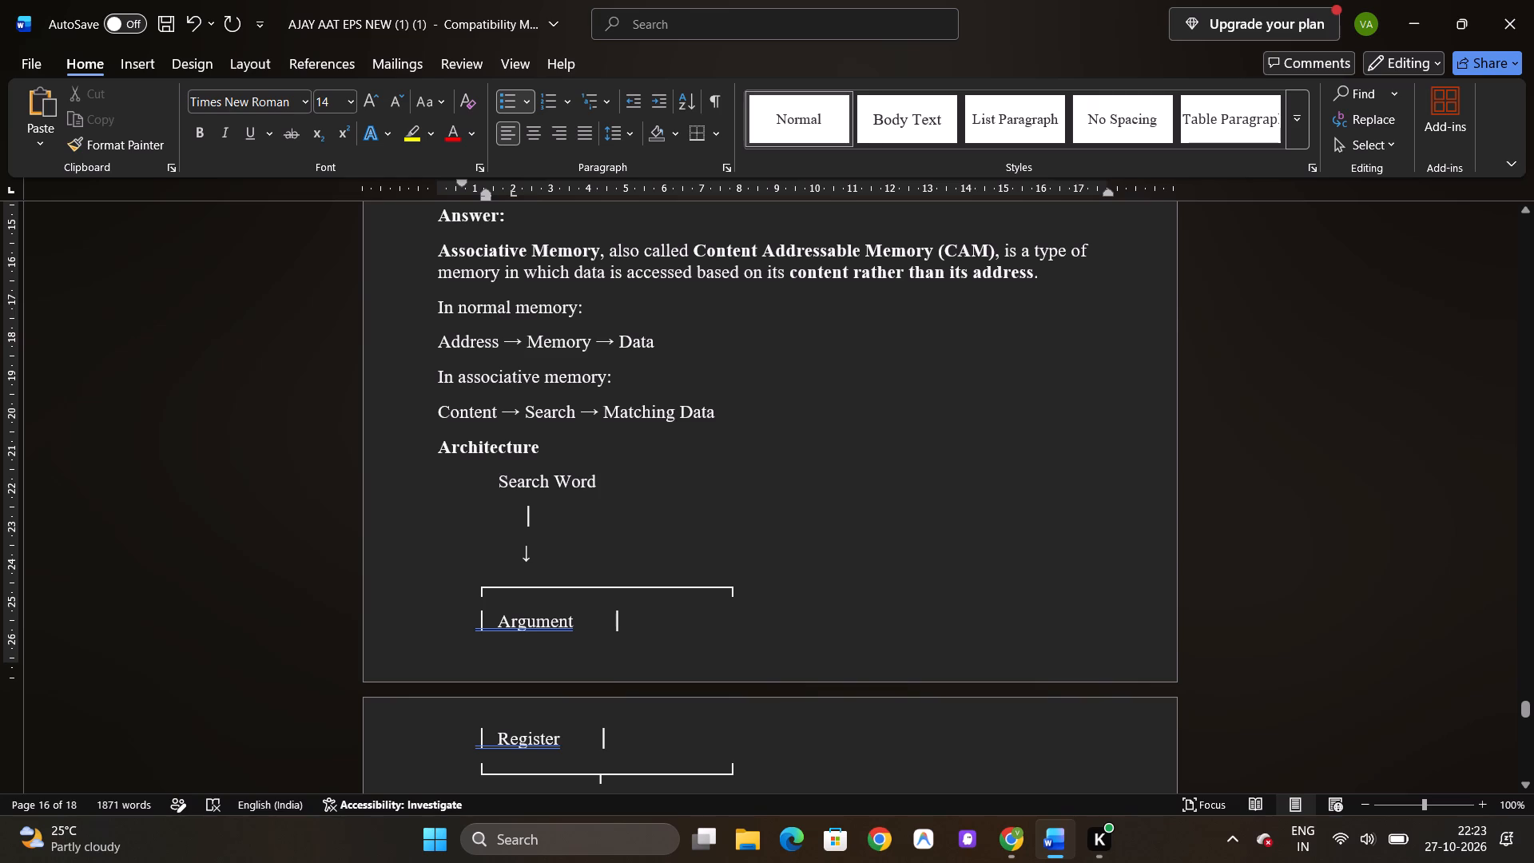
{"action": "left_click", "coordinate": [431, 445]}
{"action": "key", "text": "Return"}
{"action": "key", "text": "Return"}
{"action": "key", "text": "Return"}
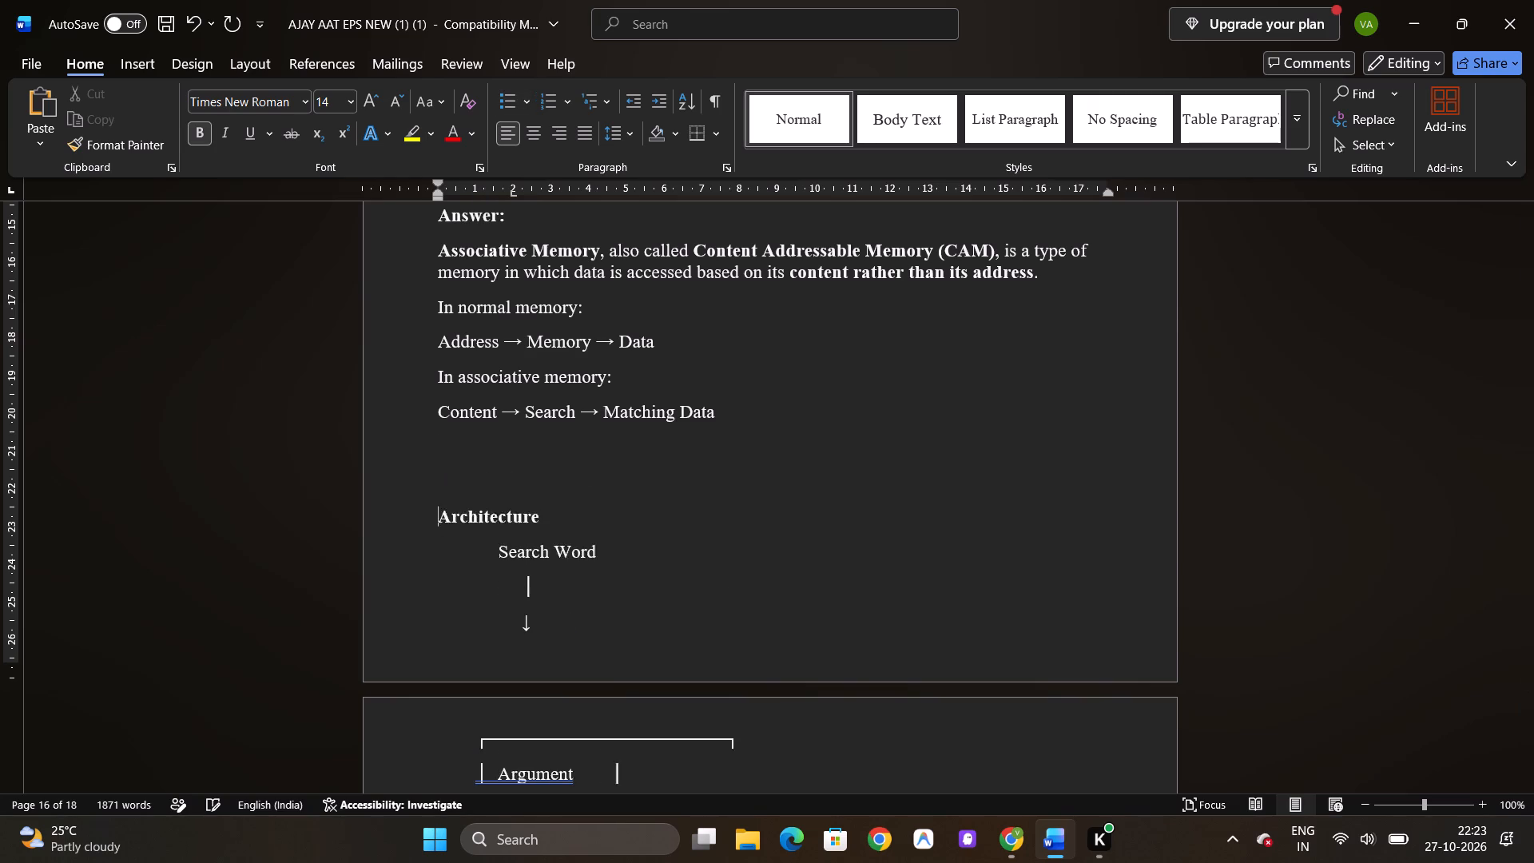
{"action": "key", "text": "Return"}
{"action": "key", "text": "Return"}
{"action": "key", "text": "Return"}
Examine the page layout of question 10 from the Architecture diagram through the end of the document.
{"action": "scroll", "coordinate": [431, 445], "scroll_direction": "down", "scroll_amount": 1}
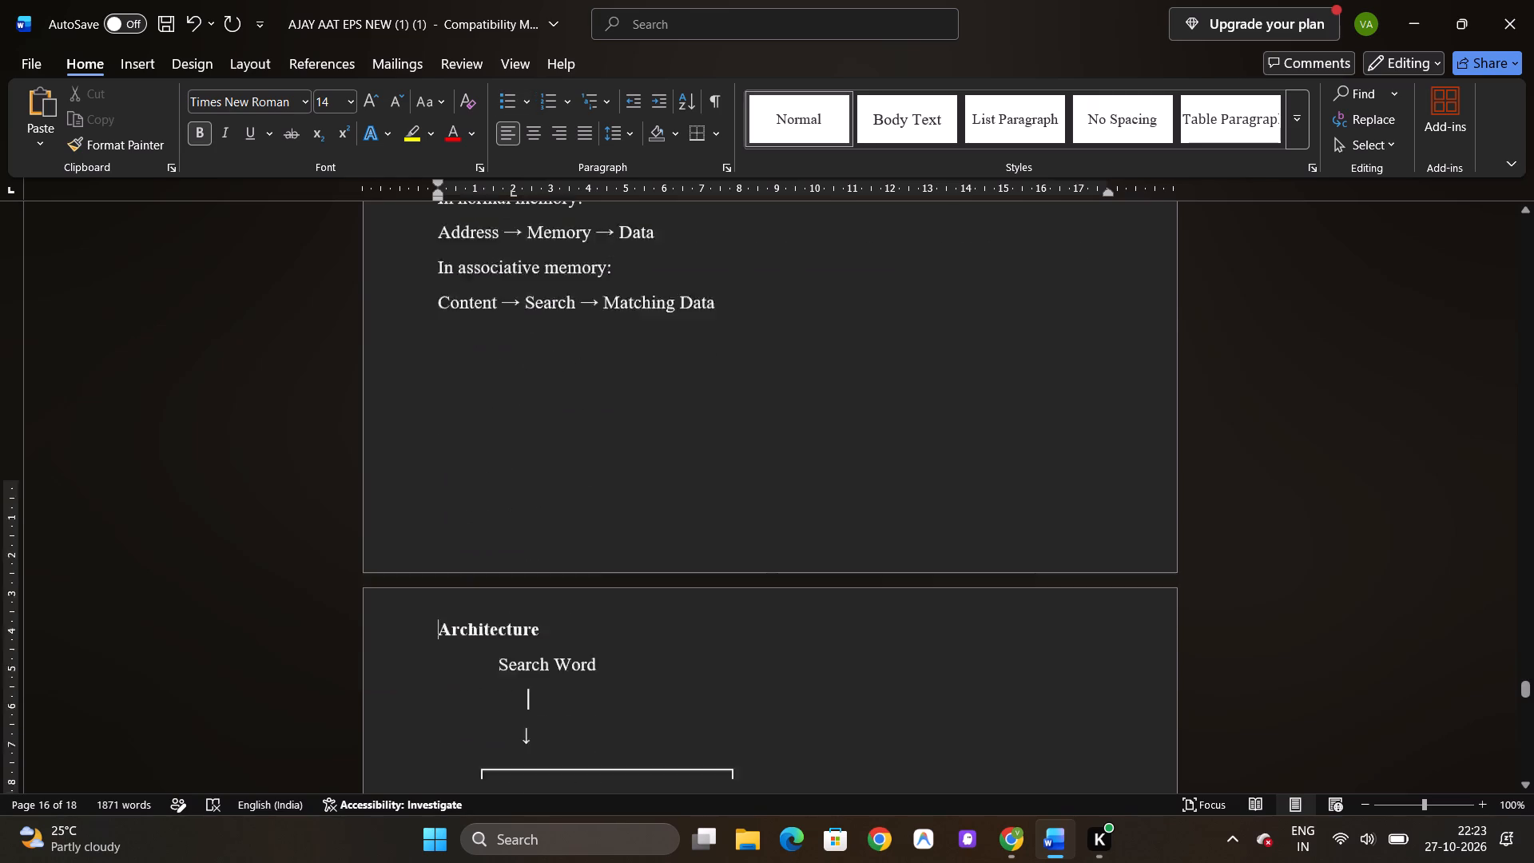
{"action": "scroll", "coordinate": [431, 445], "scroll_direction": "down", "scroll_amount": 3}
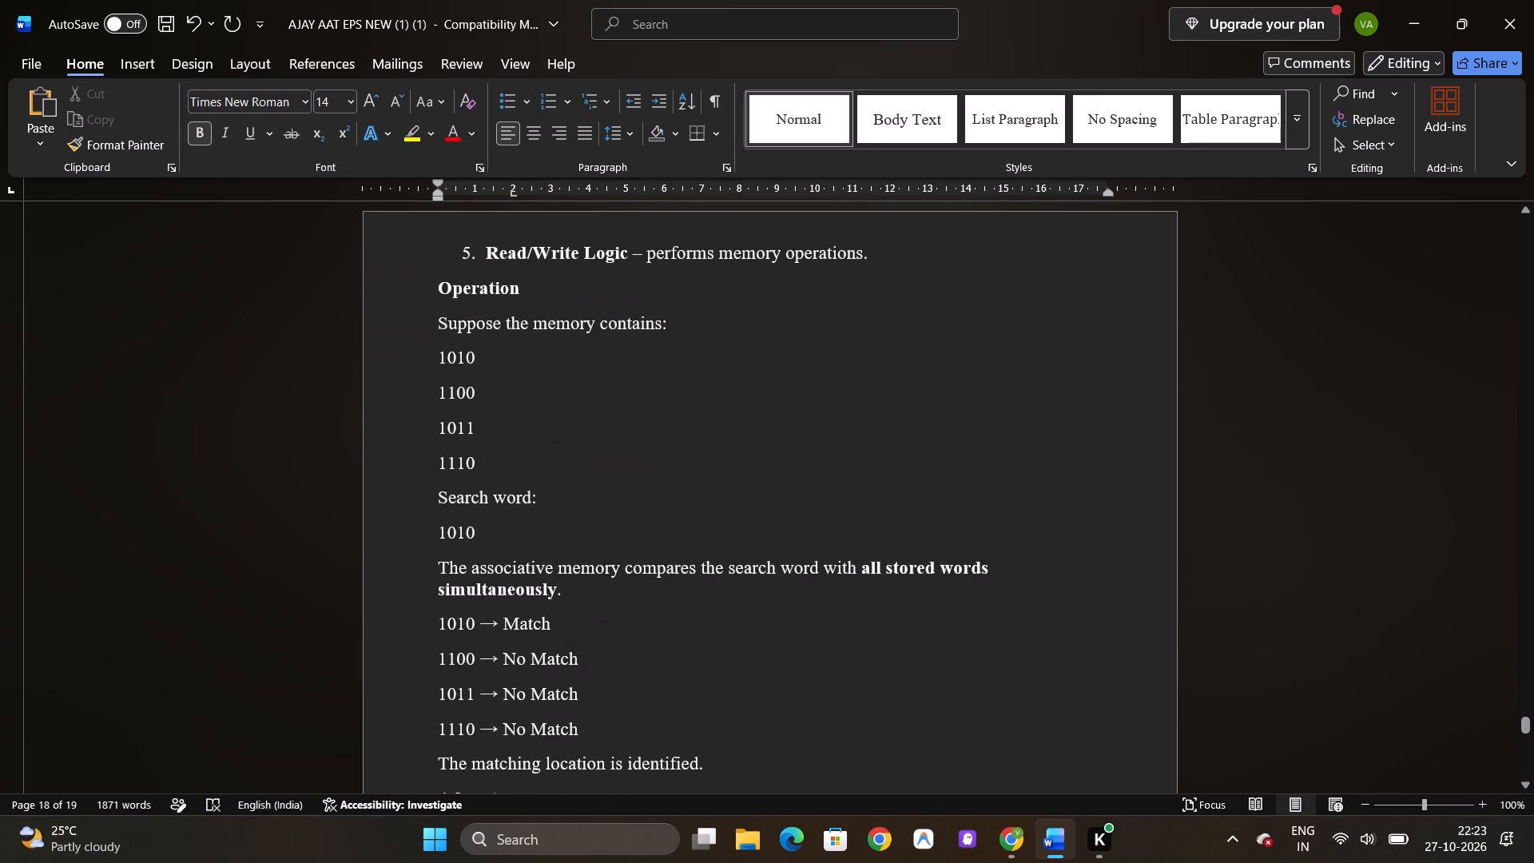
{"action": "scroll", "coordinate": [497, 432], "scroll_direction": "up", "scroll_amount": 1}
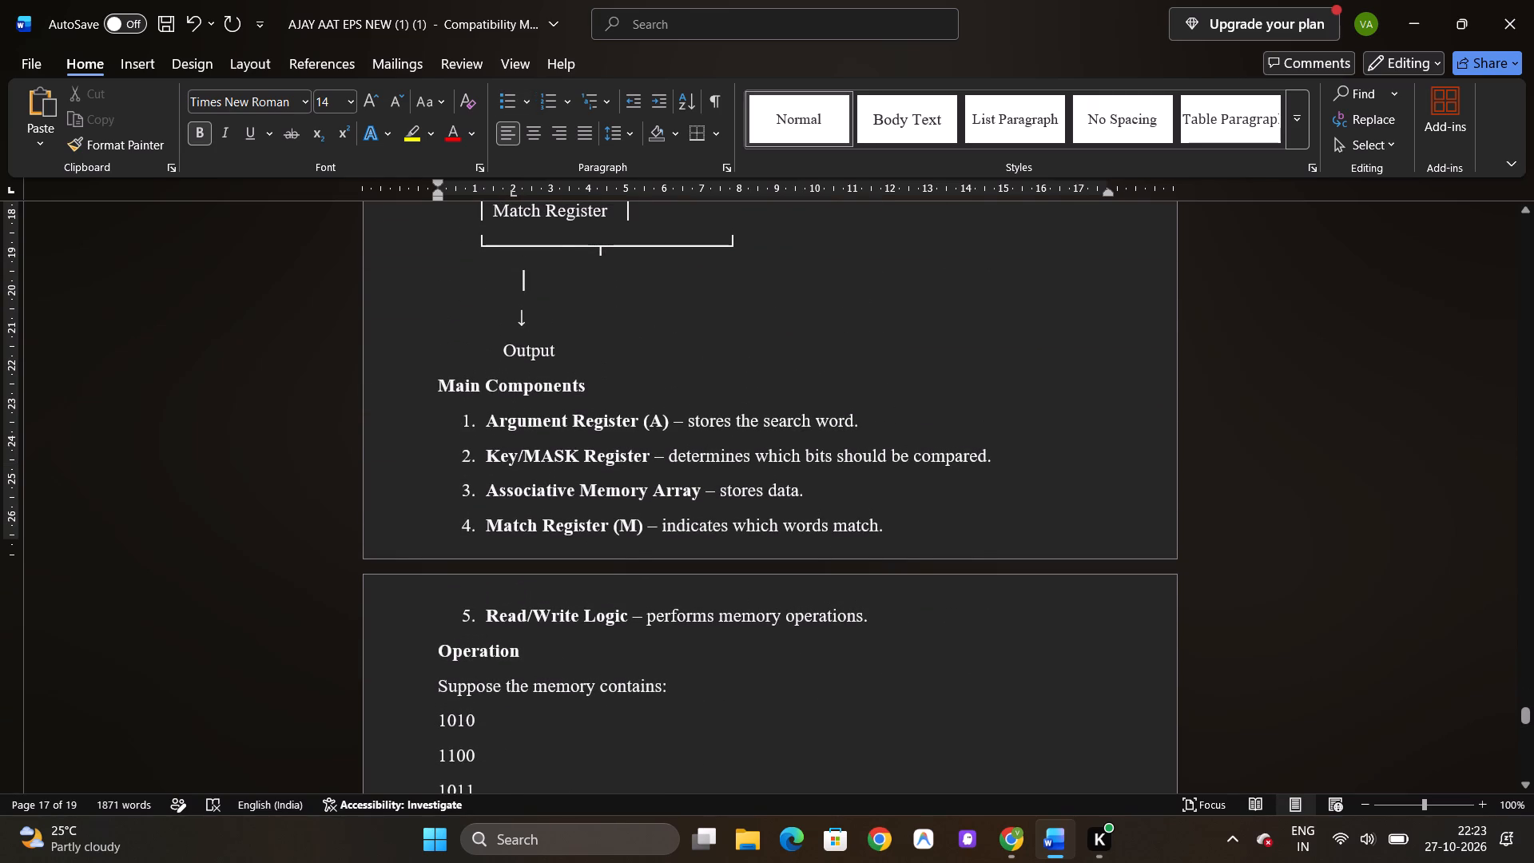
{"action": "scroll", "coordinate": [456, 610], "scroll_direction": "down", "scroll_amount": 1}
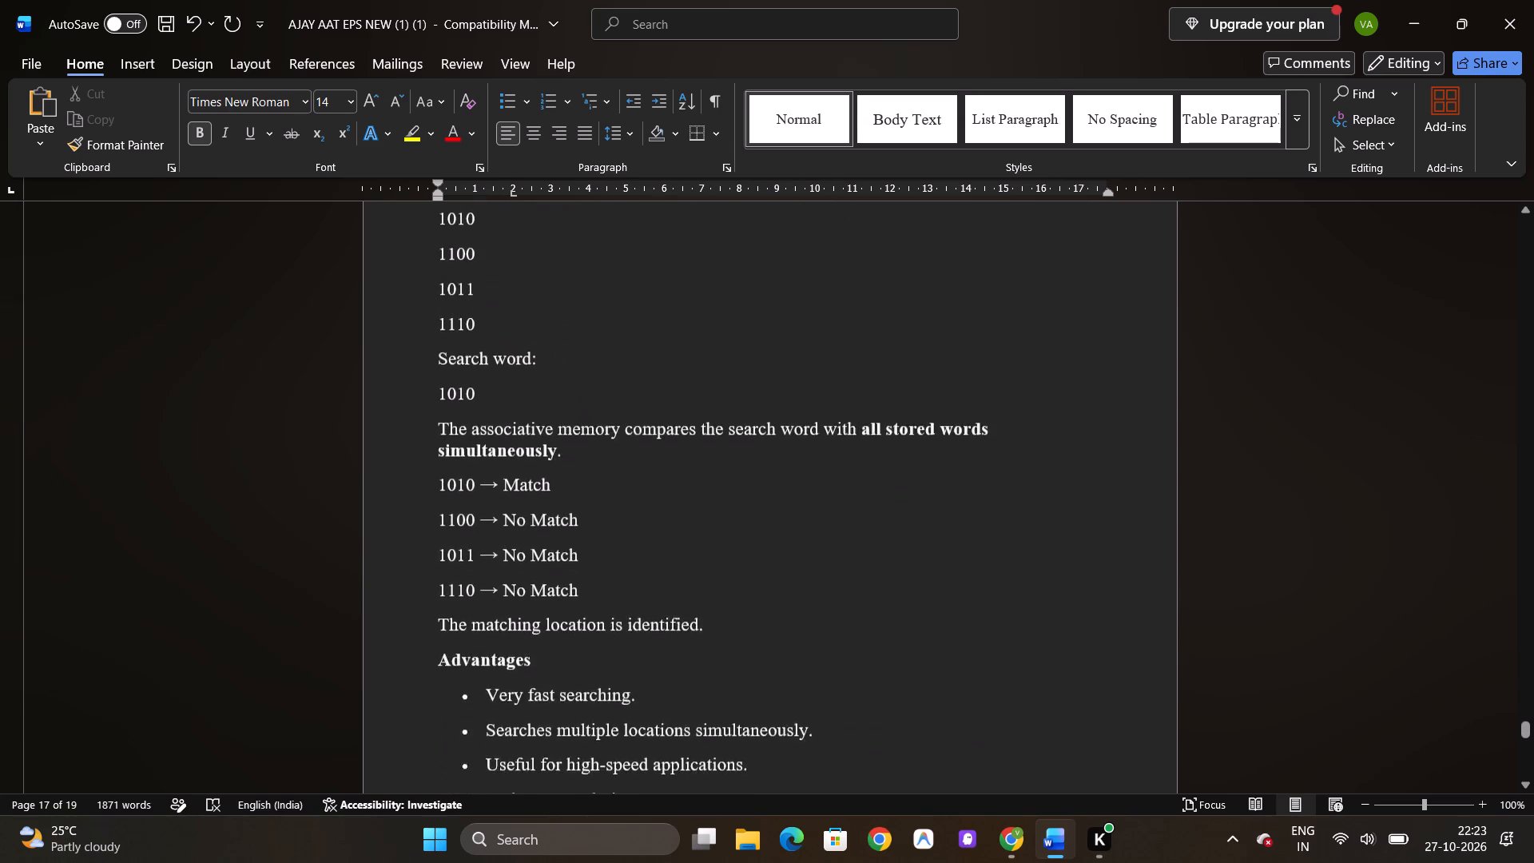
{"action": "scroll", "coordinate": [456, 610], "scroll_direction": "down", "scroll_amount": 2}
Review the document's pages in the print preview, checking the cover page, page breaks and diagrams, and return to editing.
{"action": "left_click", "coordinate": [26, 54]}
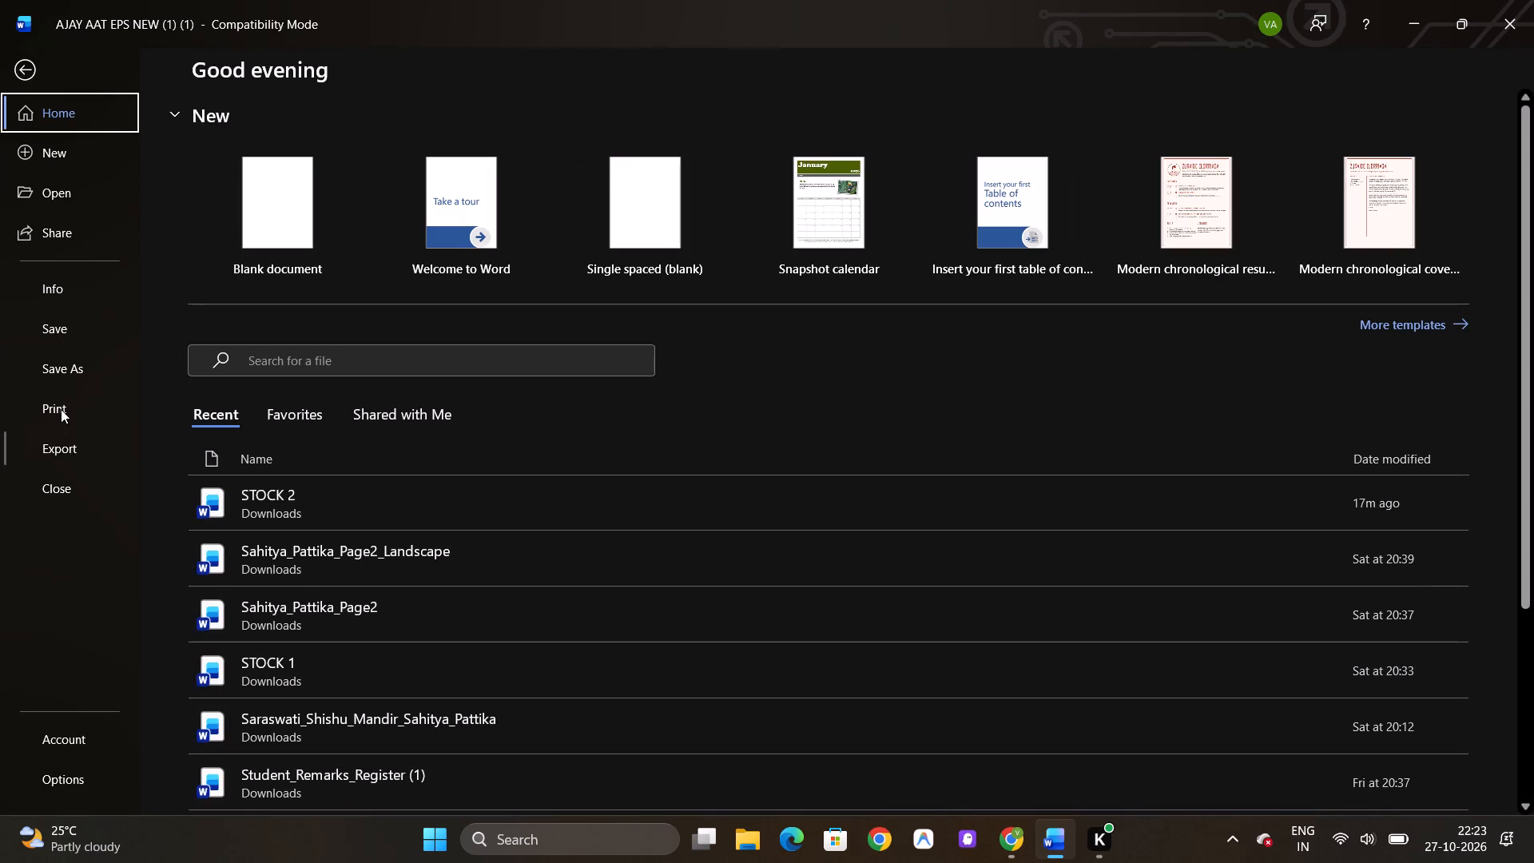
{"action": "left_click", "coordinate": [61, 409]}
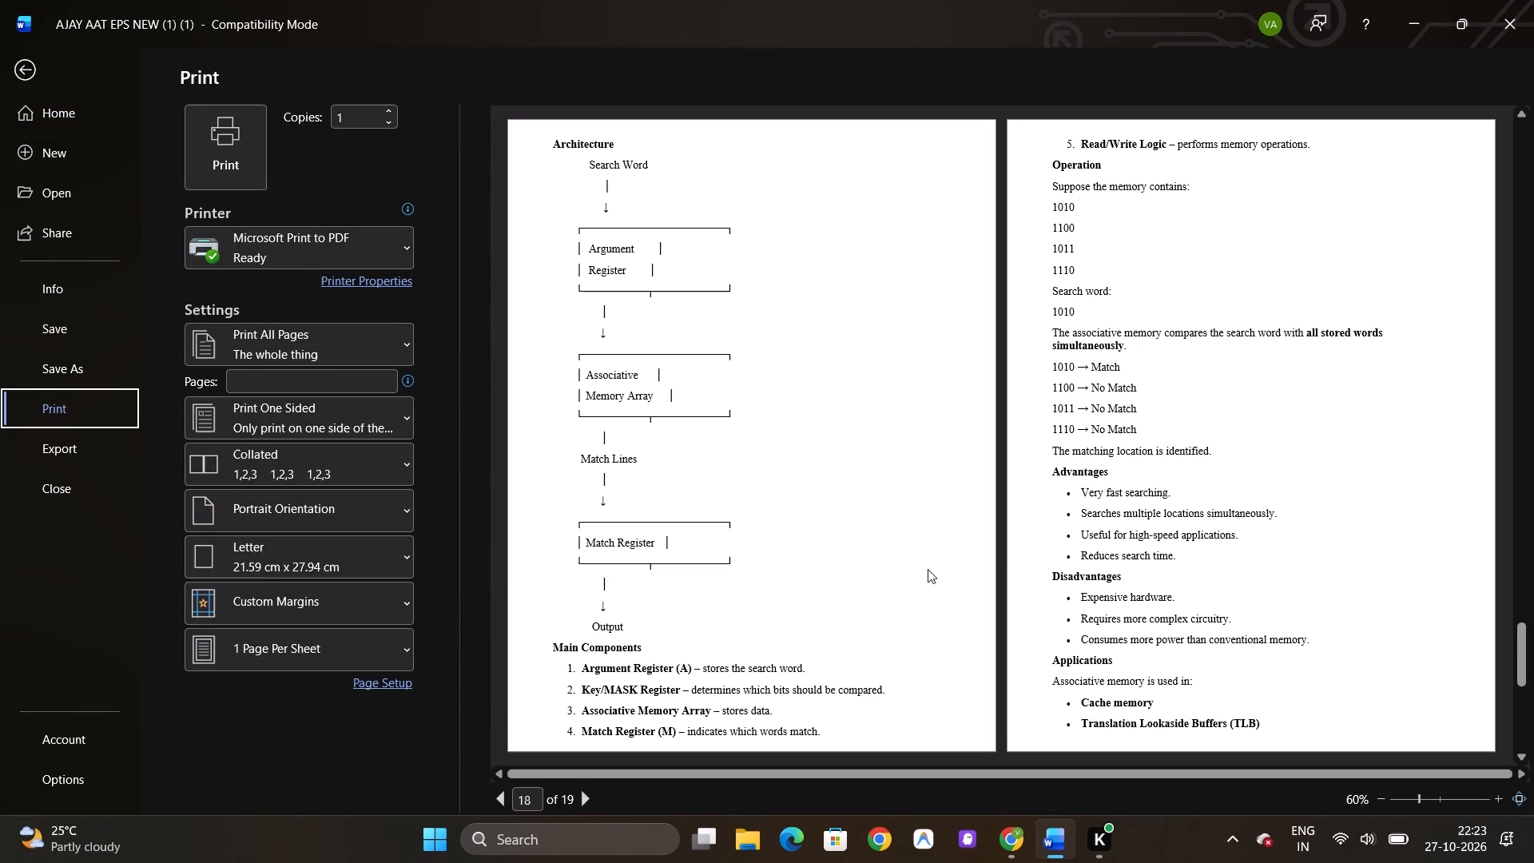
{"action": "scroll", "coordinate": [928, 569], "scroll_direction": "up", "scroll_amount": 9}
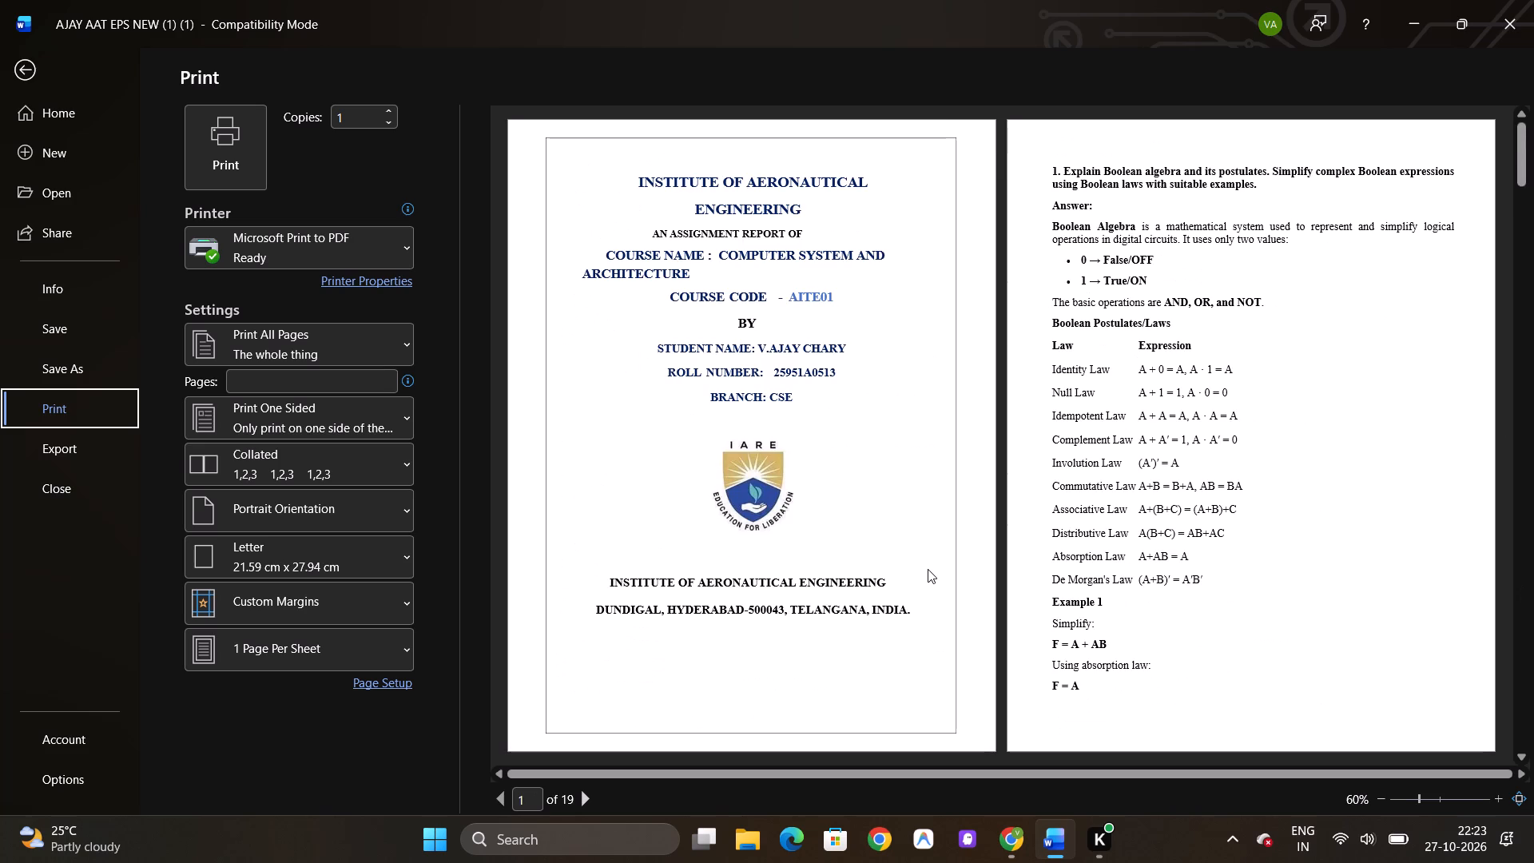
{"action": "scroll", "coordinate": [928, 569], "scroll_direction": "down", "scroll_amount": 1}
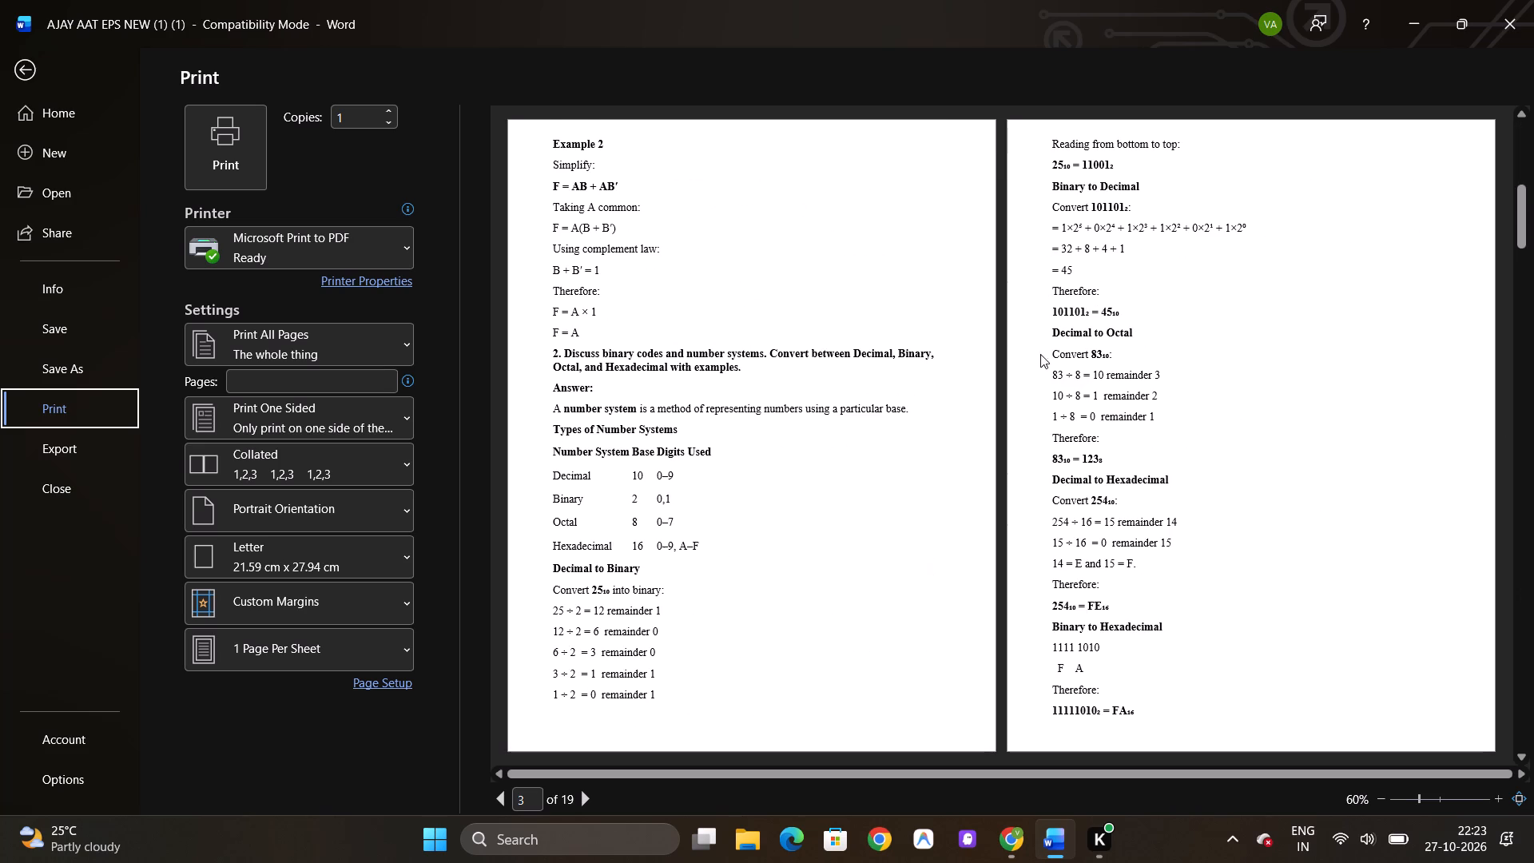
{"action": "scroll", "coordinate": [777, 493], "scroll_direction": "up", "scroll_amount": 1}
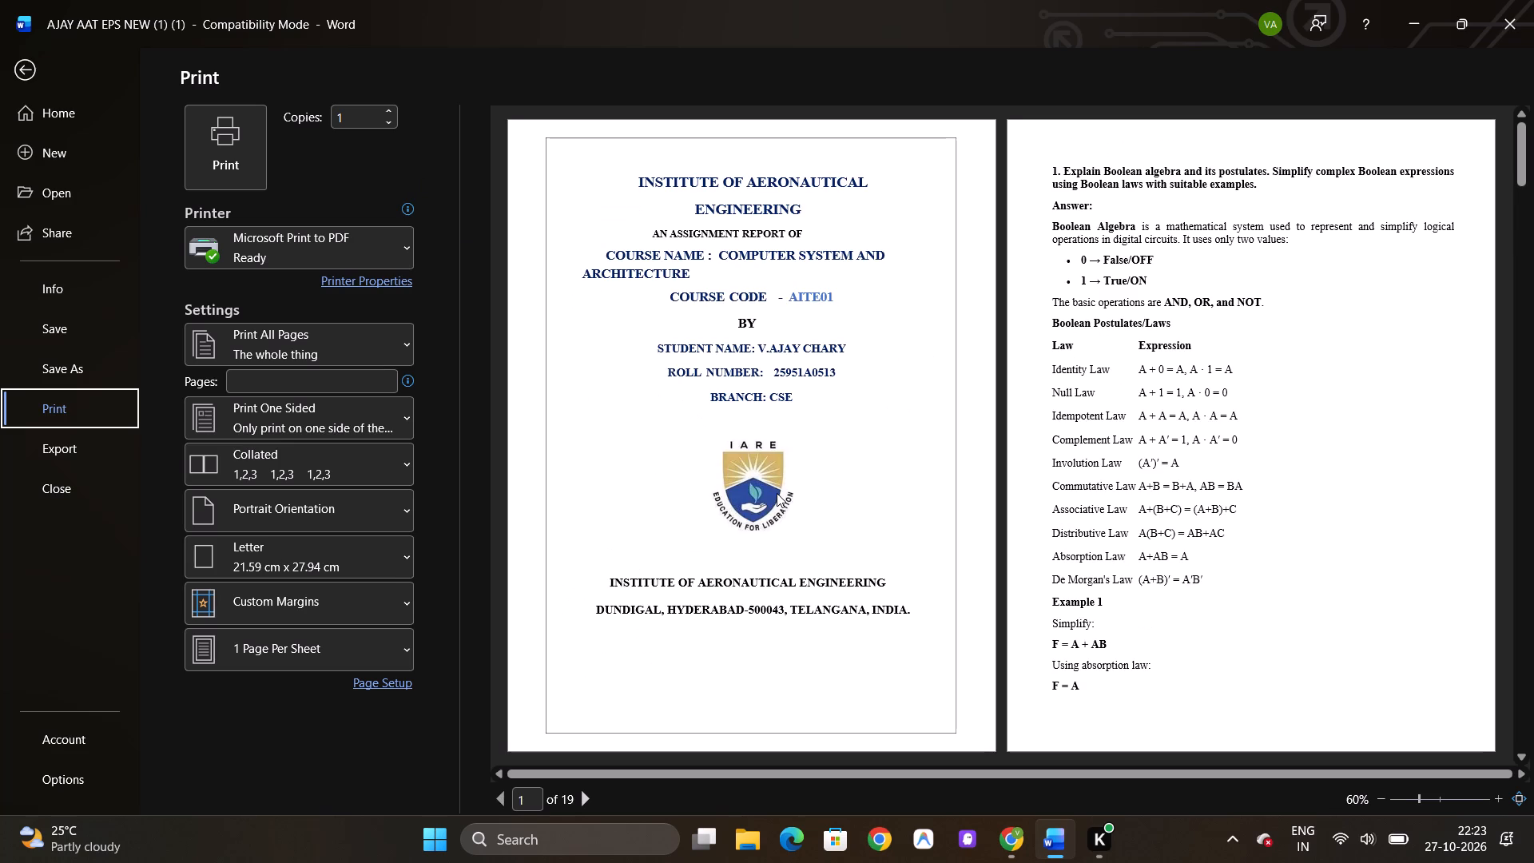
{"action": "scroll", "coordinate": [1119, 403], "scroll_direction": "down", "scroll_amount": 2}
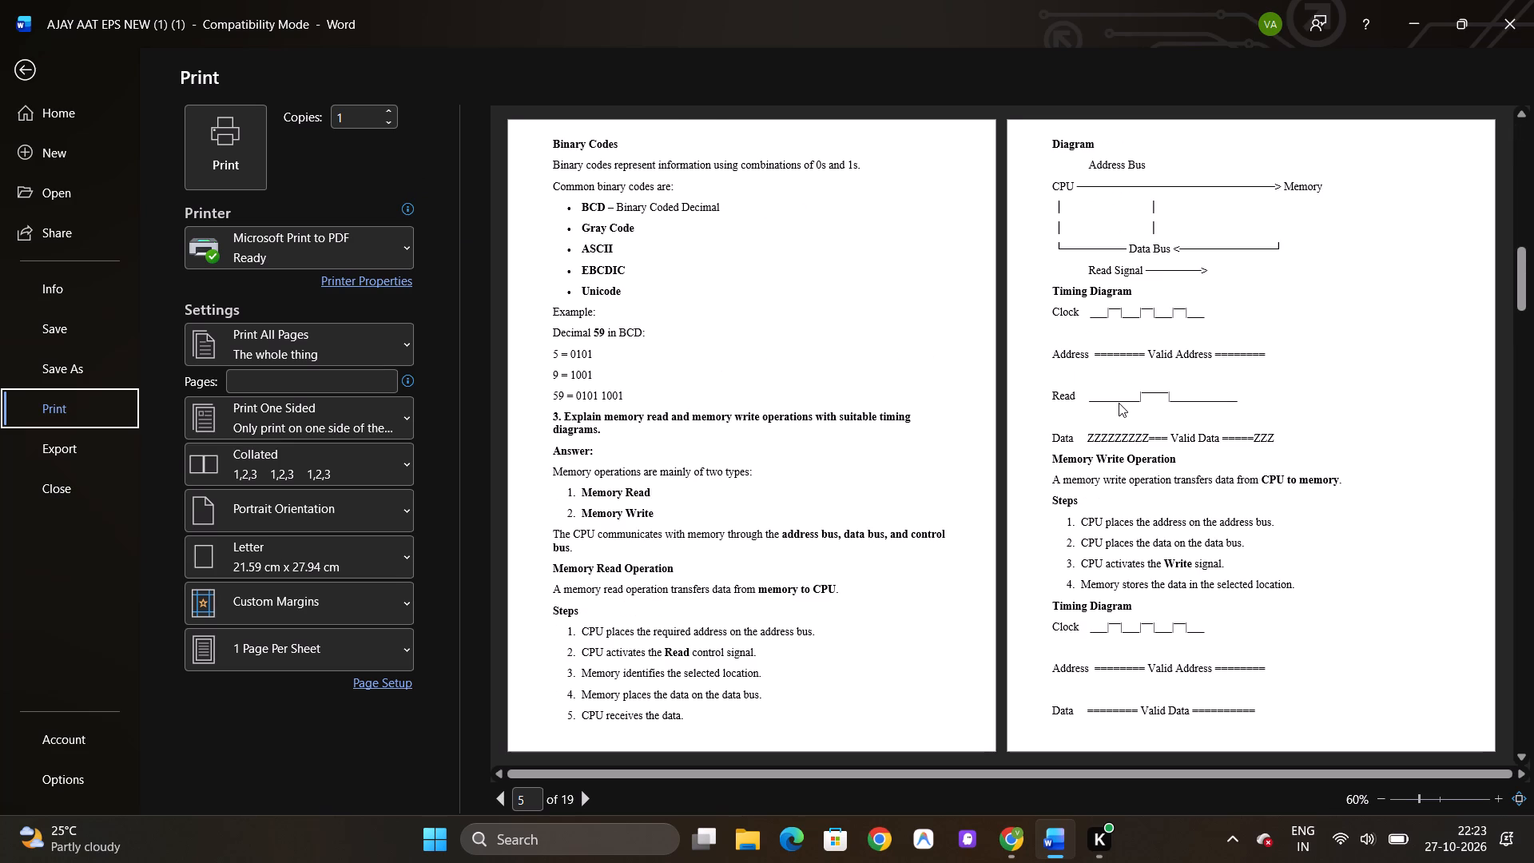
{"action": "scroll", "coordinate": [1119, 403], "scroll_direction": "down", "scroll_amount": 1}
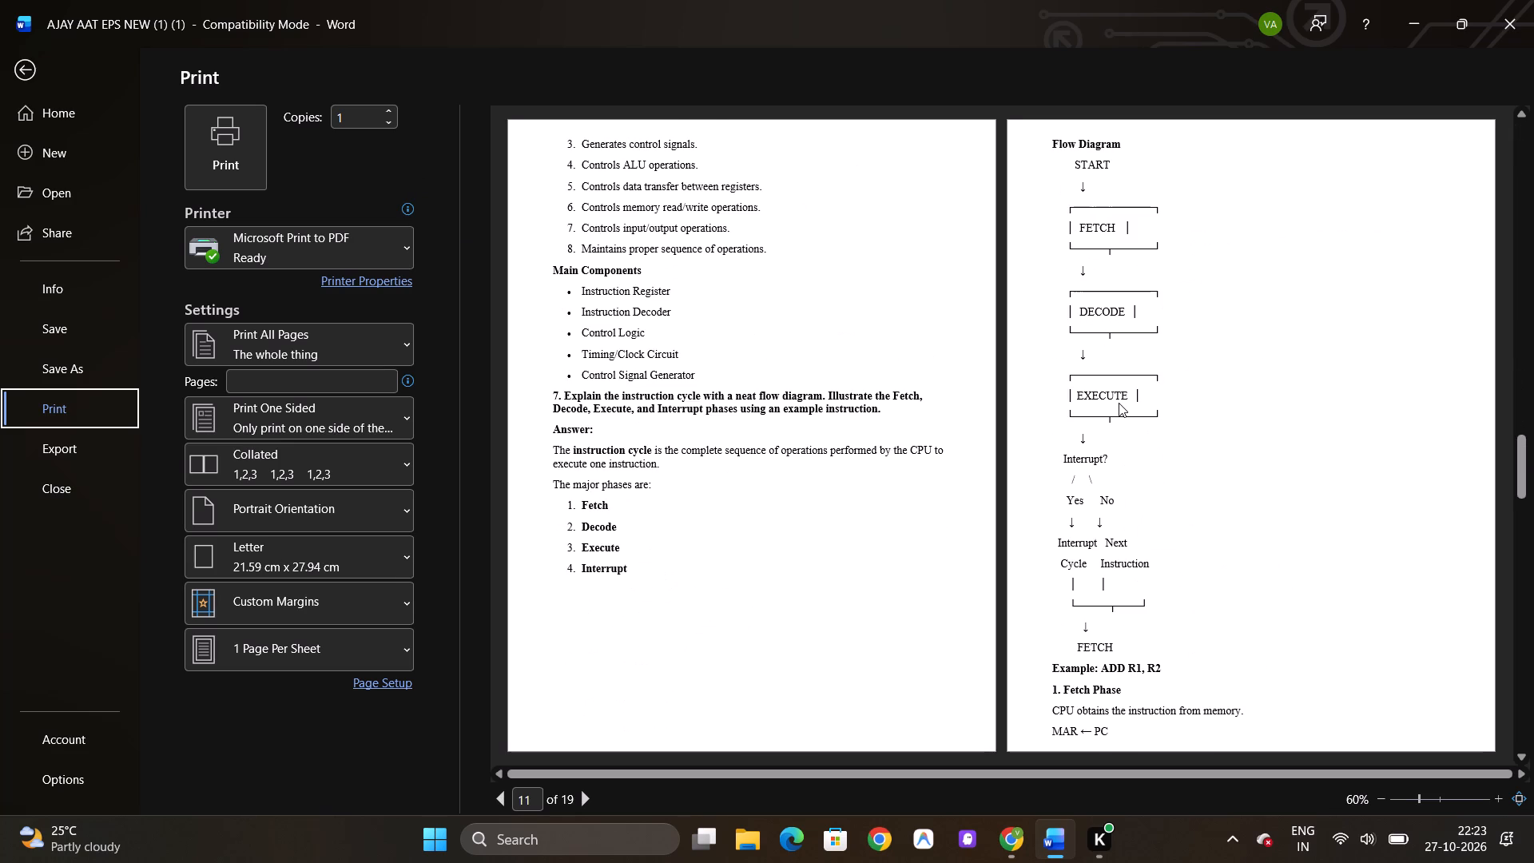
{"action": "scroll", "coordinate": [1119, 403], "scroll_direction": "up", "scroll_amount": 2}
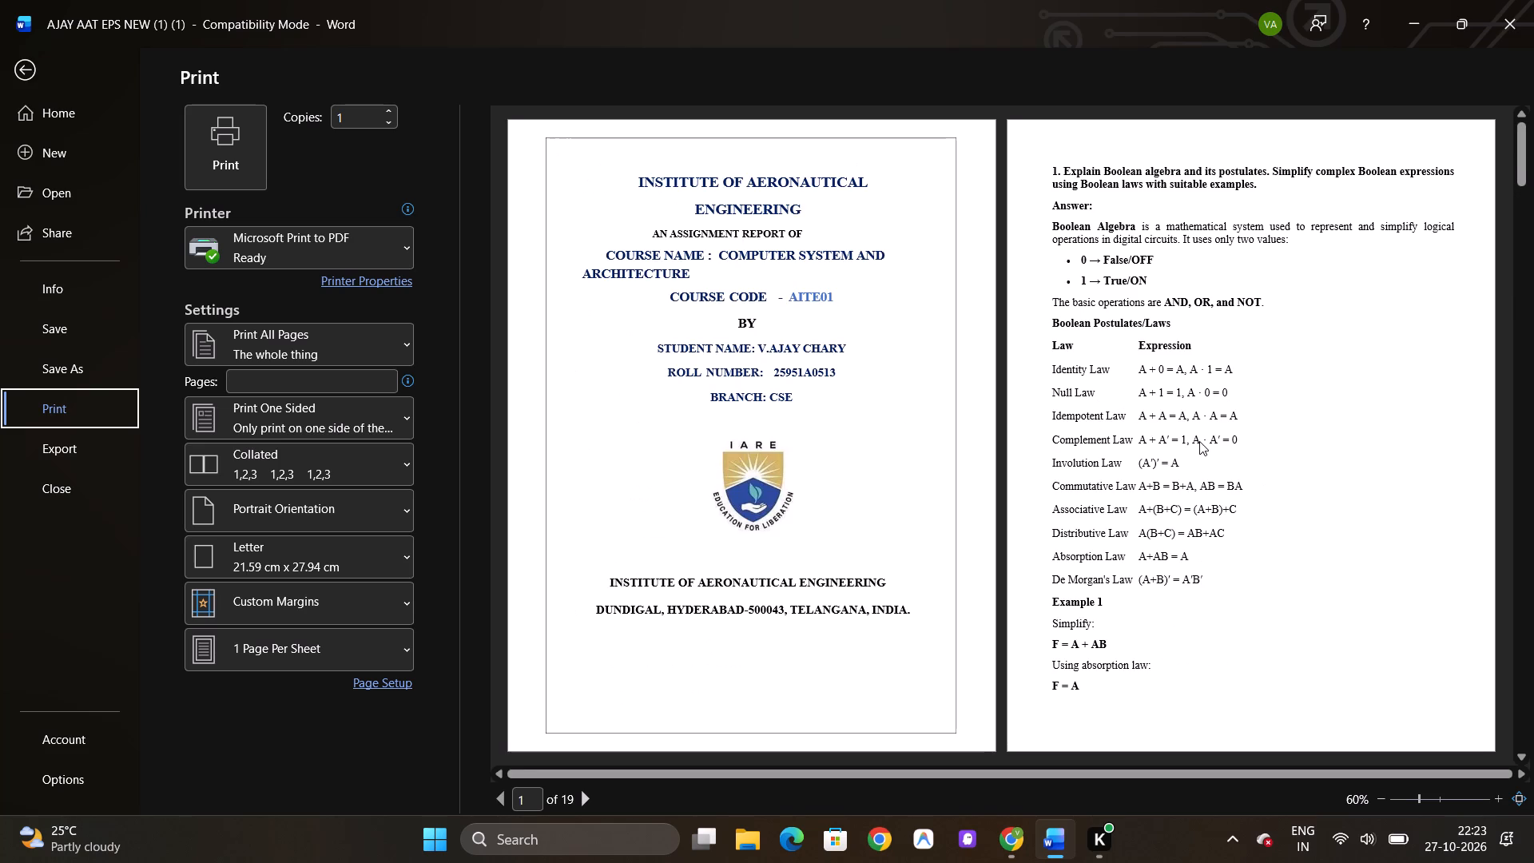
{"action": "scroll", "coordinate": [1171, 378], "scroll_direction": "down", "scroll_amount": 2}
{"action": "left_click", "coordinate": [30, 78]}
Examine the document from the cover page through the memory read diagram in question 3 for remaining layout problems.
{"action": "scroll", "coordinate": [477, 415], "scroll_direction": "up", "scroll_amount": 13}
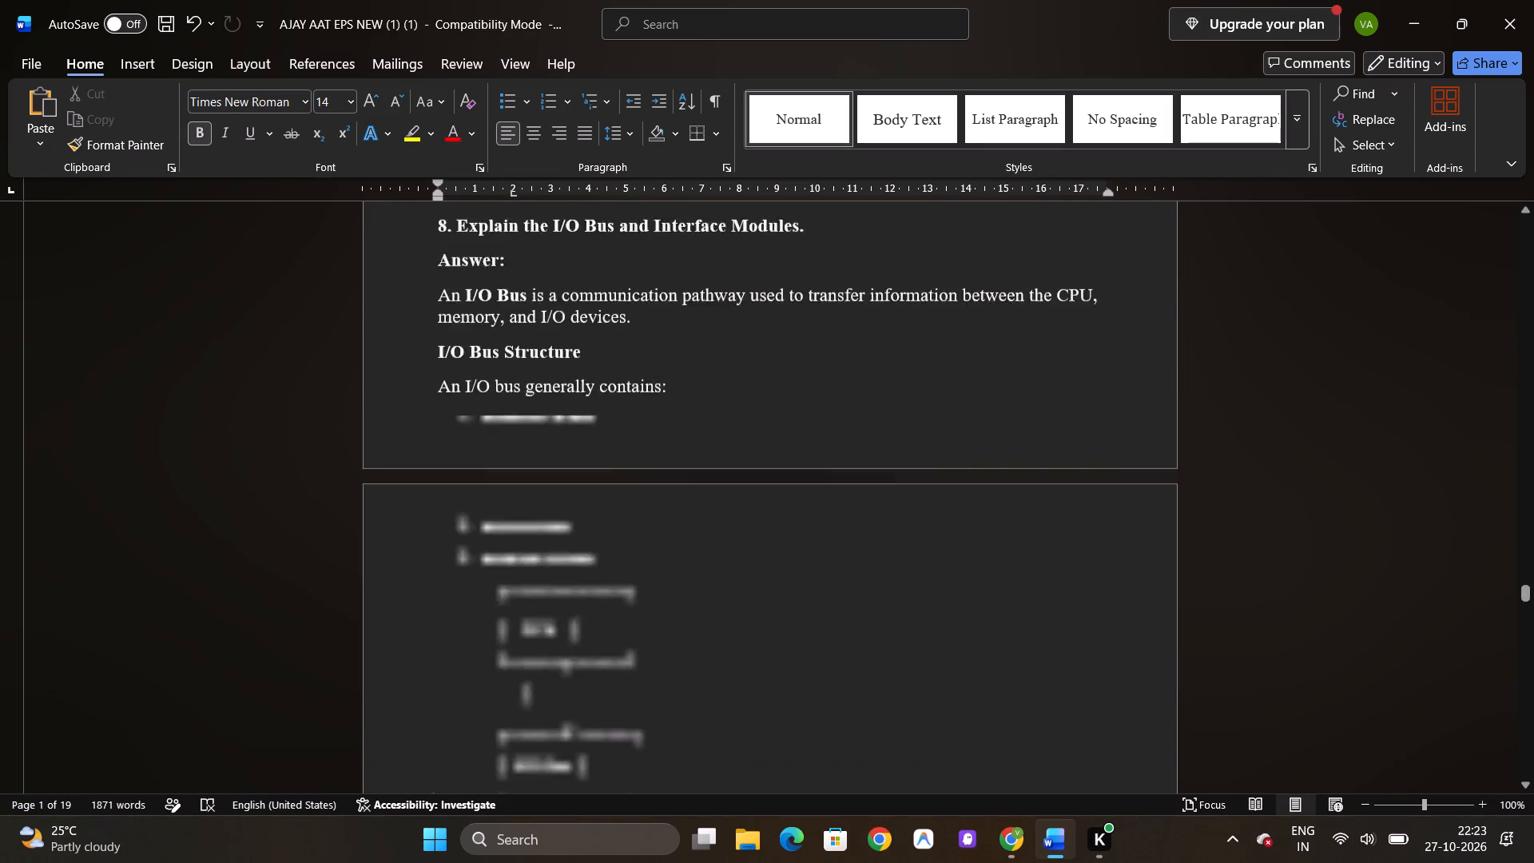
{"action": "scroll", "coordinate": [477, 415], "scroll_direction": "up", "scroll_amount": 2}
{"action": "scroll", "coordinate": [555, 458], "scroll_direction": "up", "scroll_amount": 1}
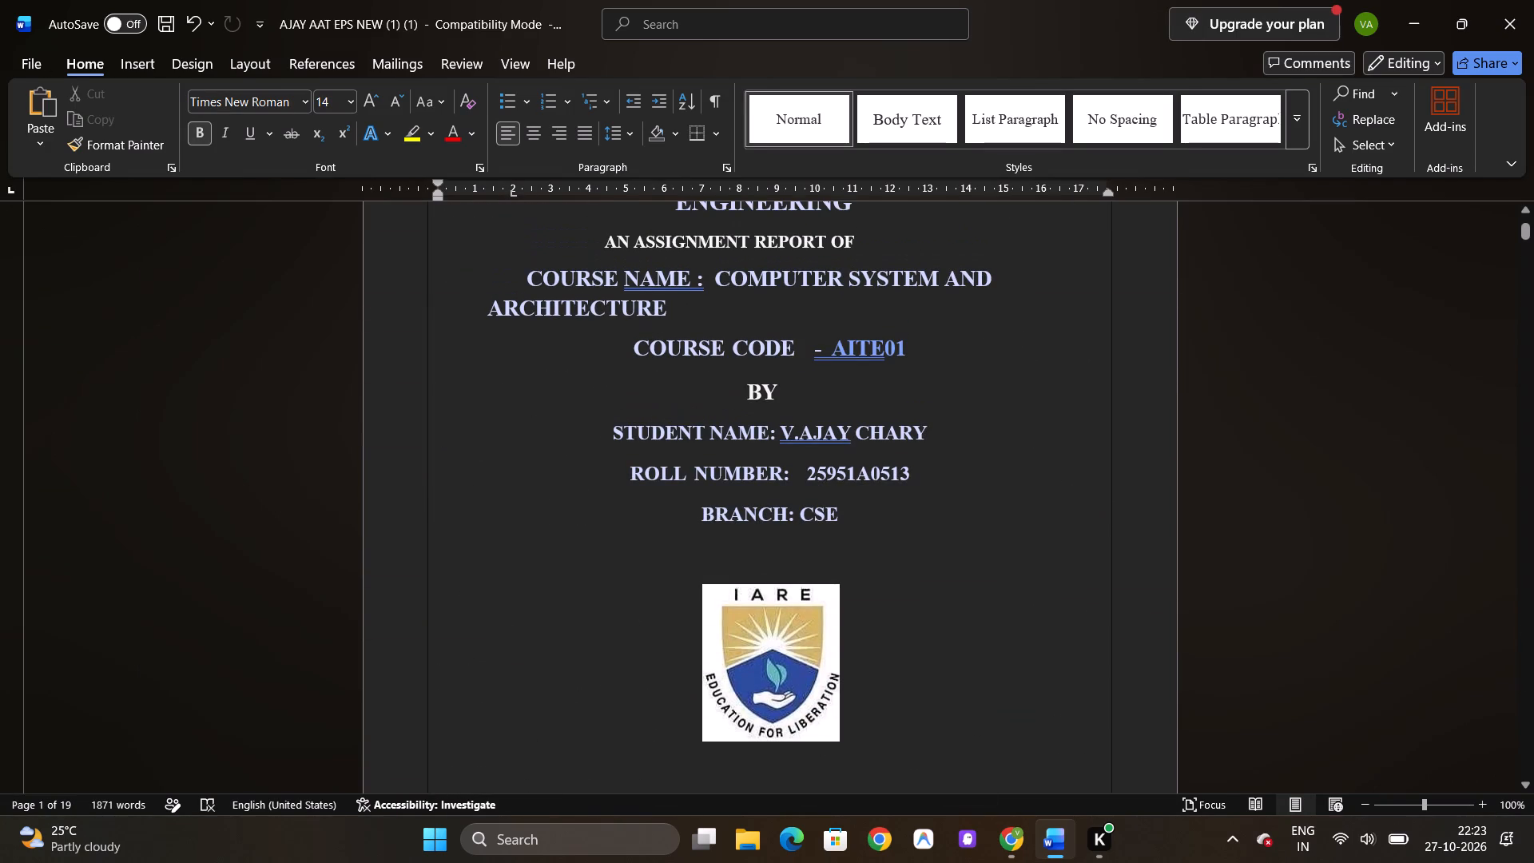
{"action": "scroll", "coordinate": [555, 458], "scroll_direction": "down", "scroll_amount": 2}
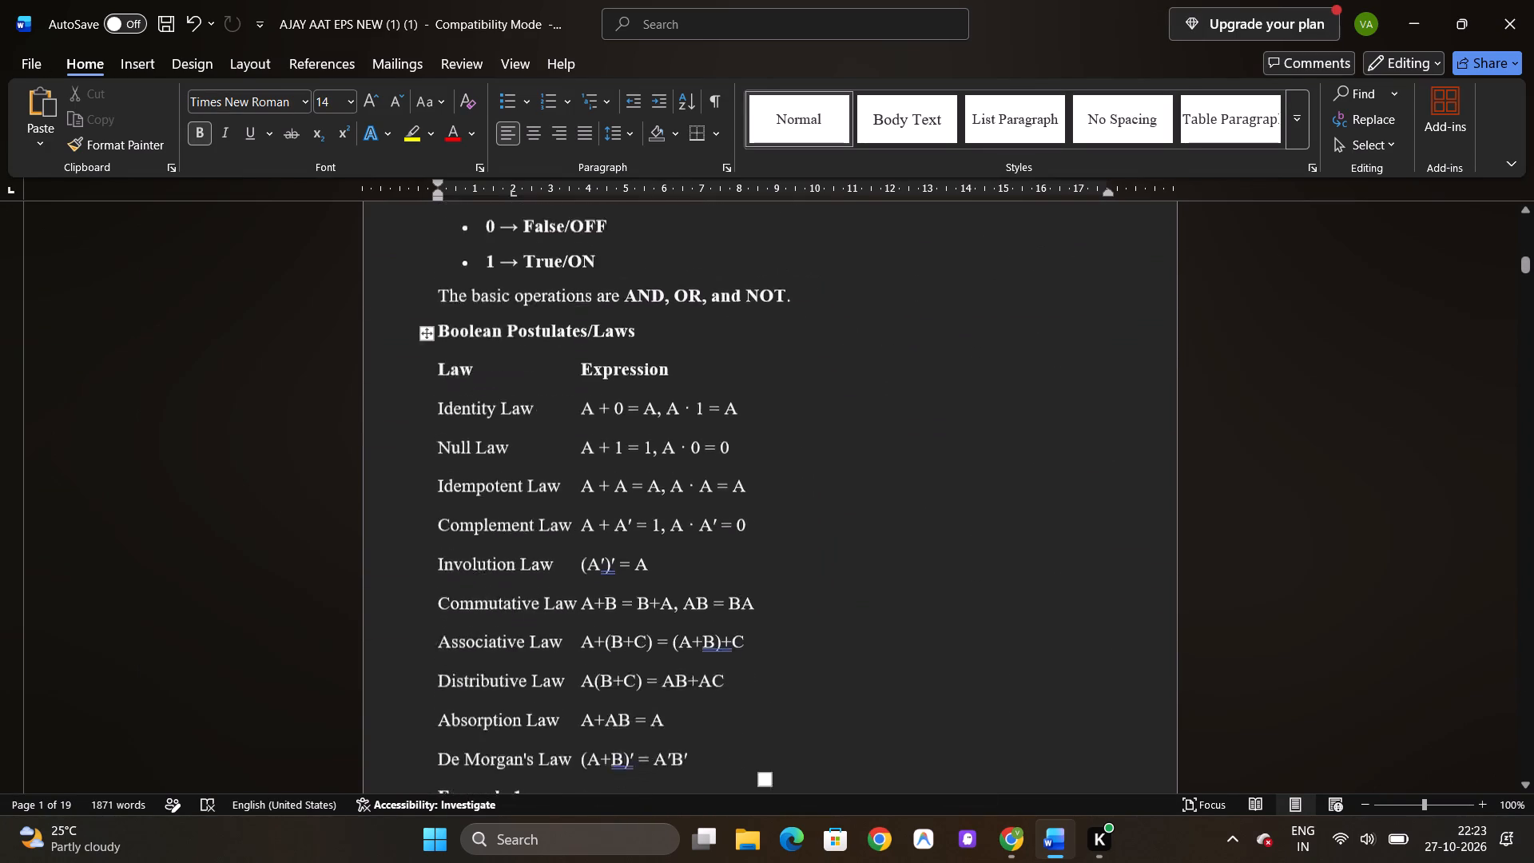
{"action": "scroll", "coordinate": [555, 458], "scroll_direction": "down", "scroll_amount": 3}
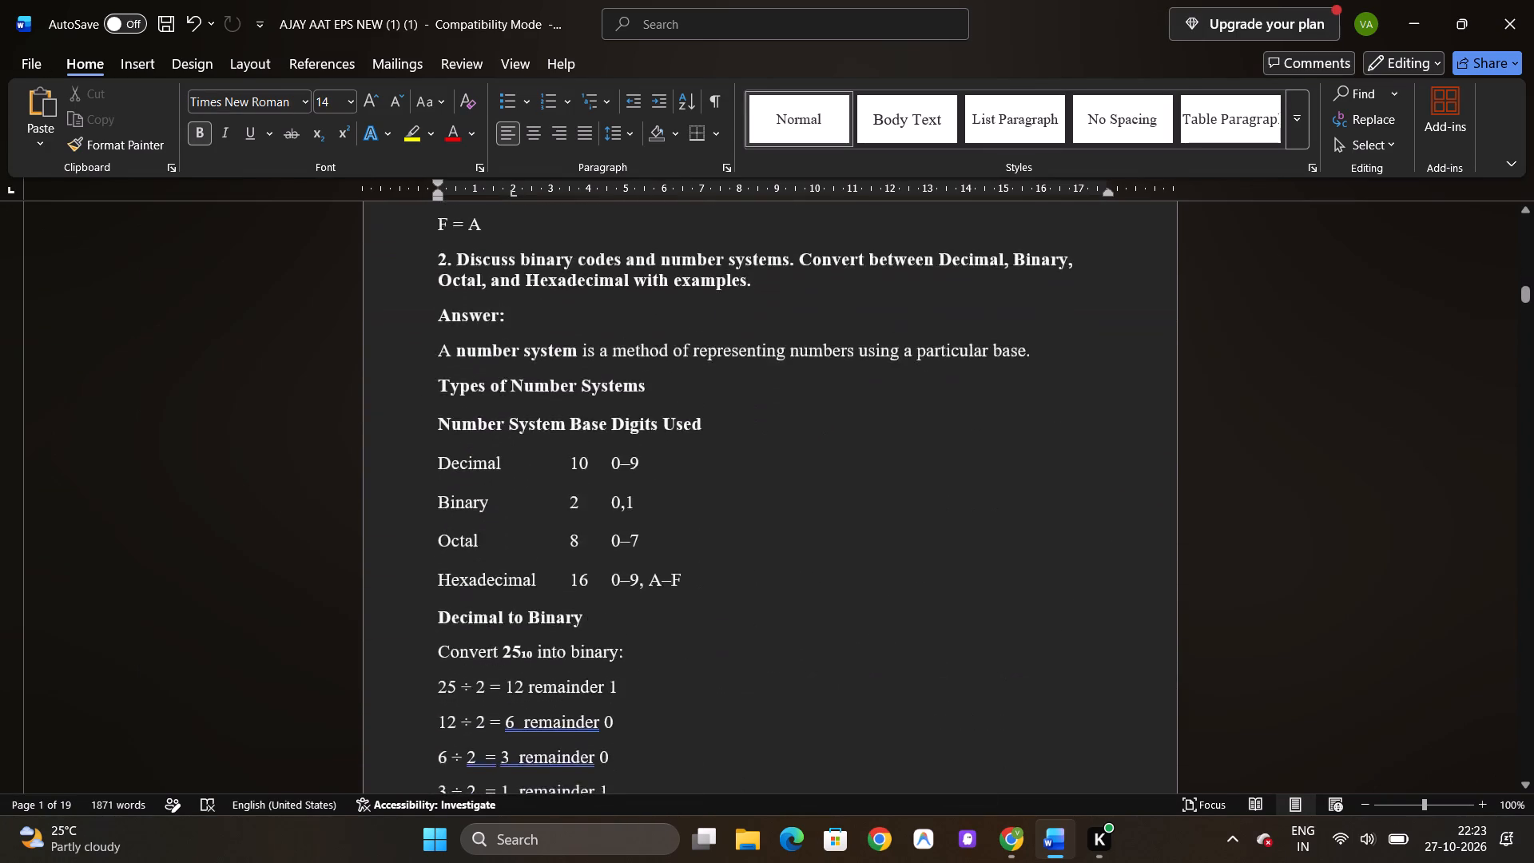
{"action": "scroll", "coordinate": [555, 458], "scroll_direction": "down", "scroll_amount": 3}
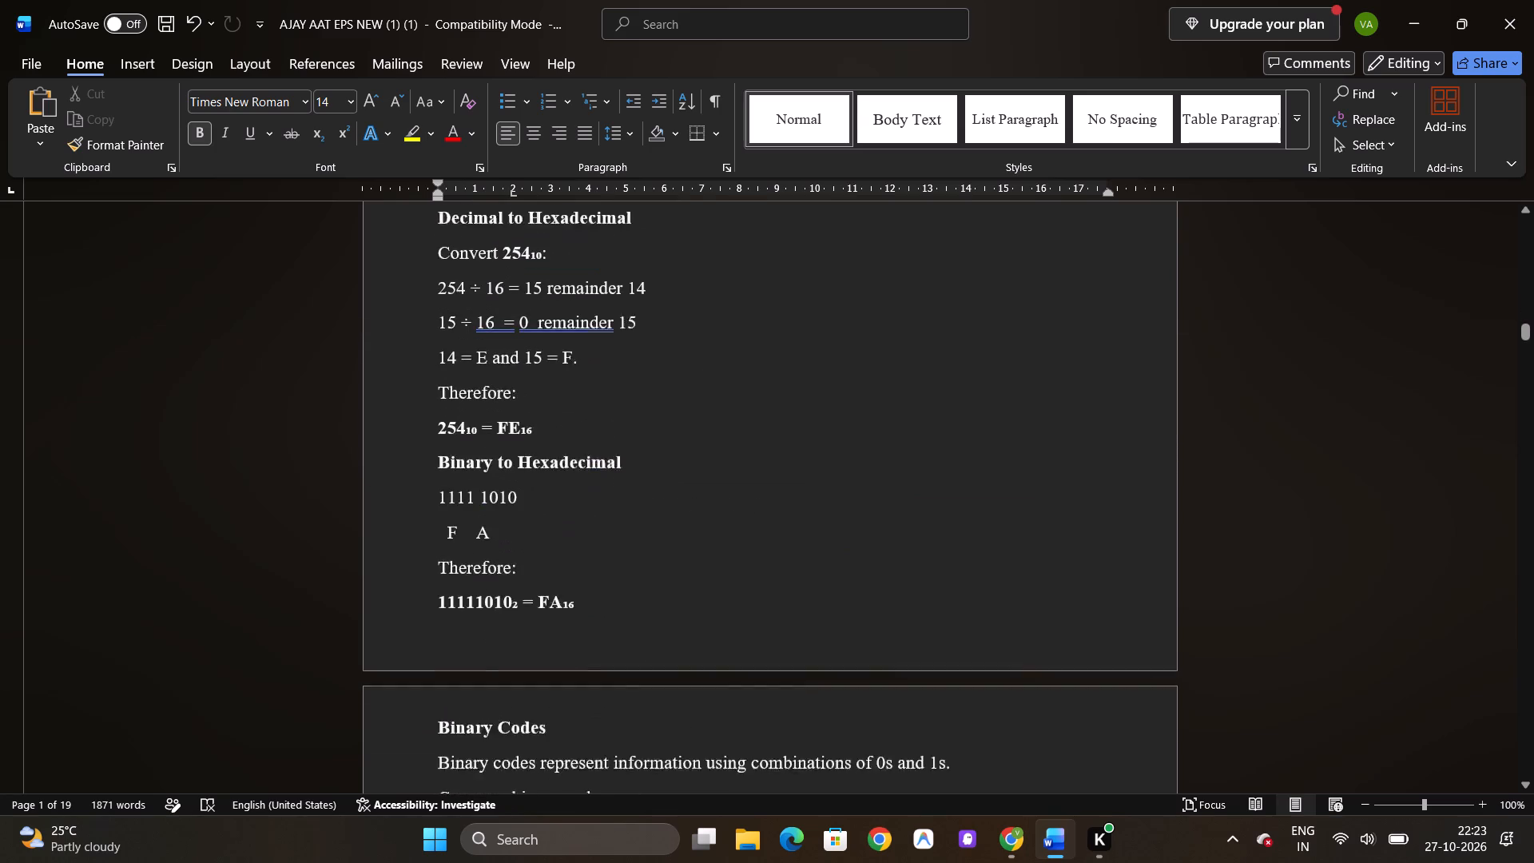
{"action": "scroll", "coordinate": [555, 458], "scroll_direction": "down", "scroll_amount": 3}
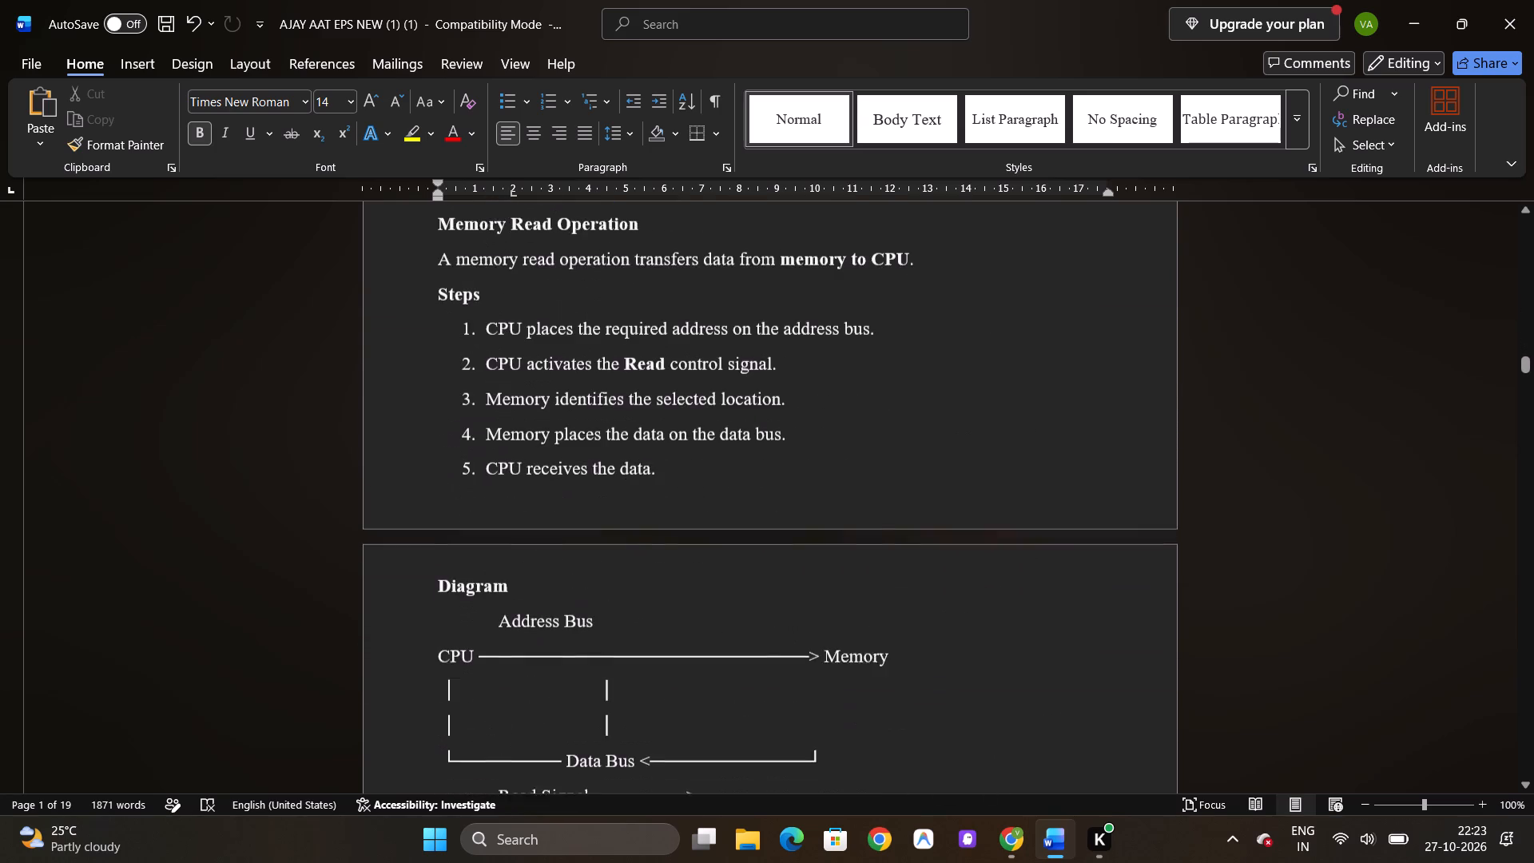
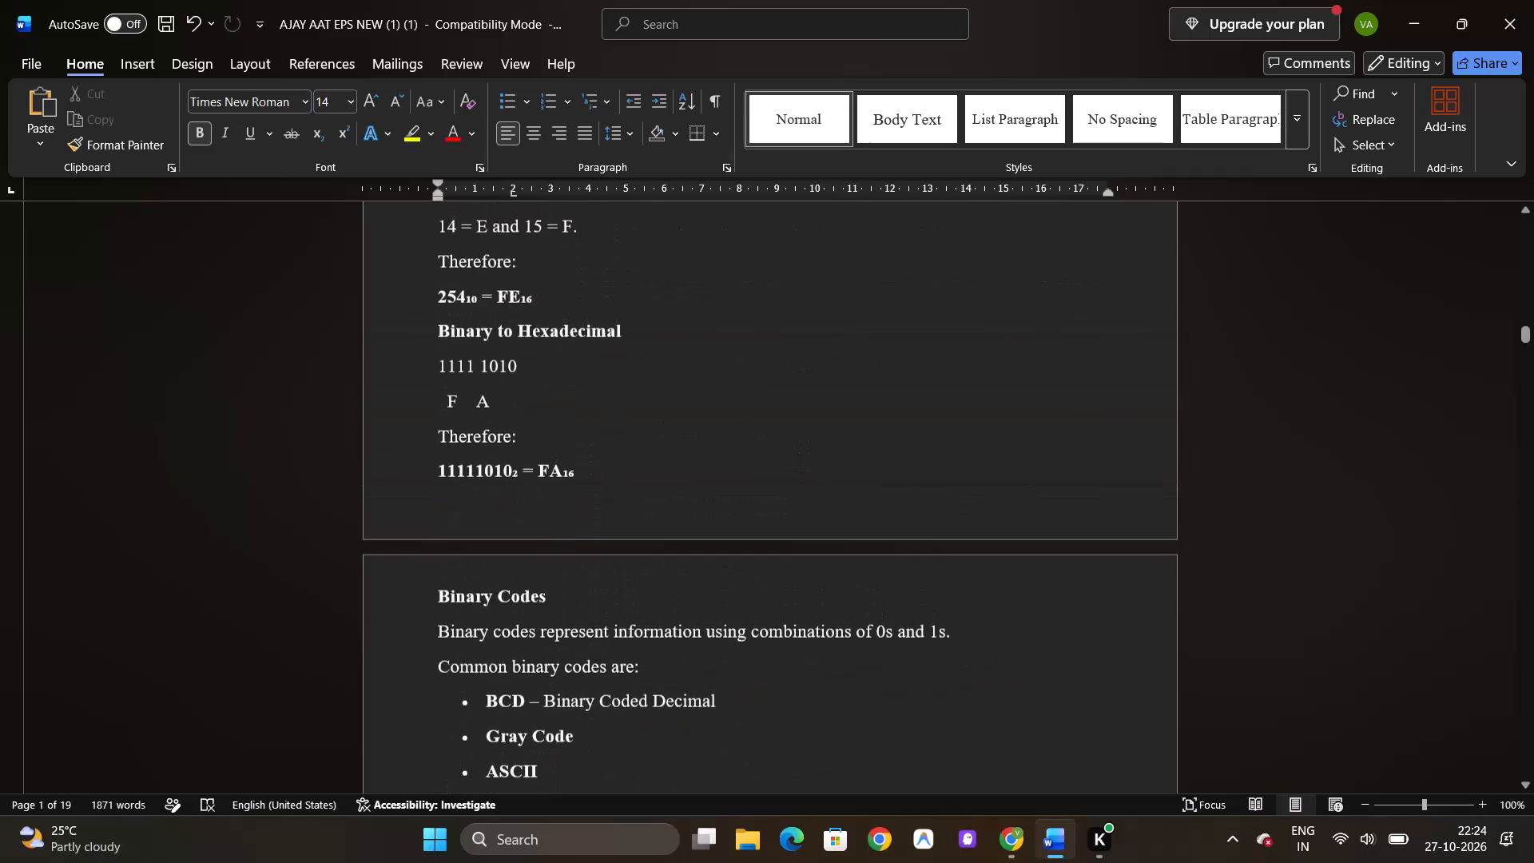
Examine the document from question 1's Boolean laws through question 3's memory write operation, checking the layout and text-based diagrams.
{"action": "scroll", "coordinate": [637, 371], "scroll_direction": "up", "scroll_amount": 2}
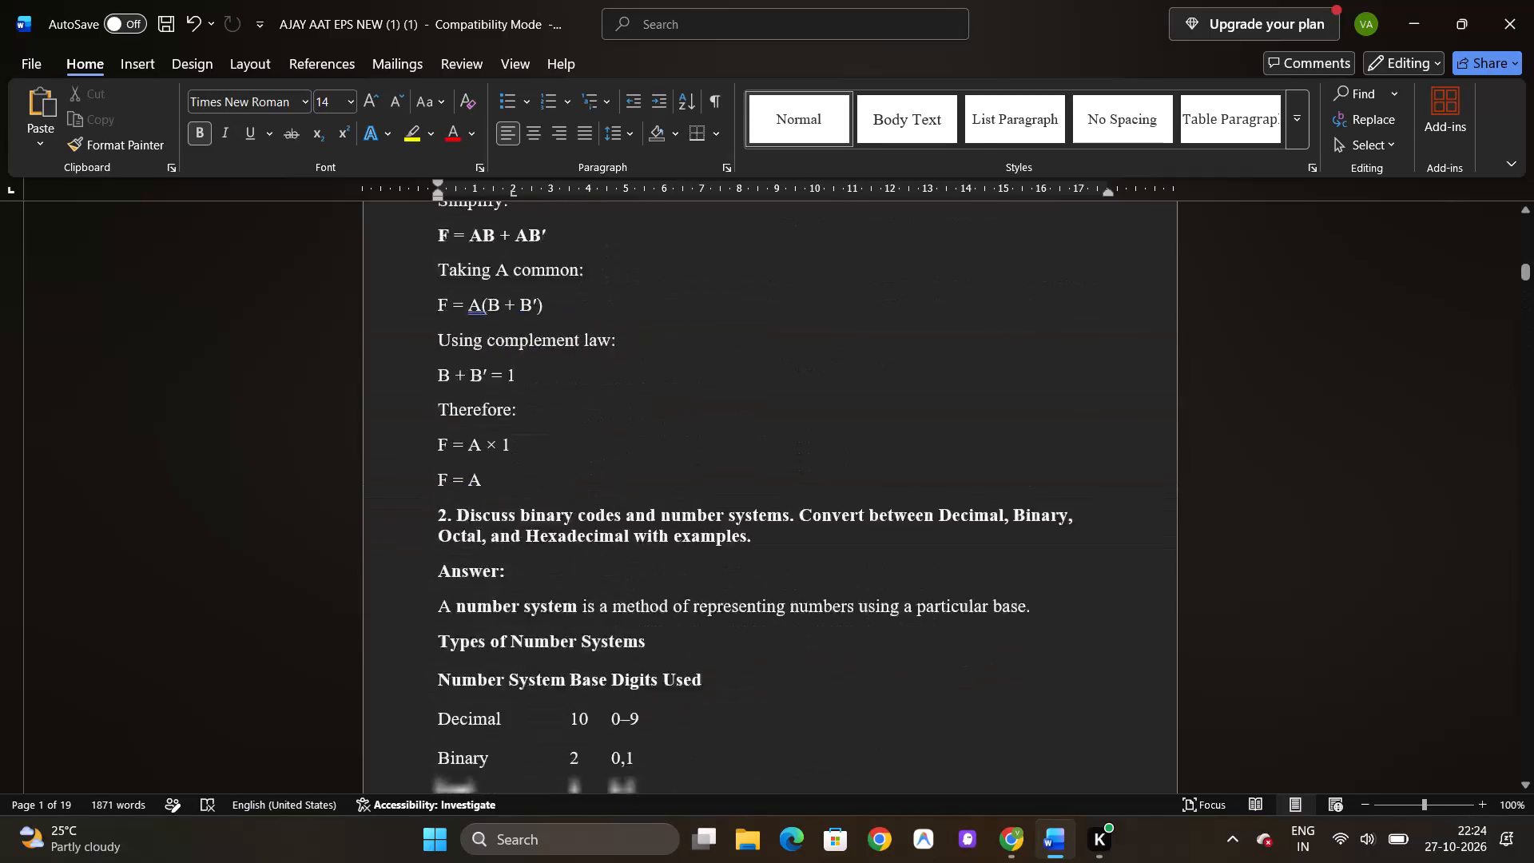
{"action": "scroll", "coordinate": [637, 371], "scroll_direction": "up", "scroll_amount": 5}
{"action": "scroll", "coordinate": [637, 371], "scroll_direction": "down", "scroll_amount": 4}
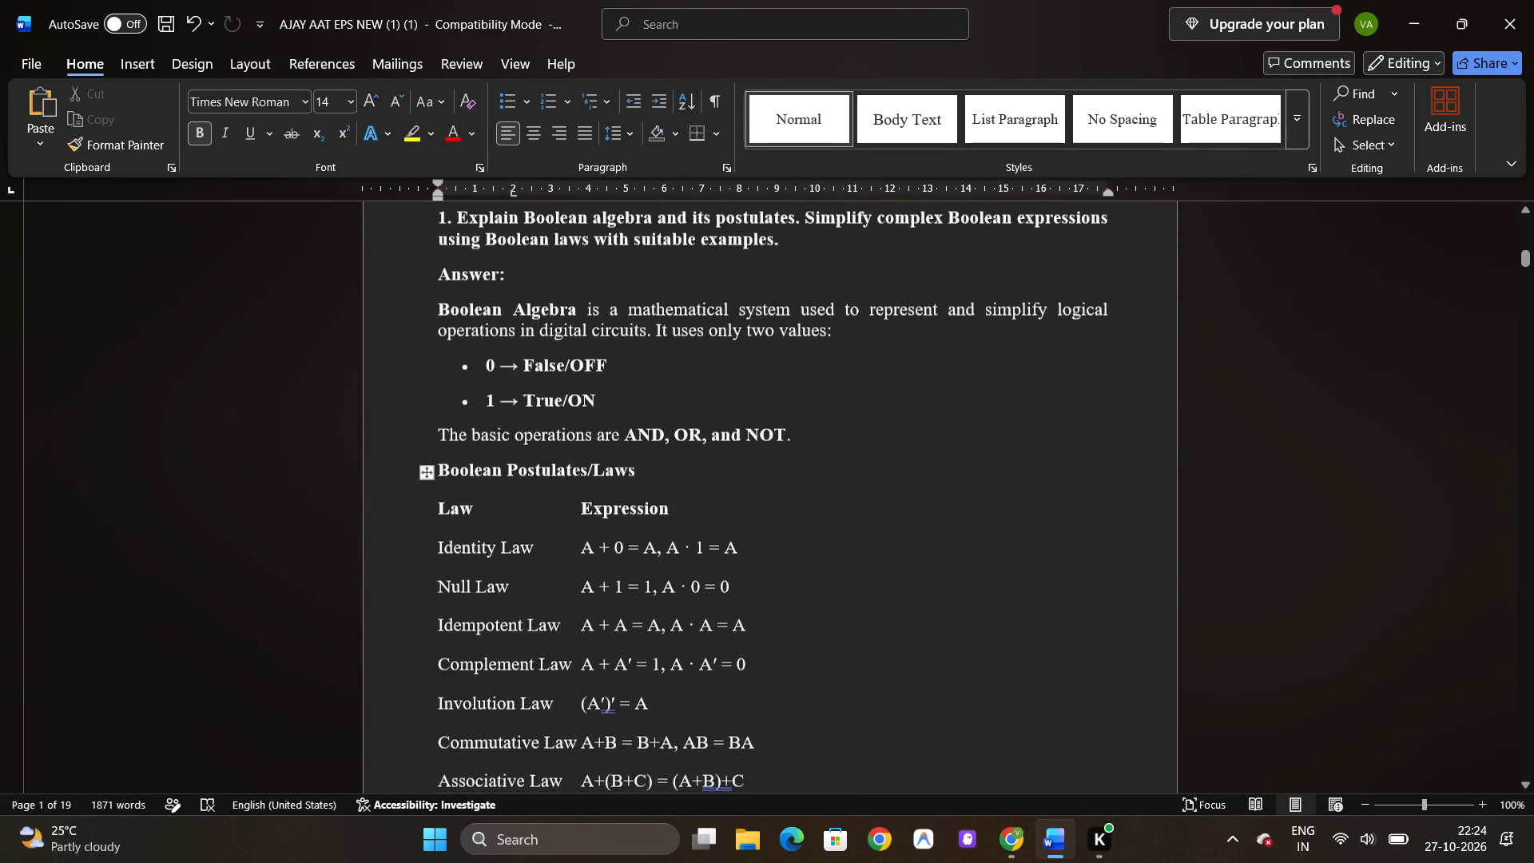
{"action": "scroll", "coordinate": [591, 669], "scroll_direction": "down", "scroll_amount": 4}
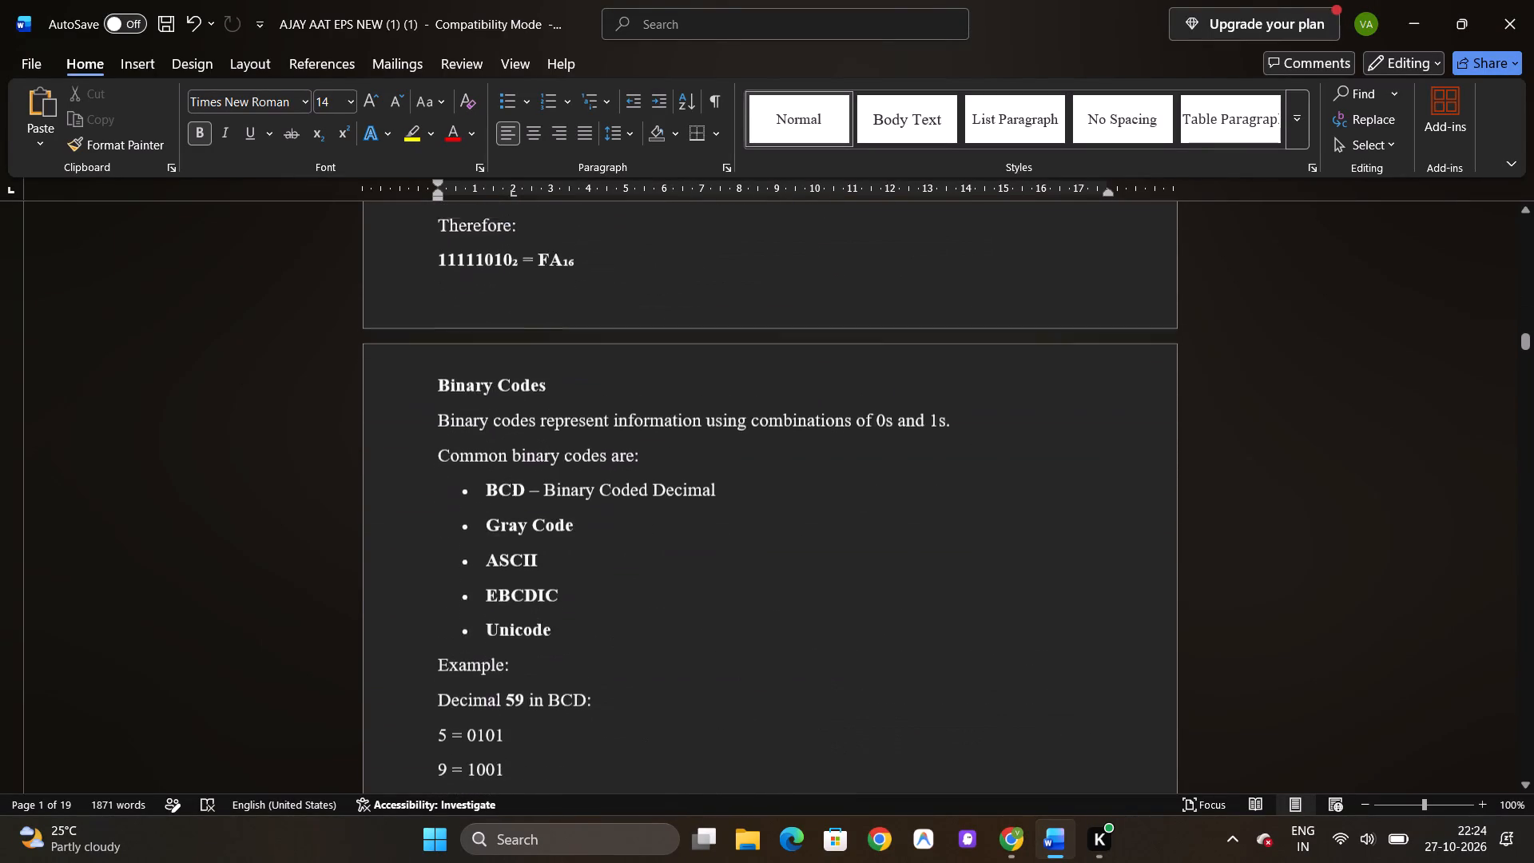
{"action": "scroll", "coordinate": [597, 558], "scroll_direction": "up", "scroll_amount": 1}
{"action": "scroll", "coordinate": [597, 558], "scroll_direction": "down", "scroll_amount": 1}
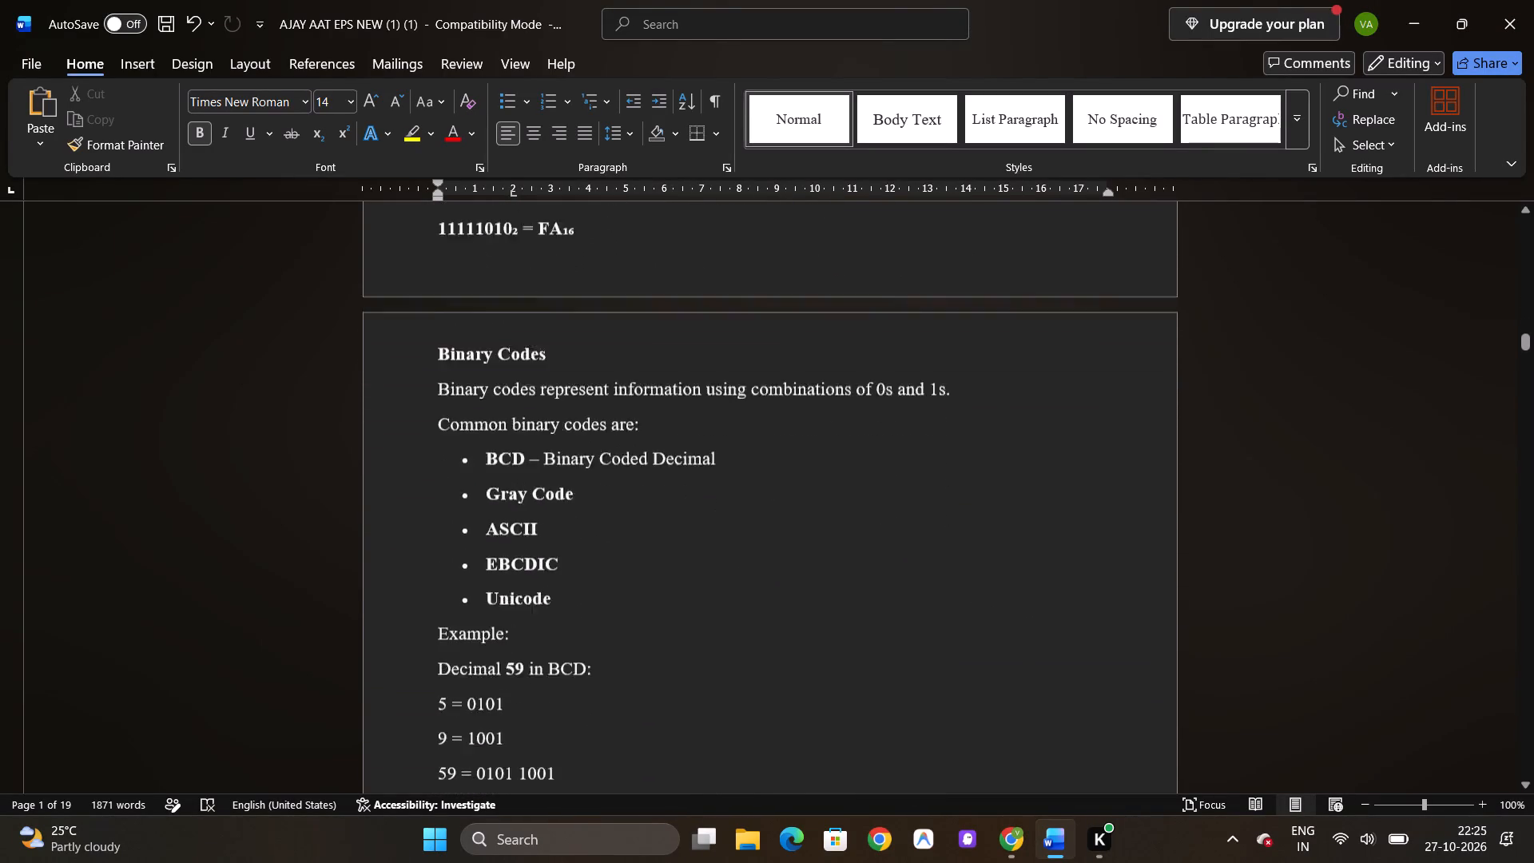
{"action": "scroll", "coordinate": [597, 558], "scroll_direction": "down", "scroll_amount": 2}
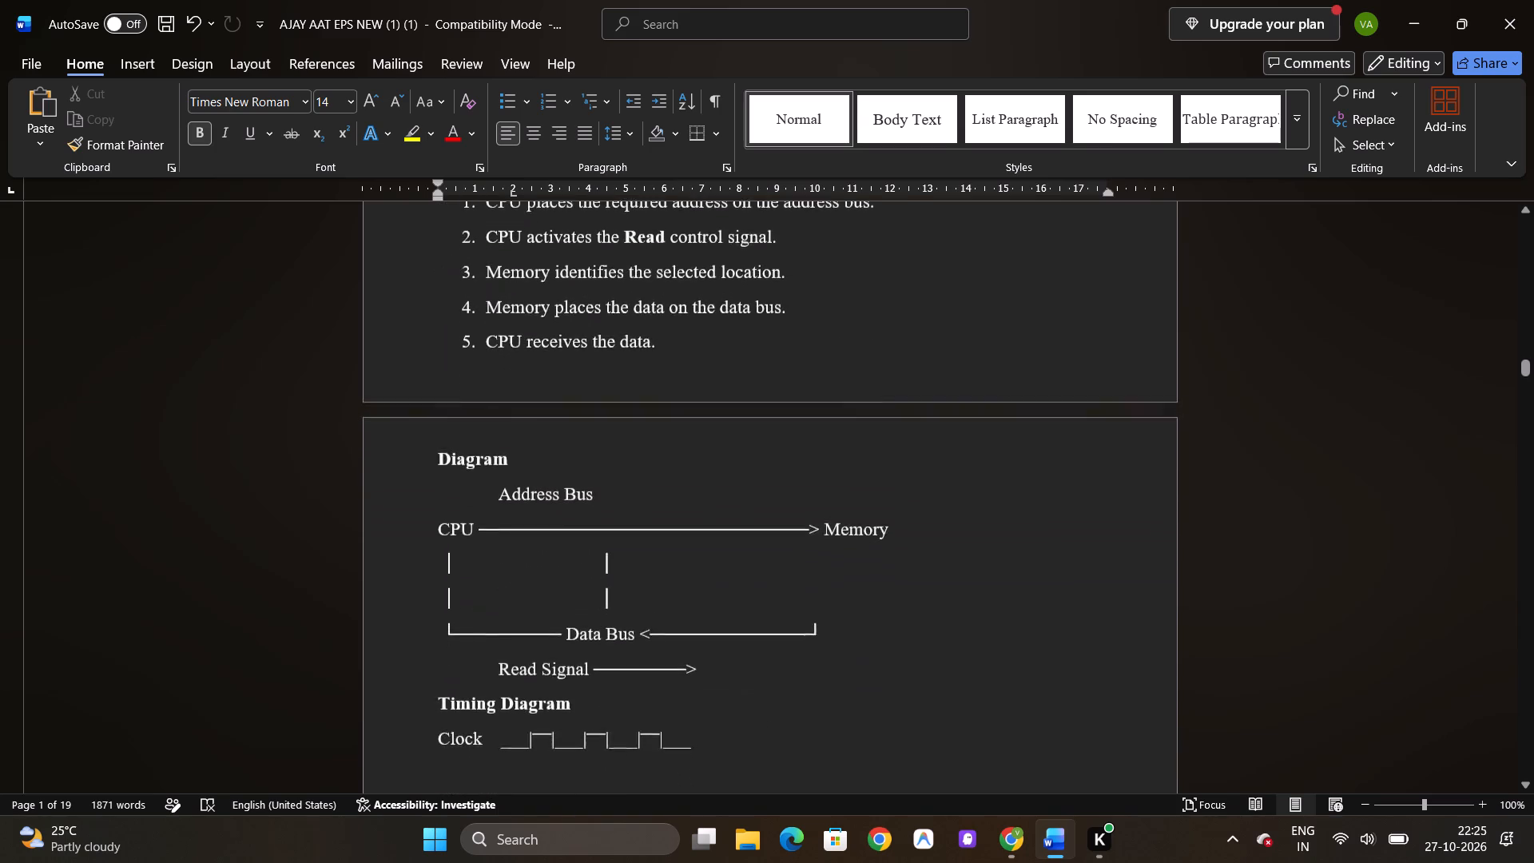
{"action": "scroll", "coordinate": [597, 558], "scroll_direction": "up", "scroll_amount": 3}
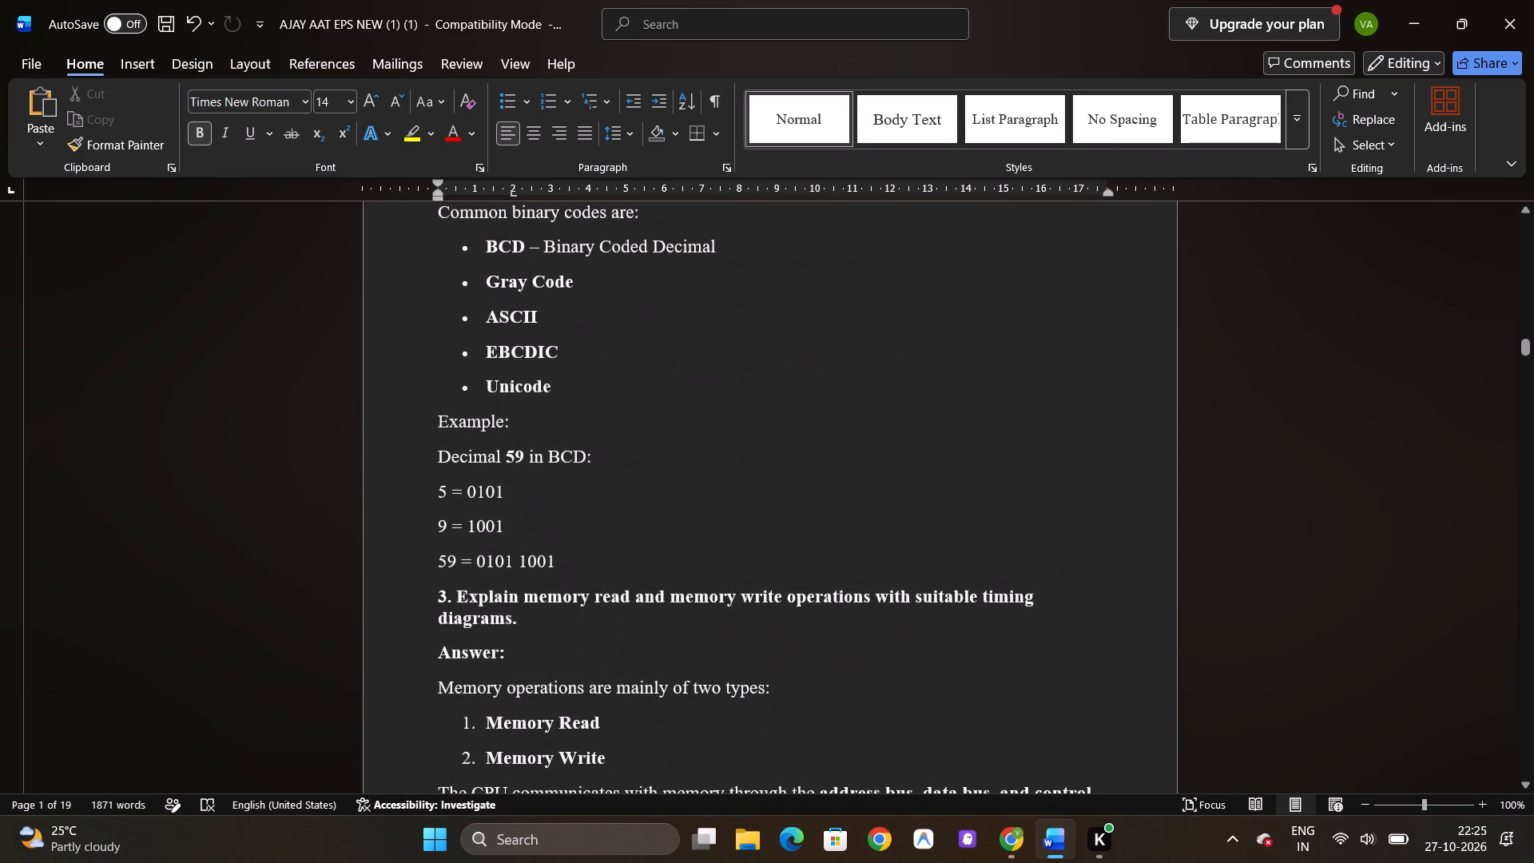
{"action": "scroll", "coordinate": [597, 558], "scroll_direction": "down", "scroll_amount": 1}
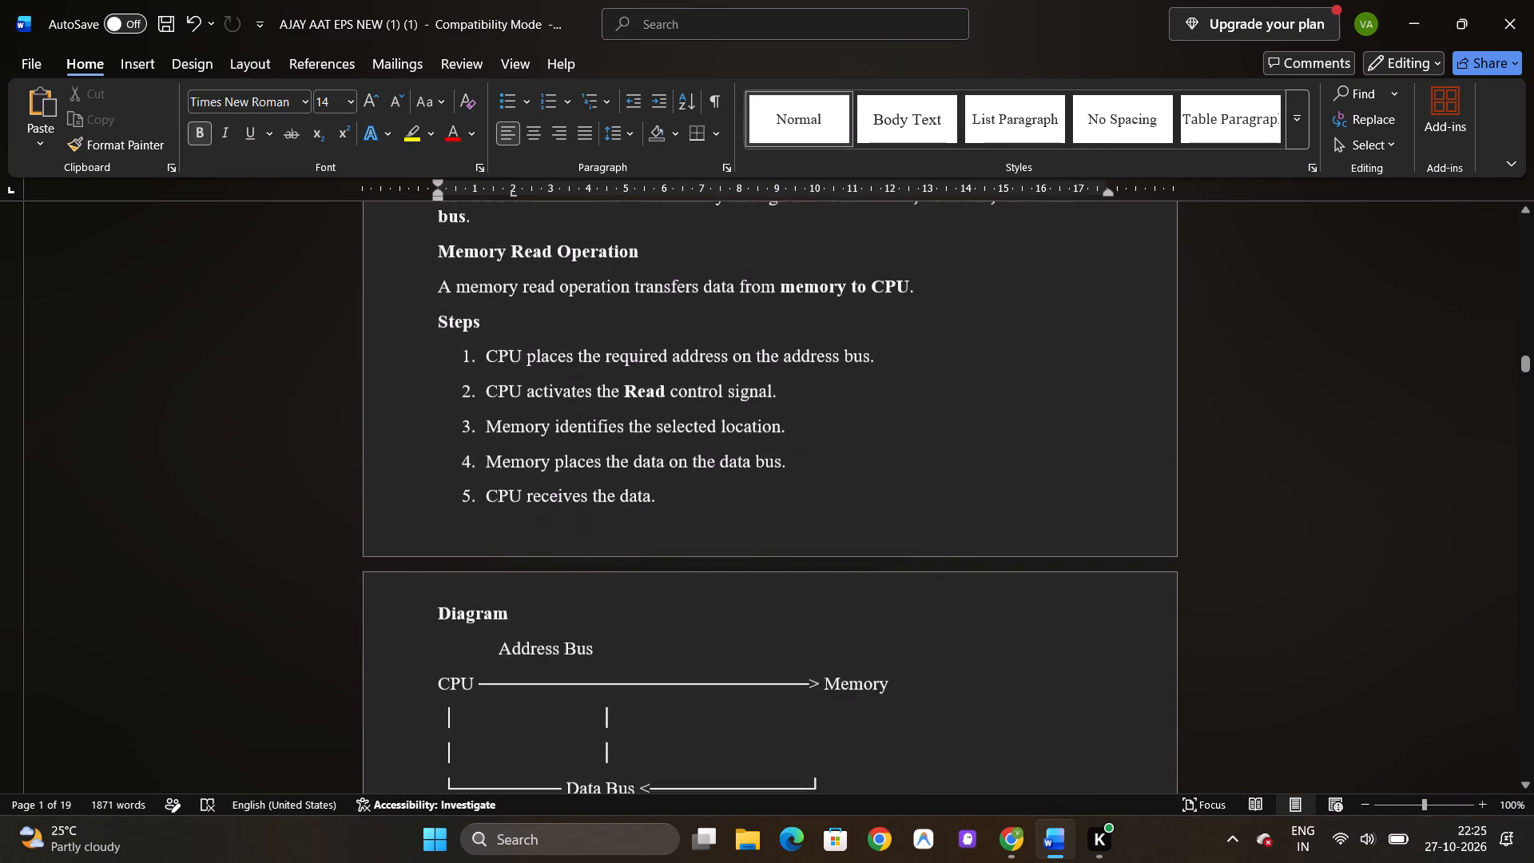
{"action": "scroll", "coordinate": [597, 558], "scroll_direction": "down", "scroll_amount": 2}
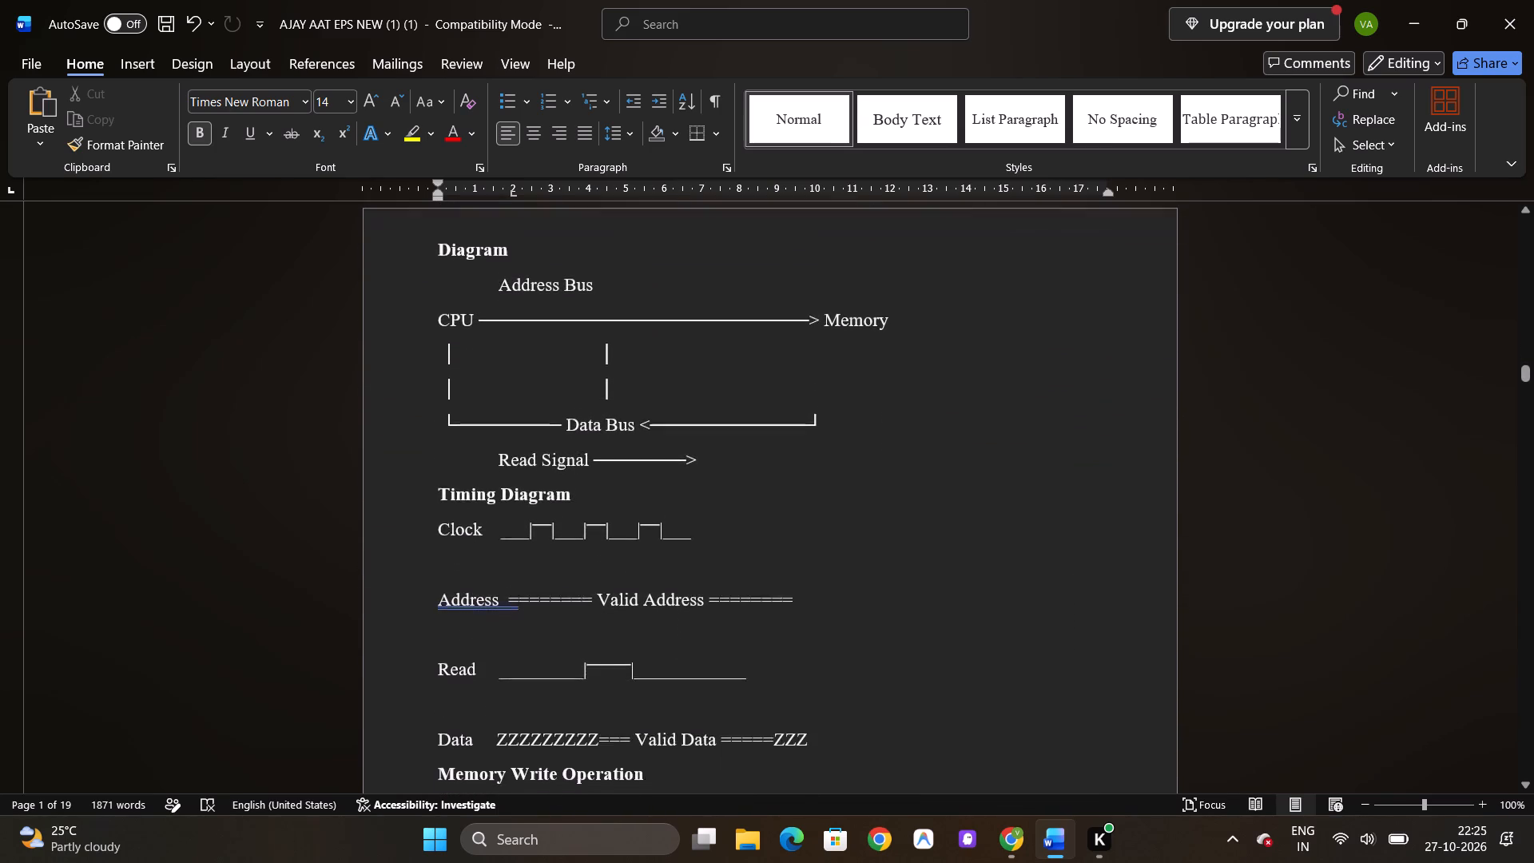
{"action": "scroll", "coordinate": [597, 558], "scroll_direction": "down", "scroll_amount": 1}
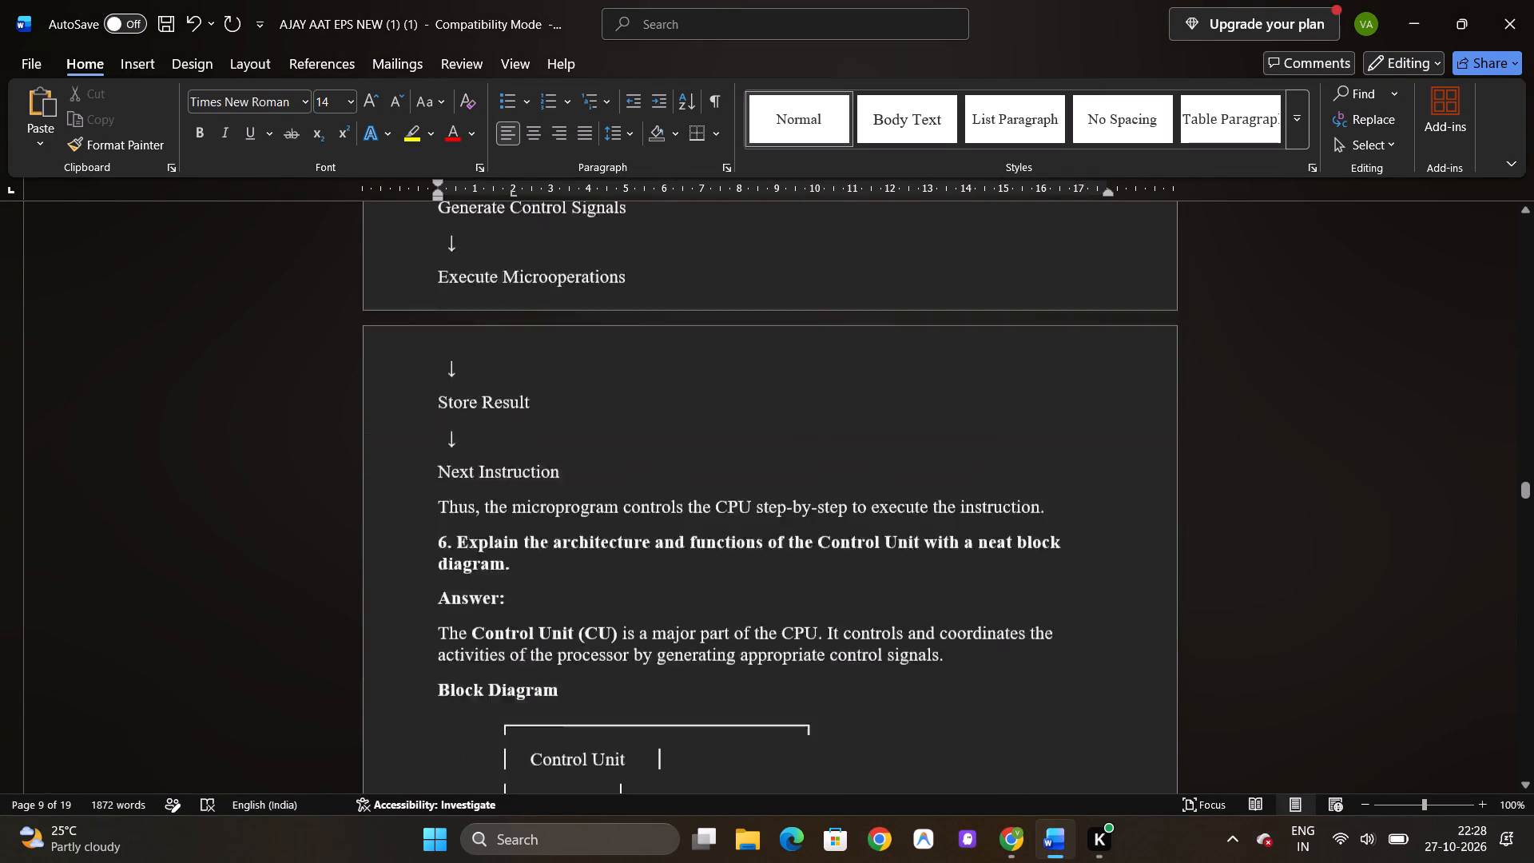
Insert 24 spaces before the second vertical bar of the Control Unit row in the block diagram to reach the box's right edge.
{"action": "scroll", "coordinate": [673, 577], "scroll_direction": "down", "scroll_amount": 3}
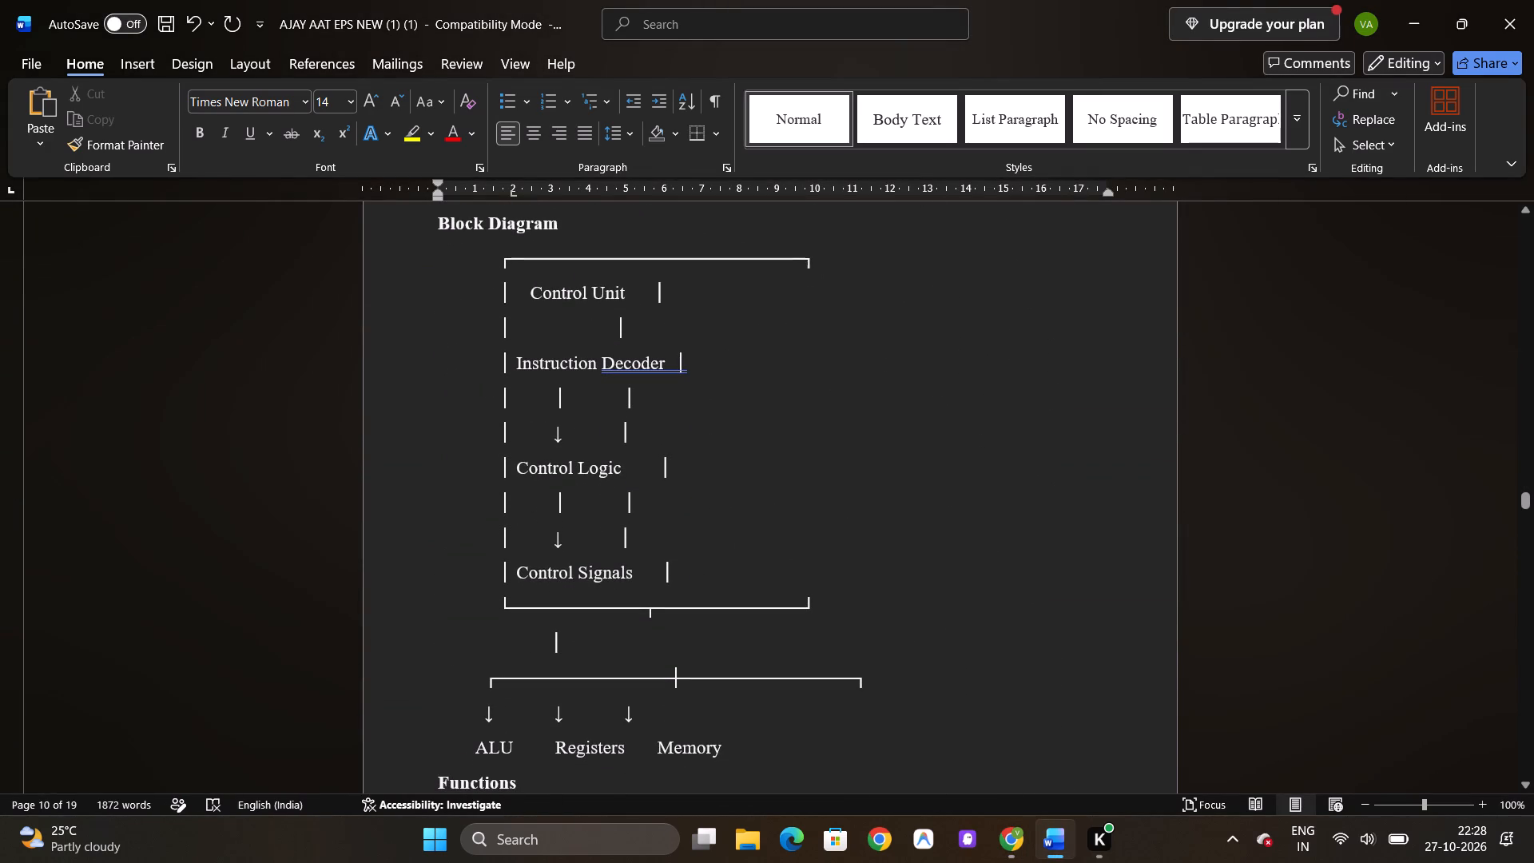
{"action": "left_click", "coordinate": [657, 282]}
{"action": "key", "text": "space"}
{"action": "key", "text": "space"}
{"action": "key", "text": "space"}
{"action": "key", "text": "space"}
{"action": "key", "text": "space"}
{"action": "key", "text": "space"}
{"action": "key", "text": "space"}
{"action": "key", "text": "space"}
{"action": "key", "text": "space"}
{"action": "key", "text": "space"}
{"action": "key", "text": "space"}
{"action": "key", "text": "space"}
{"action": "key", "text": "space"}
{"action": "key", "text": "space"}
{"action": "key", "text": "space"}
{"action": "key", "text": "space"}
{"action": "key", "text": "space"}
{"action": "key", "text": "space"}
{"action": "key", "text": "space"}
{"action": "key", "text": "space"}
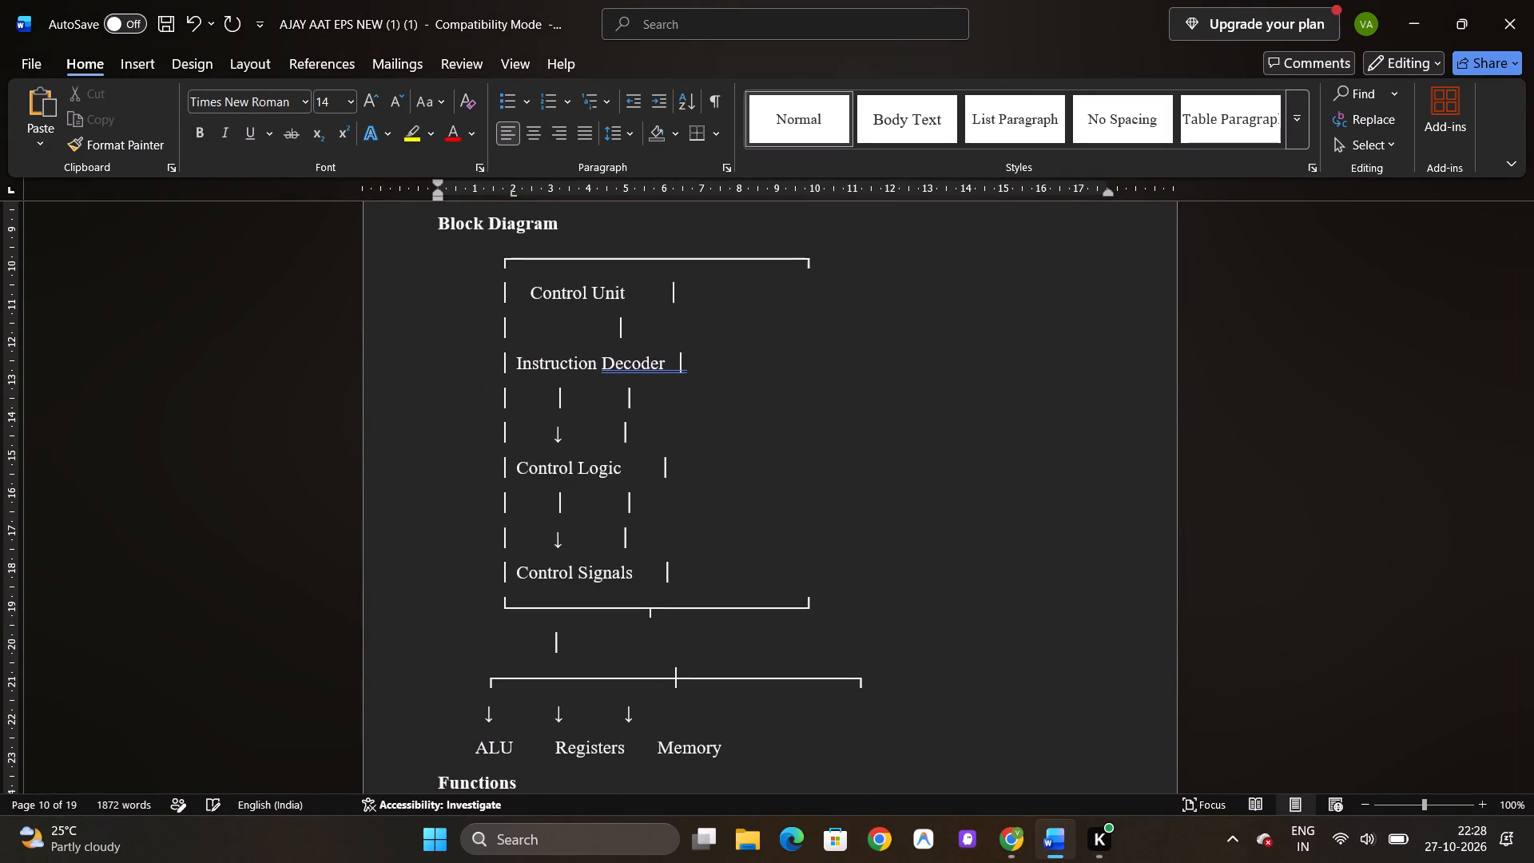
{"action": "key", "text": "space"}
{"action": "key", "text": "space"}
{"action": "key", "text": "space"}
{"action": "key", "text": "space"}
Insert spaces before the second vertical bar in the row beneath Control Unit until it reaches the box's right edge.
{"action": "left_click", "coordinate": [612, 320]}
{"action": "key", "text": "space"}
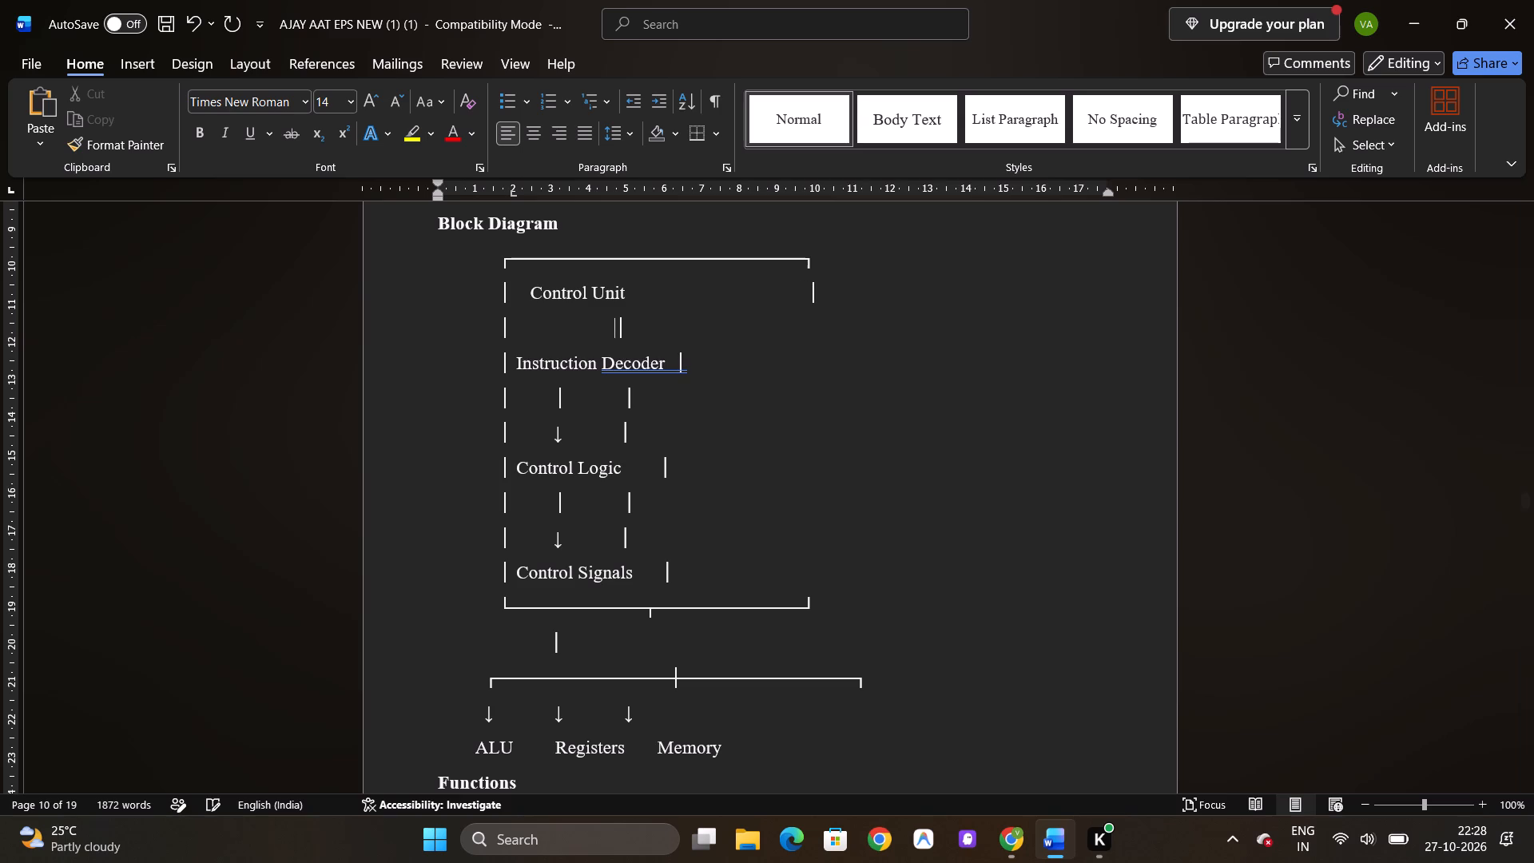
{"action": "key", "text": "BackSpace"}
{"action": "left_click", "coordinate": [613, 320]}
{"action": "key", "text": "space"}
{"action": "key", "text": "space"}
{"action": "key", "text": "space"}
{"action": "key", "text": "space"}
{"action": "key", "text": "space"}
{"action": "key", "text": "space"}
{"action": "key", "text": "space"}
{"action": "key", "text": "space"}
{"action": "key", "text": "space"}
{"action": "key", "text": "space"}
{"action": "key", "text": "space"}
{"action": "key", "text": "space"}
{"action": "key", "text": "space"}
{"action": "key", "text": "space"}
{"action": "key", "text": "space"}
{"action": "key", "text": "space"}
{"action": "key", "text": "space"}
{"action": "key", "text": "space"}
{"action": "key", "text": "space"}
{"action": "key", "text": "space"}
{"action": "key", "text": "space"}
{"action": "key", "text": "space"}
{"action": "key", "text": "space"}
{"action": "key", "text": "space"}
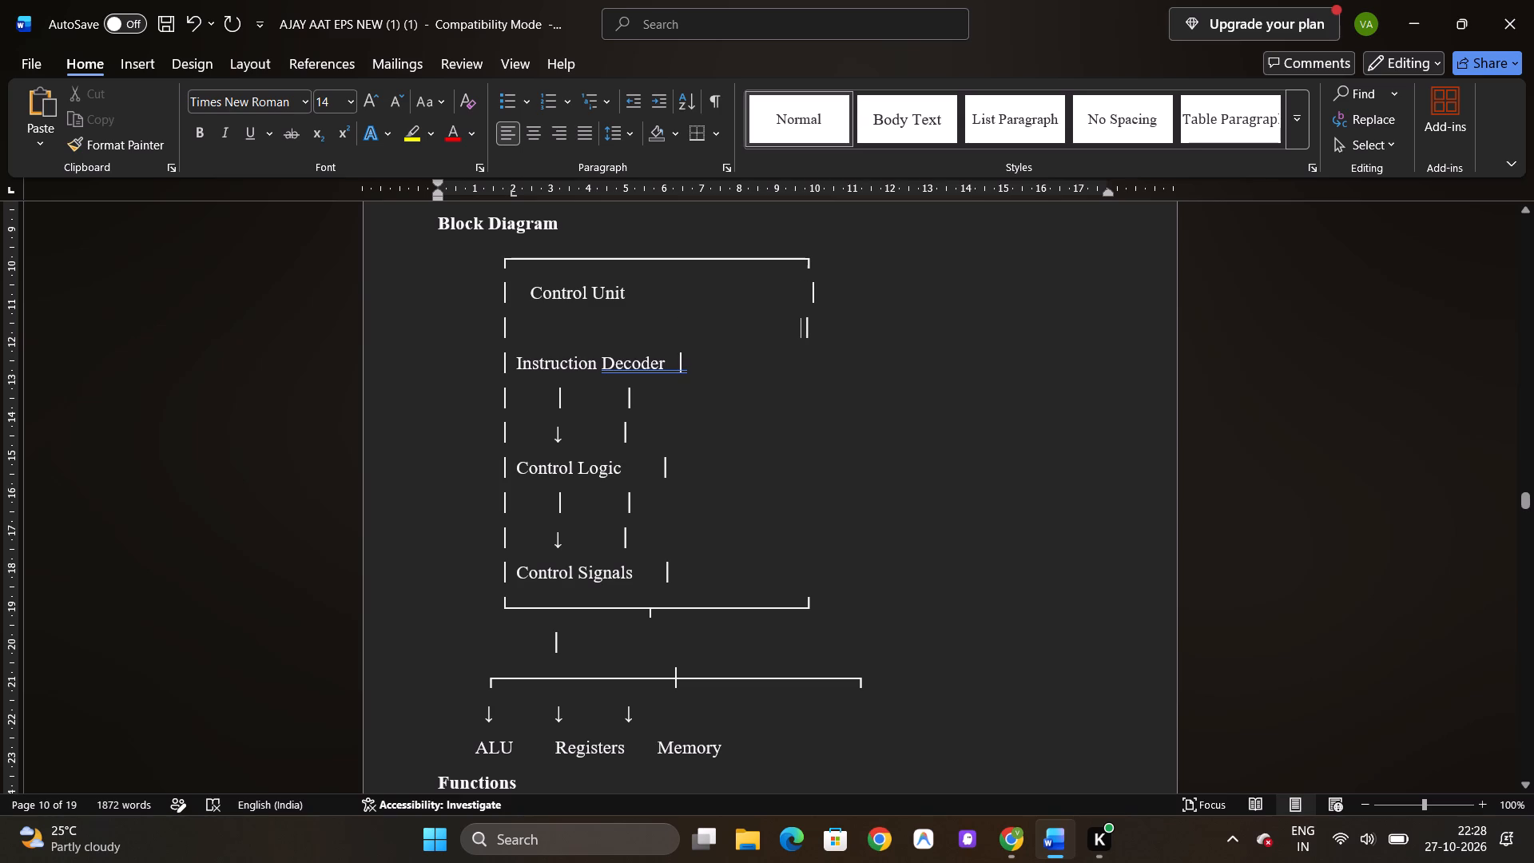
Insert 14 spaces before the Control Unit label to centre it in the block diagram's box.
{"action": "left_click", "coordinate": [529, 288]}
{"action": "key", "text": "space"}
{"action": "key", "text": "space"}
{"action": "key", "text": "space"}
{"action": "key", "text": "space"}
{"action": "key", "text": "space"}
{"action": "key", "text": "space"}
{"action": "key", "text": "space"}
{"action": "key", "text": "space"}
{"action": "key", "text": "space"}
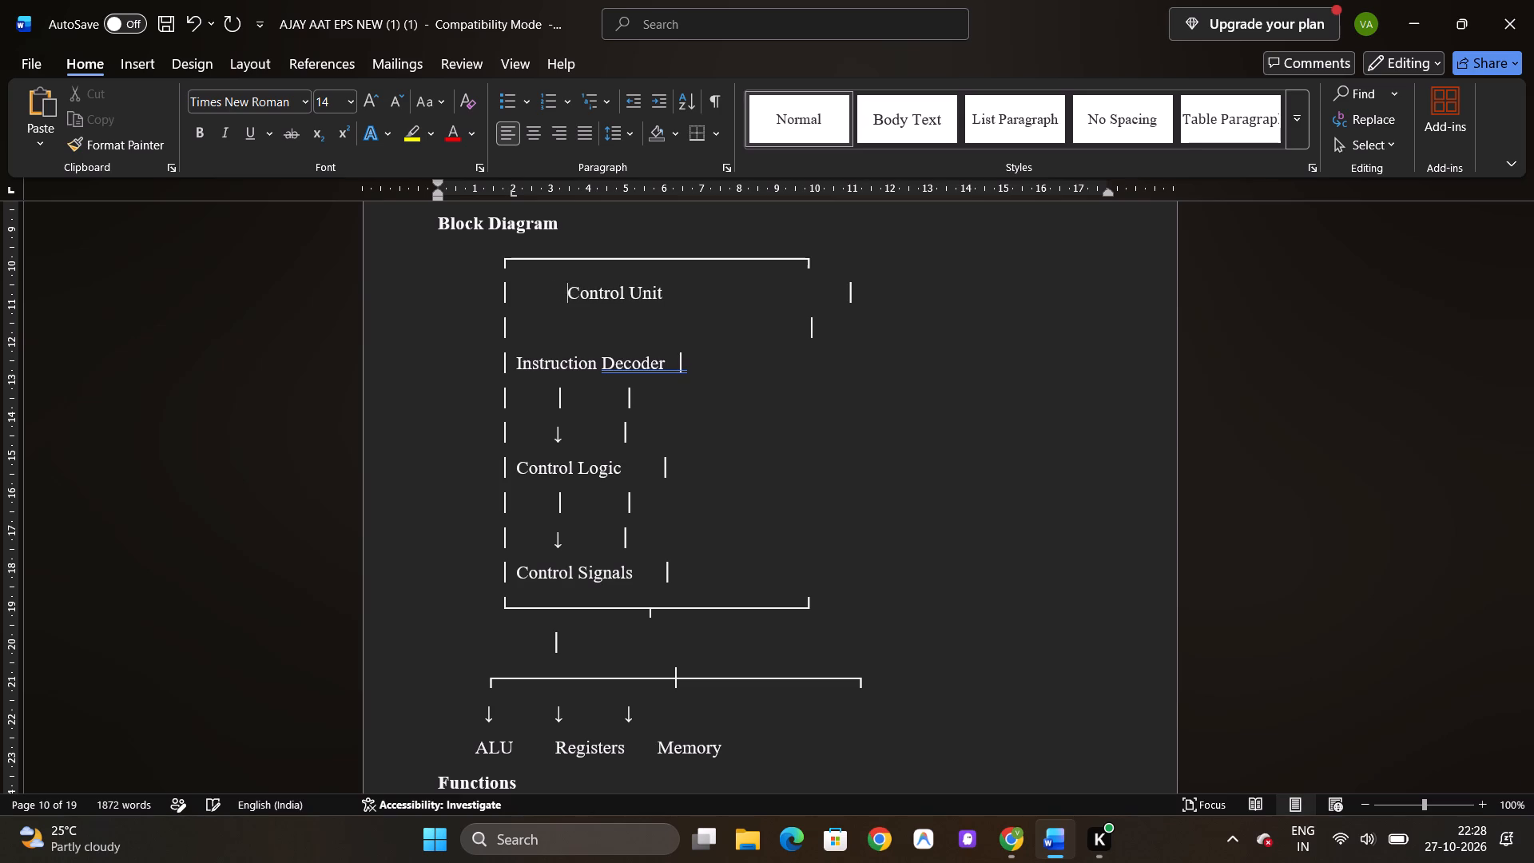
{"action": "key", "text": "space"}
{"action": "key", "text": "space"}
{"action": "key", "text": "space"}
{"action": "key", "text": "space"}
{"action": "key", "text": "space"}
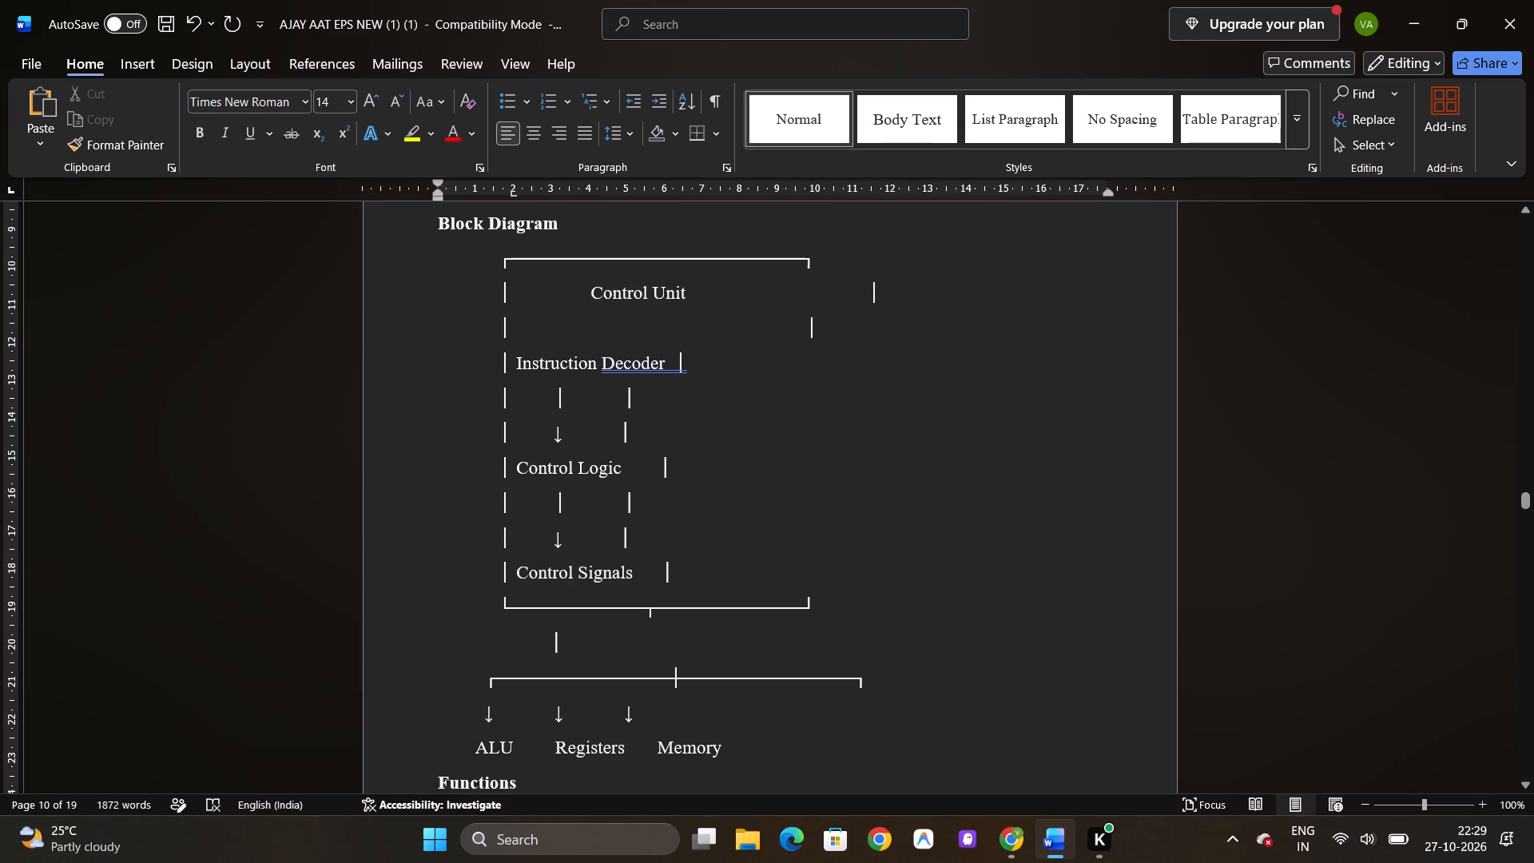
Insert 14 spaces before the Instruction Decoder label to centre it under Control Unit.
{"action": "left_click", "coordinate": [514, 356]}
{"action": "key", "text": "space"}
{"action": "key", "text": "space"}
{"action": "key", "text": "space"}
{"action": "key", "text": "space"}
{"action": "key", "text": "space"}
{"action": "key", "text": "space"}
{"action": "key", "text": "space"}
{"action": "key", "text": "space"}
{"action": "key", "text": "space"}
{"action": "key", "text": "space"}
{"action": "key", "text": "space"}
{"action": "key", "text": "space"}
{"action": "key", "text": "space"}
{"action": "key", "text": "space"}
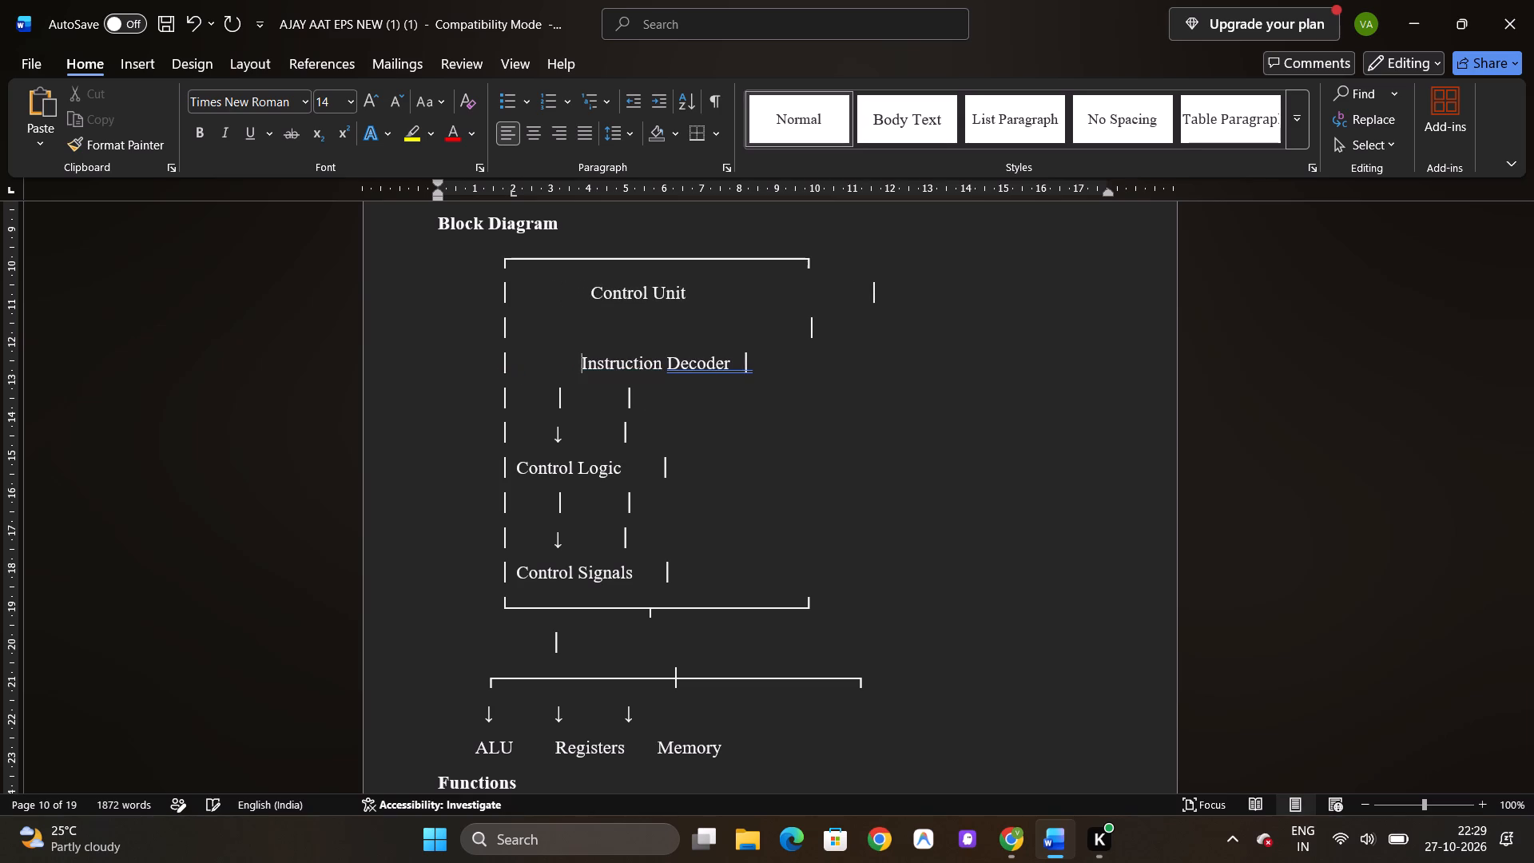
Insert 15 spaces before the Control Logic label to centre it under Instruction Decoder.
{"action": "left_click", "coordinate": [521, 461]}
{"action": "key", "text": "space"}
{"action": "key", "text": "space"}
{"action": "key", "text": "space"}
{"action": "key", "text": "space"}
{"action": "key", "text": "space"}
{"action": "key", "text": "space"}
{"action": "key", "text": "space"}
{"action": "key", "text": "space"}
{"action": "key", "text": "space"}
{"action": "key", "text": "space"}
{"action": "key", "text": "space"}
{"action": "key", "text": "space"}
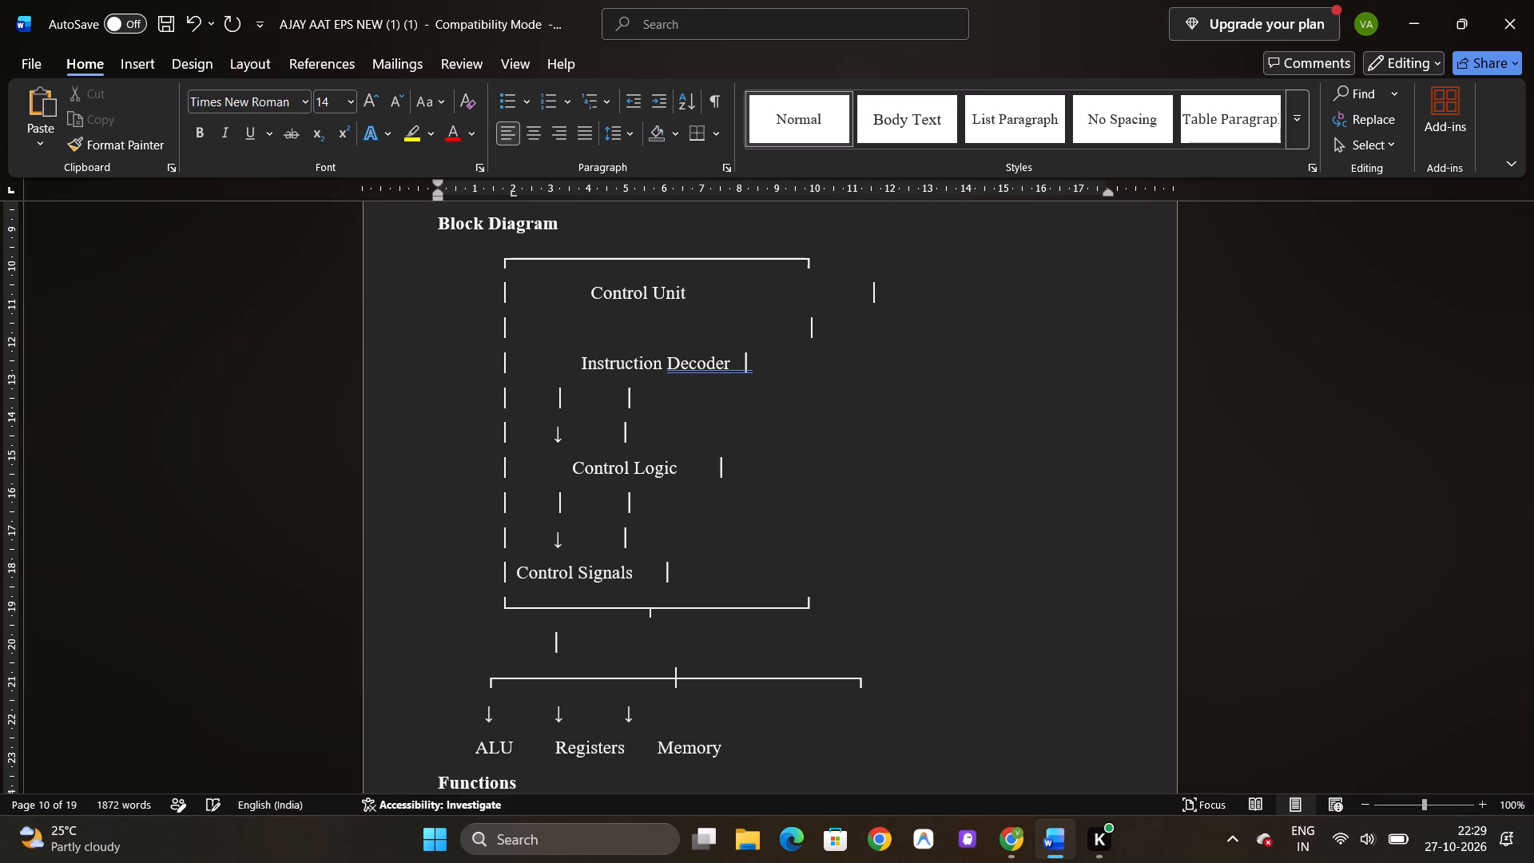
{"action": "key", "text": "space"}
{"action": "key", "text": "space"}
{"action": "key", "text": "space"}
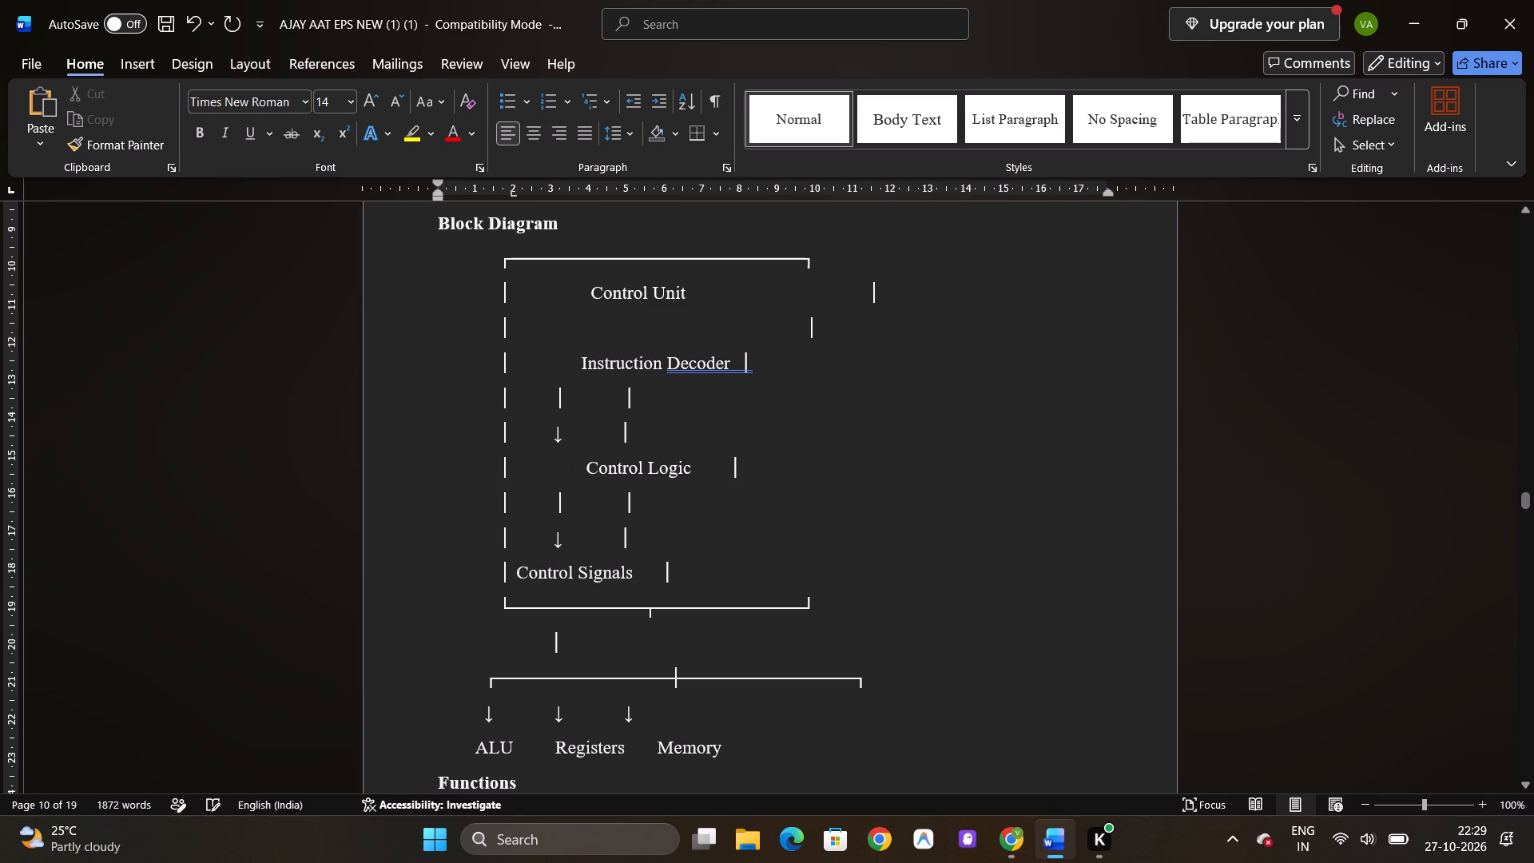
Insert 14 spaces before the Control Signals label to line it up under Control Logic.
{"action": "left_click", "coordinate": [519, 564]}
{"action": "key", "text": "space"}
{"action": "key", "text": "space"}
{"action": "key", "text": "space"}
{"action": "key", "text": "space"}
{"action": "key", "text": "space"}
{"action": "key", "text": "space"}
{"action": "key", "text": "space"}
{"action": "key", "text": "space"}
{"action": "key", "text": "space"}
{"action": "key", "text": "space"}
{"action": "key", "text": "space"}
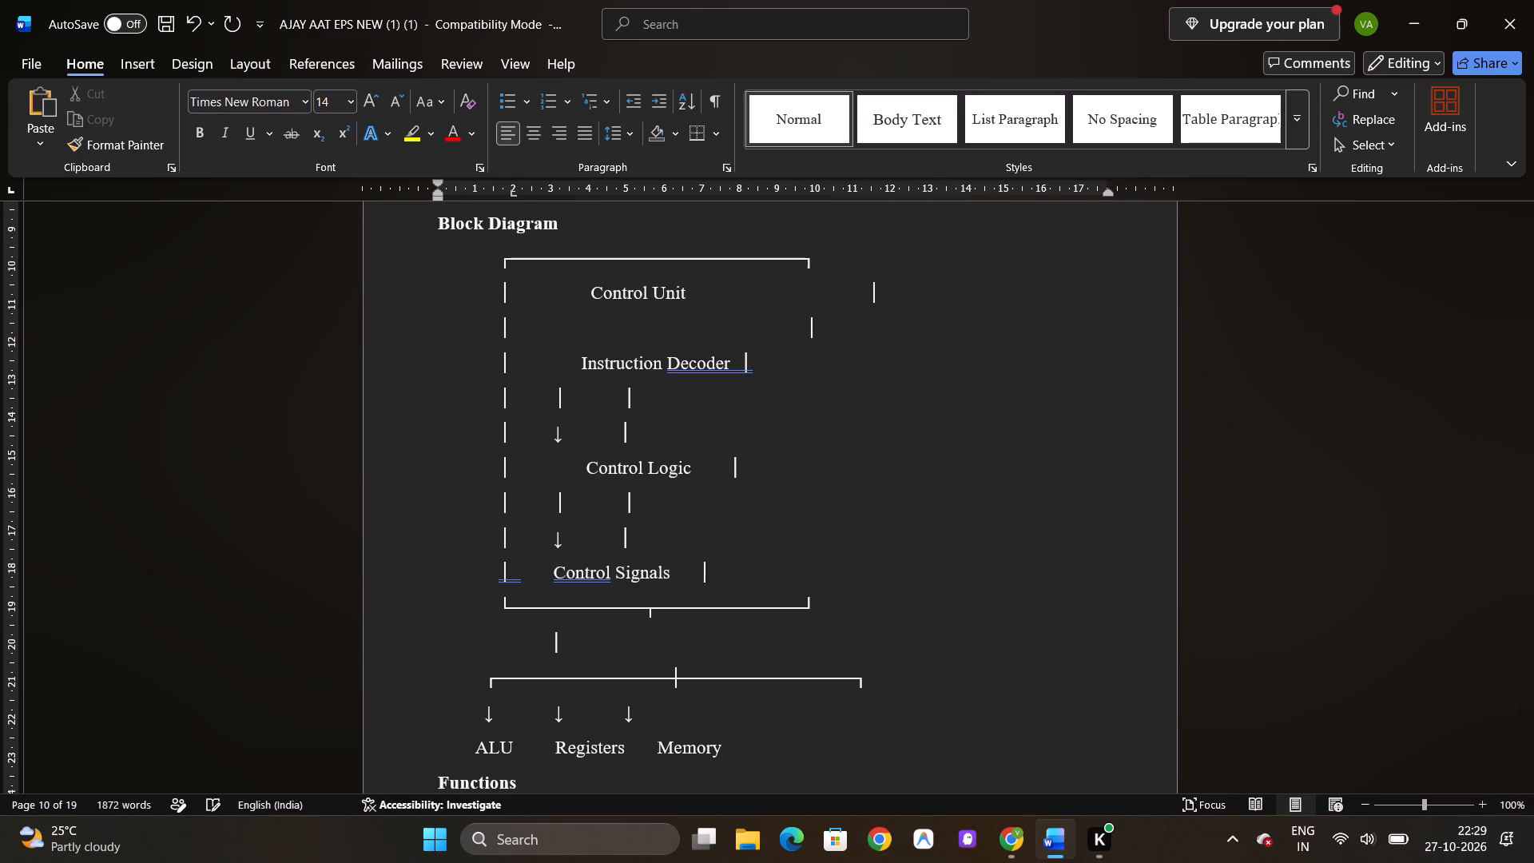
{"action": "key", "text": "space"}
{"action": "key", "text": "space"}
{"action": "key", "text": "space"}
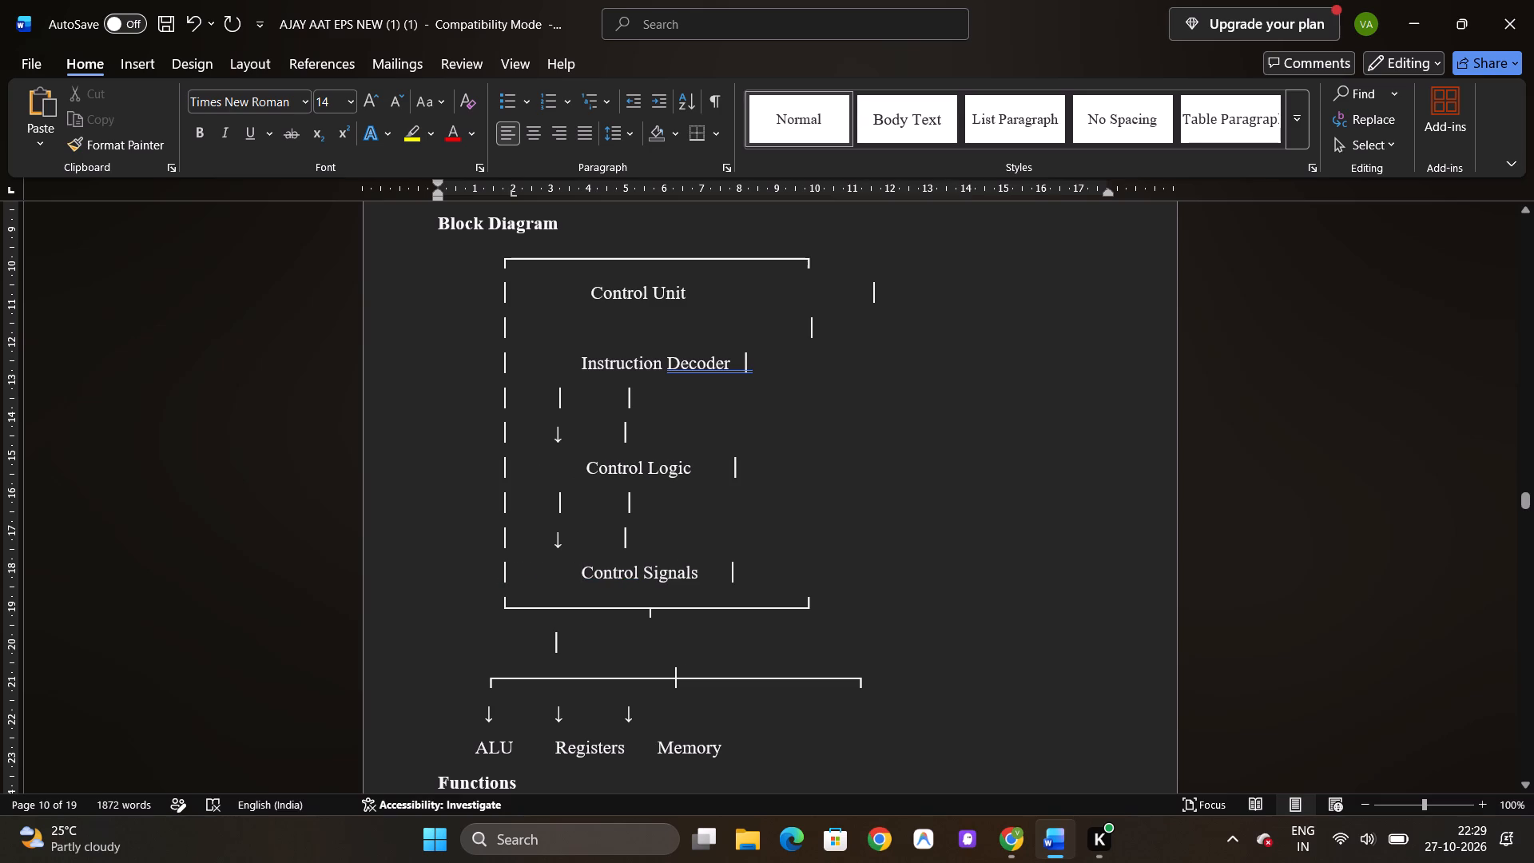
Insert 37 spaces before the middle bar beneath Instruction Decoder, shifting that row's last bar toward the box's right edge.
{"action": "left_click", "coordinate": [554, 398]}
{"action": "key", "text": "space"}
{"action": "key", "text": "space"}
{"action": "key", "text": "space"}
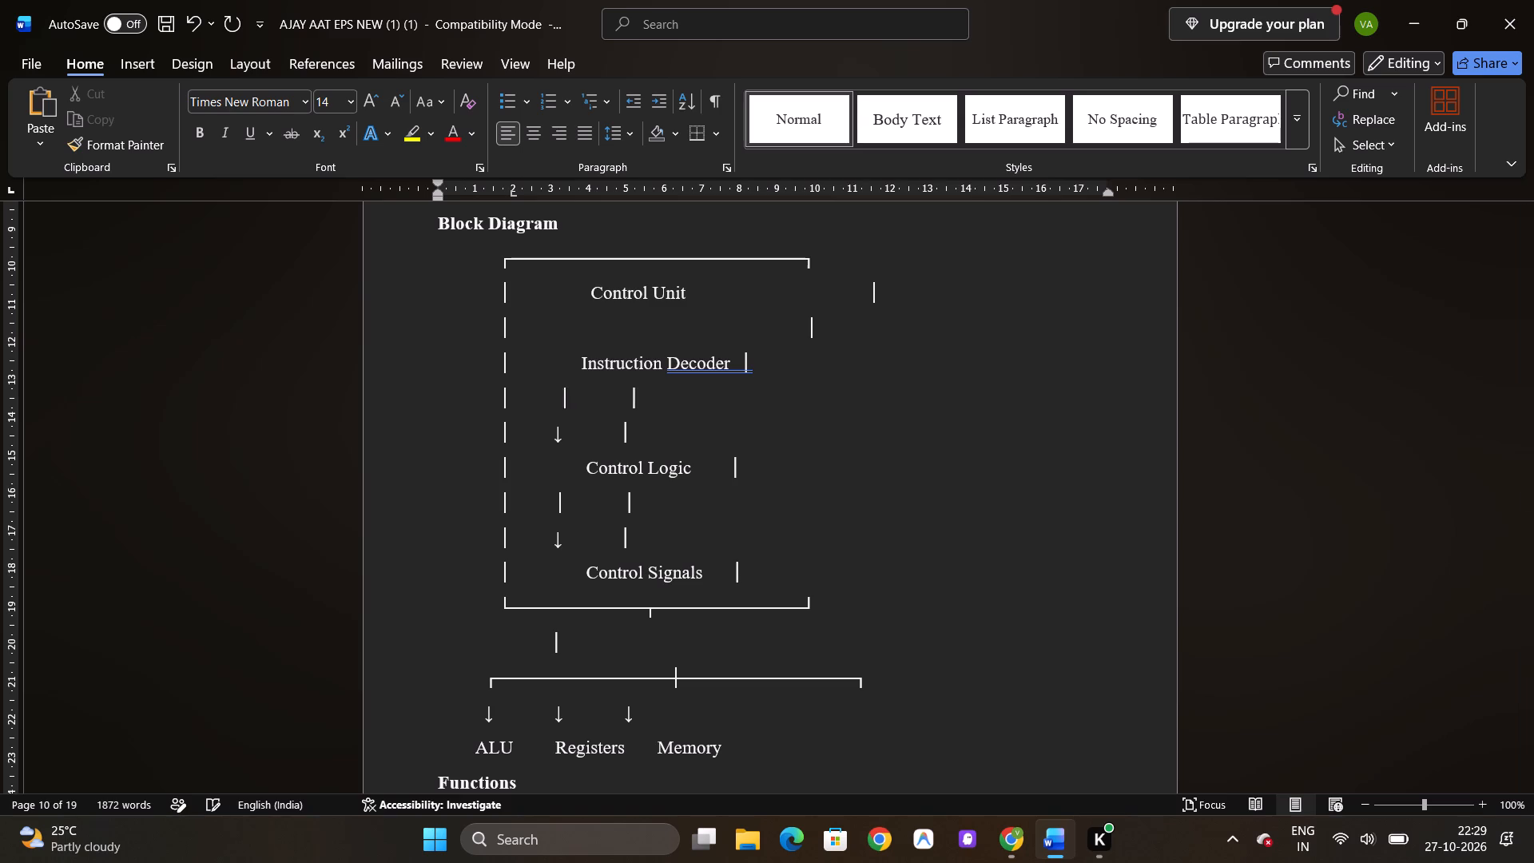
{"action": "key", "text": "space"}
{"action": "key", "text": "space"}
{"action": "key", "text": "space"}
{"action": "key", "text": "space"}
{"action": "key", "text": "space"}
{"action": "key", "text": "space"}
{"action": "key", "text": "space"}
{"action": "key", "text": "space"}
{"action": "key", "text": "space"}
{"action": "key", "text": "space"}
{"action": "key", "text": "space"}
{"action": "key", "text": "space"}
{"action": "key", "text": "space"}
{"action": "key", "text": "space"}
{"action": "key", "text": "space"}
{"action": "key", "text": "space"}
{"action": "key", "text": "space"}
{"action": "key", "text": "space"}
{"action": "key", "text": "space"}
{"action": "key", "text": "space"}
{"action": "key", "text": "space"}
{"action": "key", "text": "space"}
{"action": "key", "text": "space"}
{"action": "key", "text": "space"}
{"action": "key", "text": "space"}
{"action": "key", "text": "space"}
{"action": "key", "text": "space"}
{"action": "key", "text": "space"}
{"action": "key", "text": "space"}
{"action": "key", "text": "space"}
{"action": "key", "text": "space"}
{"action": "key", "text": "space"}
{"action": "key", "text": "space"}
{"action": "key", "text": "space"}
Remove 14 spaces before the Control Unit row's closing bar to bring it back to the box's right edge.
{"action": "left_click", "coordinate": [867, 284]}
{"action": "key", "text": "BackSpace"}
{"action": "key", "text": "BackSpace"}
{"action": "key", "text": "BackSpace"}
{"action": "key", "text": "BackSpace"}
{"action": "key", "text": "BackSpace"}
{"action": "key", "text": "BackSpace"}
{"action": "key", "text": "BackSpace"}
{"action": "key", "text": "BackSpace"}
{"action": "key", "text": "BackSpace"}
{"action": "key", "text": "BackSpace"}
{"action": "key", "text": "BackSpace"}
{"action": "key", "text": "BackSpace"}
{"action": "key", "text": "BackSpace"}
{"action": "key", "text": "BackSpace"}
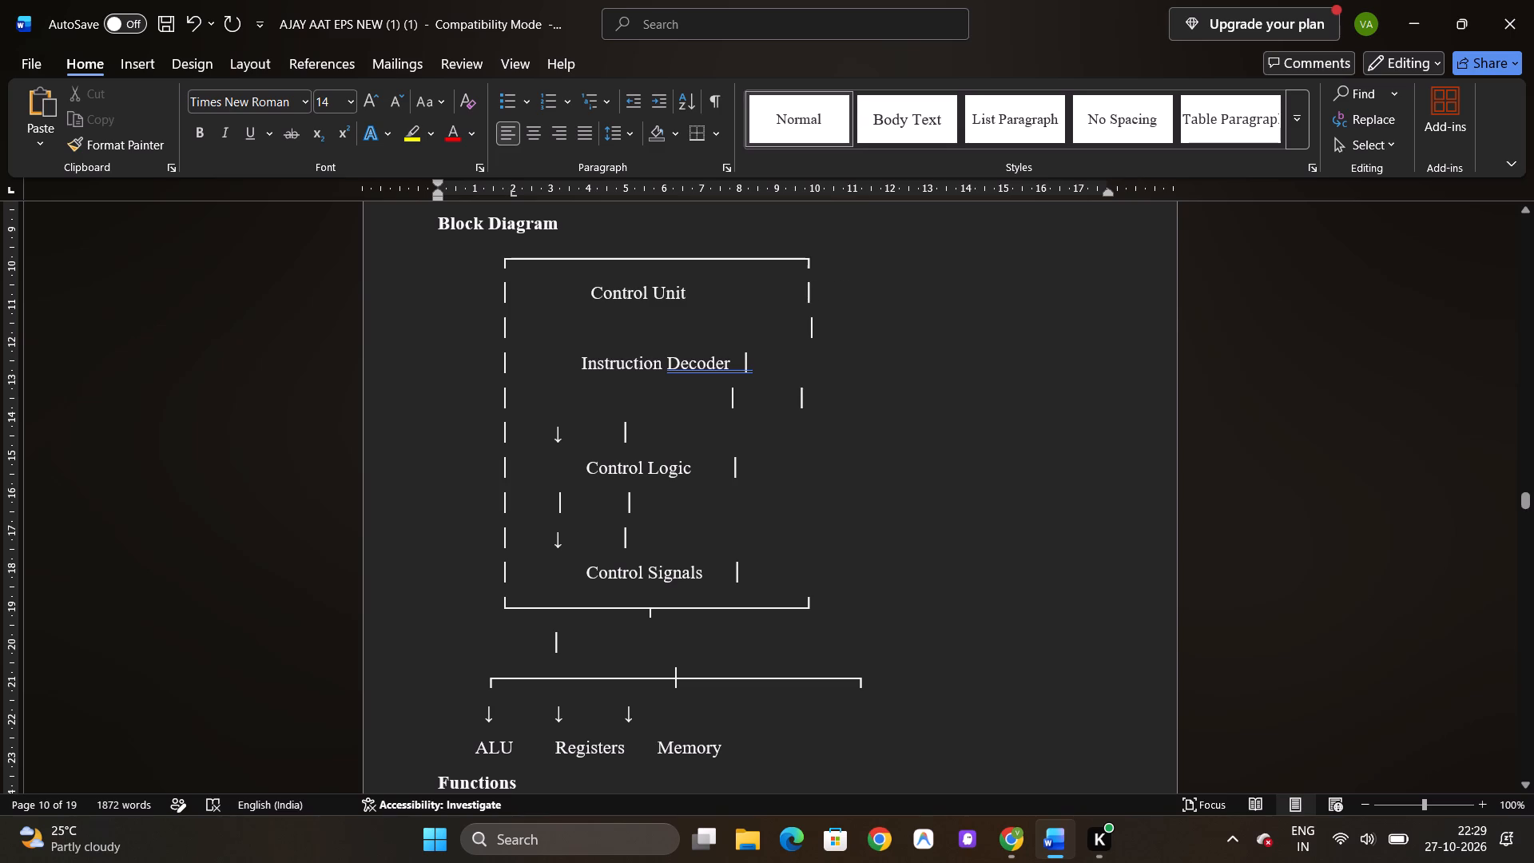
Insert spaces before the Instruction Decoder row's closing bar until it reaches the box's right edge.
{"action": "left_click", "coordinate": [738, 364]}
{"action": "key", "text": "space"}
{"action": "key", "text": "space"}
{"action": "key", "text": "space"}
{"action": "key", "text": "space"}
{"action": "key", "text": "space"}
{"action": "key", "text": "space"}
{"action": "key", "text": "space"}
{"action": "key", "text": "space"}
Remove one space before the closing bar in the row between Control Unit and Instruction Decoder.
{"action": "key", "text": "Up"}
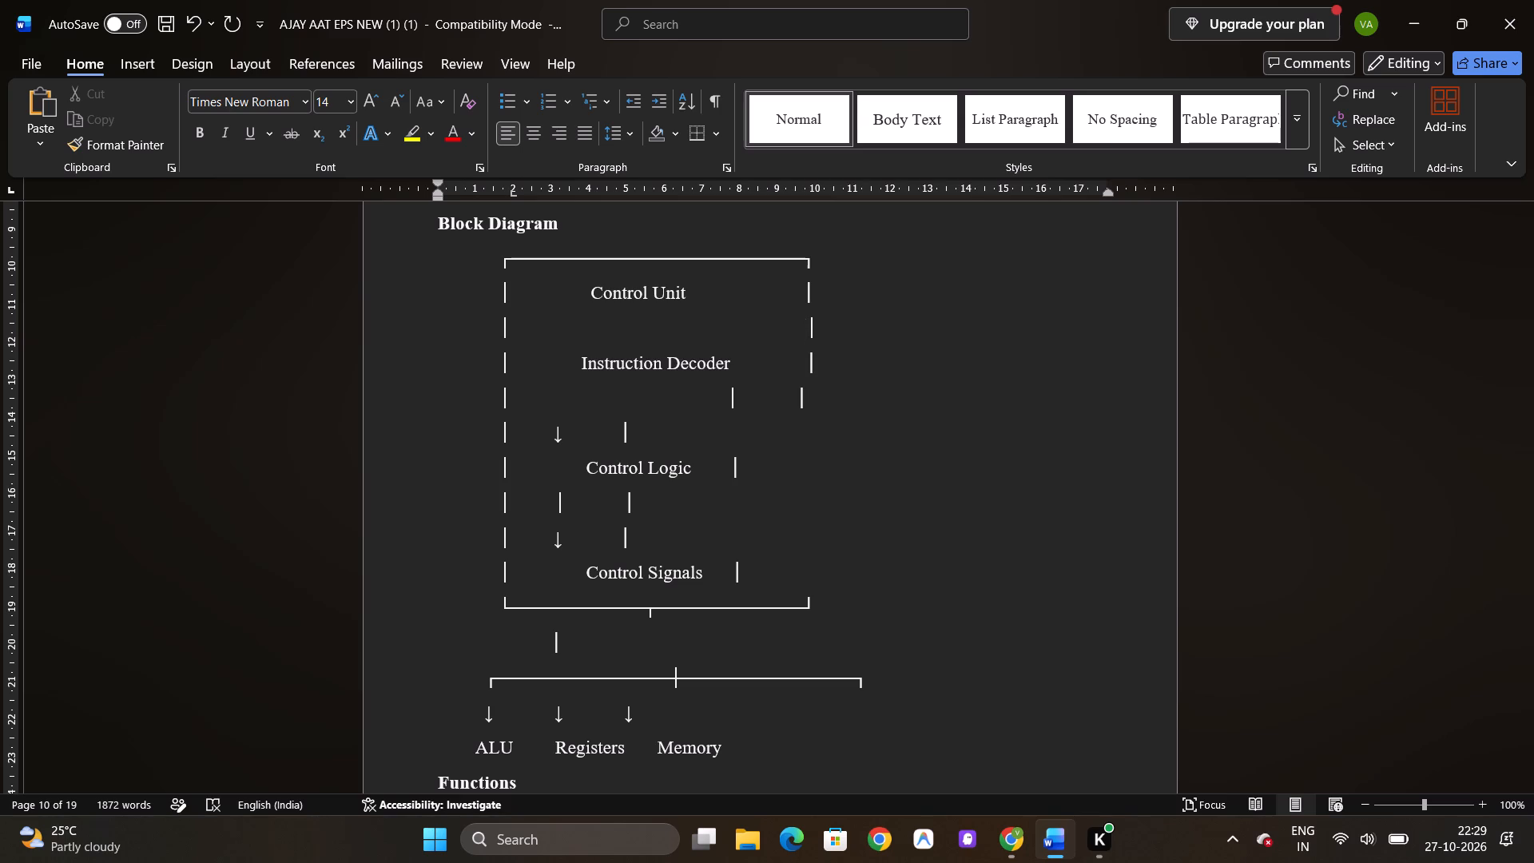
{"action": "key", "text": "BackSpace"}
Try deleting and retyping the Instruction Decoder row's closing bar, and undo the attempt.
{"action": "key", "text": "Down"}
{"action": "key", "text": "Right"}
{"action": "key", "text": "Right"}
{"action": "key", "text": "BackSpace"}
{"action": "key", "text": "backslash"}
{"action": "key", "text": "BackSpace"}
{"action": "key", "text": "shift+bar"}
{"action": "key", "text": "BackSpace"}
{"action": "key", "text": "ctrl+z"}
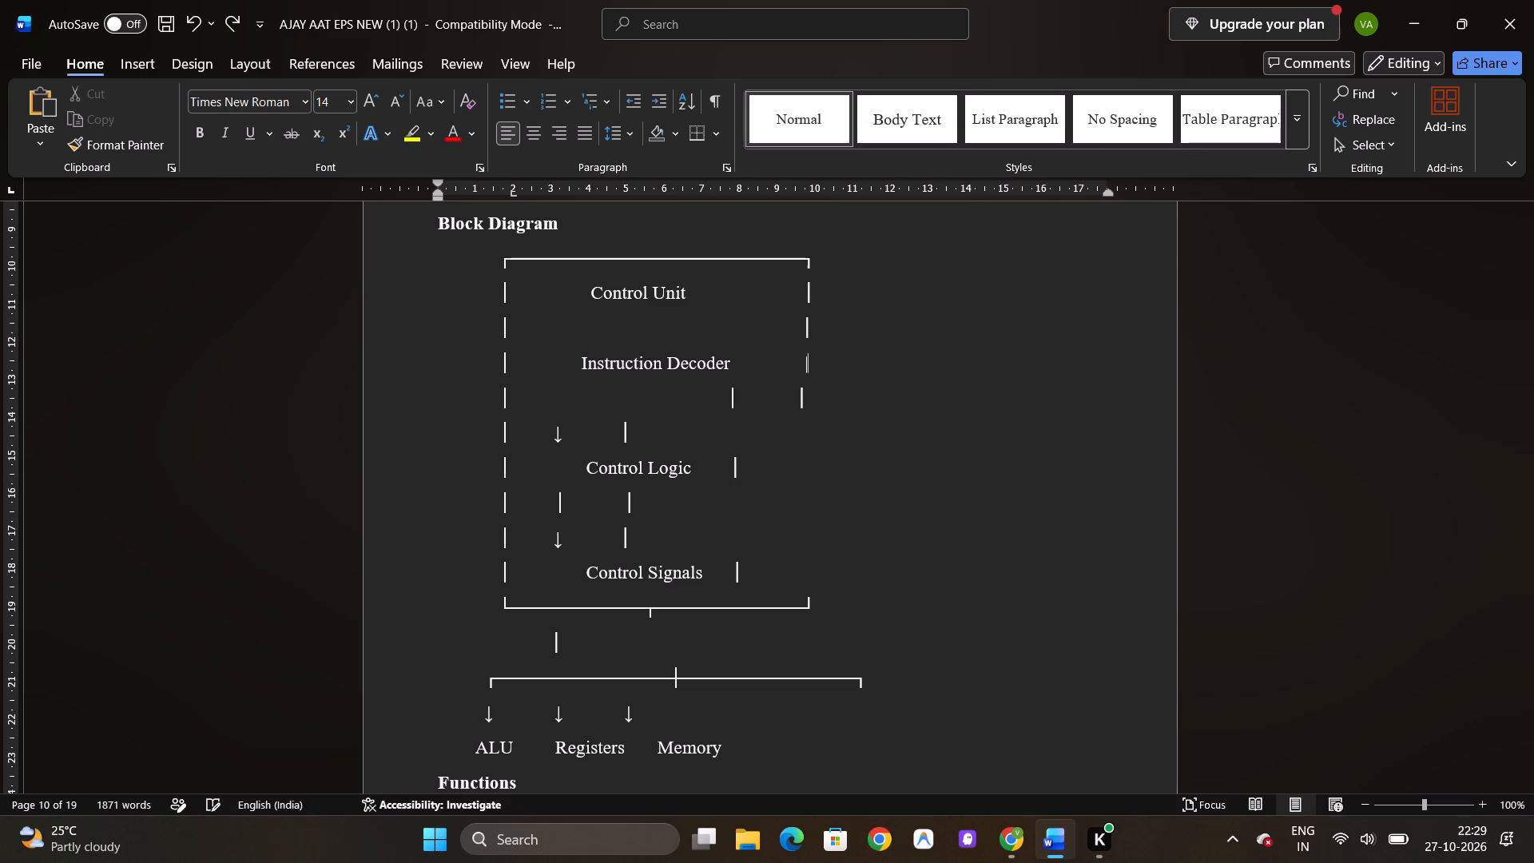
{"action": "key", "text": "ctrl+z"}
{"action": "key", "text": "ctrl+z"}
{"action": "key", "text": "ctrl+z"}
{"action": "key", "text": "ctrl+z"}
Remove one space before the Instruction Decoder row's closing bar to line it up with the bar above.
{"action": "key", "text": "Left"}
{"action": "key", "text": "BackSpace"}
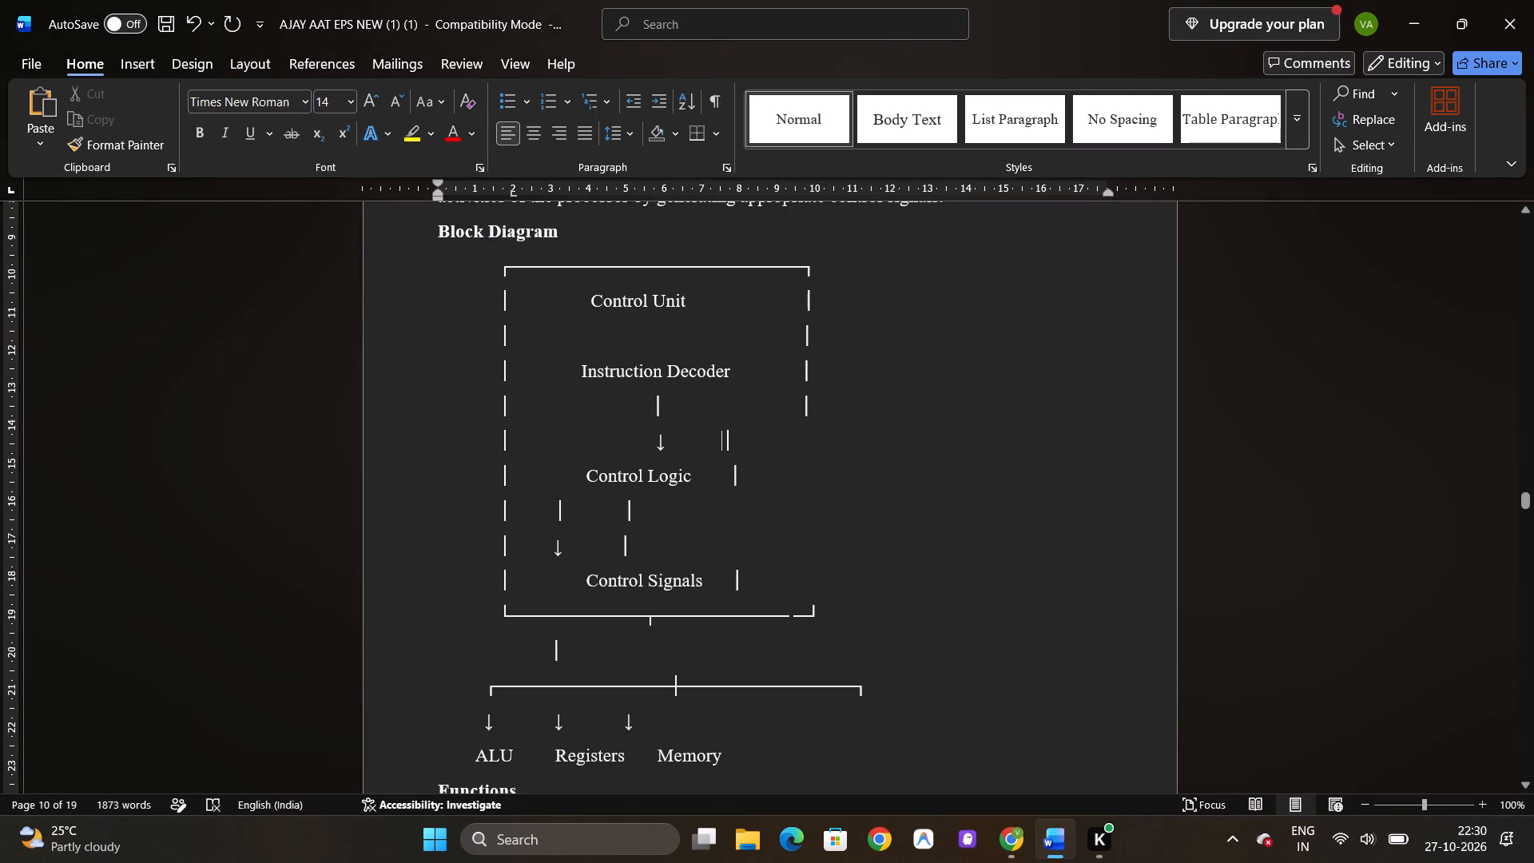
{"action": "key", "text": "space"}
{"action": "key", "text": "space"}
{"action": "key", "text": "space"}
{"action": "key", "text": "space"}
{"action": "key", "text": "space"}
{"action": "key", "text": "space"}
{"action": "key", "text": "space"}
{"action": "key", "text": "space"}
{"action": "key", "text": "space"}
{"action": "key", "text": "space"}
{"action": "key", "text": "space"}
{"action": "key", "text": "space"}
{"action": "key", "text": "space"}
{"action": "left_click", "coordinate": [660, 438]}
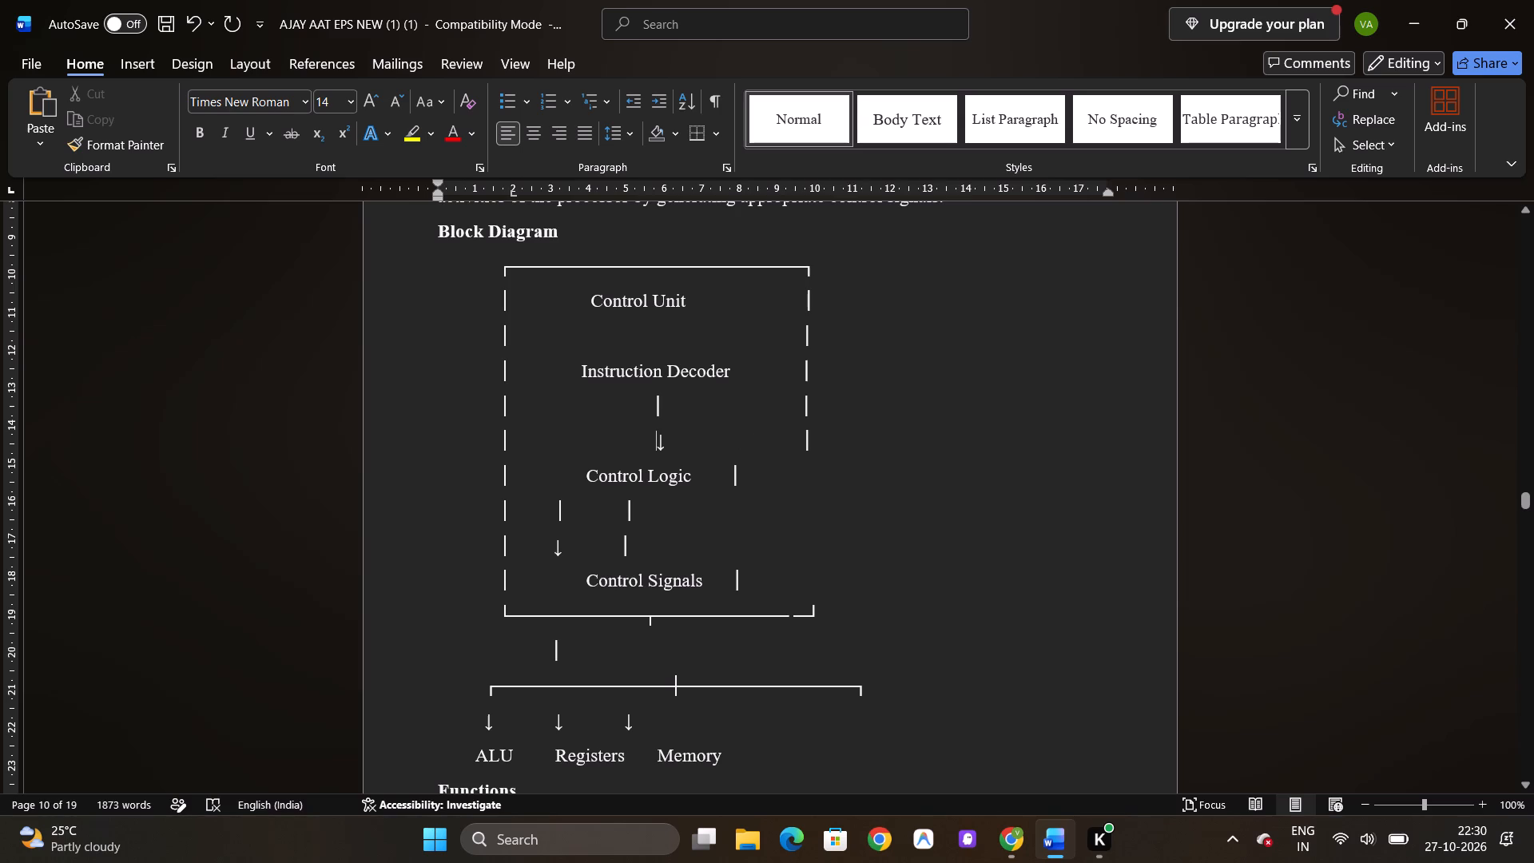
{"action": "key", "text": "BackSpace"}
Shift the Control Logic label one space right and insert spaces before its closing bar until it reaches the box's right edge.
{"action": "left_click", "coordinate": [584, 475]}
{"action": "key", "text": "space"}
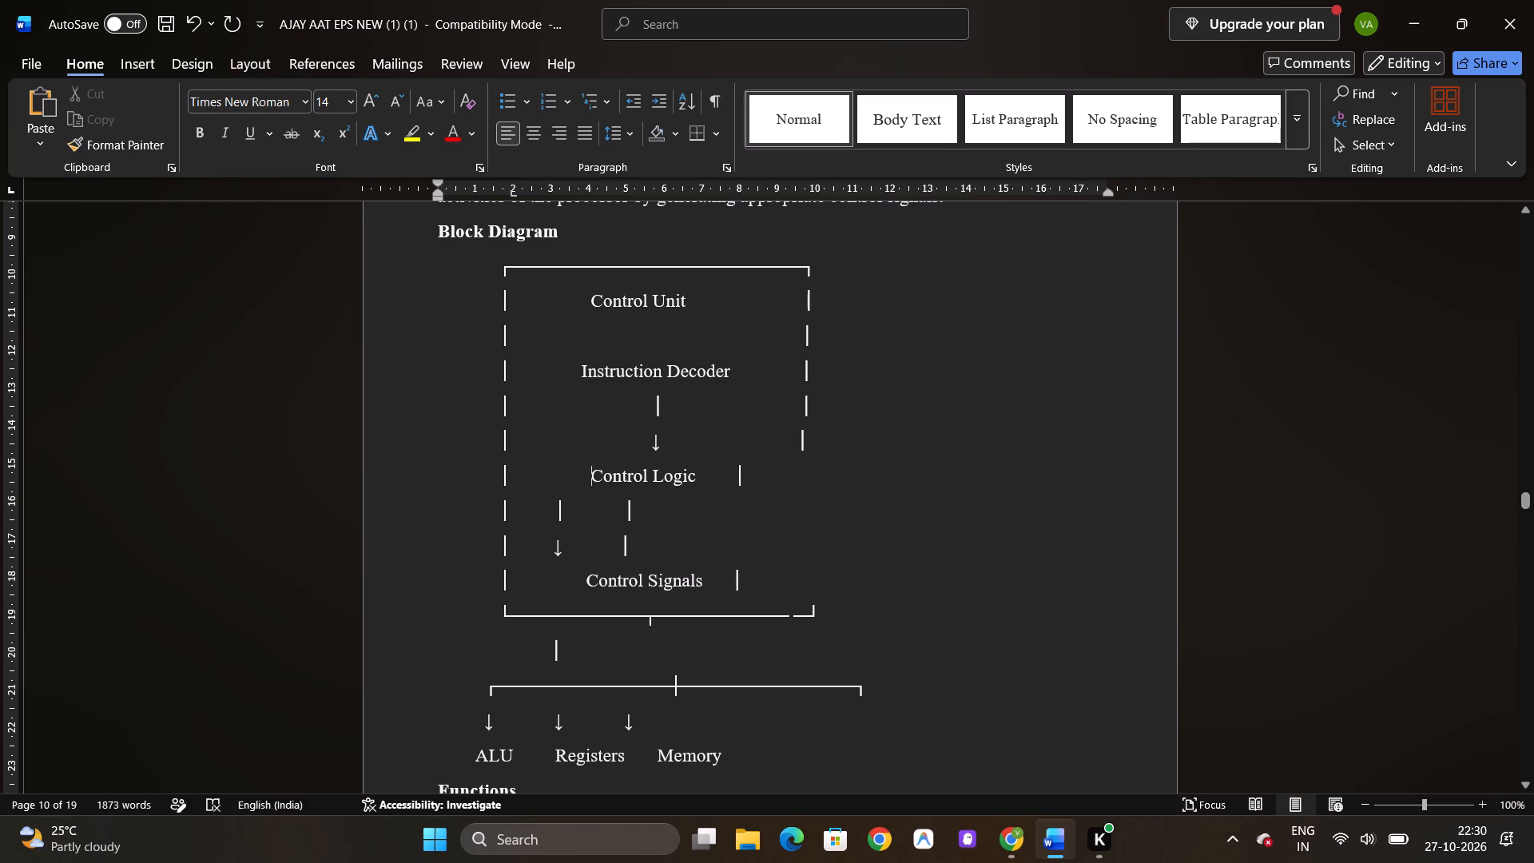
{"action": "left_click", "coordinate": [734, 476]}
{"action": "key", "text": "space"}
{"action": "key", "text": "space"}
{"action": "key", "text": "space"}
{"action": "key", "text": "space"}
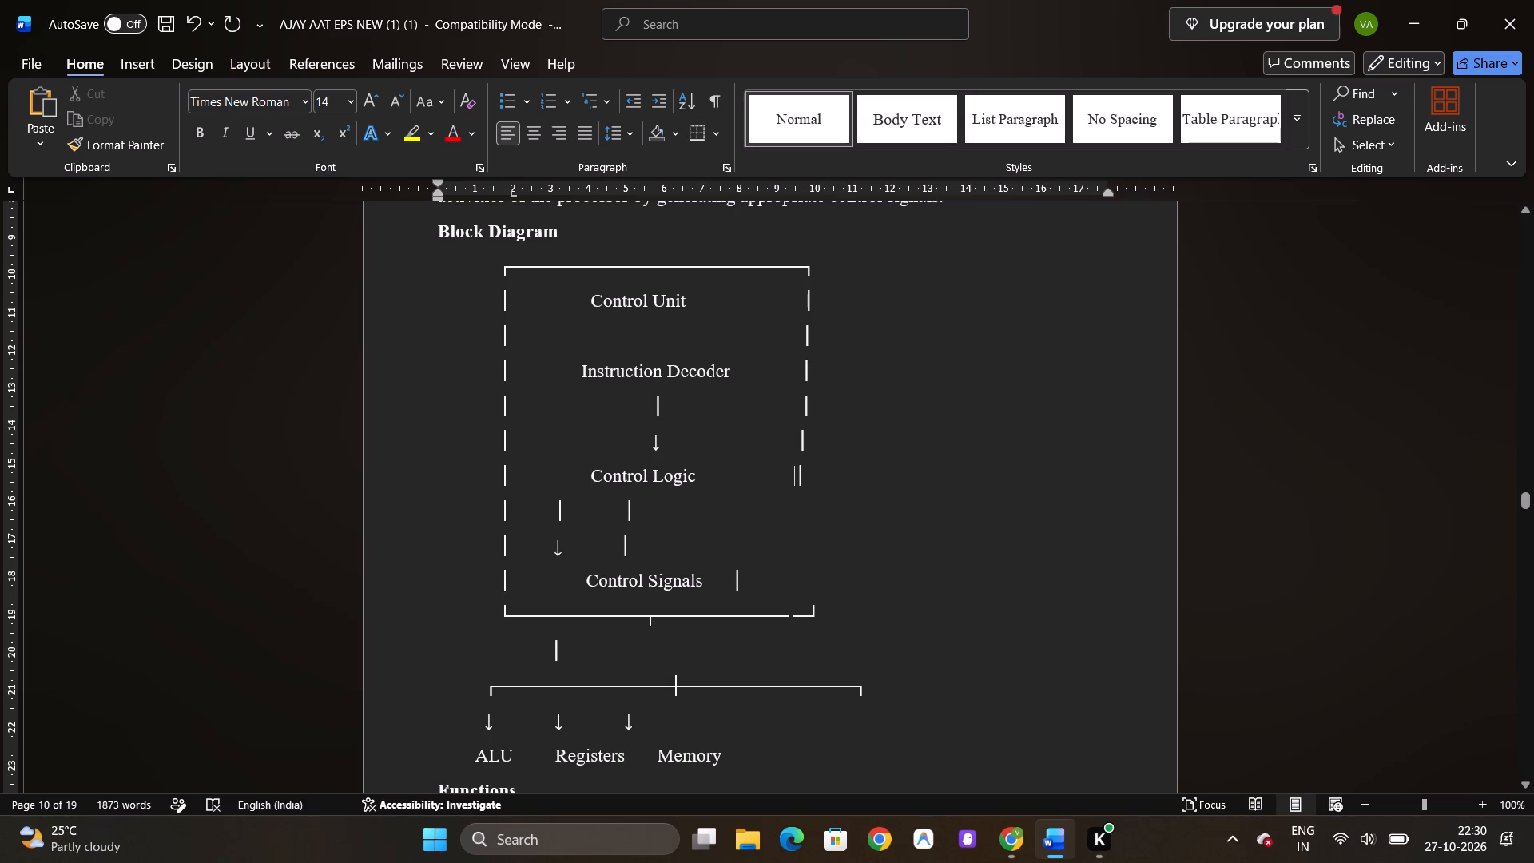
Insert spaces before the middle bar beneath Control Logic until it lines up with the connector bar beneath Instruction Decoder.
{"action": "left_click", "coordinate": [556, 507]}
{"action": "key", "text": "space"}
{"action": "key", "text": "space"}
{"action": "key", "text": "space"}
{"action": "key", "text": "space"}
{"action": "key", "text": "space"}
{"action": "key", "text": "space"}
{"action": "key", "text": "space"}
{"action": "key", "text": "space"}
{"action": "key", "text": "space"}
{"action": "key", "text": "space"}
{"action": "key", "text": "space"}
{"action": "key", "text": "space"}
{"action": "key", "text": "space"}
{"action": "key", "text": "space"}
{"action": "key", "text": "space"}
{"action": "key", "text": "space"}
{"action": "key", "text": "space"}
{"action": "key", "text": "space"}
{"action": "key", "text": "space"}
{"action": "key", "text": "space"}
Insert spaces before the closing bar in the row beneath Control Logic until it reaches the box's right edge.
{"action": "left_click", "coordinate": [720, 511]}
{"action": "key", "text": "space"}
{"action": "key", "text": "space"}
{"action": "key", "text": "space"}
{"action": "key", "text": "space"}
{"action": "key", "text": "space"}
{"action": "key", "text": "space"}
{"action": "key", "text": "space"}
{"action": "key", "text": "space"}
{"action": "key", "text": "space"}
{"action": "key", "text": "space"}
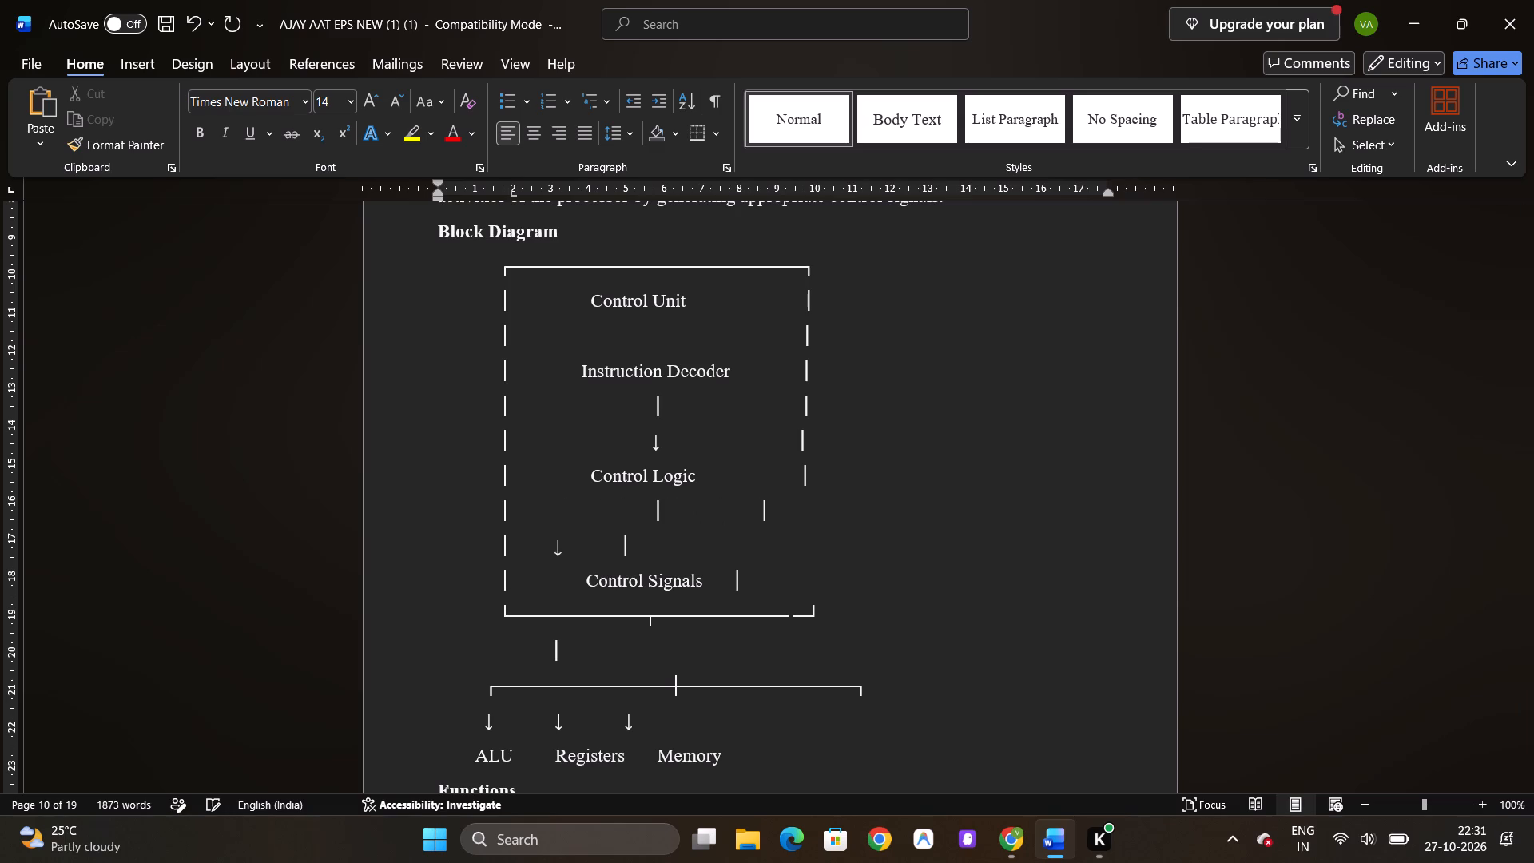
{"action": "key", "text": "space"}
{"action": "key", "text": "space"}
{"action": "key", "text": "space"}
{"action": "key", "text": "space"}
{"action": "key", "text": "space"}
{"action": "key", "text": "space"}
{"action": "key", "text": "space"}
{"action": "key", "text": "space"}
Adjust the spaces before the down arrow above Control Signals until it sits under the middle bar.
{"action": "left_click", "coordinate": [550, 544]}
{"action": "key", "text": "space"}
{"action": "key", "text": "space"}
{"action": "key", "text": "space"}
{"action": "key", "text": "space"}
{"action": "key", "text": "space"}
{"action": "key", "text": "space"}
{"action": "key", "text": "space"}
{"action": "key", "text": "space"}
{"action": "key", "text": "space"}
{"action": "key", "text": "space"}
{"action": "key", "text": "space"}
{"action": "key", "text": "space"}
{"action": "key", "text": "space"}
{"action": "key", "text": "space"}
{"action": "key", "text": "space"}
{"action": "key", "text": "space"}
{"action": "key", "text": "space"}
{"action": "key", "text": "space"}
{"action": "key", "text": "space"}
{"action": "key", "text": "space"}
{"action": "key", "text": "space"}
{"action": "key", "text": "space"}
{"action": "key", "text": "space"}
{"action": "key", "text": "space"}
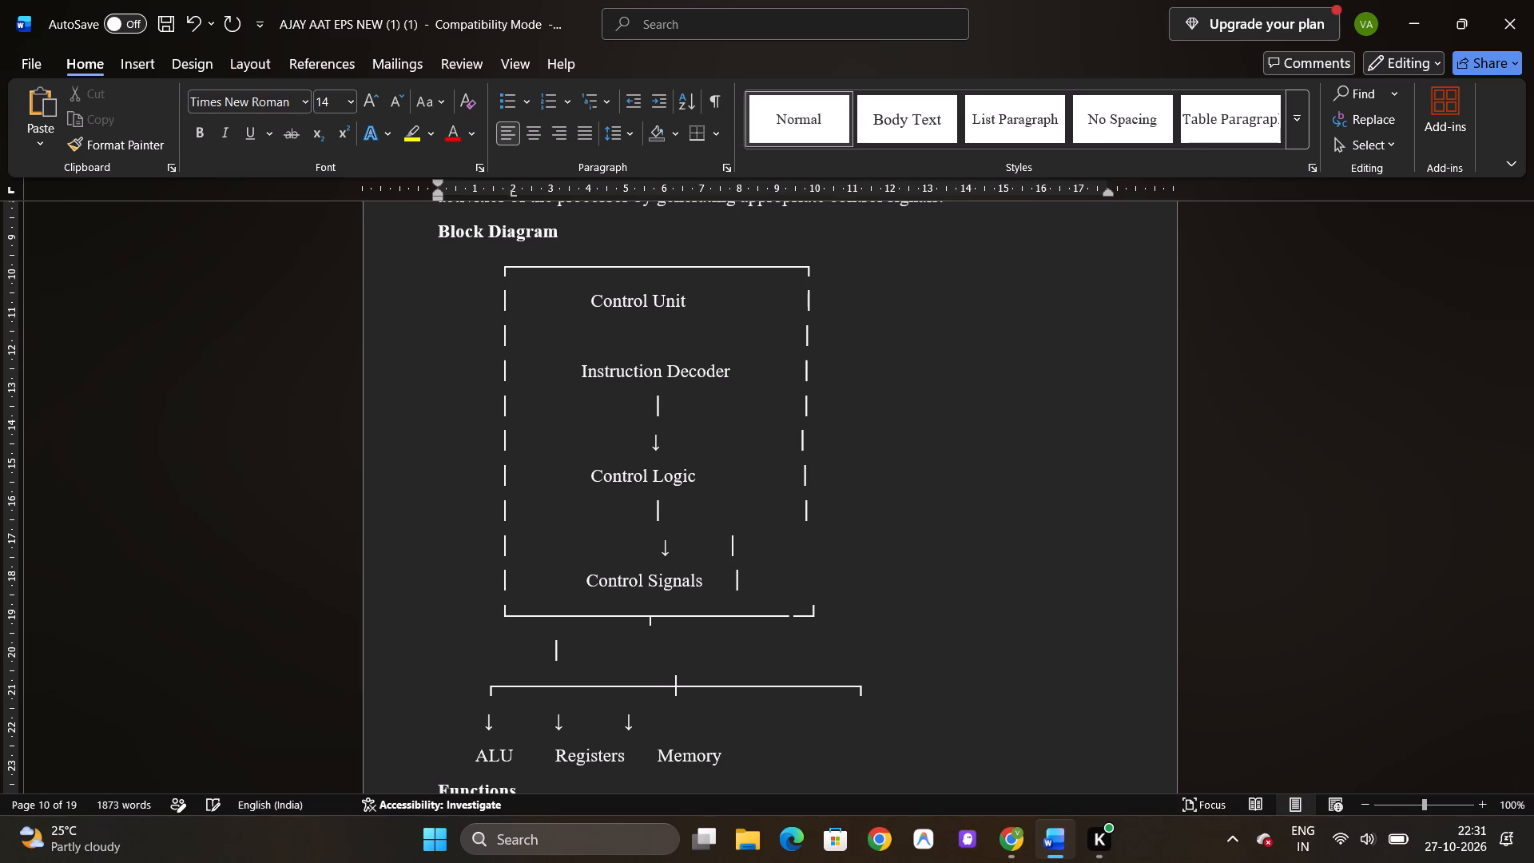
{"action": "key", "text": "BackSpace"}
Insert spaces before the closing bar in the arrow row above Control Signals until it reaches the box's right edge.
{"action": "left_click", "coordinate": [723, 548]}
{"action": "key", "text": "space"}
{"action": "key", "text": "space"}
{"action": "key", "text": "space"}
{"action": "key", "text": "space"}
{"action": "key", "text": "space"}
{"action": "key", "text": "space"}
{"action": "key", "text": "space"}
{"action": "key", "text": "space"}
{"action": "key", "text": "space"}
{"action": "key", "text": "space"}
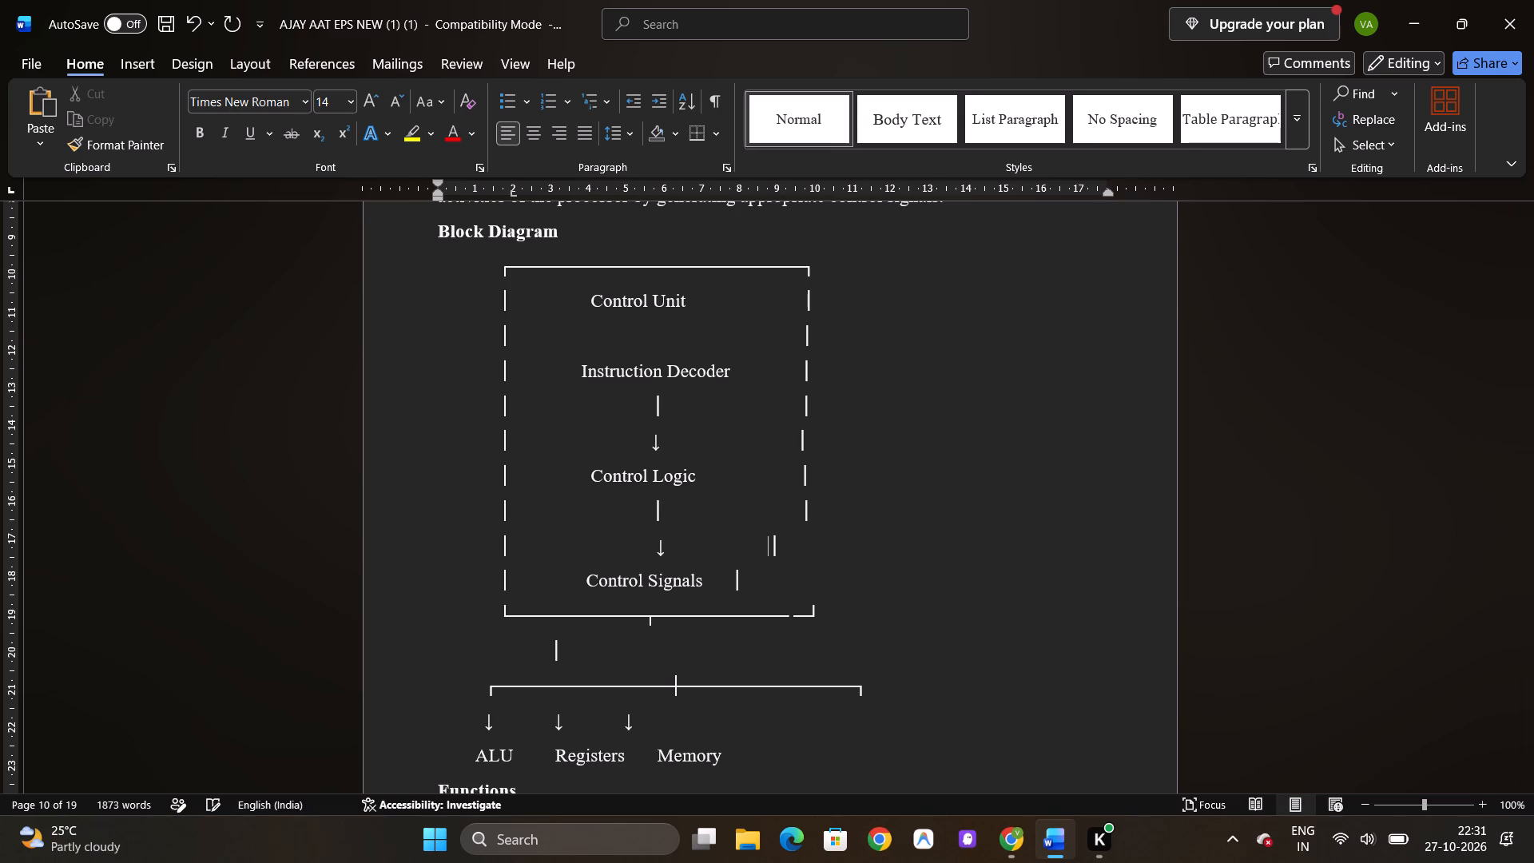
{"action": "key", "text": "space"}
{"action": "key", "text": "space"}
{"action": "key", "text": "space"}
{"action": "key", "text": "space"}
{"action": "key", "text": "space"}
{"action": "key", "text": "space"}
{"action": "key", "text": "space"}
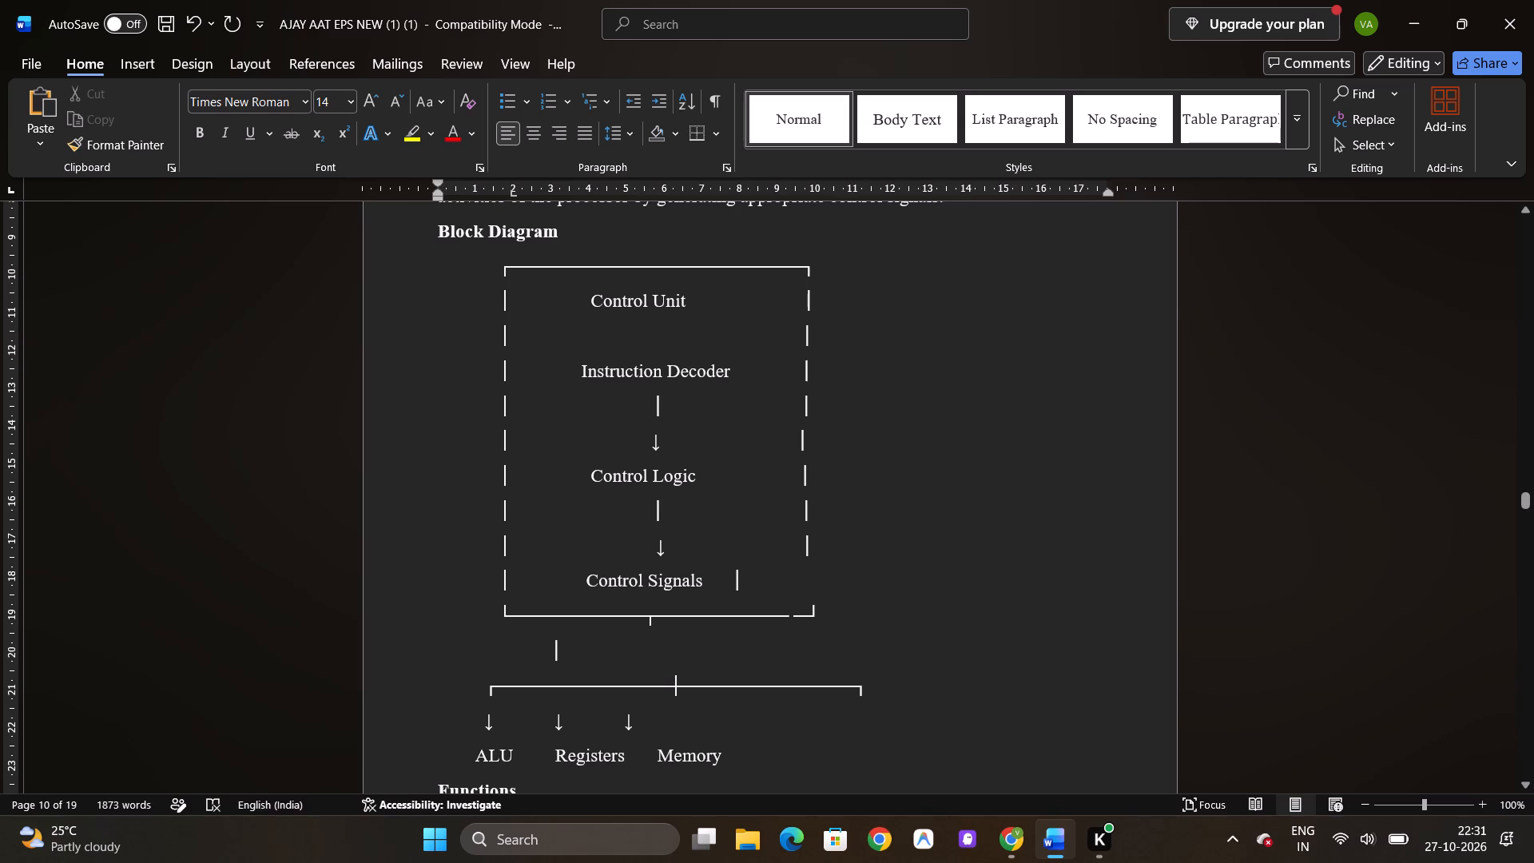
Insert spaces before the closing bar of the Control Signals row until it reaches the box's right edge.
{"action": "left_click", "coordinate": [737, 584]}
{"action": "key", "text": "space"}
{"action": "key", "text": "space"}
{"action": "key", "text": "space"}
{"action": "key", "text": "space"}
{"action": "key", "text": "space"}
{"action": "key", "text": "space"}
{"action": "key", "text": "space"}
{"action": "key", "text": "space"}
{"action": "key", "text": "space"}
{"action": "key", "text": "space"}
{"action": "key", "text": "space"}
{"action": "key", "text": "space"}
{"action": "key", "text": "space"}
{"action": "key", "text": "space"}
{"action": "key", "text": "space"}
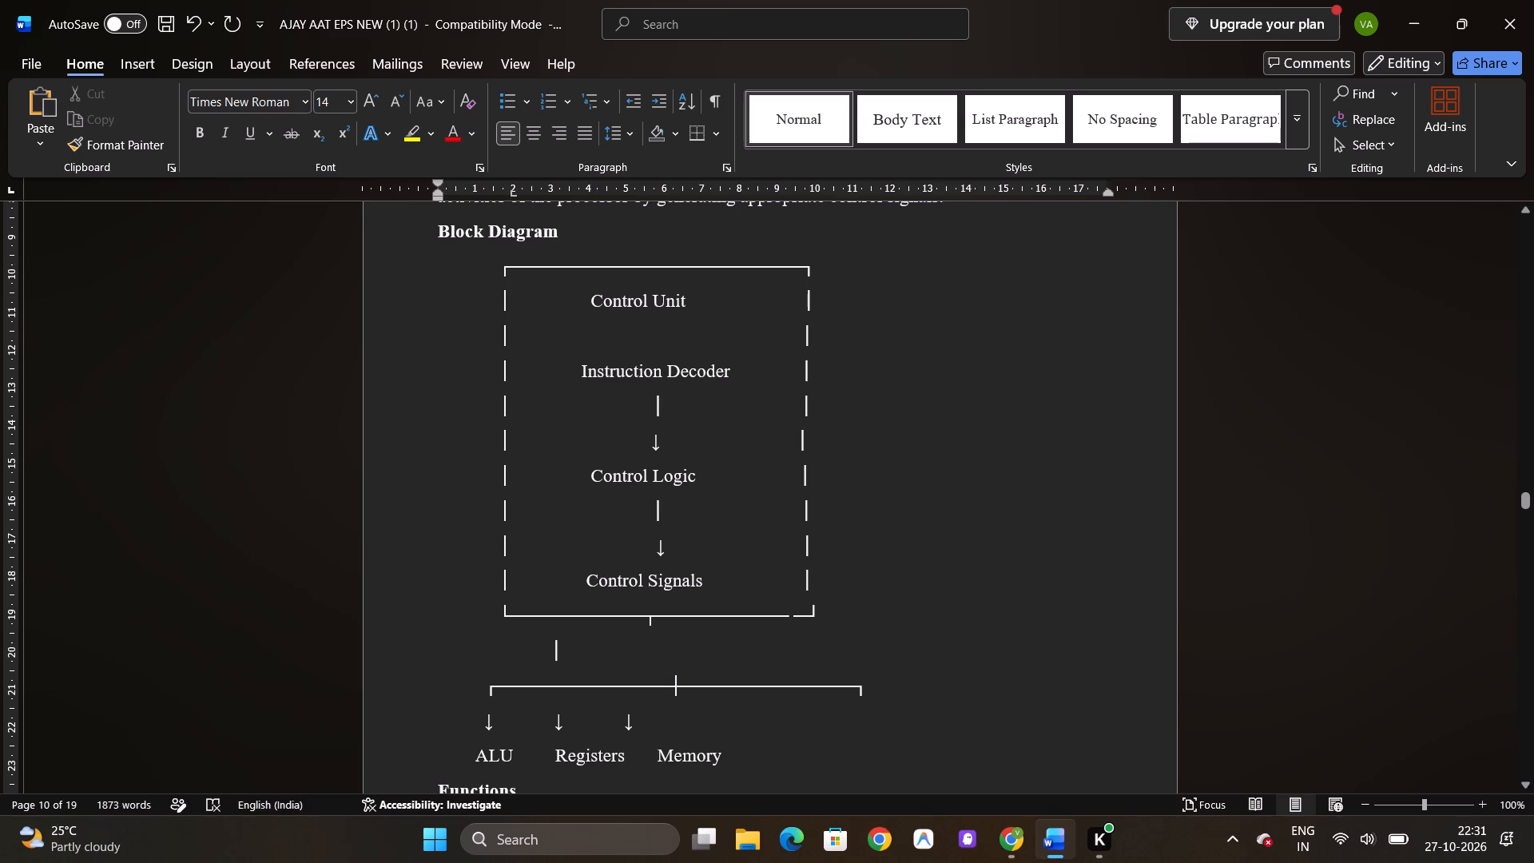
Add one space before the closing bar in the arrow row above Control Logic to line it up with the box's right edge.
{"action": "left_click", "coordinate": [799, 433]}
{"action": "key", "text": "space"}
Insert spaces before the connector bar below the Control Unit box until it sits under the tee in the bottom border.
{"action": "scroll", "coordinate": [670, 559], "scroll_direction": "down", "scroll_amount": 1}
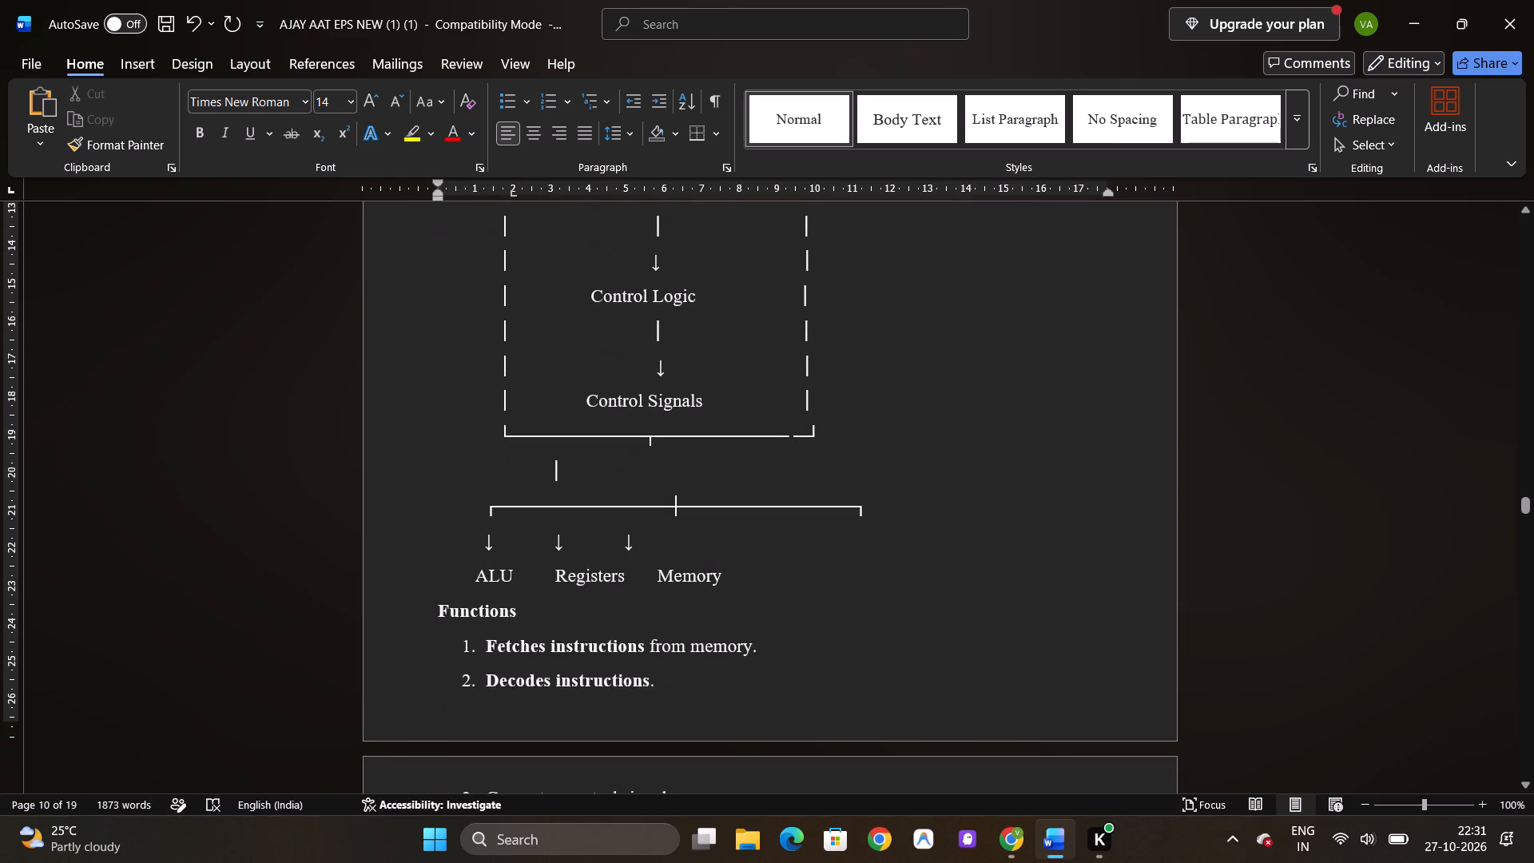
{"action": "left_click", "coordinate": [558, 463]}
{"action": "key", "text": "Left"}
{"action": "key", "text": "space"}
{"action": "key", "text": "space"}
{"action": "key", "text": "space"}
{"action": "key", "text": "space"}
{"action": "key", "text": "space"}
{"action": "key", "text": "space"}
{"action": "key", "text": "space"}
{"action": "key", "text": "space"}
{"action": "key", "text": "space"}
{"action": "key", "text": "space"}
{"action": "key", "text": "space"}
{"action": "key", "text": "space"}
{"action": "key", "text": "space"}
{"action": "key", "text": "space"}
{"action": "key", "text": "space"}
{"action": "key", "text": "space"}
{"action": "key", "text": "space"}
{"action": "key", "text": "space"}
{"action": "key", "text": "space"}
{"action": "key", "text": "space"}
Delete six spaces before the horizontal branch line so that its centre junction sits under the connector bar.
{"action": "left_click", "coordinate": [491, 507]}
{"action": "key", "text": "Left"}
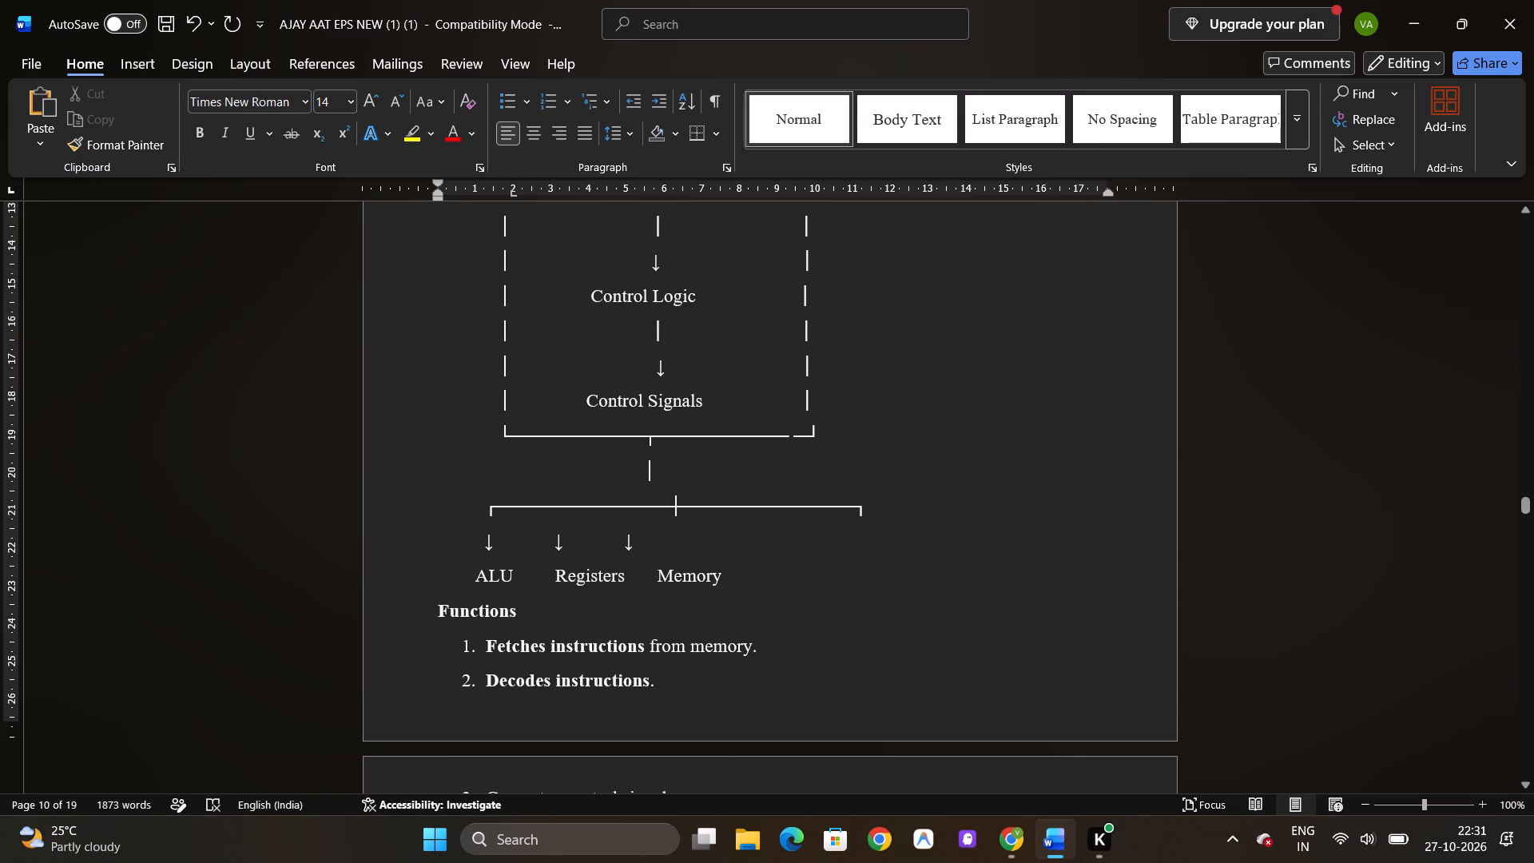
{"action": "key", "text": "BackSpace"}
{"action": "key", "text": "BackSpace"}
{"action": "key", "text": "BackSpace"}
{"action": "key", "text": "BackSpace"}
{"action": "key", "text": "BackSpace"}
{"action": "key", "text": "BackSpace"}
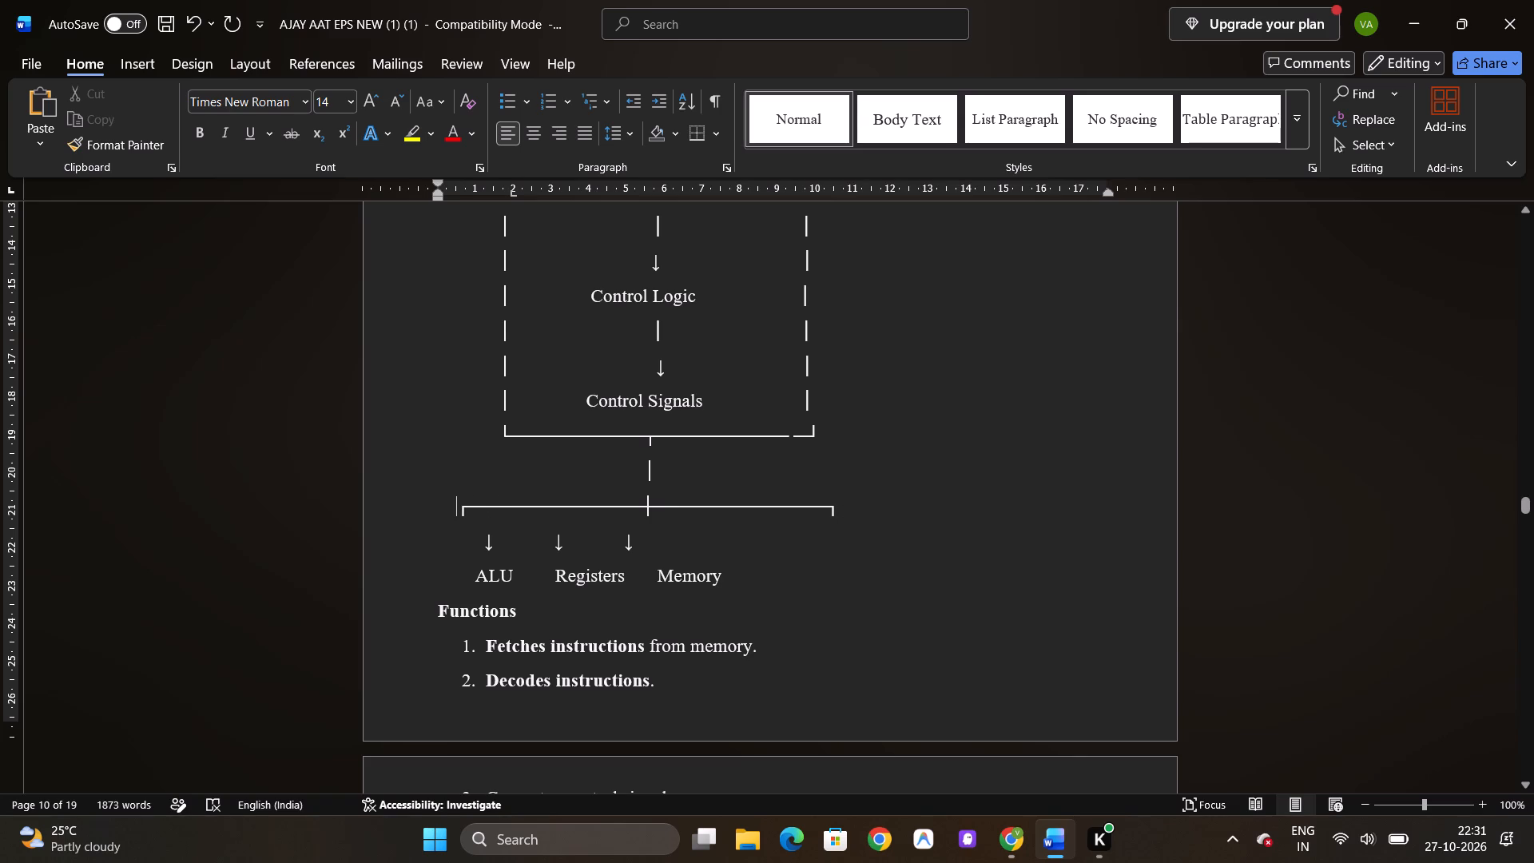
Delete five spaces before the first arrow below the branch line so it sits under the line's left end.
{"action": "left_click", "coordinate": [494, 547]}
{"action": "left_click", "coordinate": [484, 547]}
{"action": "key", "text": "BackSpace"}
{"action": "key", "text": "BackSpace"}
{"action": "key", "text": "BackSpace"}
{"action": "key", "text": "BackSpace"}
{"action": "key", "text": "BackSpace"}
Insert spaces before the middle arrow until it sits under the branch line's centre junction.
{"action": "left_click", "coordinate": [530, 539]}
{"action": "key", "text": "space"}
{"action": "key", "text": "space"}
{"action": "key", "text": "space"}
{"action": "key", "text": "space"}
{"action": "key", "text": "space"}
{"action": "key", "text": "space"}
{"action": "key", "text": "space"}
{"action": "key", "text": "space"}
{"action": "key", "text": "space"}
{"action": "key", "text": "space"}
{"action": "key", "text": "space"}
{"action": "key", "text": "space"}
{"action": "key", "text": "space"}
{"action": "key", "text": "space"}
{"action": "key", "text": "space"}
{"action": "key", "text": "space"}
{"action": "key", "text": "space"}
{"action": "key", "text": "space"}
{"action": "key", "text": "space"}
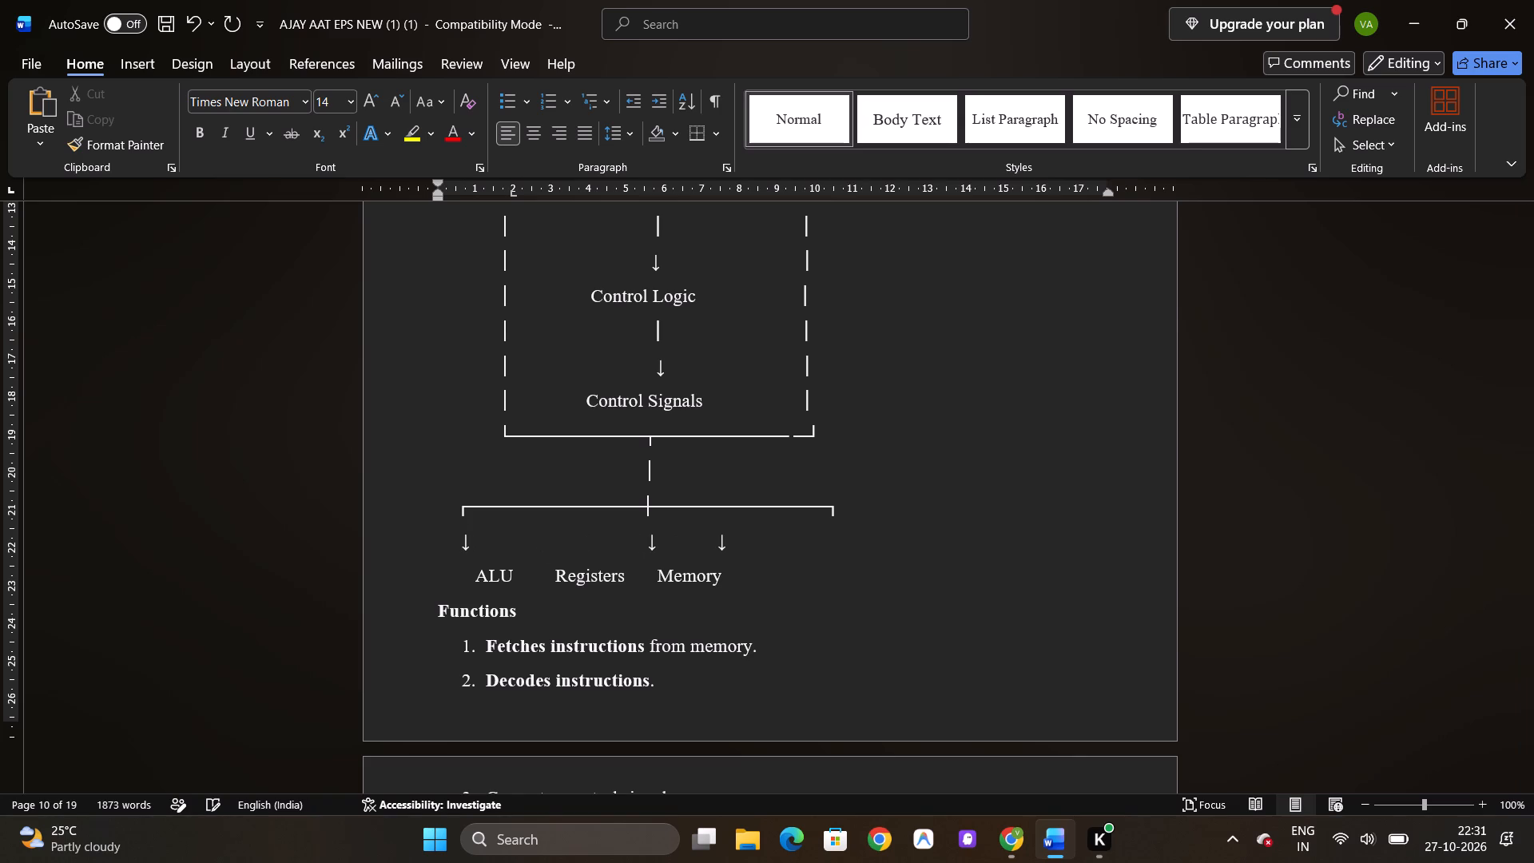
Insert spaces before the third arrow until it sits under the right end of the branch line.
{"action": "left_click", "coordinate": [717, 546]}
{"action": "key", "text": "space"}
{"action": "key", "text": "space"}
{"action": "key", "text": "space"}
{"action": "key", "text": "space"}
{"action": "key", "text": "space"}
{"action": "key", "text": "space"}
{"action": "key", "text": "space"}
{"action": "key", "text": "space"}
{"action": "key", "text": "space"}
{"action": "key", "text": "space"}
{"action": "key", "text": "space"}
{"action": "key", "text": "space"}
{"action": "key", "text": "space"}
{"action": "key", "text": "space"}
{"action": "key", "text": "space"}
{"action": "key", "text": "space"}
{"action": "key", "text": "space"}
{"action": "key", "text": "space"}
{"action": "key", "text": "space"}
{"action": "key", "text": "space"}
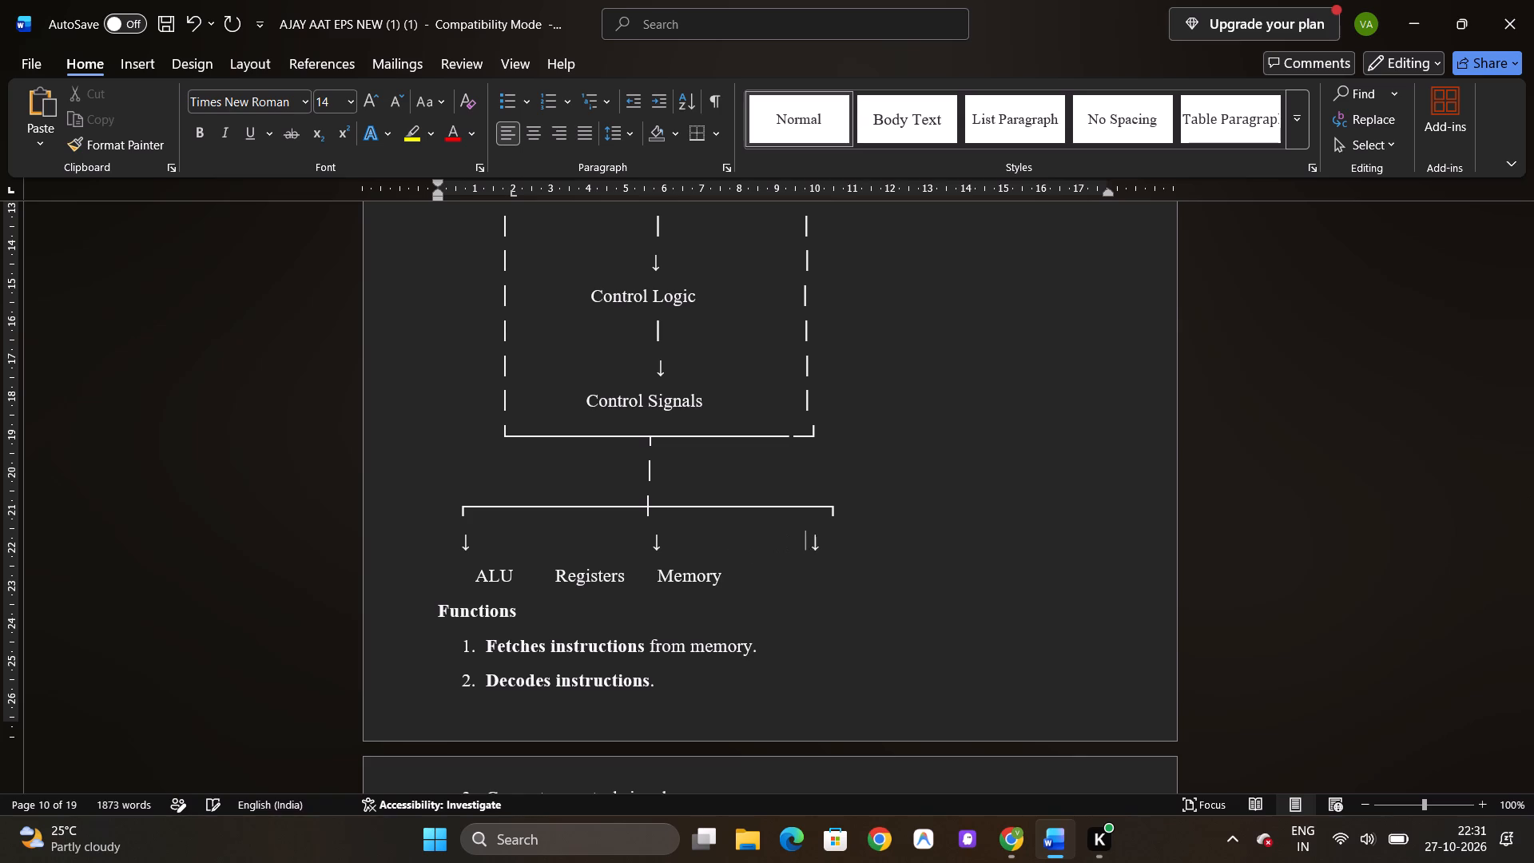
{"action": "key", "text": "space"}
{"action": "key", "text": "space"}
{"action": "key", "text": "space"}
Delete one space before the middle arrow to bring it closer under the centre junction.
{"action": "key", "text": "Left"}
{"action": "key", "text": "Left"}
{"action": "key", "text": "Left"}
{"action": "key", "text": "Left"}
{"action": "key", "text": "Left"}
{"action": "key", "text": "Left"}
{"action": "key", "text": "Left"}
{"action": "key", "text": "Left"}
{"action": "key", "text": "Left"}
{"action": "key", "text": "Left"}
{"action": "key", "text": "Left"}
{"action": "key", "text": "Left"}
{"action": "key", "text": "Left"}
{"action": "key", "text": "Left"}
{"action": "key", "text": "Left"}
{"action": "key", "text": "Left"}
{"action": "key", "text": "Left"}
{"action": "key", "text": "Left"}
{"action": "key", "text": "Left"}
{"action": "key", "text": "Left"}
{"action": "key", "text": "Left"}
{"action": "key", "text": "Left"}
{"action": "key", "text": "BackSpace"}
Delete four spaces before the ALU label so that it sits beneath the first arrow.
{"action": "left_click", "coordinate": [478, 579]}
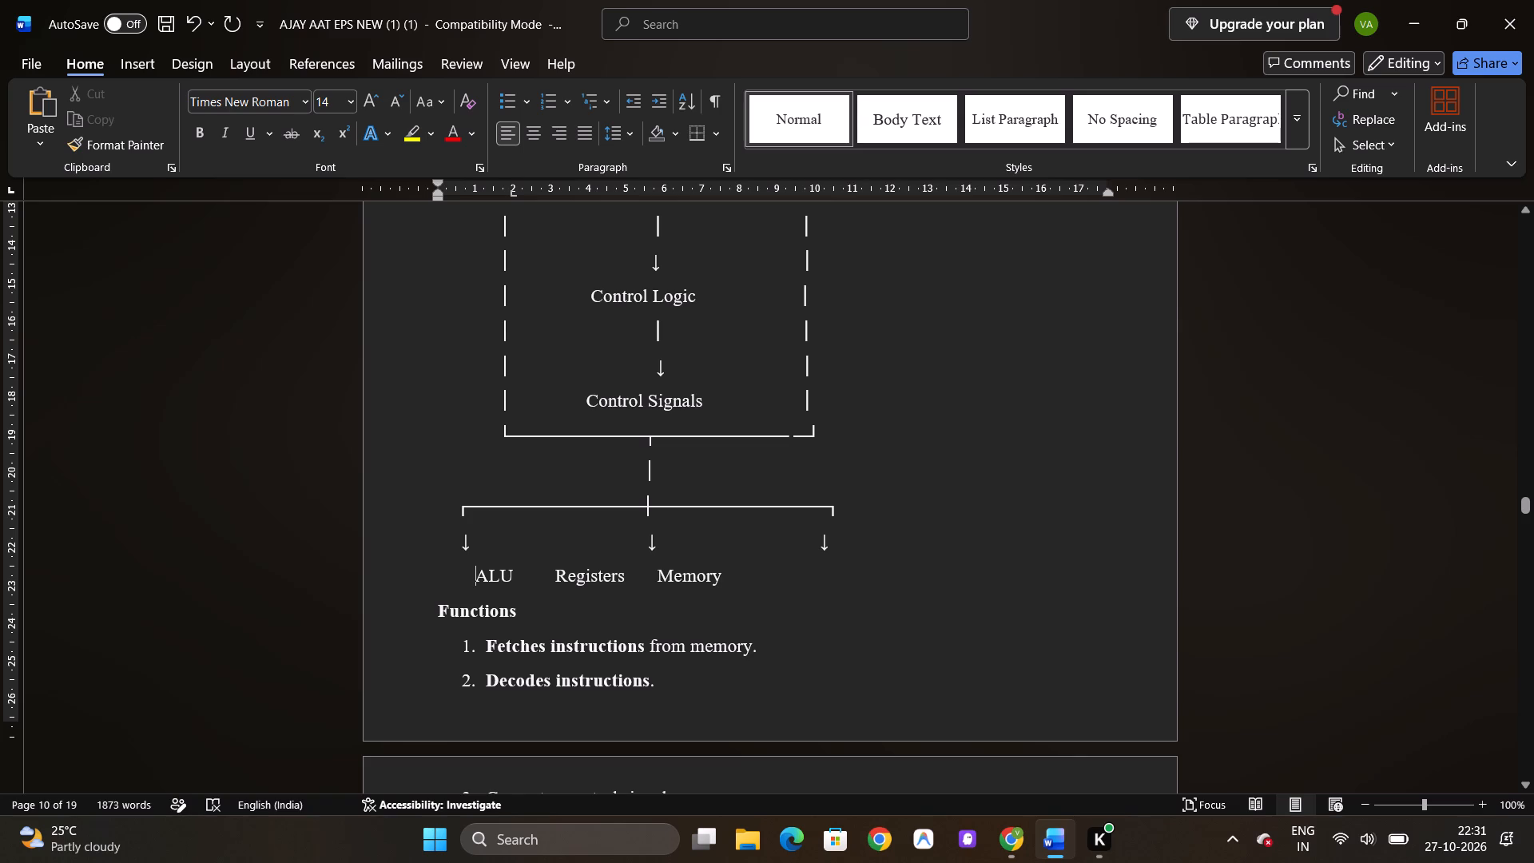
{"action": "key", "text": "BackSpace"}
{"action": "key", "text": "BackSpace"}
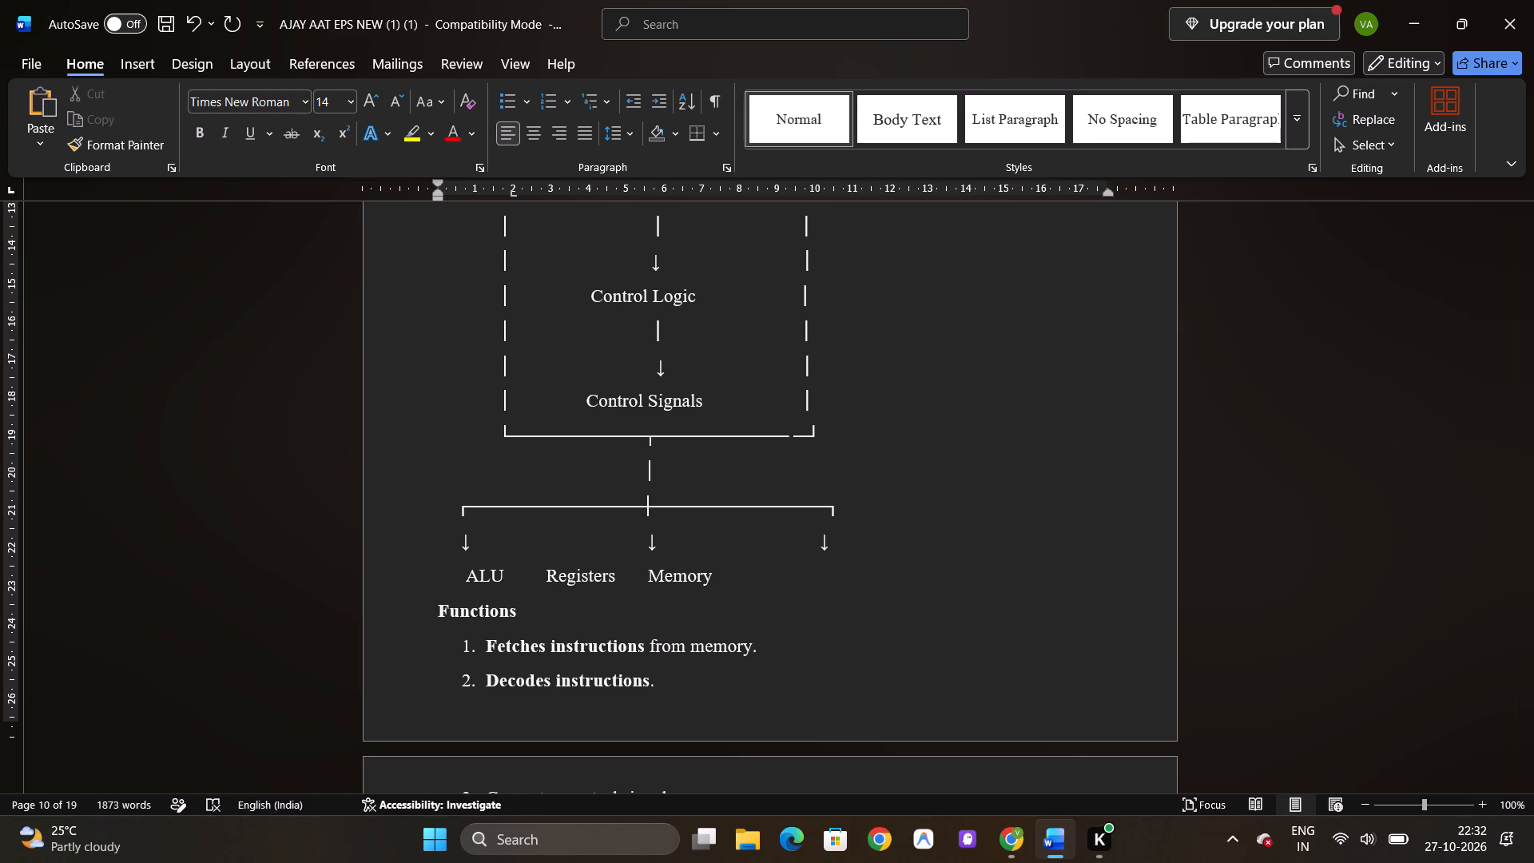
{"action": "key", "text": "BackSpace"}
{"action": "key", "text": "BackSpace"}
Insert spaces between the ALU and Registers labels until Registers is centred beneath the middle arrow.
{"action": "key", "text": "Right"}
{"action": "key", "text": "Right"}
{"action": "key", "text": "Right"}
{"action": "key", "text": "Right"}
{"action": "key", "text": "Right"}
{"action": "key", "text": "Right"}
{"action": "key", "text": "Right"}
{"action": "key", "text": "Right"}
{"action": "key", "text": "Right"}
{"action": "key", "text": "Right"}
{"action": "key", "text": "Right"}
{"action": "key", "text": "Right"}
{"action": "key", "text": "Right"}
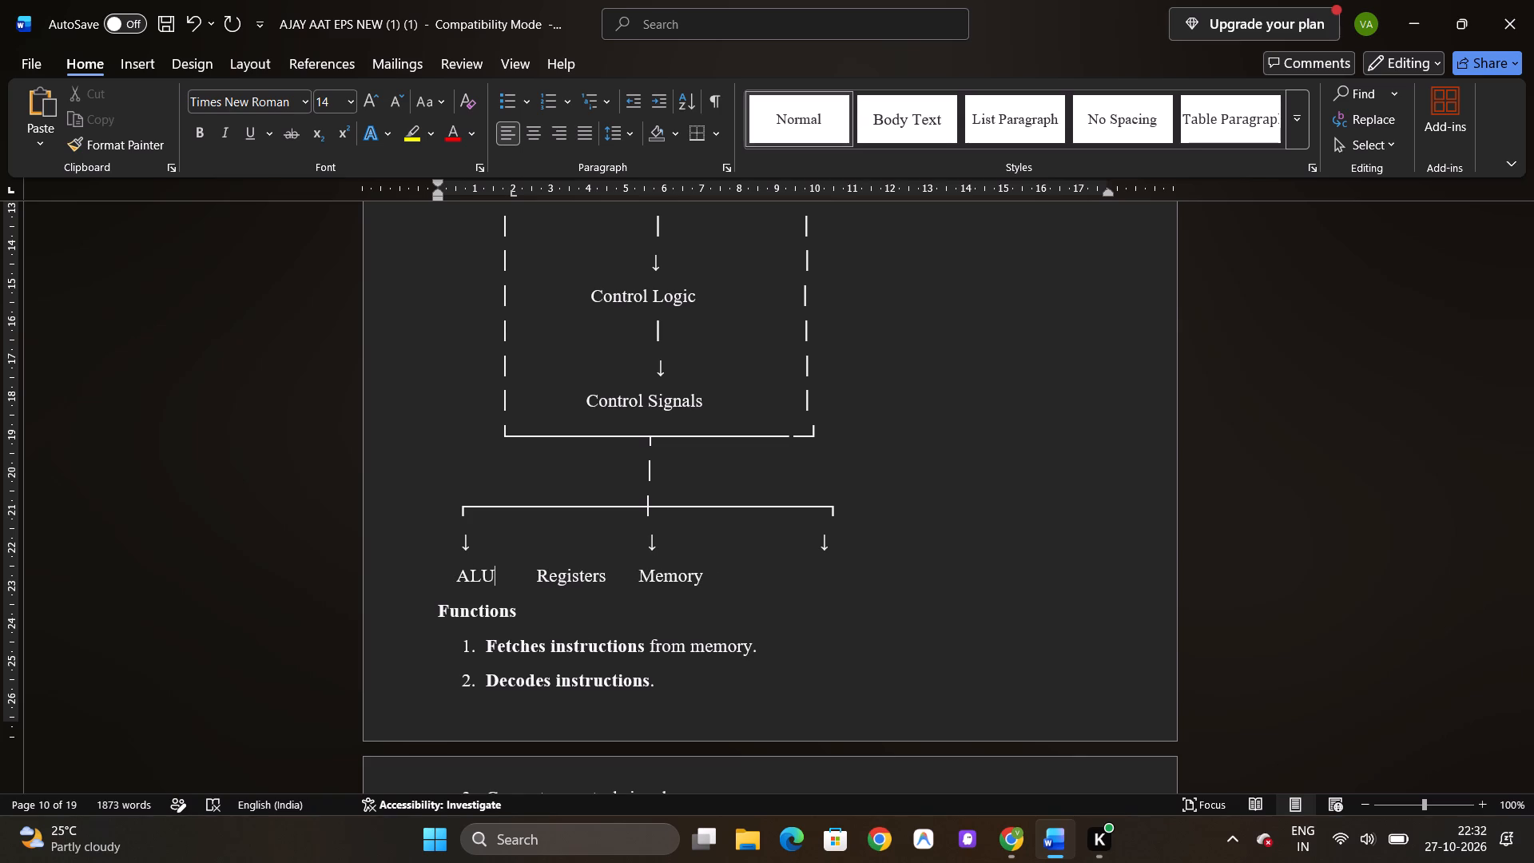
{"action": "key", "text": "Left"}
{"action": "key", "text": "space"}
{"action": "key", "text": "space"}
{"action": "key", "text": "space"}
{"action": "key", "text": "space"}
{"action": "key", "text": "space"}
{"action": "key", "text": "space"}
{"action": "key", "text": "space"}
{"action": "key", "text": "space"}
{"action": "key", "text": "space"}
{"action": "key", "text": "space"}
{"action": "key", "text": "space"}
{"action": "key", "text": "space"}
{"action": "key", "text": "space"}
{"action": "key", "text": "space"}
{"action": "key", "text": "space"}
{"action": "key", "text": "space"}
{"action": "key", "text": "space"}
{"action": "key", "text": "space"}
{"action": "key", "text": "space"}
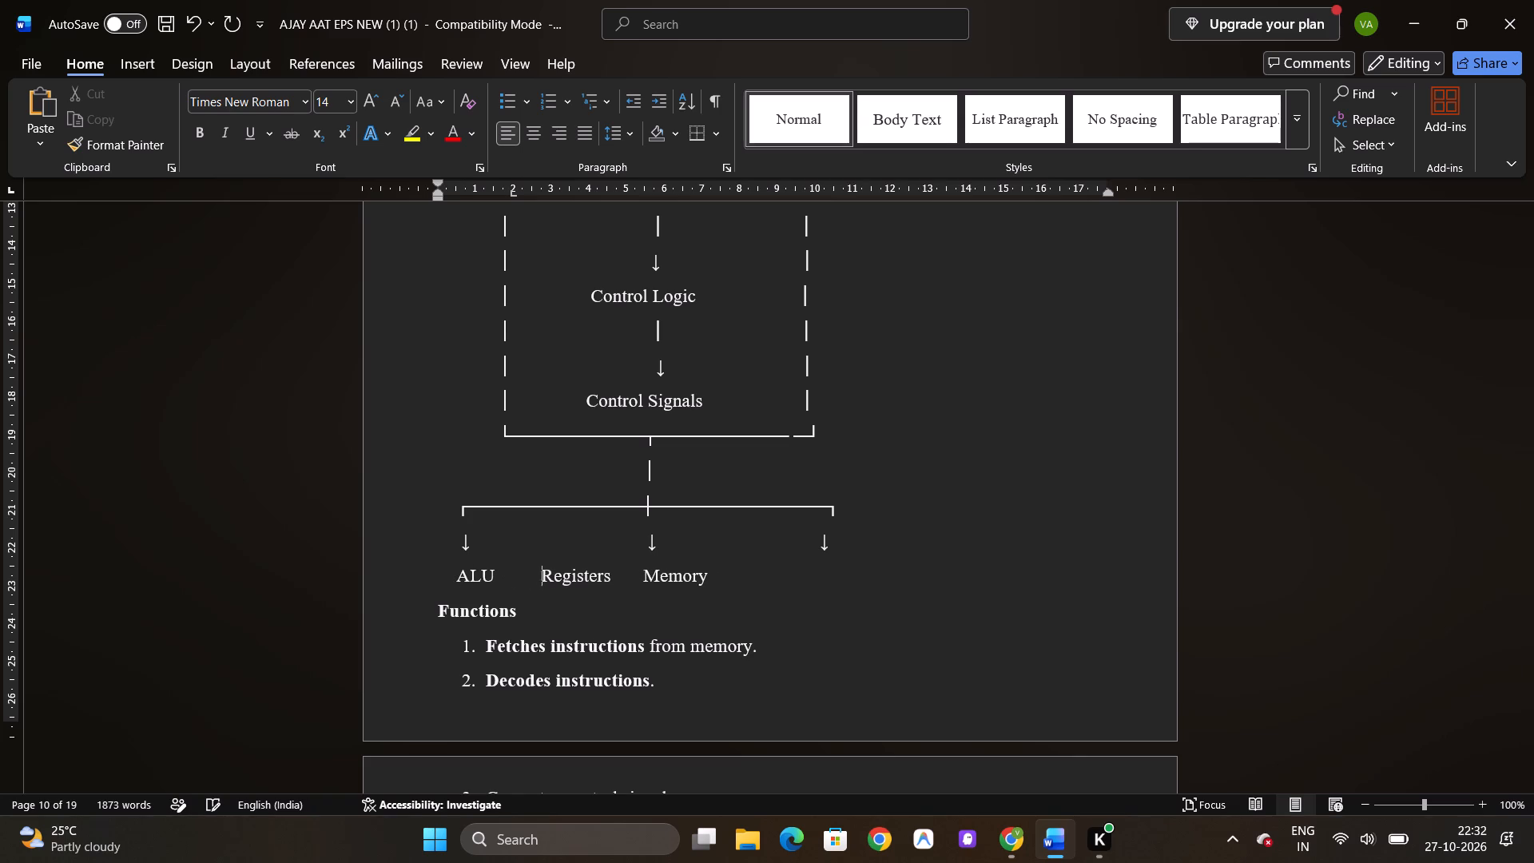
Insert spaces between the Registers and Memory labels until Memory is centred beneath the third arrow.
{"action": "key", "text": "Right"}
{"action": "key", "text": "Right"}
{"action": "key", "text": "Right"}
{"action": "key", "text": "Right"}
{"action": "key", "text": "Right"}
{"action": "key", "text": "Right"}
{"action": "key", "text": "Right"}
{"action": "key", "text": "Right"}
{"action": "key", "text": "Right"}
{"action": "key", "text": "Right"}
{"action": "key", "text": "Right"}
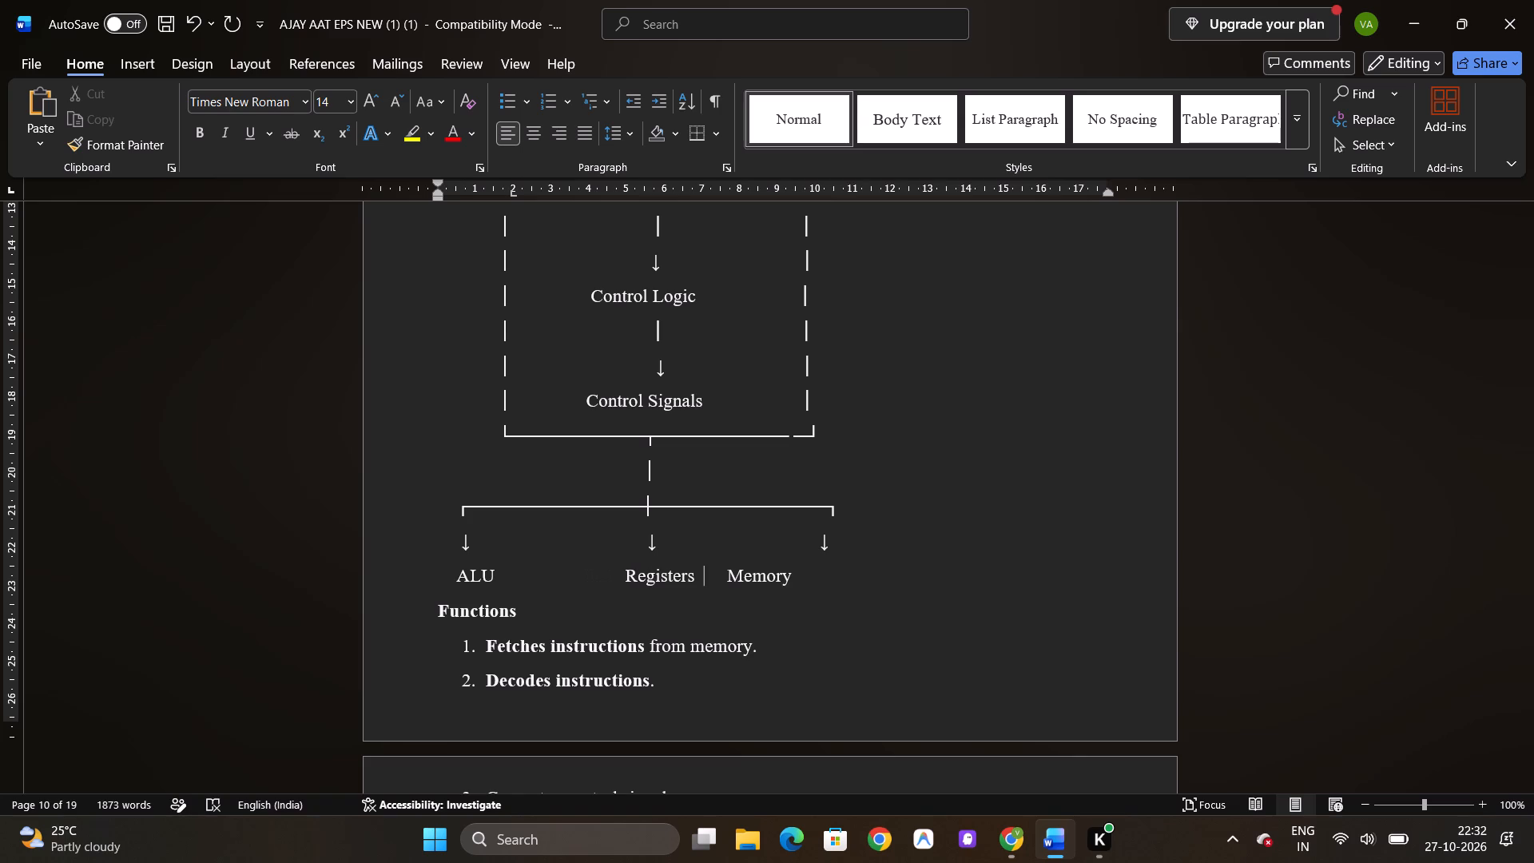
{"action": "key", "text": "Right"}
{"action": "key", "text": "Right"}
{"action": "key", "text": "Right"}
{"action": "key", "text": "Right"}
{"action": "key", "text": "Right"}
{"action": "key", "text": "space"}
{"action": "key", "text": "space"}
{"action": "key", "text": "space"}
{"action": "key", "text": "space"}
{"action": "key", "text": "space"}
{"action": "key", "text": "space"}
{"action": "key", "text": "space"}
{"action": "key", "text": "space"}
{"action": "key", "text": "space"}
{"action": "key", "text": "space"}
{"action": "key", "text": "space"}
{"action": "key", "text": "space"}
Insert twelve spaces before START in the Flow Diagram to shift it over the middle of the FETCH box.
{"action": "scroll", "coordinate": [478, 579], "scroll_direction": "down", "scroll_amount": 1}
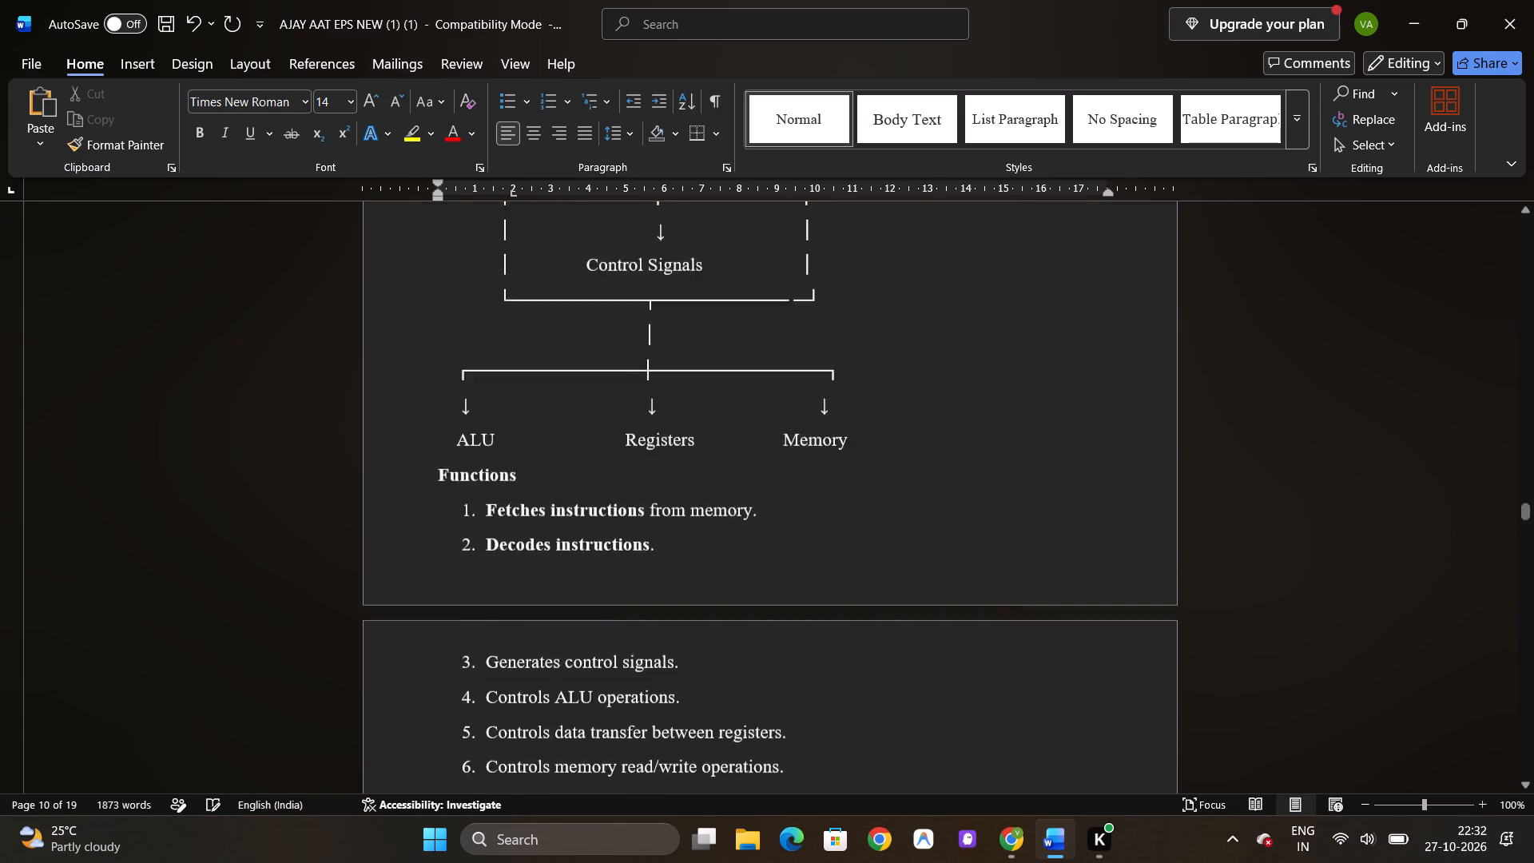
{"action": "scroll", "coordinate": [478, 579], "scroll_direction": "down", "scroll_amount": 2}
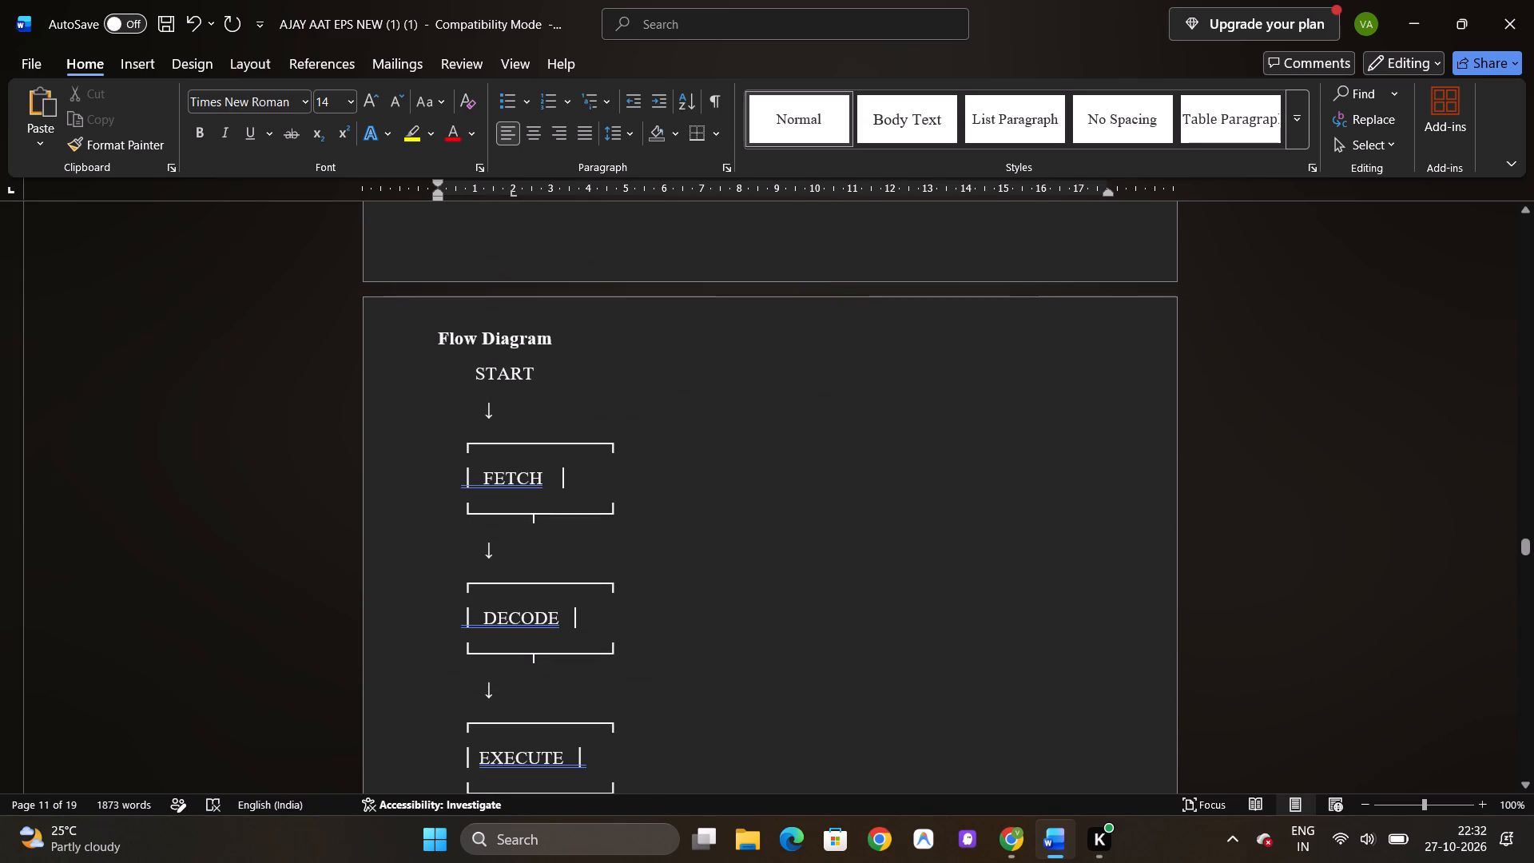
{"action": "left_click", "coordinate": [474, 374]}
{"action": "key", "text": "space"}
{"action": "key", "text": "space"}
{"action": "key", "text": "space"}
{"action": "key", "text": "space"}
{"action": "key", "text": "space"}
{"action": "key", "text": "space"}
{"action": "key", "text": "space"}
{"action": "key", "text": "space"}
{"action": "key", "text": "space"}
{"action": "key", "text": "space"}
{"action": "key", "text": "space"}
{"action": "key", "text": "space"}
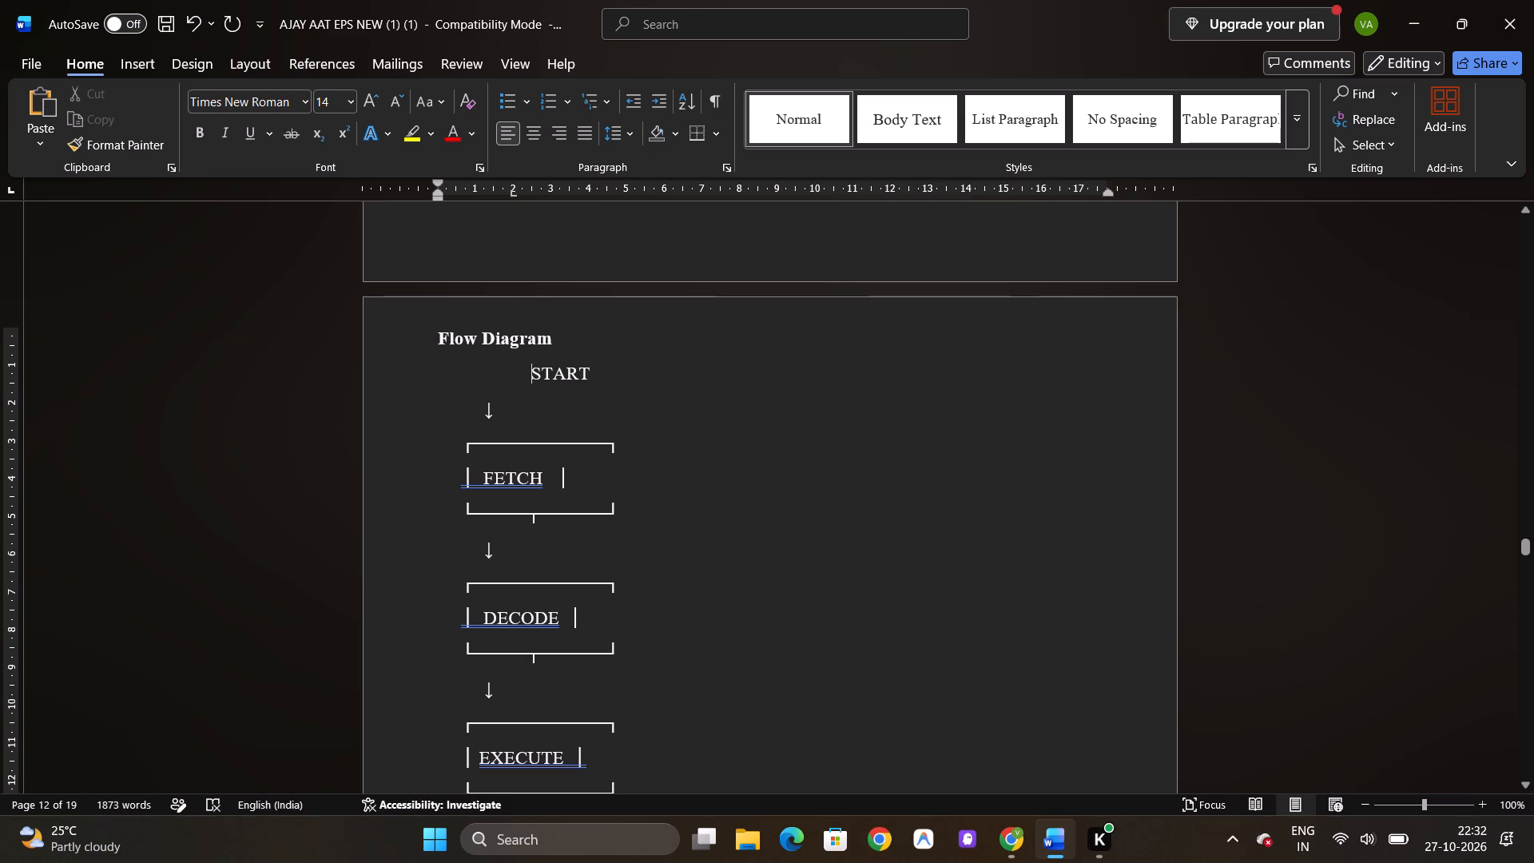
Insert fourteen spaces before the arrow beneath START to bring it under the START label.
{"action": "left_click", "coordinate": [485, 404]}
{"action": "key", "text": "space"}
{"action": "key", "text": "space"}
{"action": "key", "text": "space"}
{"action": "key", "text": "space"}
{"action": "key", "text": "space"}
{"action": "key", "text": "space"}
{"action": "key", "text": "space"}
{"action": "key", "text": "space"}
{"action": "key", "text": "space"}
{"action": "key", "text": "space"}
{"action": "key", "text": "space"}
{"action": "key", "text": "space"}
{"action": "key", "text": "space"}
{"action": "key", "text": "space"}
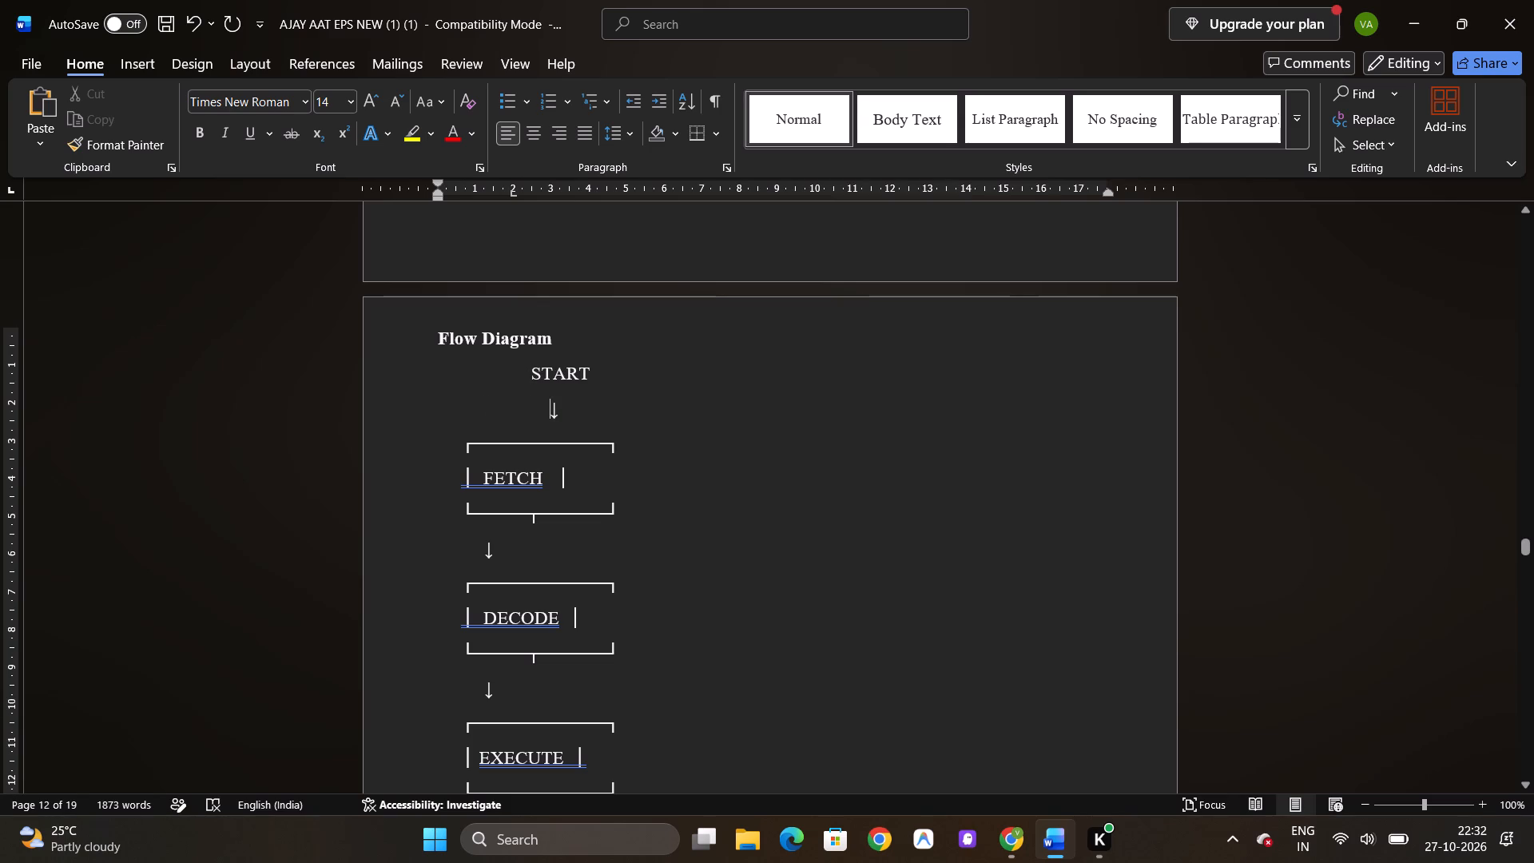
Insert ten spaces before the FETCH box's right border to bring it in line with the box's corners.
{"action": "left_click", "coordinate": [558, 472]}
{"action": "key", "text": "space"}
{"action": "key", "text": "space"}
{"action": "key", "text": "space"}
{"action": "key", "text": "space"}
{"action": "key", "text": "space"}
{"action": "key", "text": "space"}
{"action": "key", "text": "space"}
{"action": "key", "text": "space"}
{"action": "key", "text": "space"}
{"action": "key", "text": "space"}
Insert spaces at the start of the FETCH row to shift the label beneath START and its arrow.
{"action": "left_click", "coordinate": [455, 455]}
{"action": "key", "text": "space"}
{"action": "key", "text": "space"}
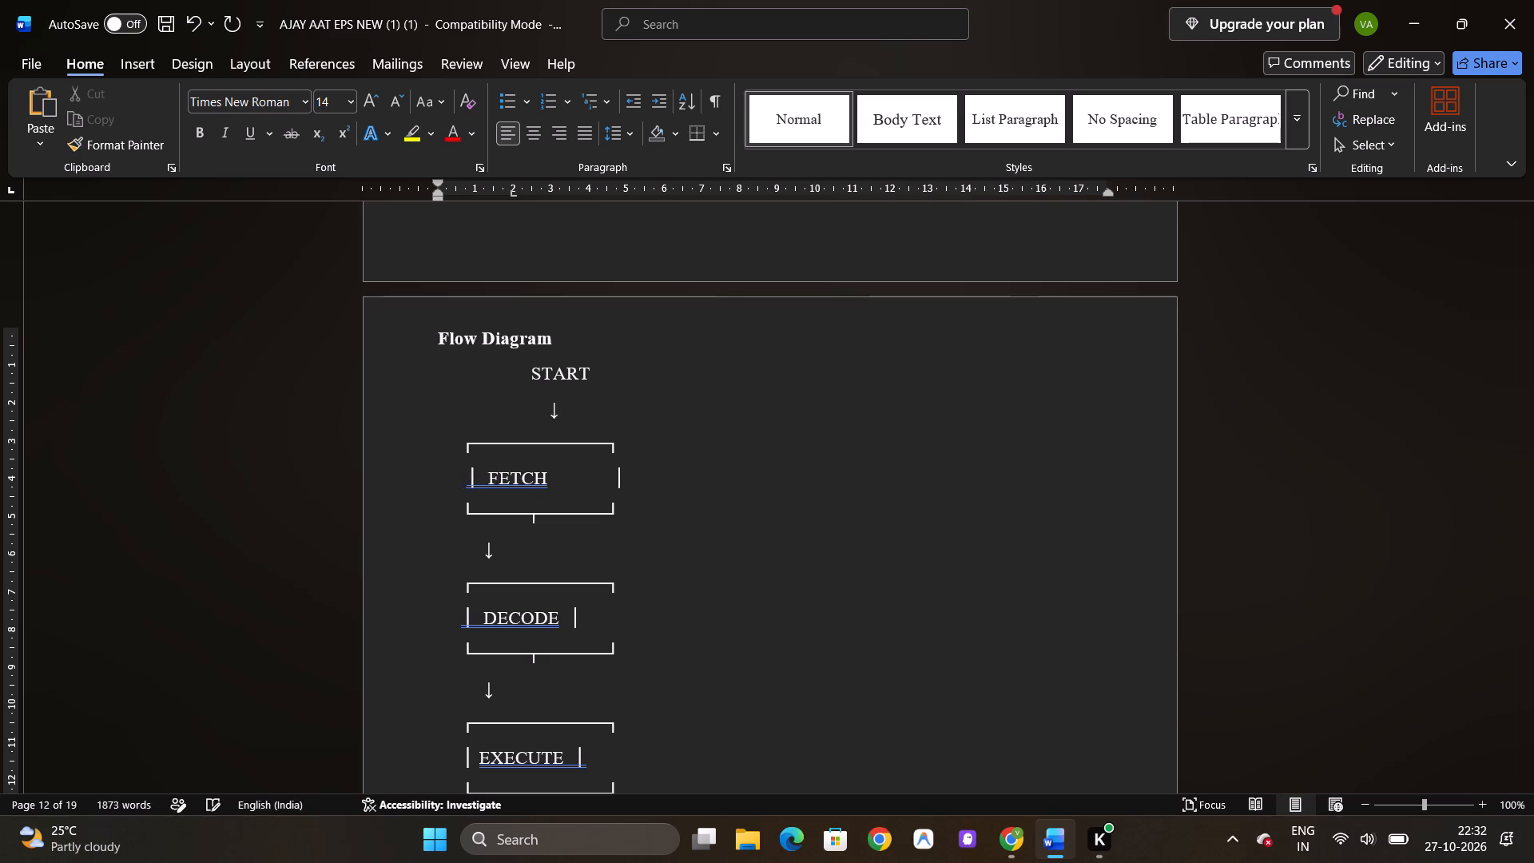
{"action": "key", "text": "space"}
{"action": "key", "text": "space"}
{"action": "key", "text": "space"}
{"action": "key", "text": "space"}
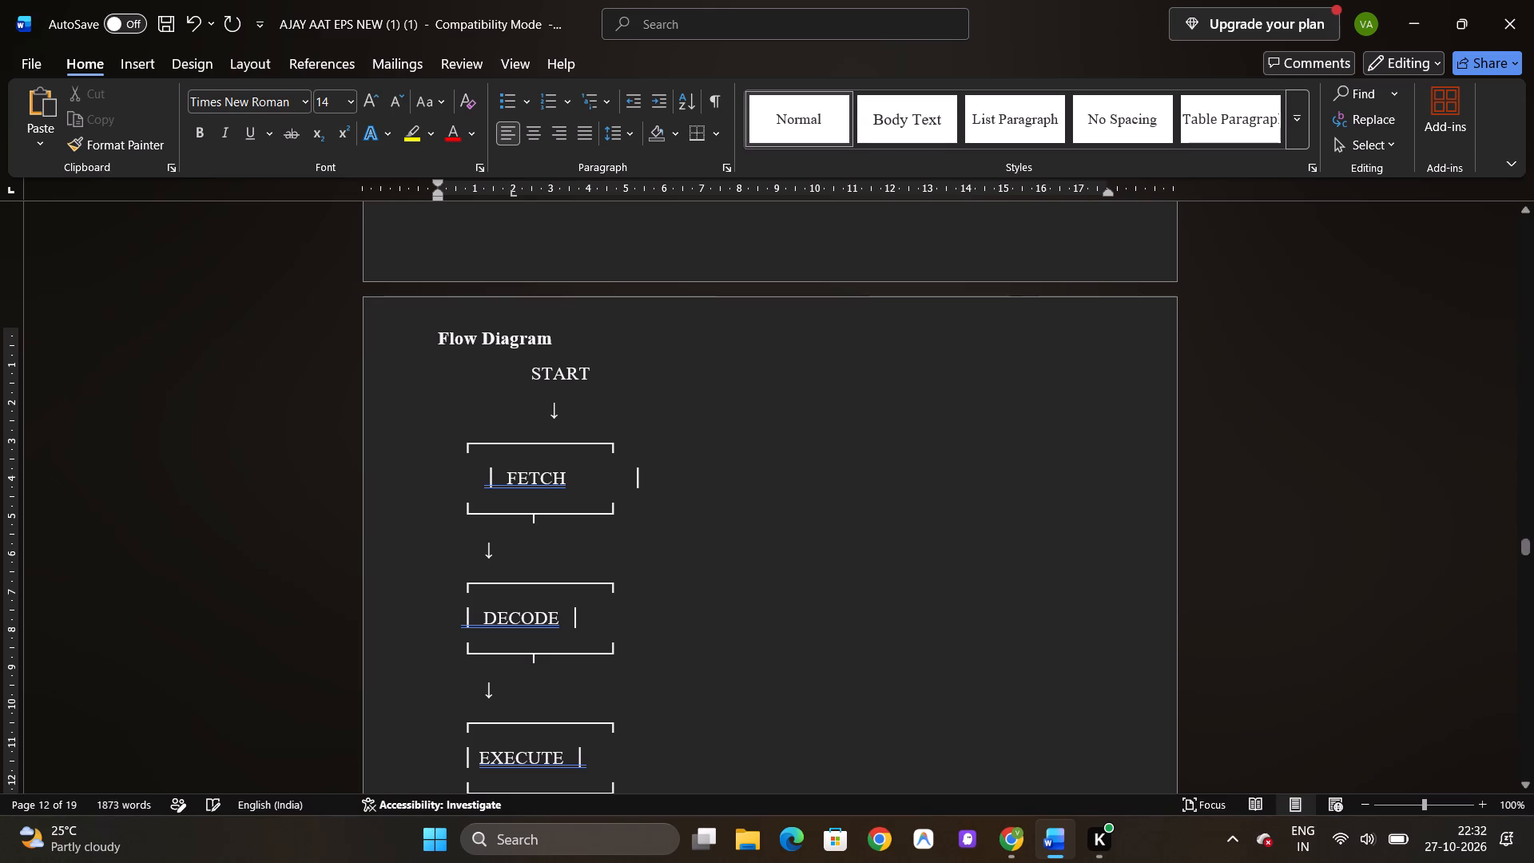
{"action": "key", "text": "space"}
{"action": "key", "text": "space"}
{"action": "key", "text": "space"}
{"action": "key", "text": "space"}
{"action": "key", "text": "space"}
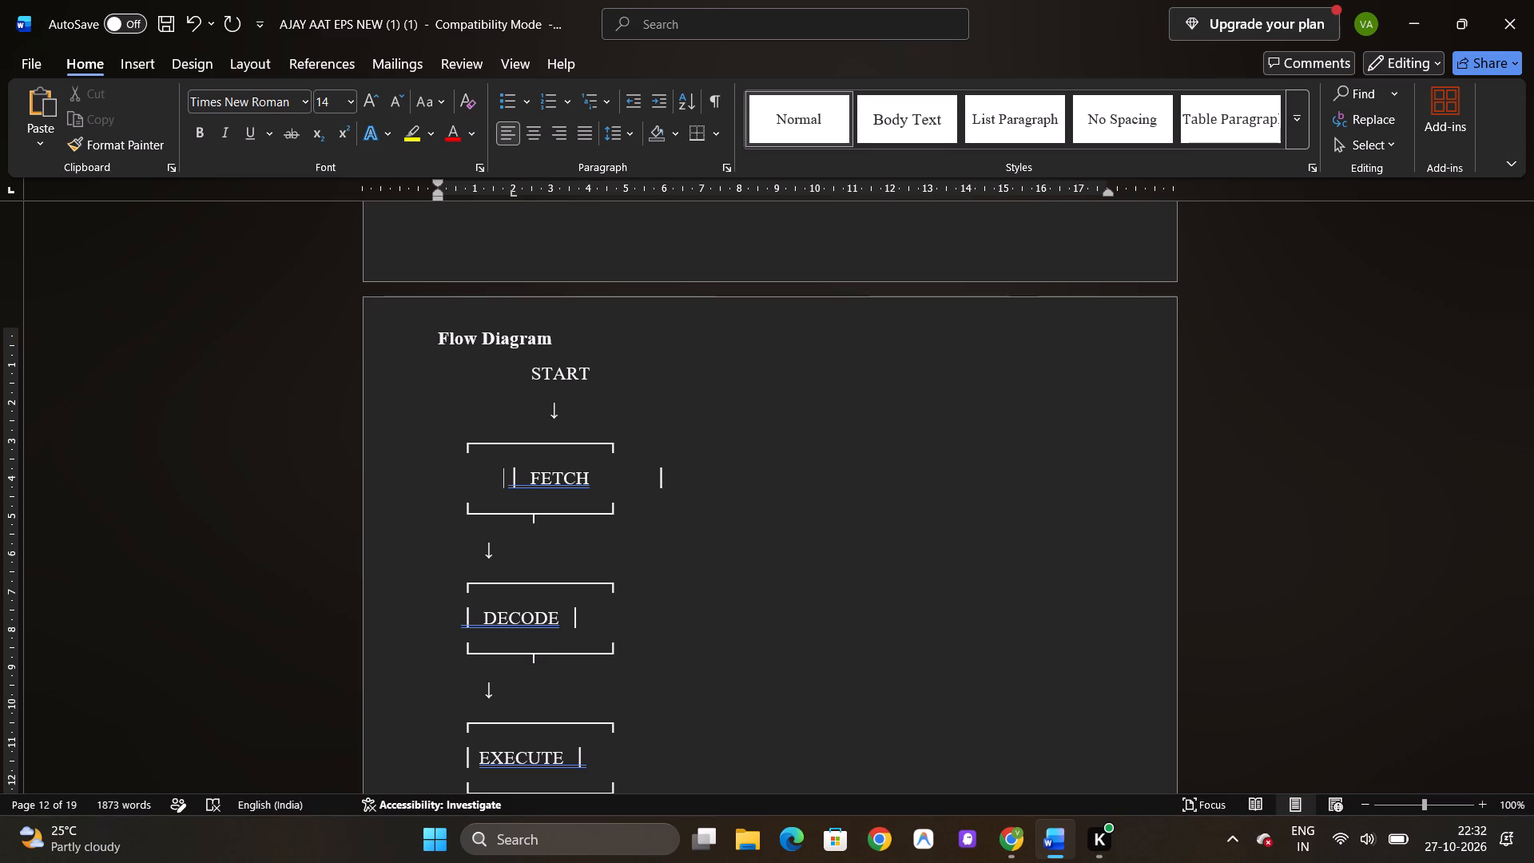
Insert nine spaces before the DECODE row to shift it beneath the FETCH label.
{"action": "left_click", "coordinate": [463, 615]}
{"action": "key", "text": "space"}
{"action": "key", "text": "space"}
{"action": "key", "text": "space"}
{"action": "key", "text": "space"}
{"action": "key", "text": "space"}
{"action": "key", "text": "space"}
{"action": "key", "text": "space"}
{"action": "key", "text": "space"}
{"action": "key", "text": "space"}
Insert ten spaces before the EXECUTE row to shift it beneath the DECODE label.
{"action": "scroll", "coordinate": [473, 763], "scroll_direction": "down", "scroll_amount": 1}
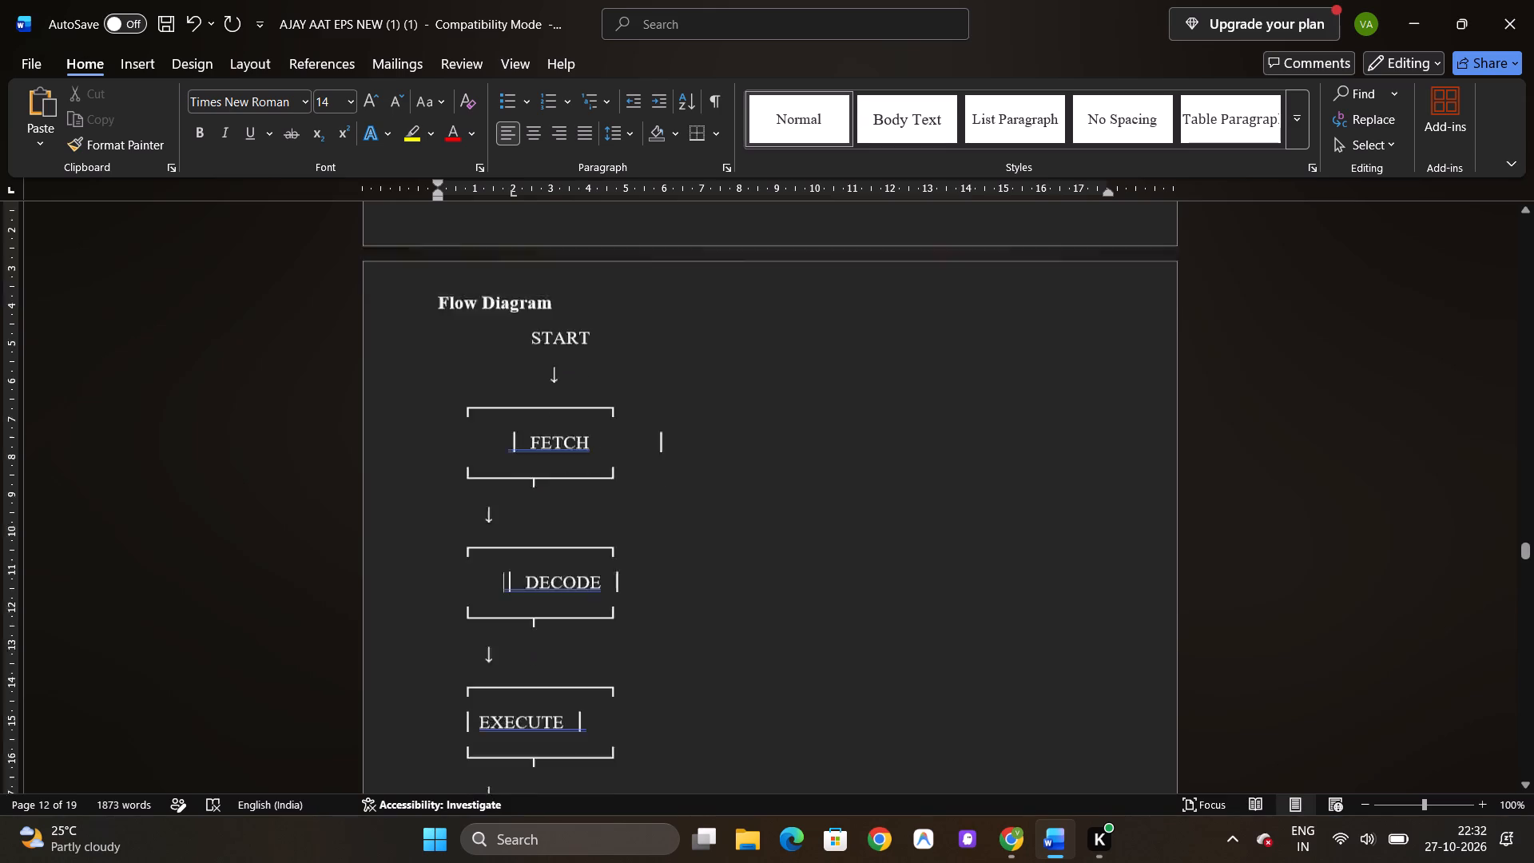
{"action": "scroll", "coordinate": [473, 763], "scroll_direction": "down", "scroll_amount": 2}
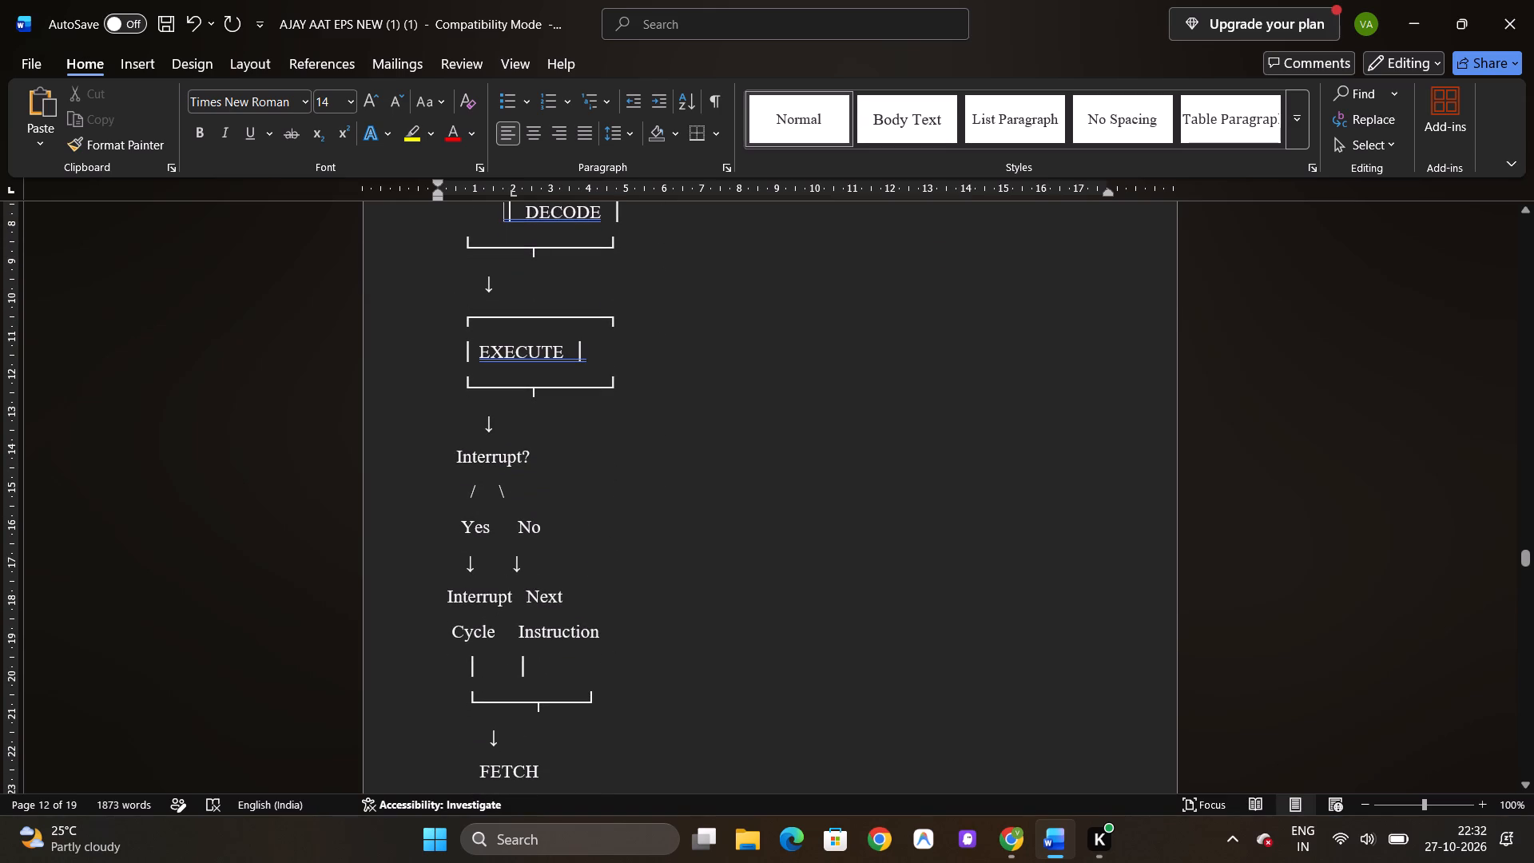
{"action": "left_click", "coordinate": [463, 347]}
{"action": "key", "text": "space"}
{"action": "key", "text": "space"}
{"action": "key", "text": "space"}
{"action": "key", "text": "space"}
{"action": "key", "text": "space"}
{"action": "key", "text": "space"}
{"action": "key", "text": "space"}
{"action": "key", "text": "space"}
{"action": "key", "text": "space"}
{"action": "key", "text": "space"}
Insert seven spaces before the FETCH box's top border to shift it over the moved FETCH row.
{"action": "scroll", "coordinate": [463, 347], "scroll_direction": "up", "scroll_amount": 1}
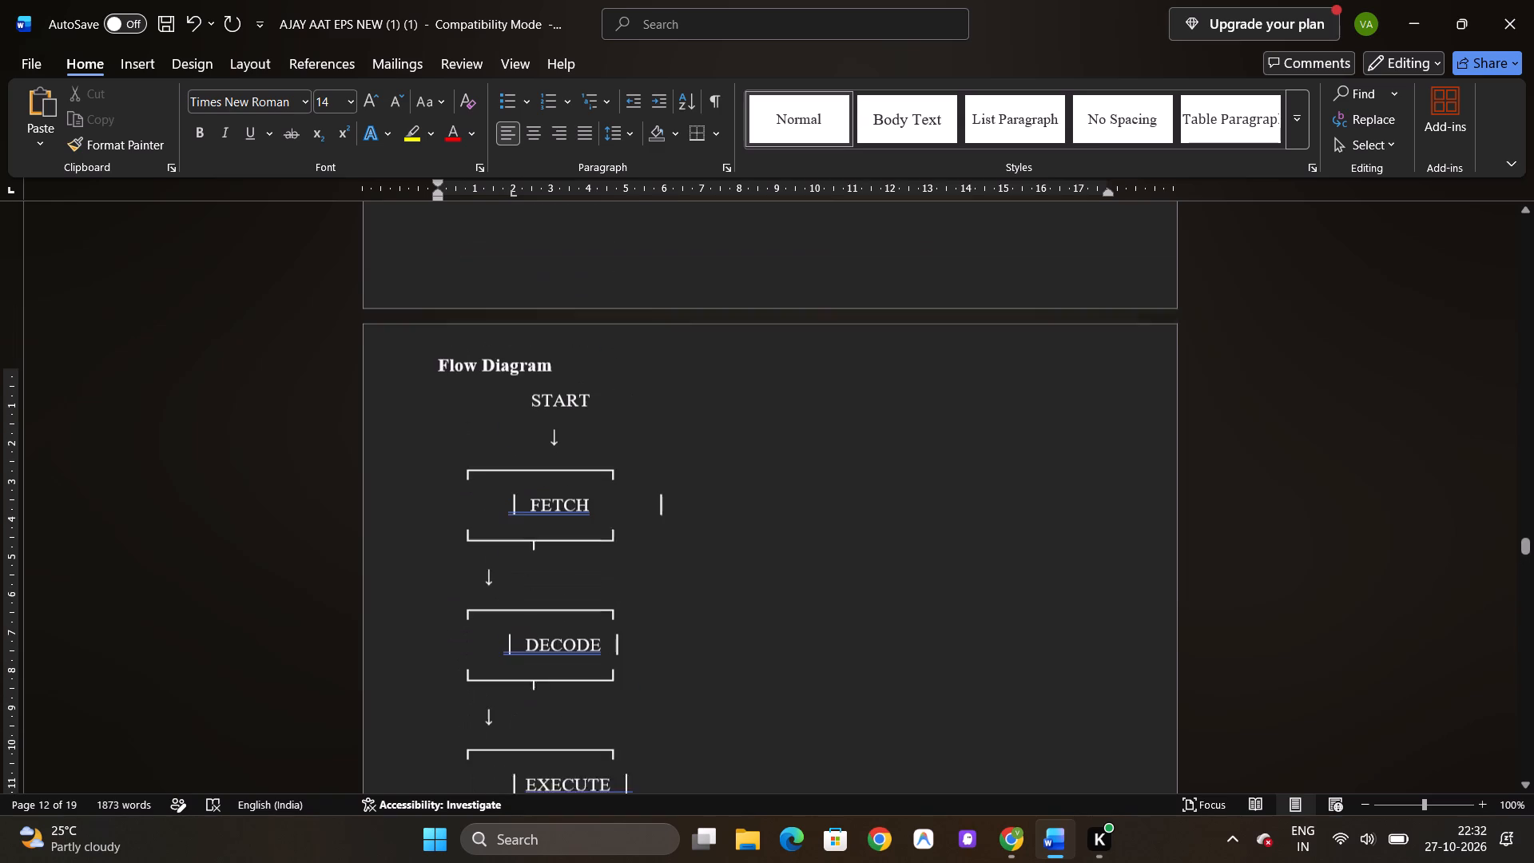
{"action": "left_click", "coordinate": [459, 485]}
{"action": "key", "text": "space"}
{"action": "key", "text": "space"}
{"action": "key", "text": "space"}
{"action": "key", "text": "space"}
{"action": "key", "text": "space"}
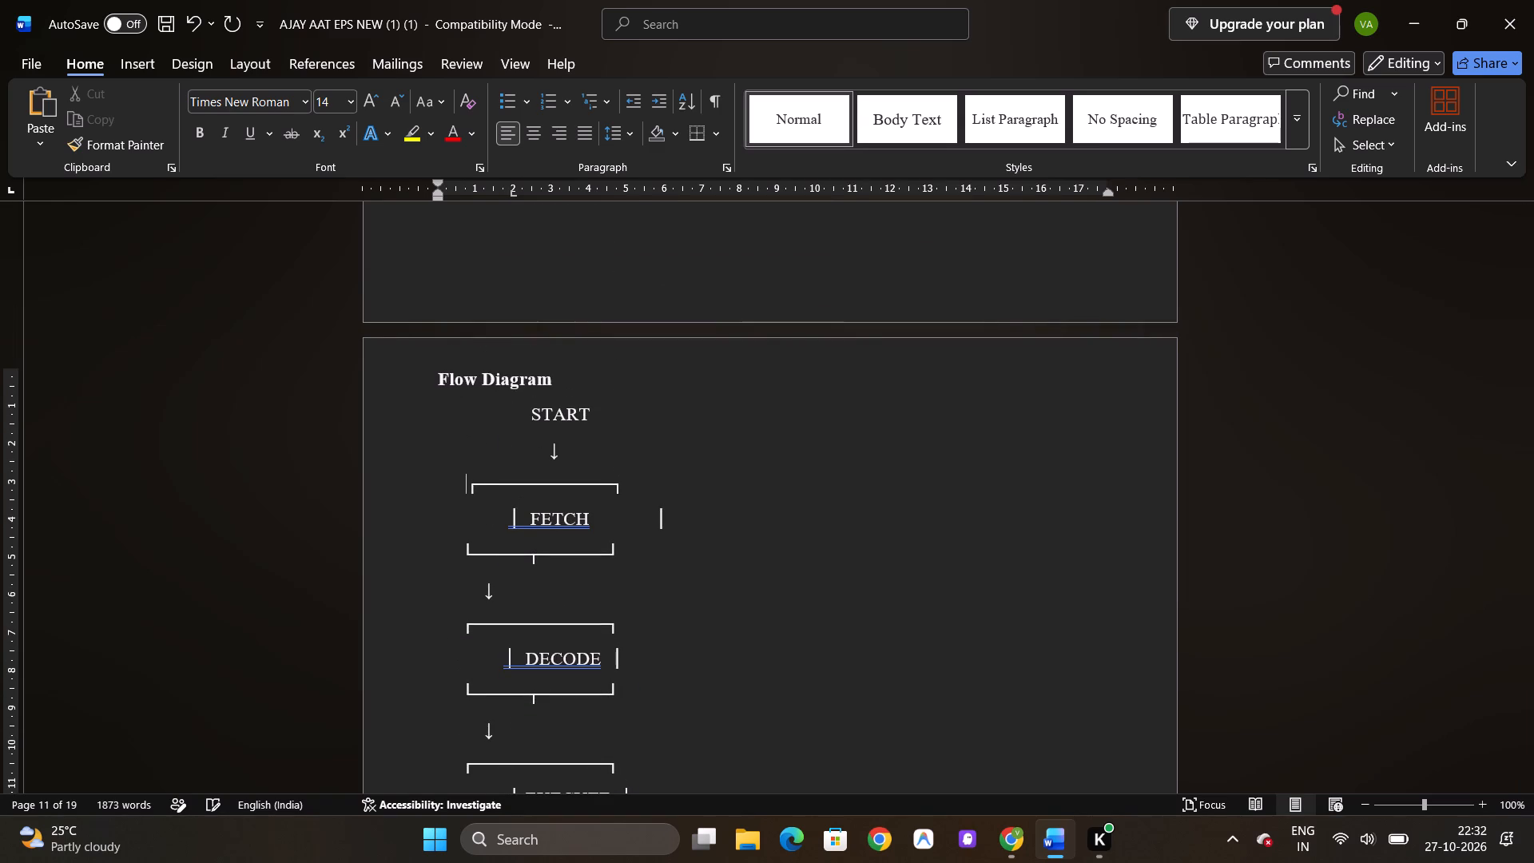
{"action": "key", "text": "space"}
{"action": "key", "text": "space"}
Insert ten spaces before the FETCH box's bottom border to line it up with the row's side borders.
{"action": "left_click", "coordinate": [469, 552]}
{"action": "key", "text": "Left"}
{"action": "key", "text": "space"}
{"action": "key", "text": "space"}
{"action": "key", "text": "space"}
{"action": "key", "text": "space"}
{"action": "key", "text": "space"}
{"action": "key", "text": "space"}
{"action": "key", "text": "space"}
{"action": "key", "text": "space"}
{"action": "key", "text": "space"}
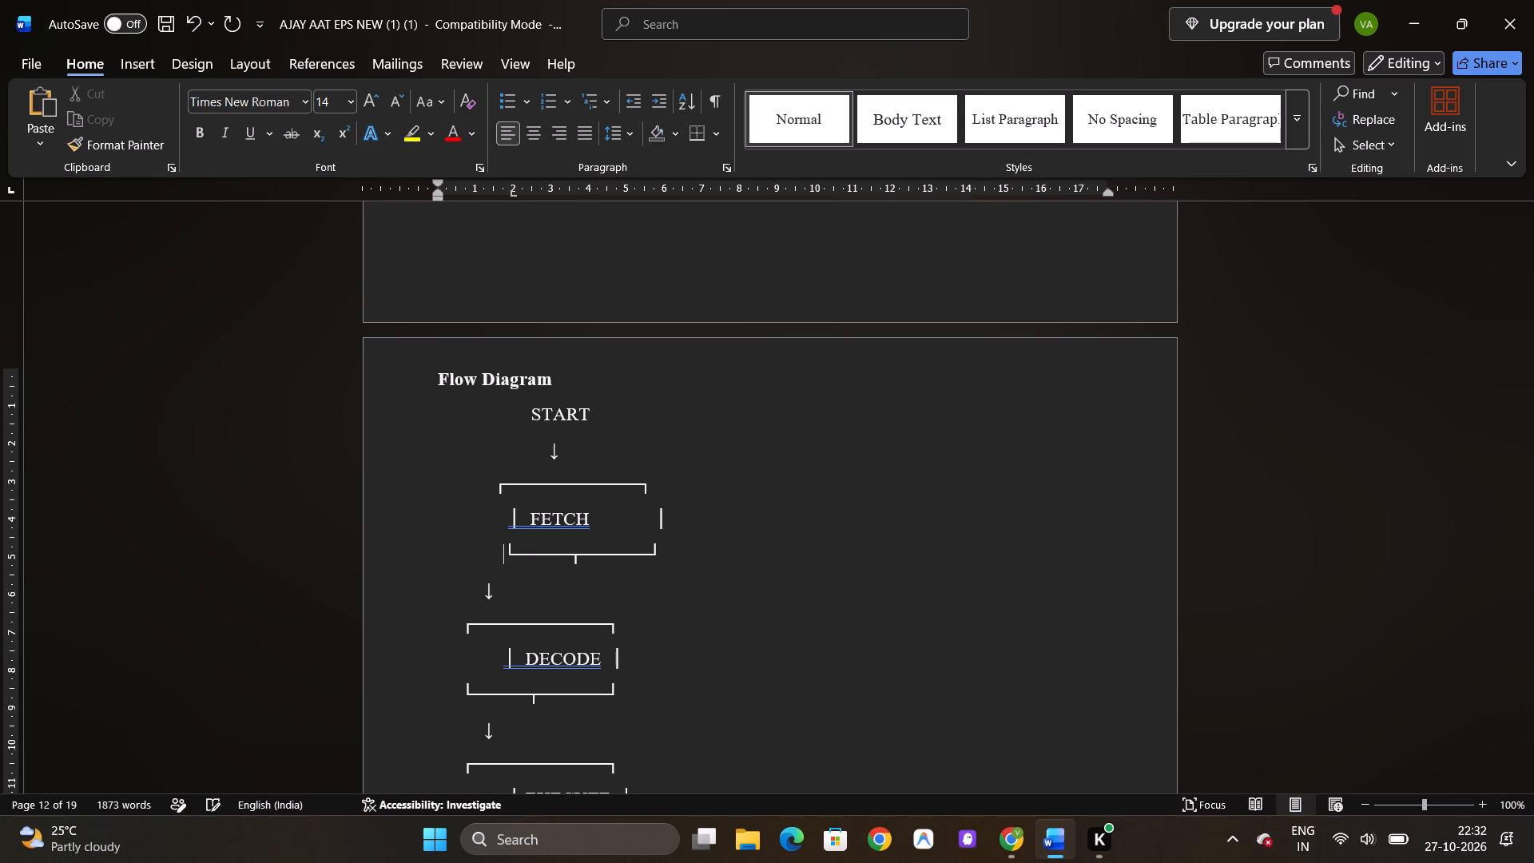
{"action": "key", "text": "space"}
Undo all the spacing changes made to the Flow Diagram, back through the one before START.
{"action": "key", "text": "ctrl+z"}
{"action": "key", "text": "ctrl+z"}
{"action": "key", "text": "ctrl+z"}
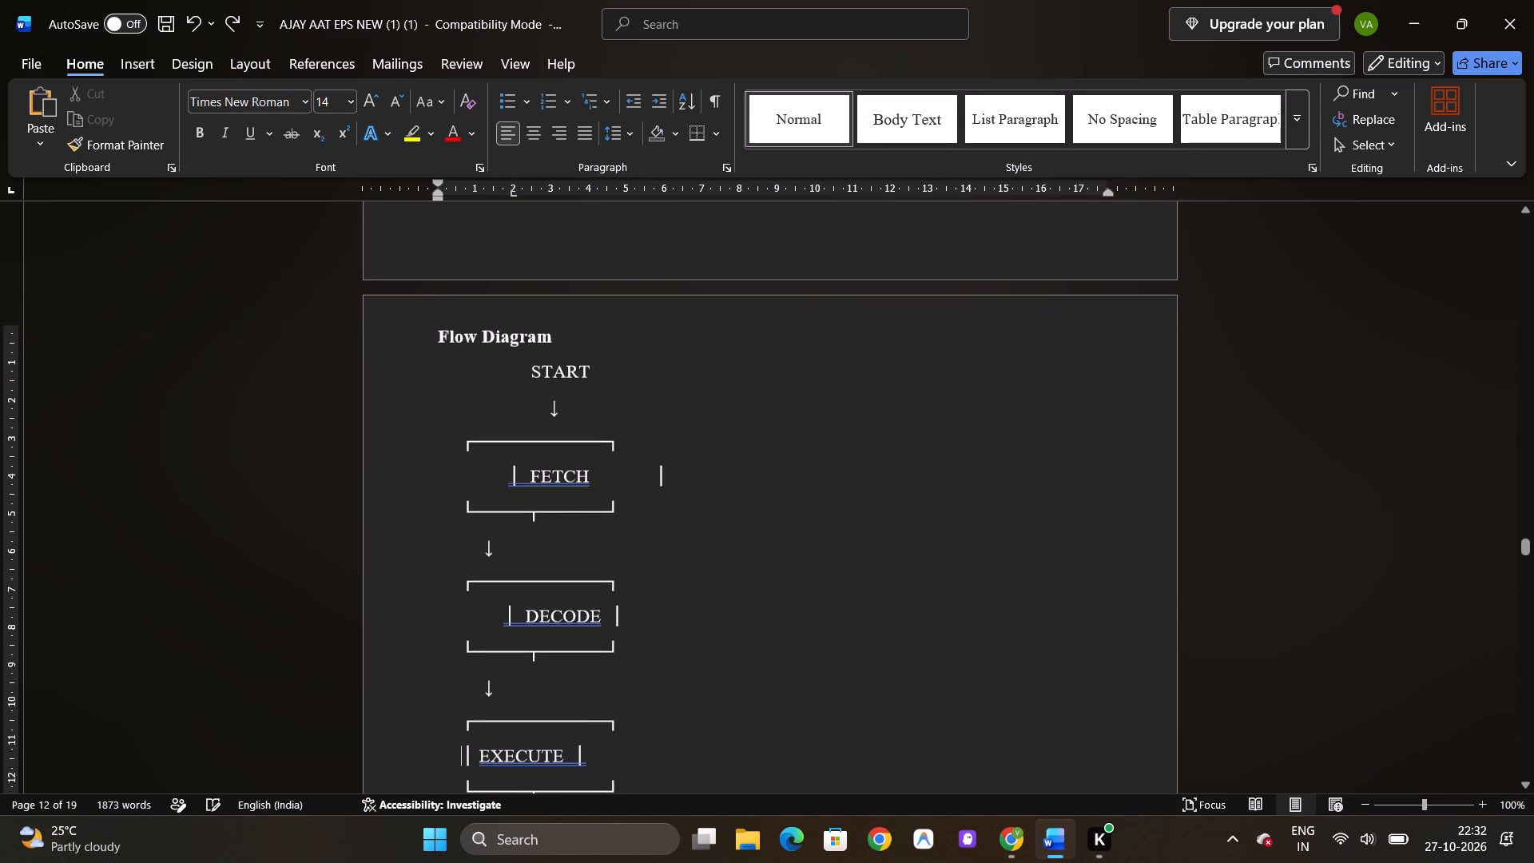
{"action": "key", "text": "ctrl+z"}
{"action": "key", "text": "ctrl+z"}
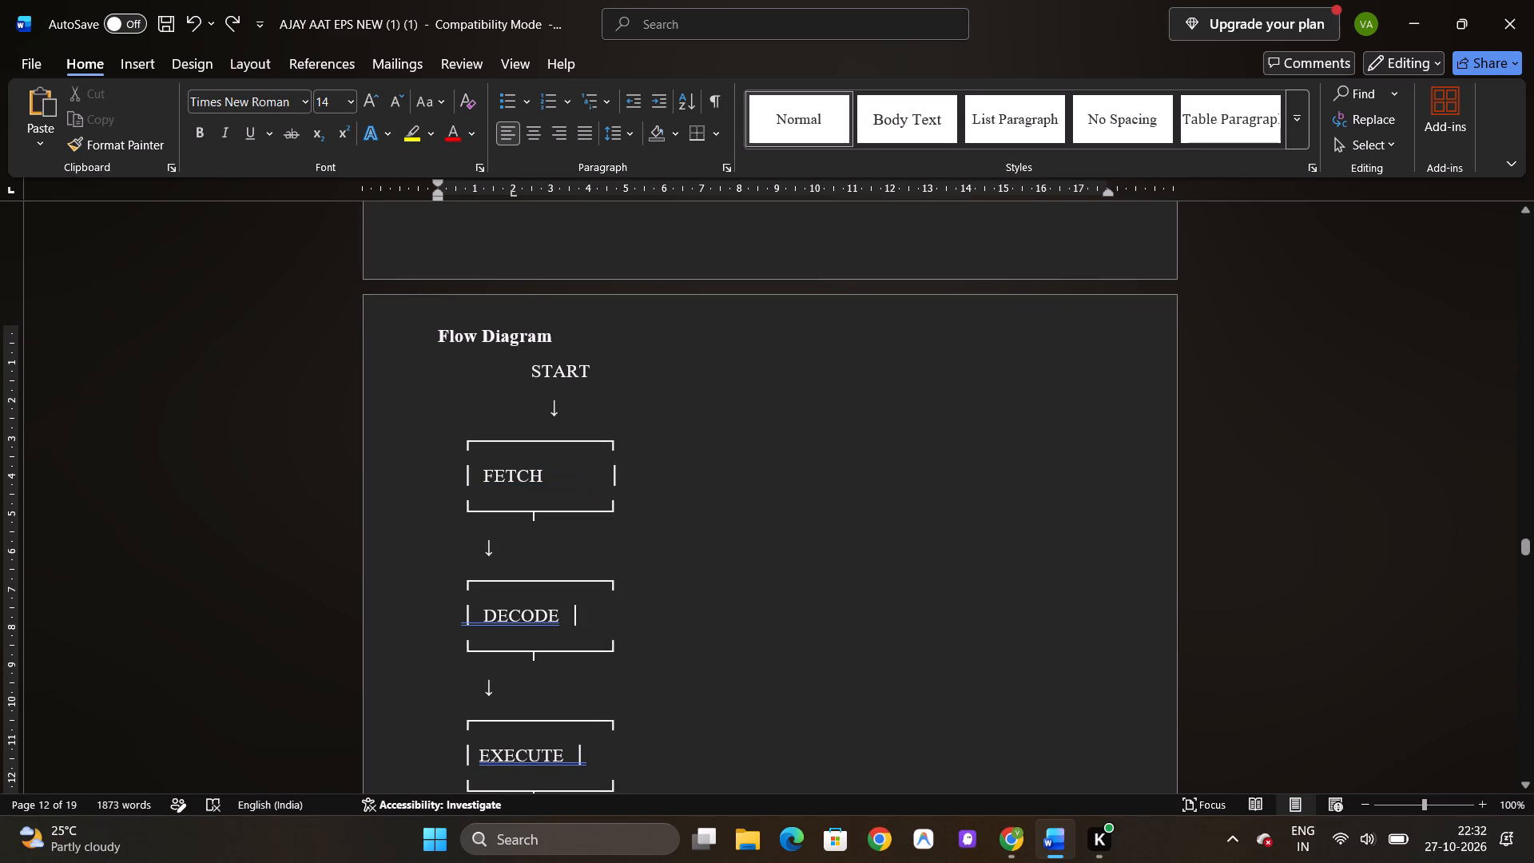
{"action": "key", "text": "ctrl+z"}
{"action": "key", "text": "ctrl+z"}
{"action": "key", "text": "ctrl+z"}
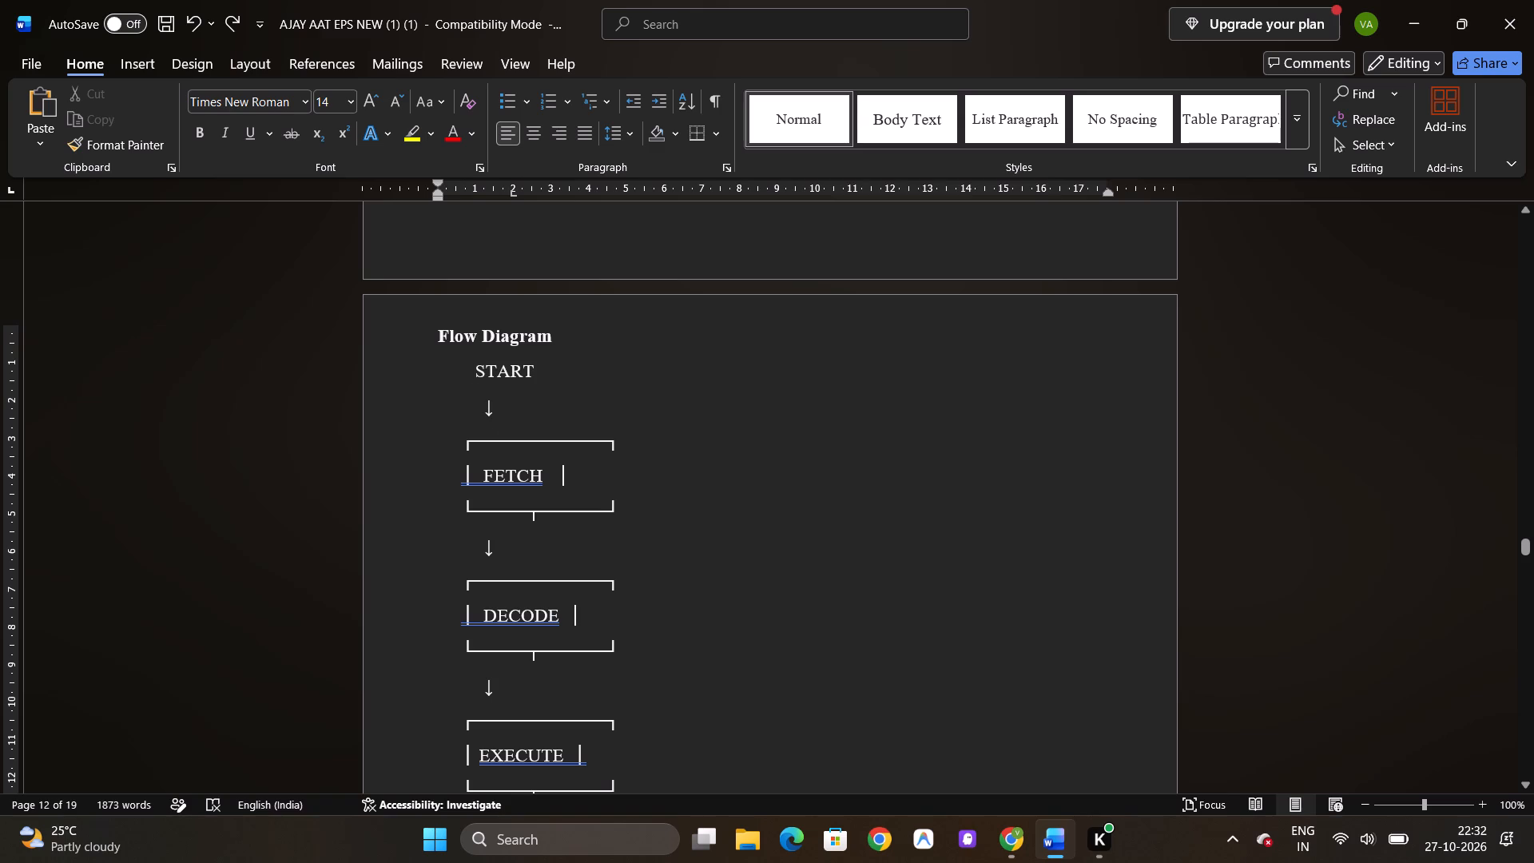
Insert four spaces before the first arrow, between START and the FETCH box.
{"action": "left_click", "coordinate": [483, 404]}
{"action": "key", "text": "space"}
{"action": "key", "text": "space"}
{"action": "key", "text": "space"}
{"action": "key", "text": "space"}
Insert spaces between FETCH and its right border until the border lines up with the box's corners.
{"action": "left_click", "coordinate": [556, 480]}
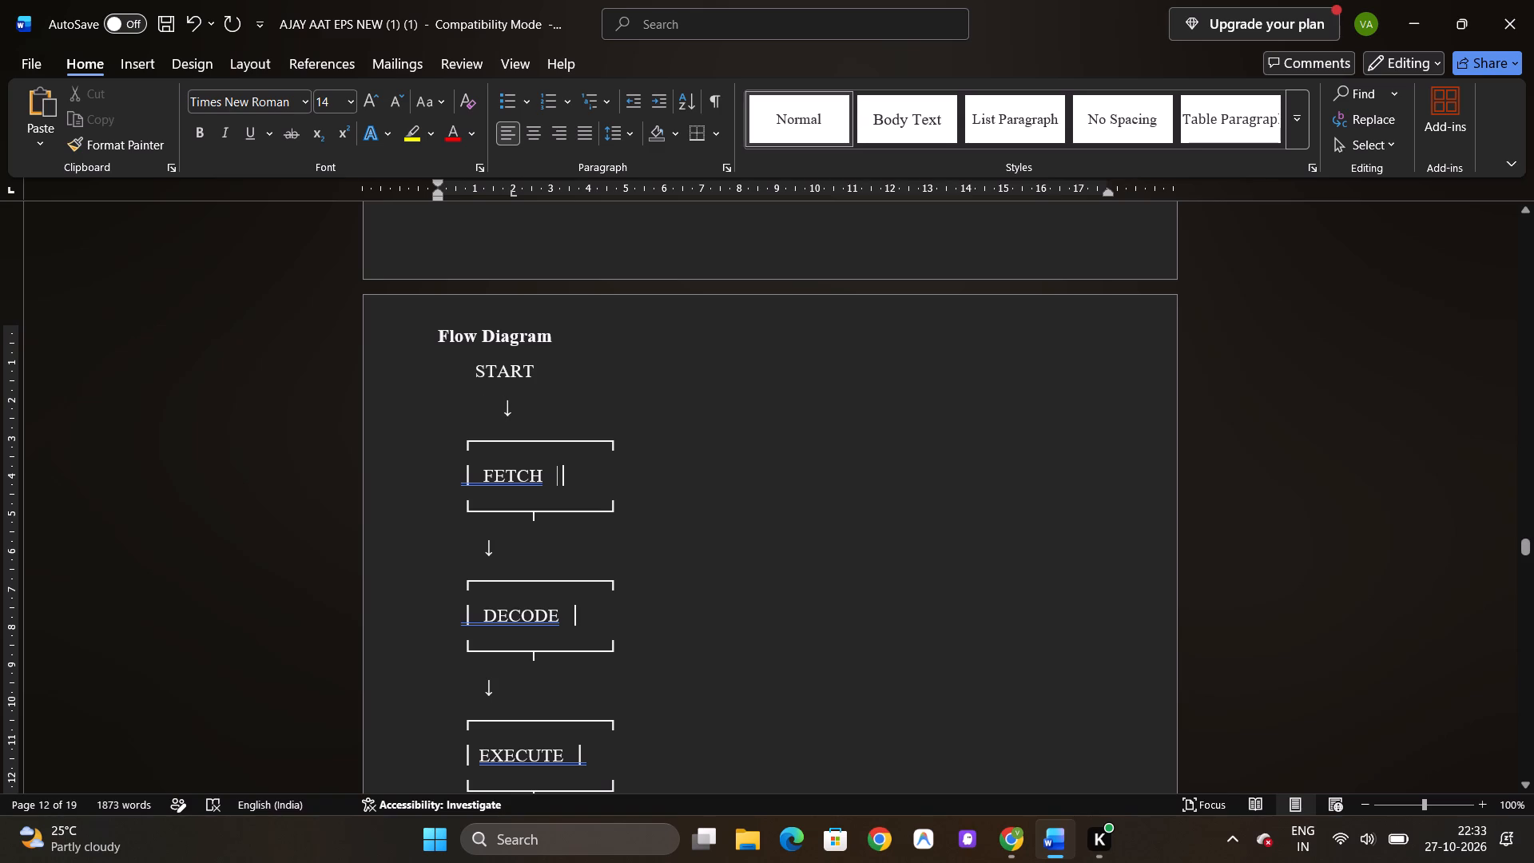
{"action": "key", "text": "space"}
{"action": "key", "text": "space"}
{"action": "key", "text": "space"}
{"action": "key", "text": "space"}
{"action": "key", "text": "space"}
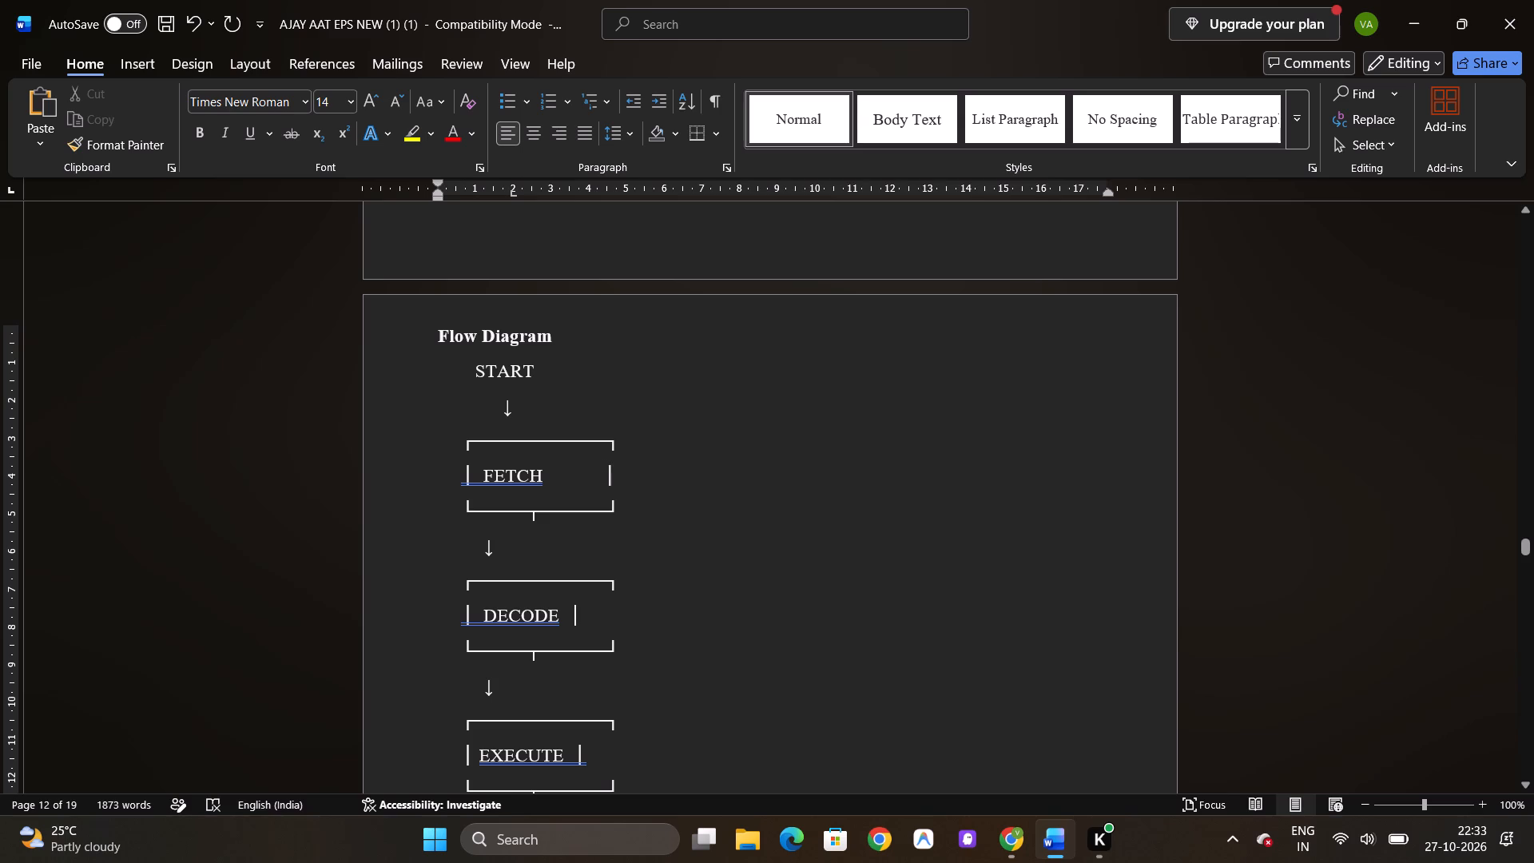
Insert a few spaces before START to shift it over the first arrow.
{"action": "left_click", "coordinate": [475, 360]}
{"action": "key", "text": "space"}
{"action": "key", "text": "space"}
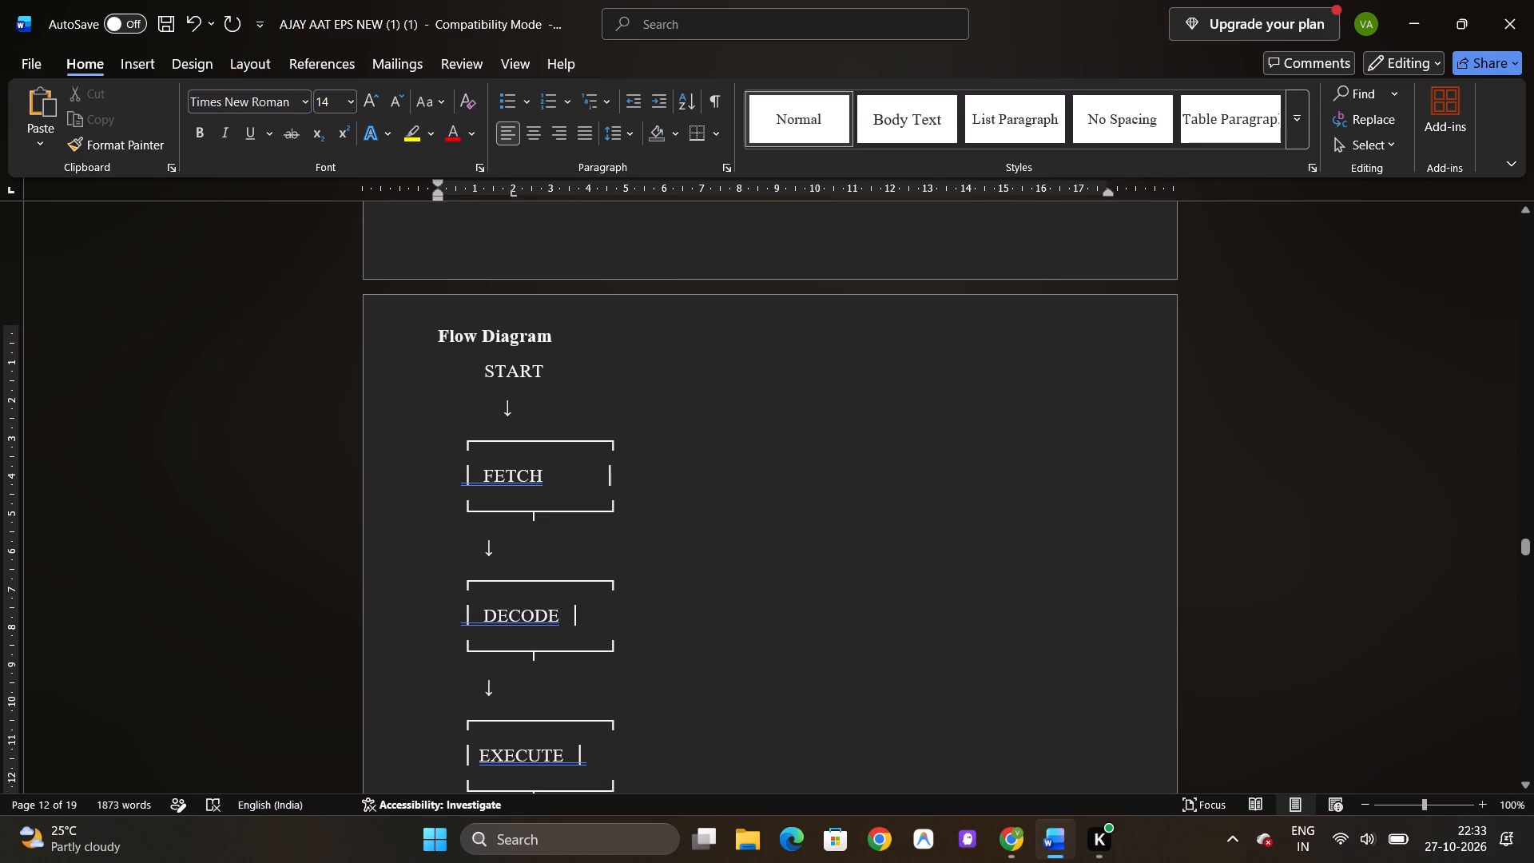
Insert spaces before the arrow below the FETCH box until it sits beneath the box's bottom connector.
{"action": "left_click", "coordinate": [486, 544]}
{"action": "key", "text": "space"}
{"action": "key", "text": "space"}
{"action": "key", "text": "space"}
{"action": "key", "text": "space"}
{"action": "key", "text": "space"}
{"action": "key", "text": "space"}
{"action": "key", "text": "space"}
{"action": "key", "text": "space"}
{"action": "key", "text": "space"}
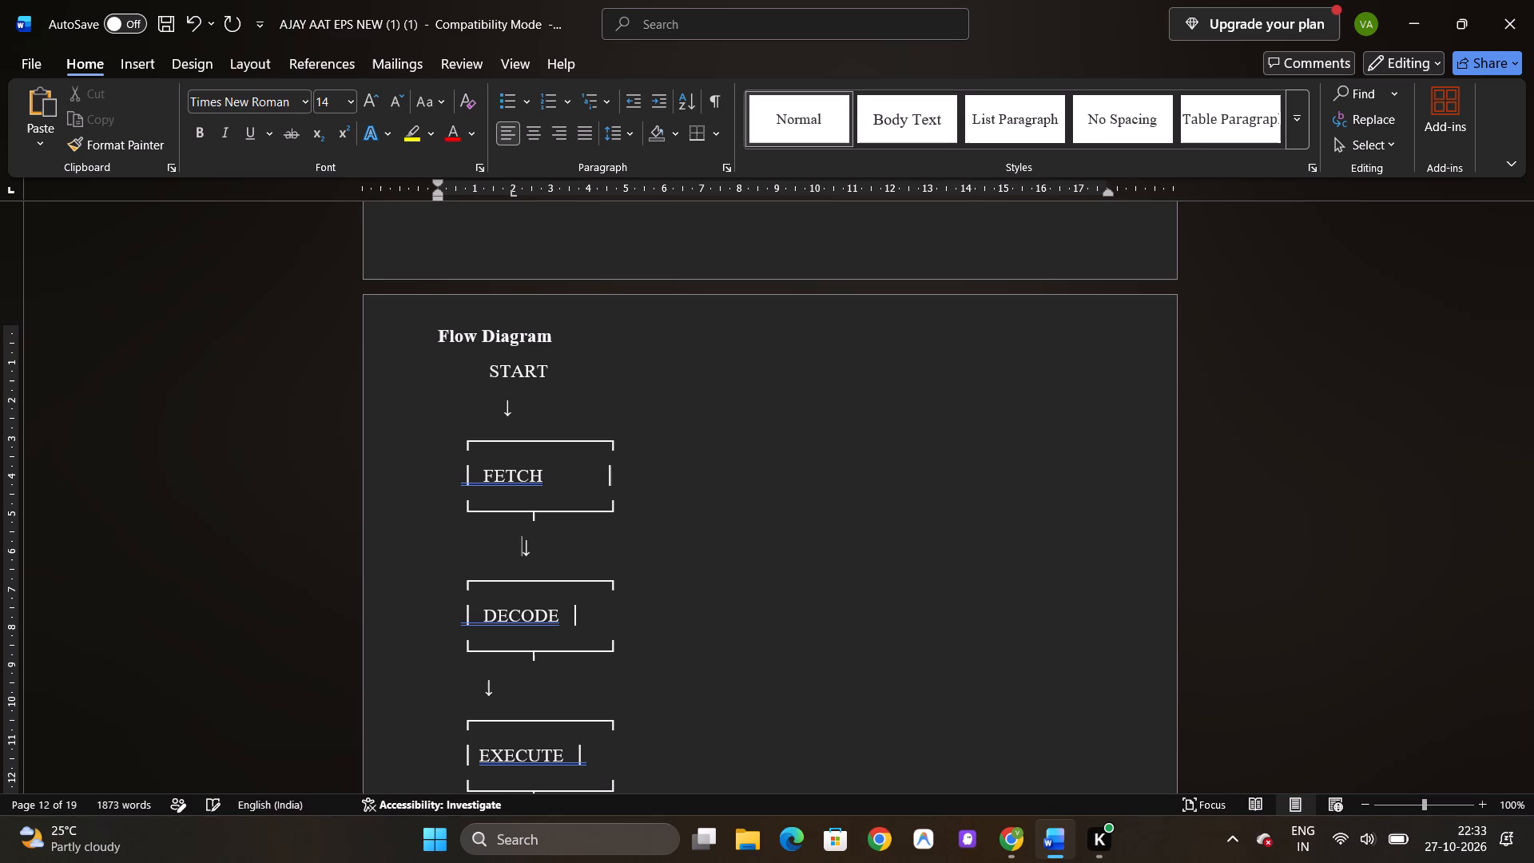
{"action": "key", "text": "space"}
Insert seven spaces between DECODE and its right border to bring the border near the box's corners.
{"action": "left_click", "coordinate": [573, 620]}
{"action": "key", "text": "space"}
{"action": "key", "text": "space"}
{"action": "key", "text": "space"}
{"action": "key", "text": "space"}
{"action": "key", "text": "space"}
{"action": "key", "text": "space"}
{"action": "key", "text": "space"}
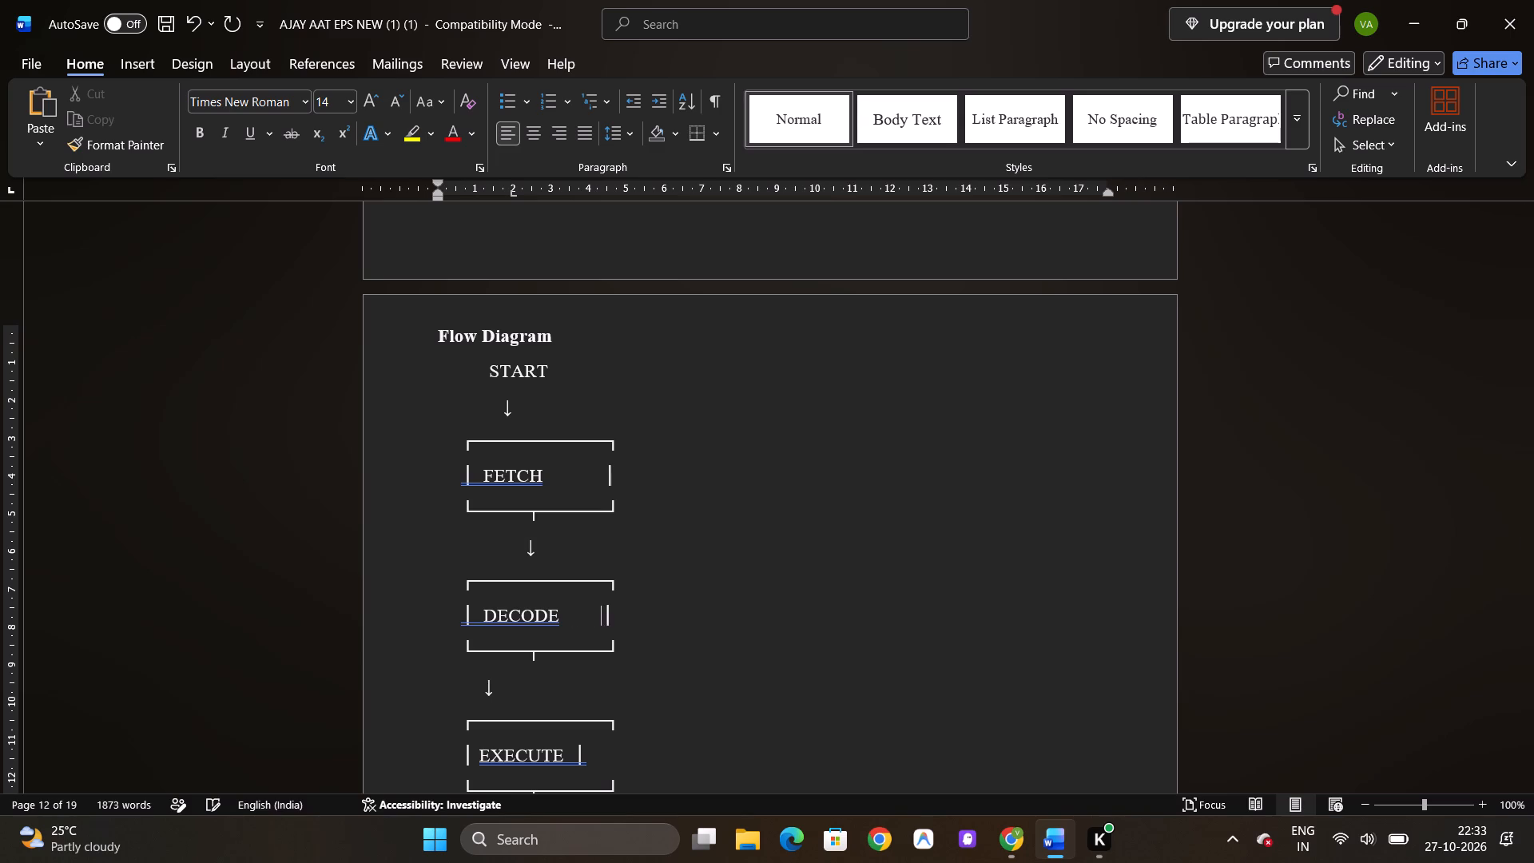
Insert five spaces before the FETCH label inside its box to centre it.
{"action": "left_click", "coordinate": [480, 478]}
{"action": "key", "text": "space"}
{"action": "key", "text": "space"}
{"action": "key", "text": "space"}
{"action": "key", "text": "space"}
{"action": "key", "text": "space"}
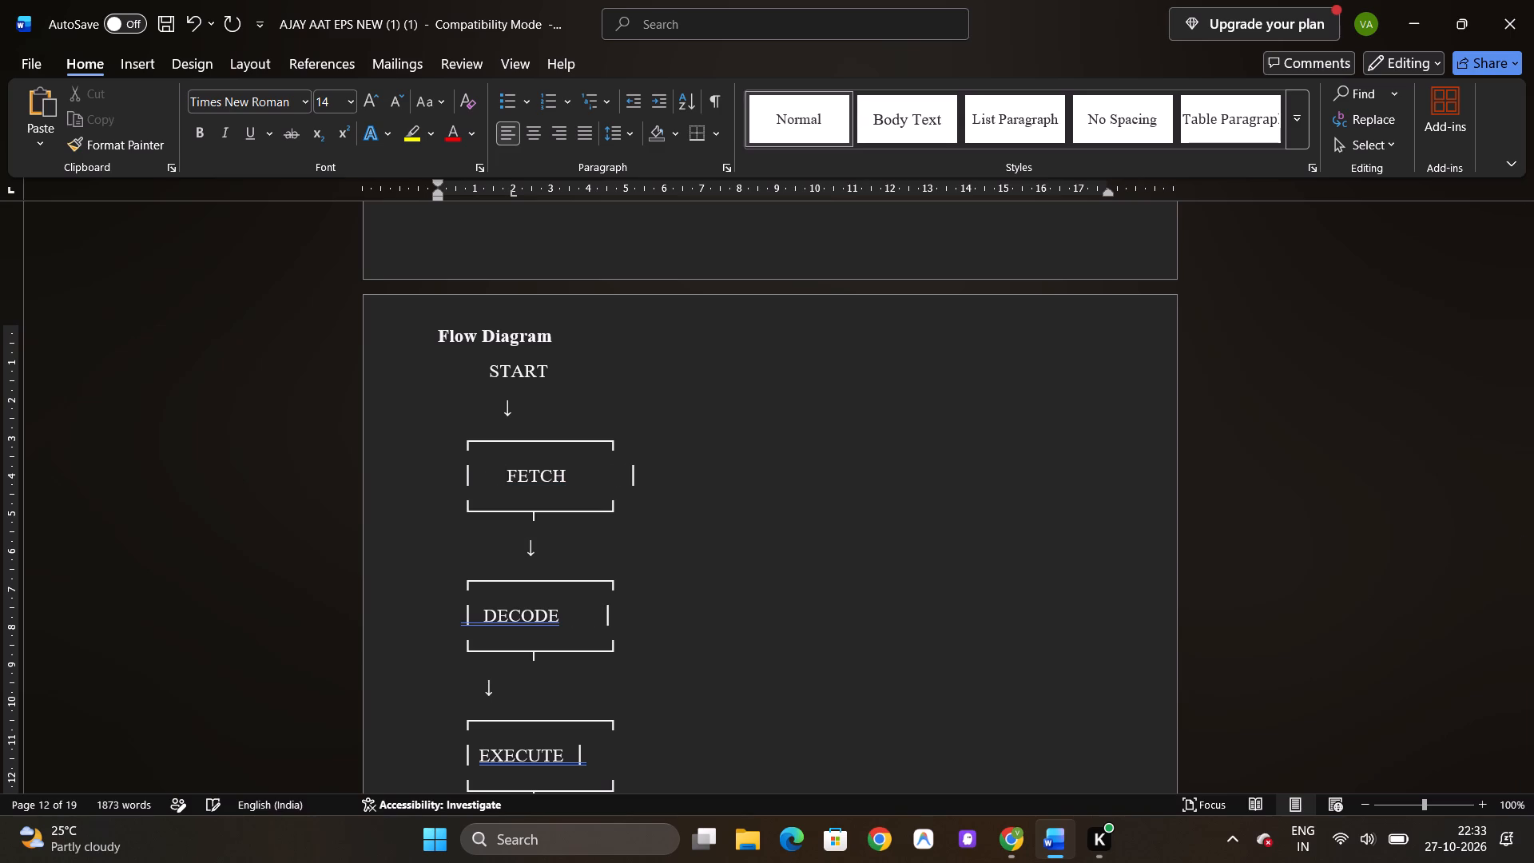
Delete four spaces before the FETCH box's right border to realign it with the box's corners.
{"action": "key", "text": "Right"}
{"action": "key", "text": "Right"}
{"action": "key", "text": "Right"}
{"action": "key", "text": "Right"}
{"action": "key", "text": "Right"}
{"action": "key", "text": "Right"}
{"action": "key", "text": "Right"}
{"action": "key", "text": "Right"}
{"action": "key", "text": "Right"}
{"action": "key", "text": "Right"}
{"action": "key", "text": "Right"}
{"action": "key", "text": "Right"}
{"action": "key", "text": "Right"}
{"action": "key", "text": "Right"}
{"action": "key", "text": "Right"}
{"action": "key", "text": "Right"}
{"action": "key", "text": "Right"}
{"action": "key", "text": "Right"}
{"action": "key", "text": "Right"}
{"action": "key", "text": "Right"}
{"action": "key", "text": "Left"}
{"action": "key", "text": "BackSpace"}
{"action": "key", "text": "BackSpace"}
{"action": "key", "text": "BackSpace"}
{"action": "key", "text": "BackSpace"}
Insert three spaces before the DECODE label inside its box to centre it.
{"action": "left_click", "coordinate": [483, 616]}
{"action": "key", "text": "space"}
{"action": "key", "text": "space"}
{"action": "key", "text": "space"}
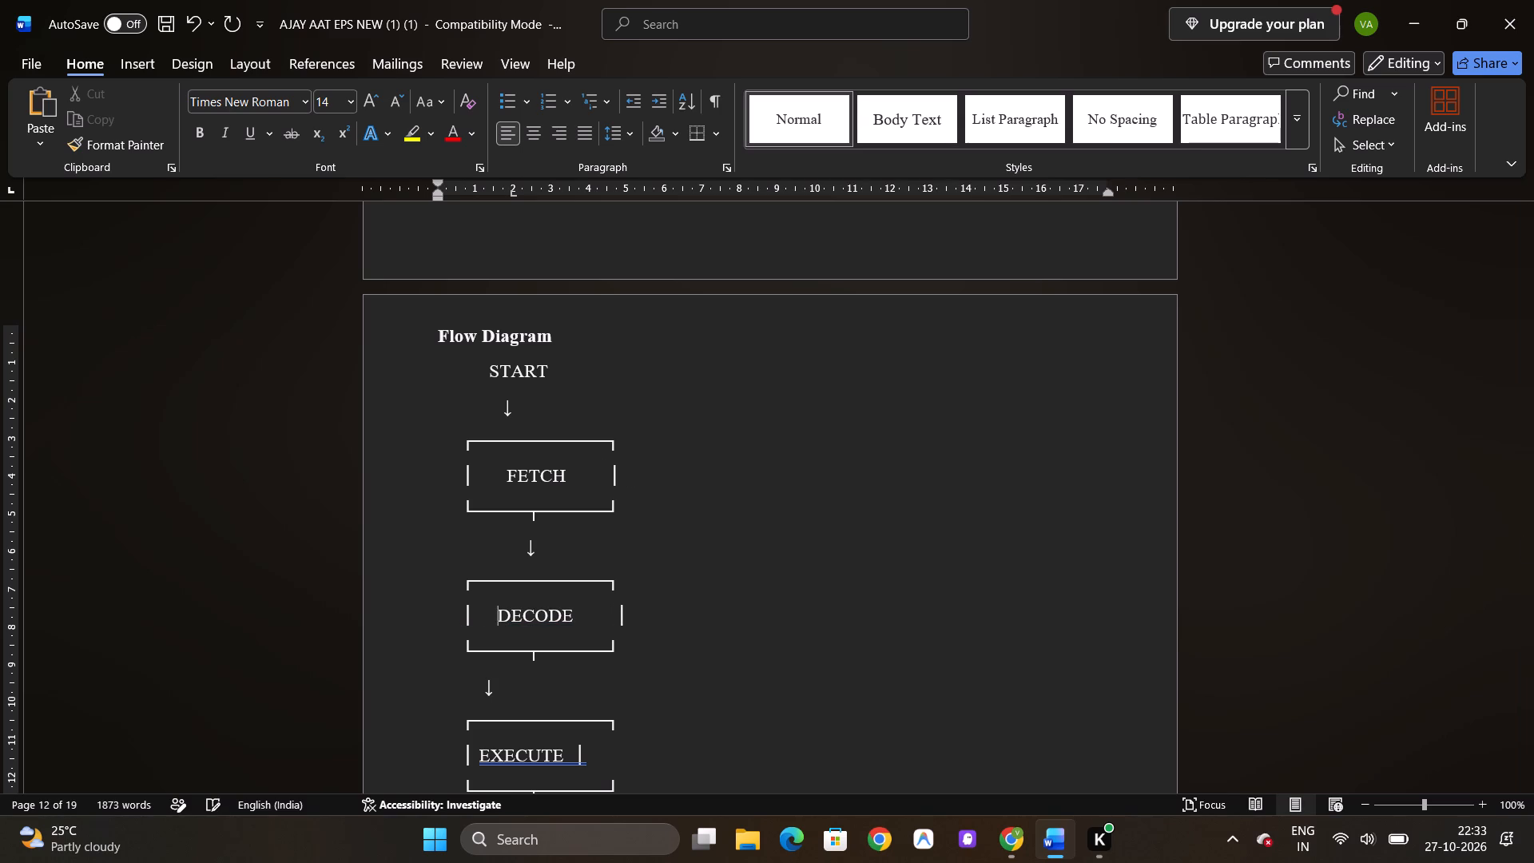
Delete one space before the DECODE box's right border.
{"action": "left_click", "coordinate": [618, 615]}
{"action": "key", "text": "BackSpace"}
Insert ten spaces before the arrow between DECODE and EXECUTE to align it with the DECODE box's connector.
{"action": "scroll", "coordinate": [618, 615], "scroll_direction": "down", "scroll_amount": 1}
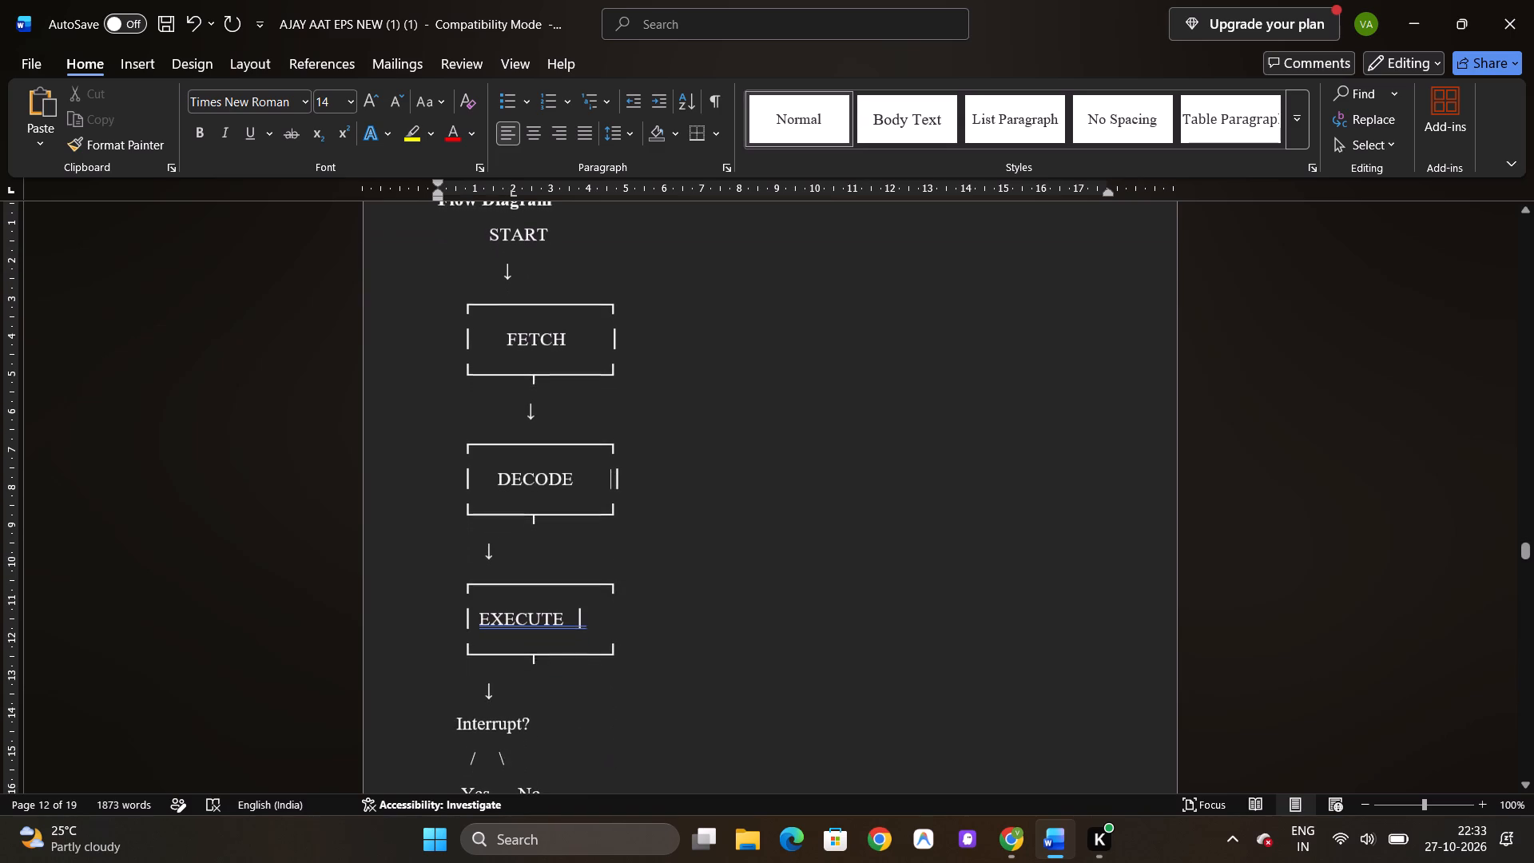
{"action": "left_click", "coordinate": [480, 547]}
{"action": "key", "text": "space"}
{"action": "key", "text": "space"}
{"action": "key", "text": "space"}
{"action": "key", "text": "space"}
{"action": "key", "text": "space"}
{"action": "key", "text": "space"}
{"action": "key", "text": "space"}
{"action": "key", "text": "space"}
{"action": "key", "text": "space"}
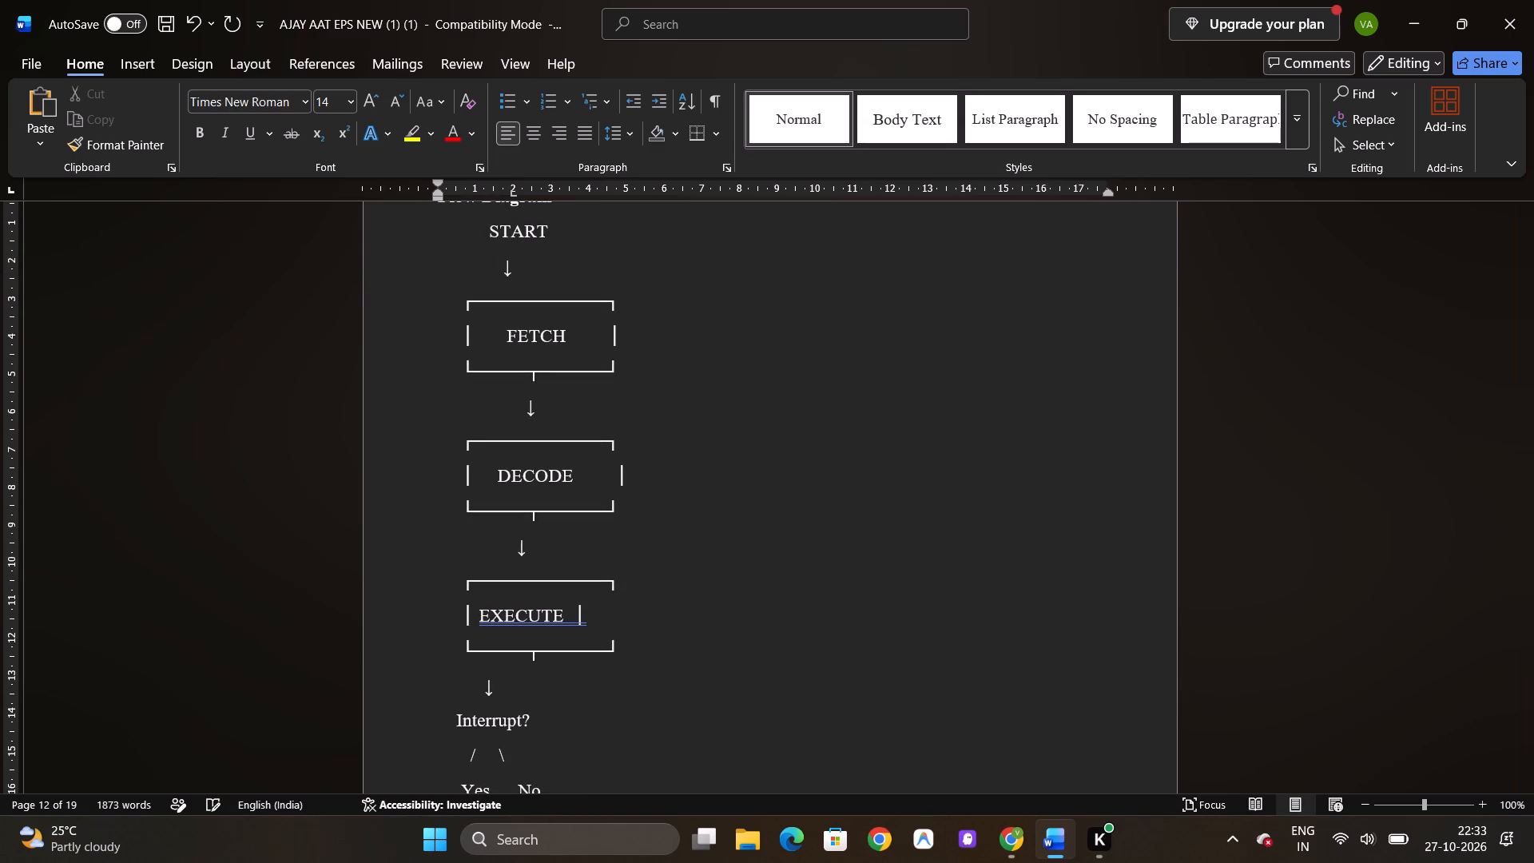
{"action": "key", "text": "space"}
{"action": "key", "text": "space"}
Insert four spaces before the EXECUTE label inside its box to centre it.
{"action": "left_click", "coordinate": [476, 613]}
{"action": "key", "text": "space"}
{"action": "key", "text": "space"}
{"action": "key", "text": "space"}
{"action": "key", "text": "space"}
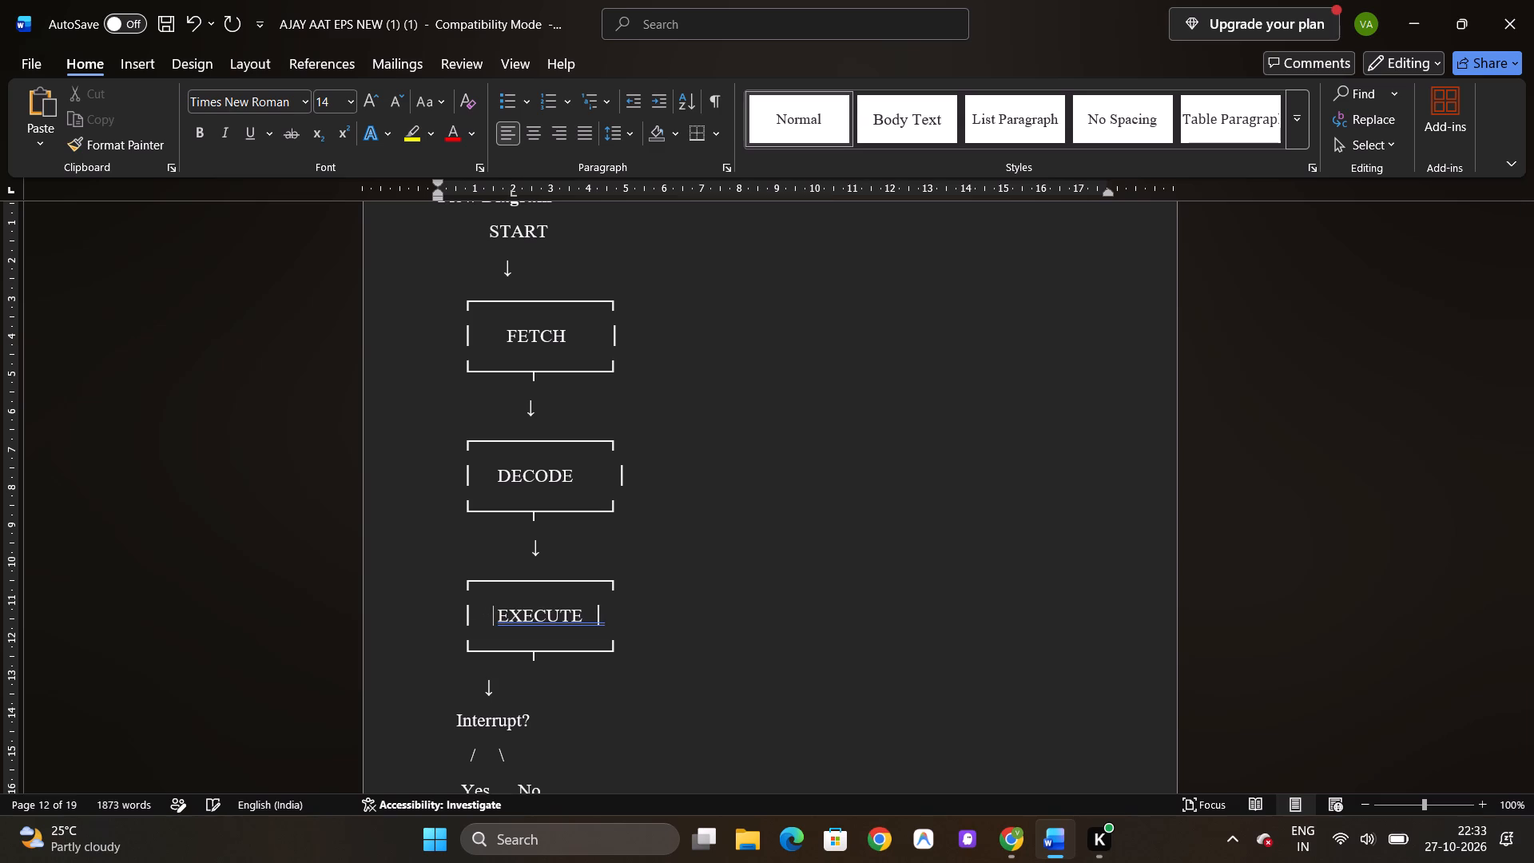
Insert three spaces between EXECUTE and its right border to align the border with the box's corners.
{"action": "key", "text": "Right"}
{"action": "key", "text": "Right"}
{"action": "key", "text": "Right"}
{"action": "key", "text": "Right"}
{"action": "key", "text": "Right"}
{"action": "key", "text": "Right"}
{"action": "key", "text": "Right"}
{"action": "key", "text": "Right"}
{"action": "key", "text": "Right"}
{"action": "key", "text": "Right"}
{"action": "key", "text": "space"}
{"action": "key", "text": "space"}
{"action": "key", "text": "space"}
Insert ten spaces before the arrow below the EXECUTE box to align it with the box's connector.
{"action": "scroll", "coordinate": [476, 613], "scroll_direction": "down", "scroll_amount": 1}
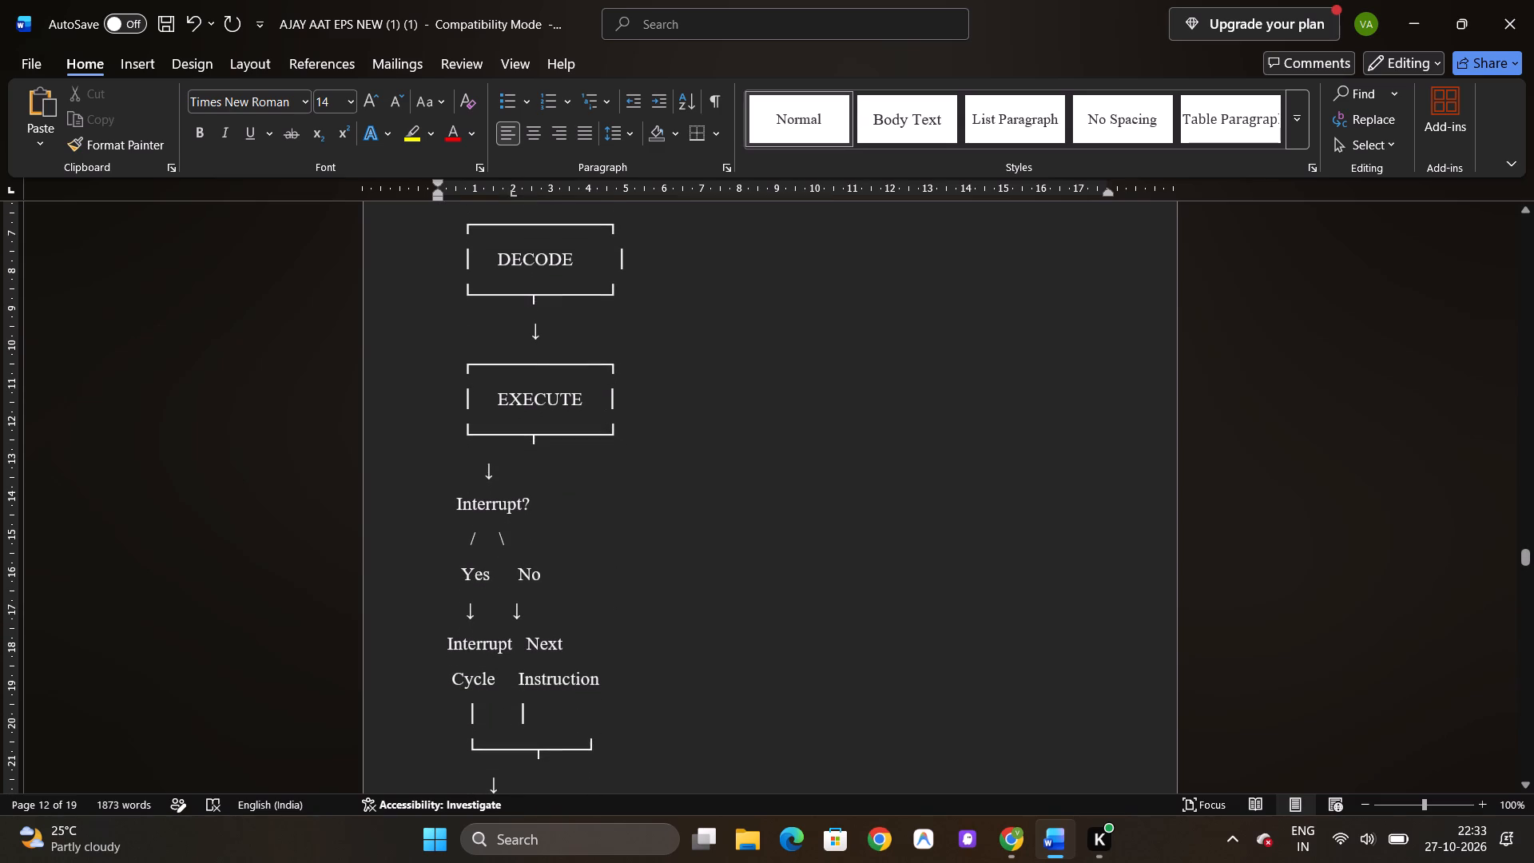
{"action": "left_click", "coordinate": [485, 476]}
{"action": "key", "text": "space"}
{"action": "key", "text": "space"}
{"action": "key", "text": "space"}
{"action": "key", "text": "space"}
{"action": "key", "text": "space"}
{"action": "key", "text": "space"}
{"action": "key", "text": "space"}
{"action": "key", "text": "space"}
{"action": "key", "text": "space"}
{"action": "key", "text": "space"}
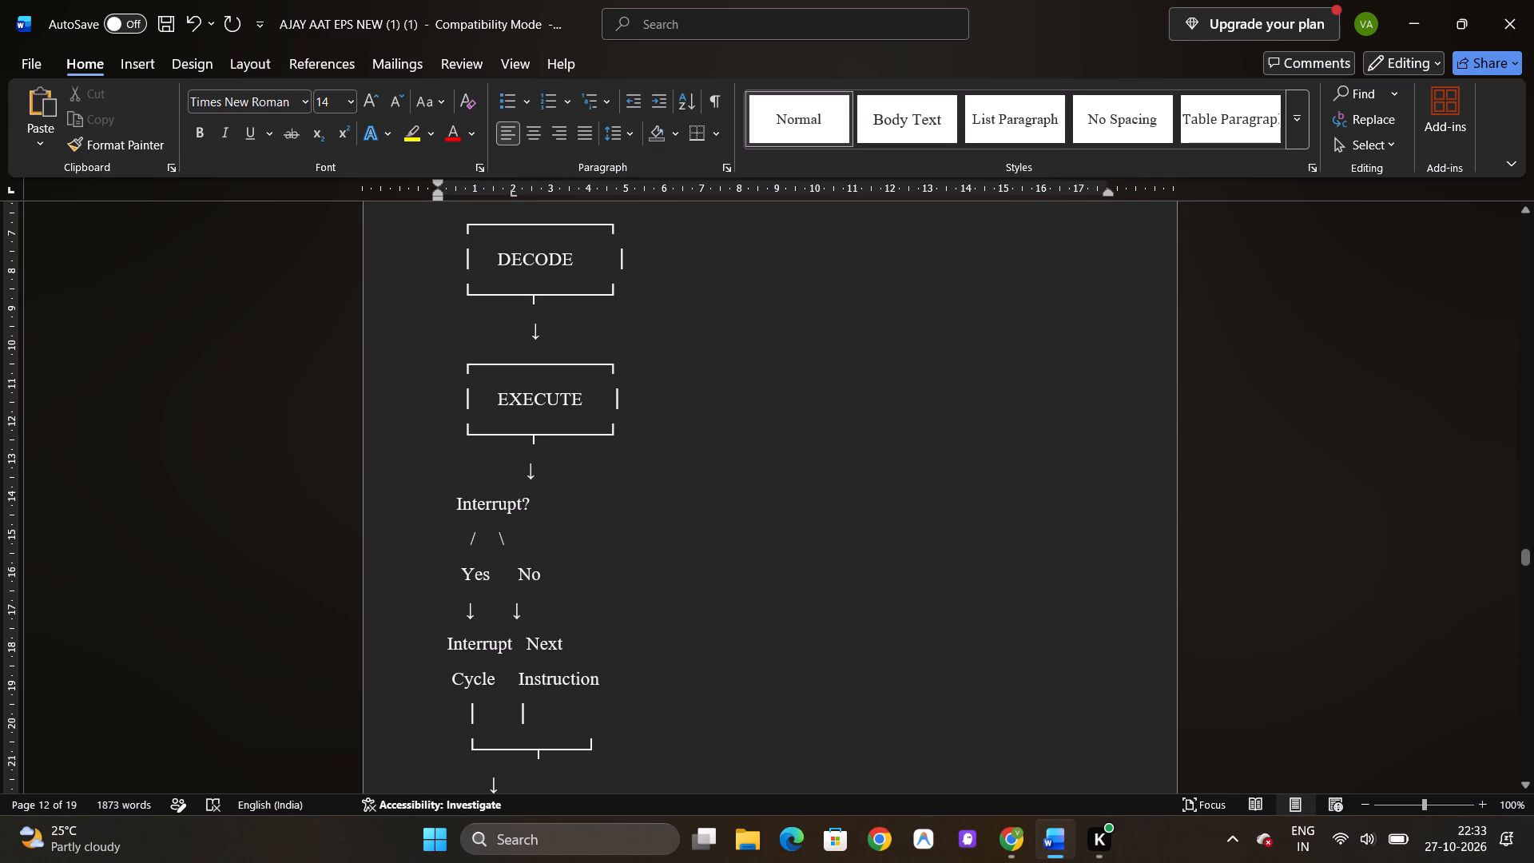
Indent the "Interrupt?" label by nine more spaces to centre it below the arrow.
{"action": "left_click", "coordinate": [451, 500]}
{"action": "key", "text": "space"}
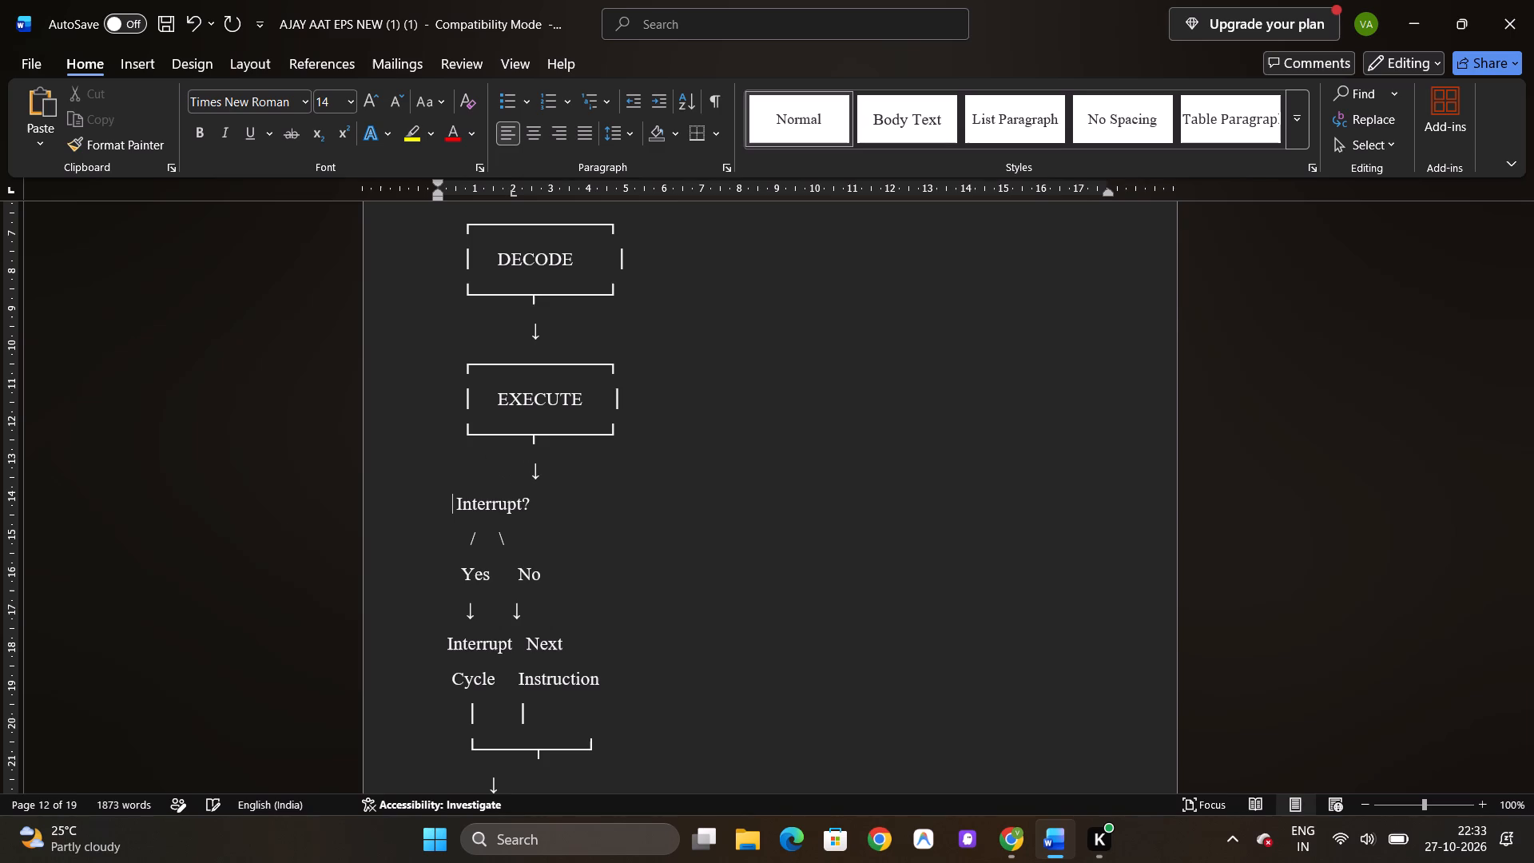
{"action": "key", "text": "BackSpace"}
{"action": "key", "text": "space"}
{"action": "key", "text": "space"}
{"action": "key", "text": "space"}
{"action": "key", "text": "space"}
{"action": "key", "text": "space"}
{"action": "key", "text": "space"}
{"action": "key", "text": "space"}
{"action": "key", "text": "space"}
{"action": "key", "text": "space"}
{"action": "key", "text": "space"}
{"action": "key", "text": "space"}
{"action": "key", "text": "space"}
{"action": "key", "text": "BackSpace"}
{"action": "key", "text": "BackSpace"}
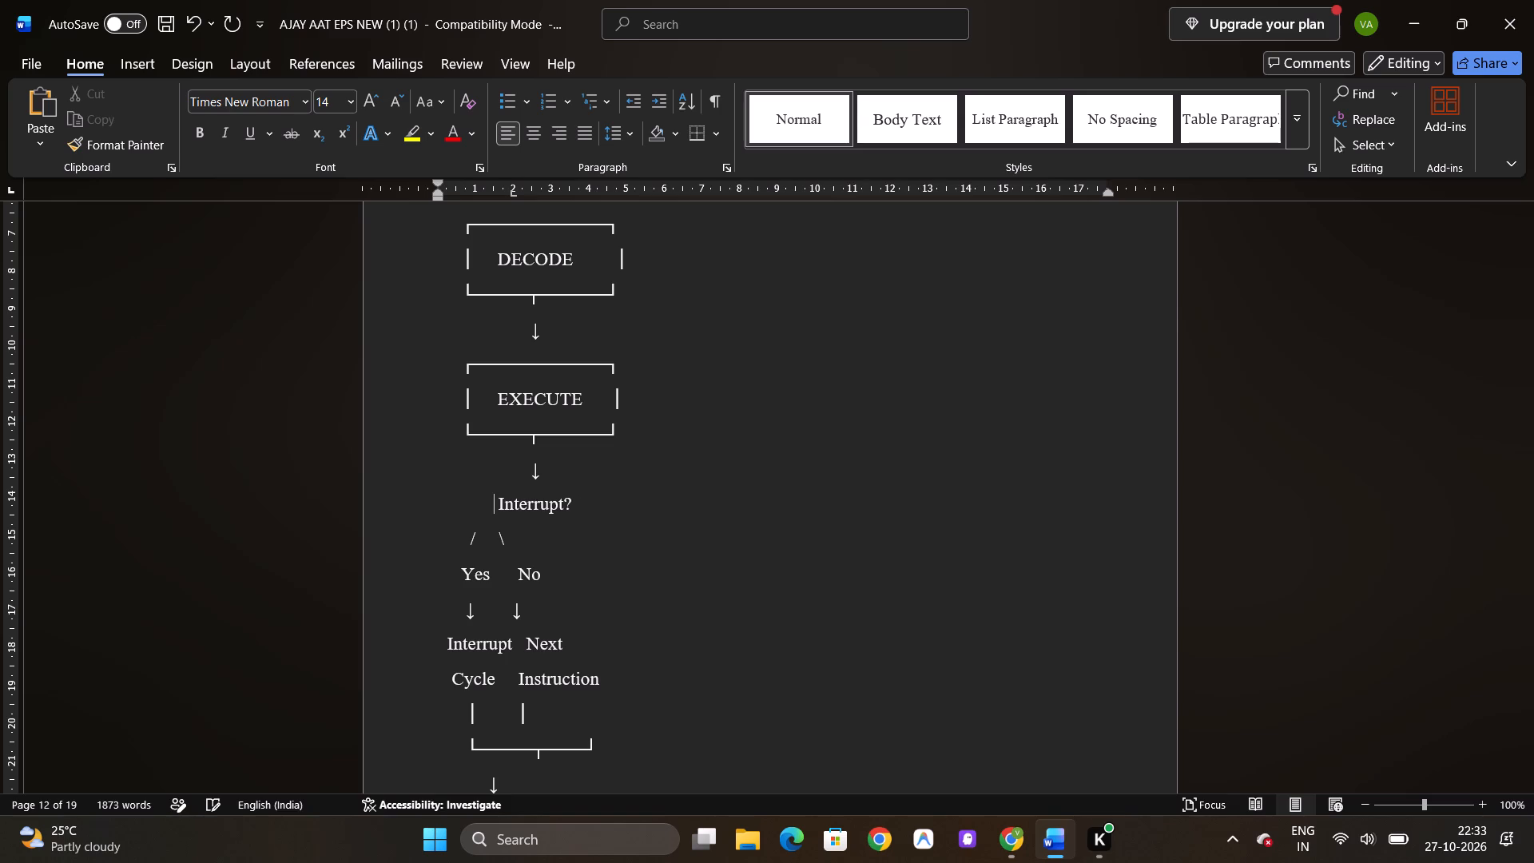
Indent the slash branch lines below "Interrupt?" by nine more spaces to bring them under the label.
{"action": "left_click", "coordinate": [443, 542]}
{"action": "key", "text": "space"}
{"action": "key", "text": "space"}
{"action": "key", "text": "space"}
{"action": "key", "text": "space"}
{"action": "key", "text": "space"}
{"action": "key", "text": "space"}
{"action": "key", "text": "space"}
{"action": "key", "text": "space"}
{"action": "key", "text": "space"}
Indent the Yes and No line by nine more spaces to place it below the slash branches.
{"action": "left_click", "coordinate": [462, 572]}
{"action": "key", "text": "space"}
{"action": "key", "text": "space"}
{"action": "key", "text": "space"}
{"action": "key", "text": "space"}
{"action": "key", "text": "space"}
{"action": "key", "text": "space"}
{"action": "key", "text": "space"}
{"action": "key", "text": "space"}
{"action": "key", "text": "space"}
{"action": "key", "text": "space"}
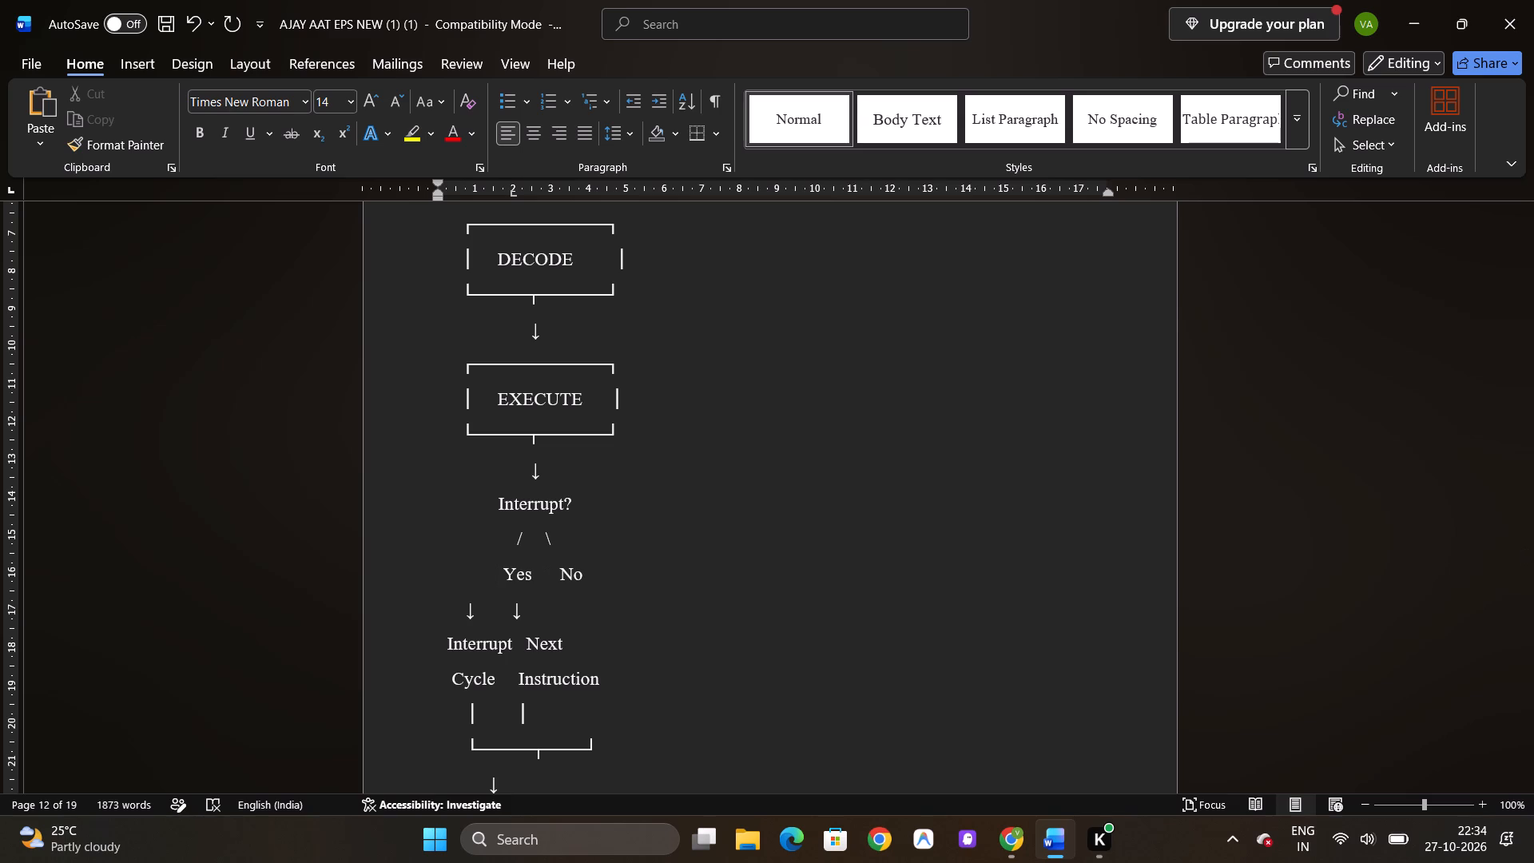
{"action": "key", "text": "BackSpace"}
Indent the two arrows below Yes and No by ten more spaces to align them with those labels.
{"action": "left_click", "coordinate": [462, 618]}
{"action": "key", "text": "space"}
{"action": "key", "text": "BackSpace"}
{"action": "key", "text": "space"}
{"action": "key", "text": "space"}
{"action": "key", "text": "space"}
{"action": "key", "text": "space"}
{"action": "key", "text": "space"}
{"action": "key", "text": "space"}
{"action": "key", "text": "space"}
{"action": "key", "text": "space"}
{"action": "key", "text": "space"}
{"action": "key", "text": "space"}
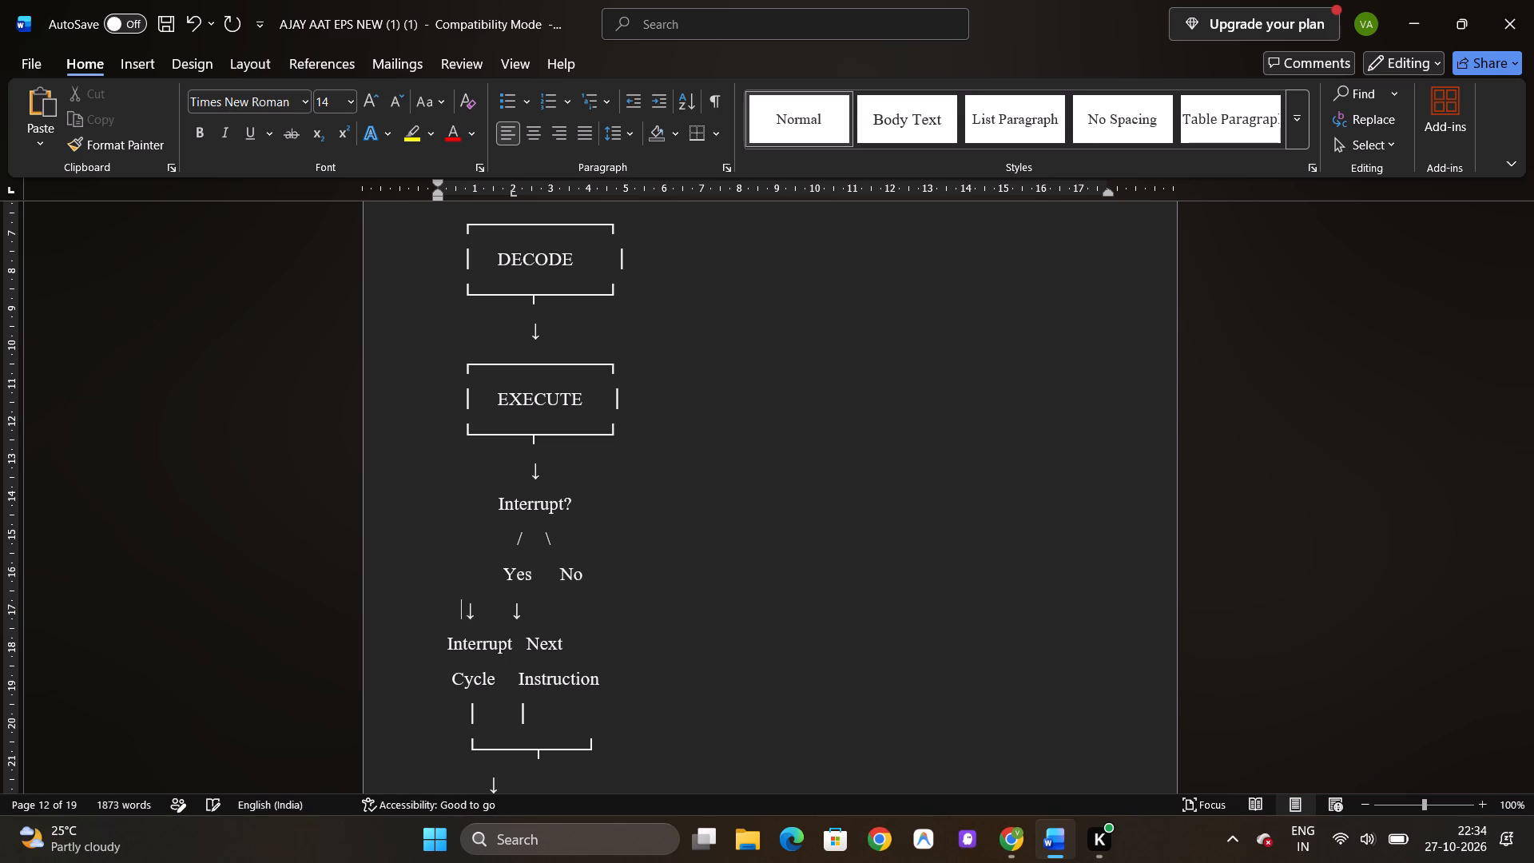
{"action": "key", "text": "space"}
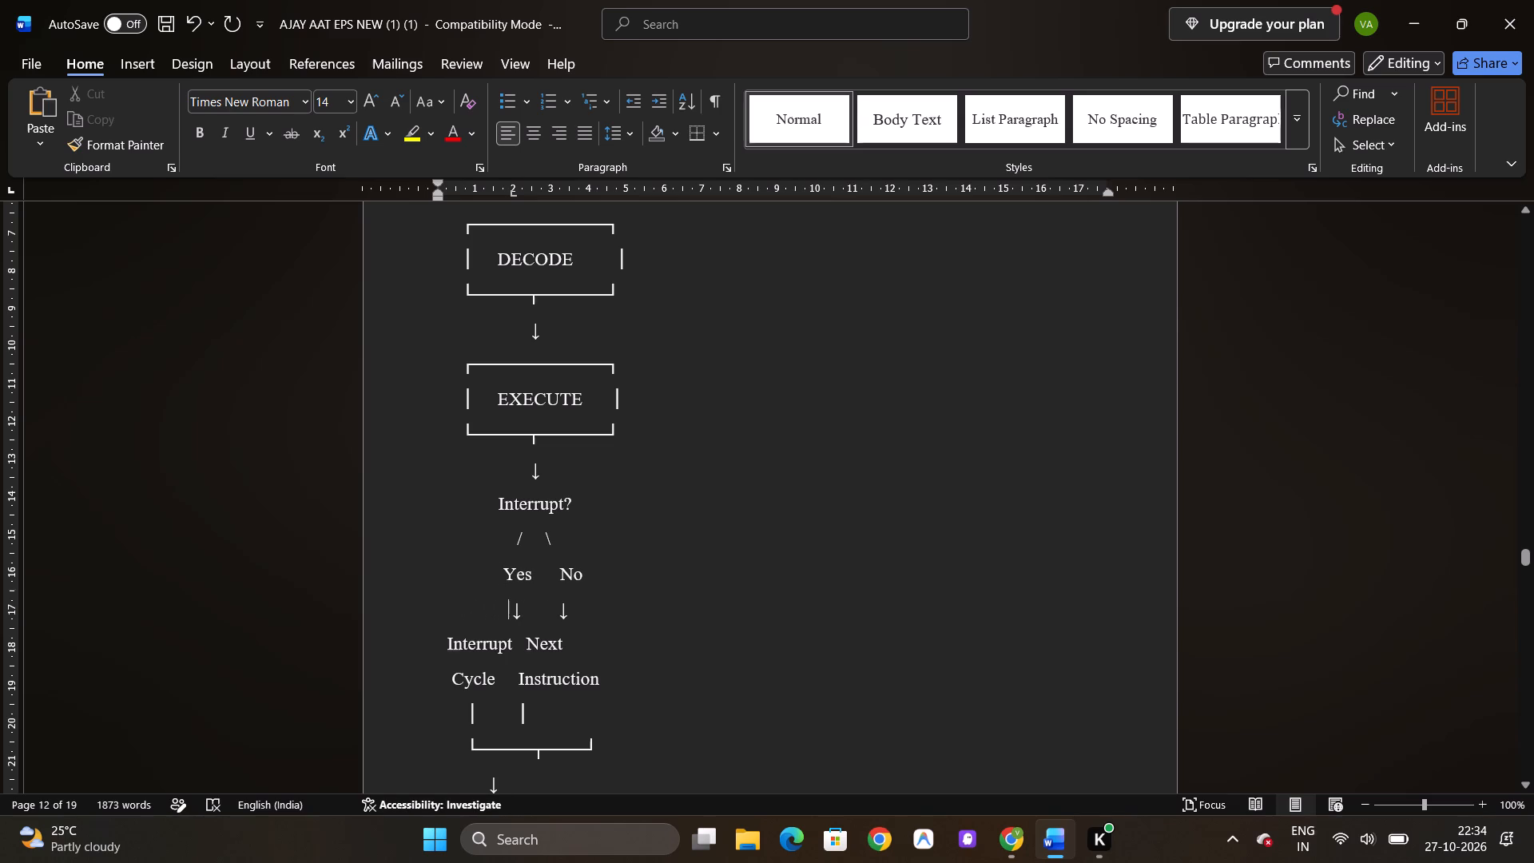
Indent the "Interrupt Next" line by nine more spaces to align its words with the two arrows above.
{"action": "left_click", "coordinate": [446, 650]}
{"action": "key", "text": "space"}
{"action": "key", "text": "space"}
{"action": "key", "text": "space"}
{"action": "key", "text": "space"}
{"action": "key", "text": "space"}
{"action": "key", "text": "space"}
{"action": "key", "text": "space"}
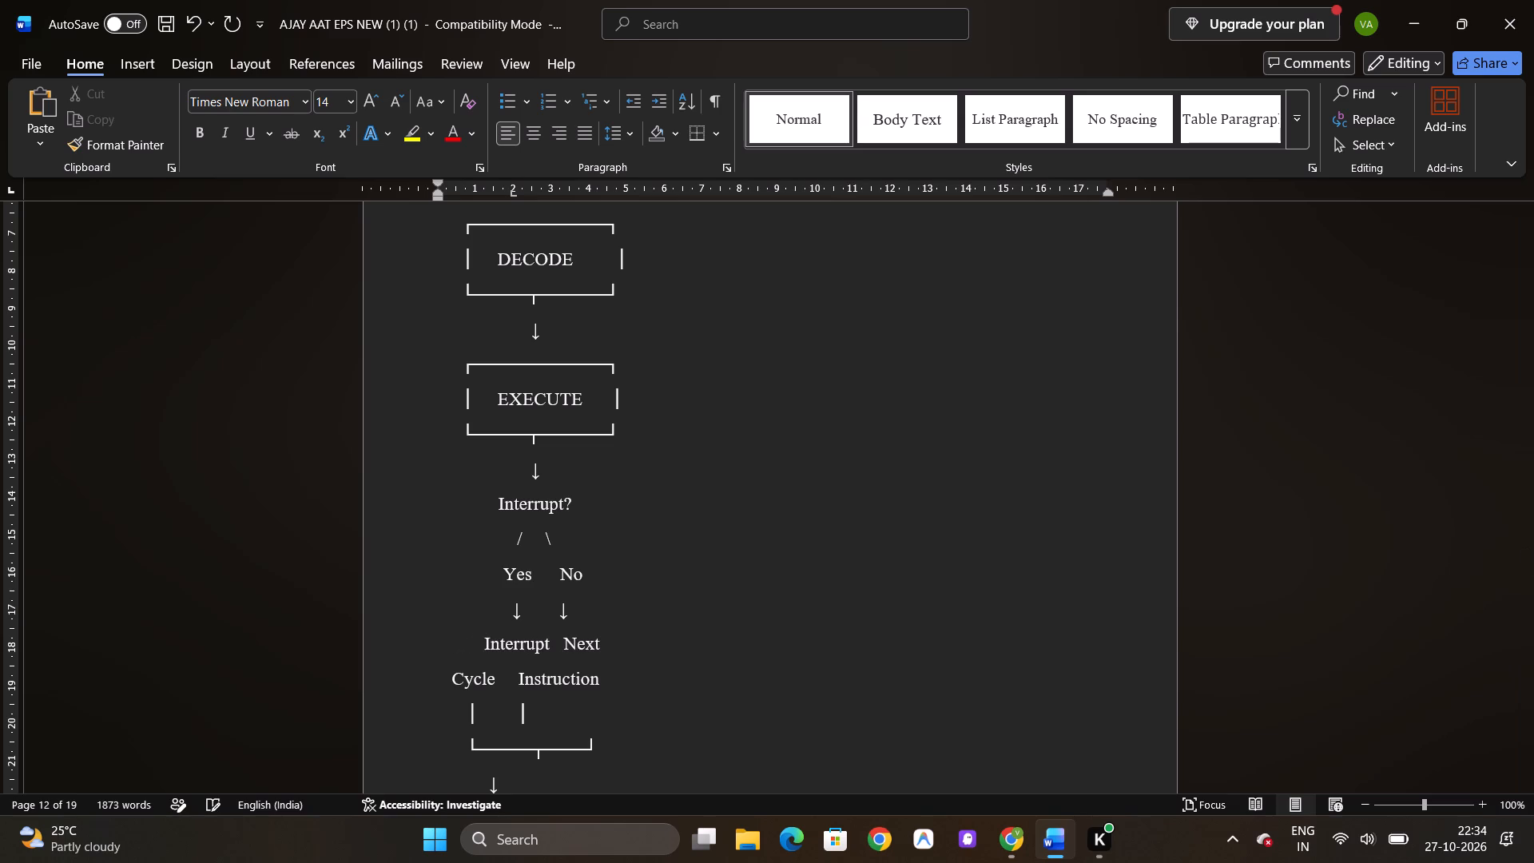
{"action": "key", "text": "space"}
{"action": "key", "text": "space"}
{"action": "scroll", "coordinate": [446, 650], "scroll_direction": "down", "scroll_amount": 1}
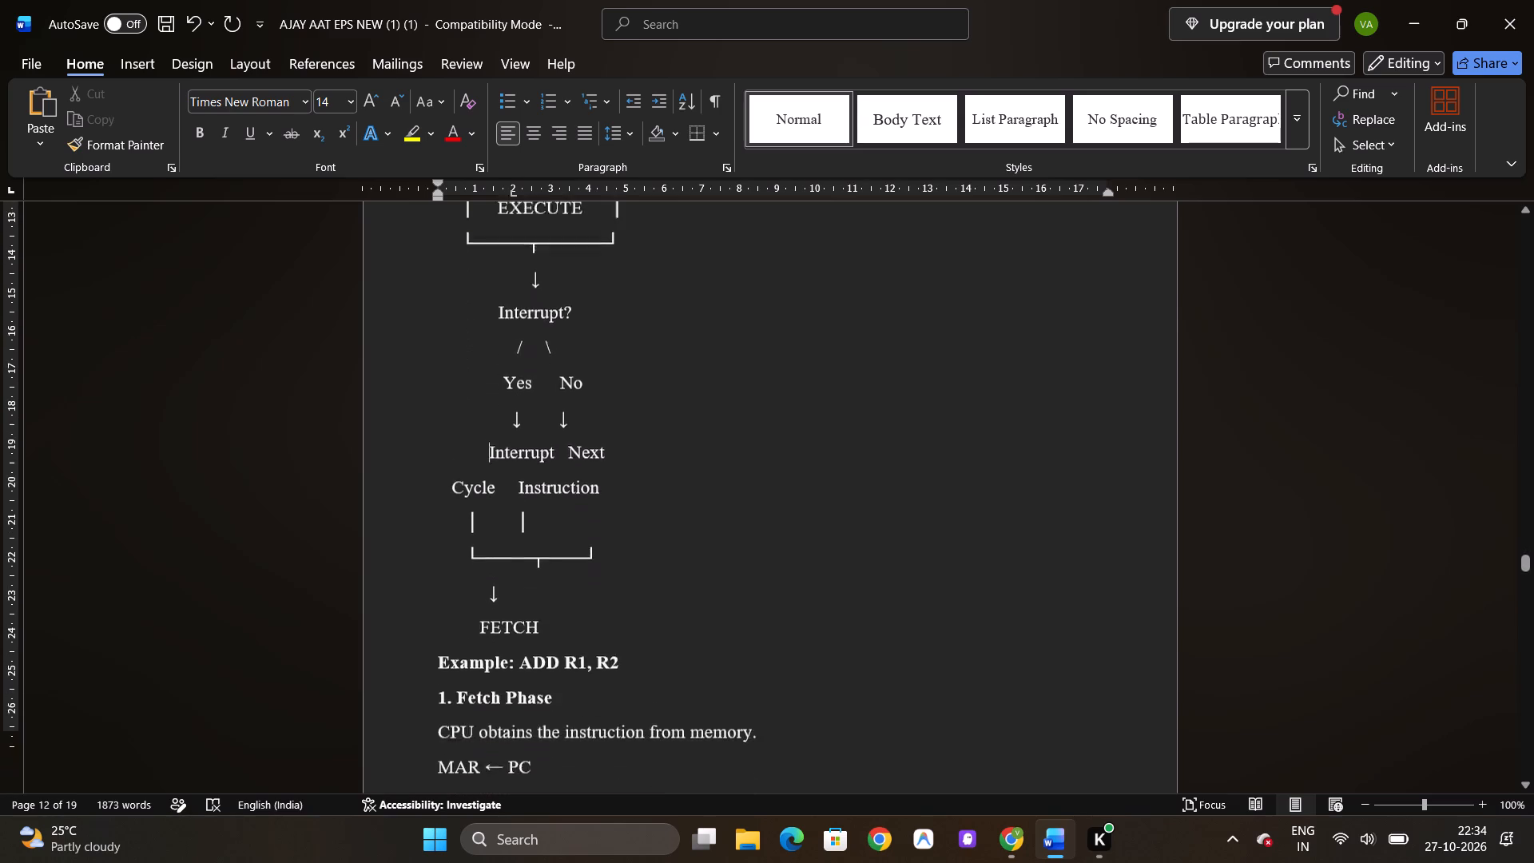
{"action": "scroll", "coordinate": [446, 650], "scroll_direction": "down", "scroll_amount": 1}
{"action": "left_click", "coordinate": [451, 388]}
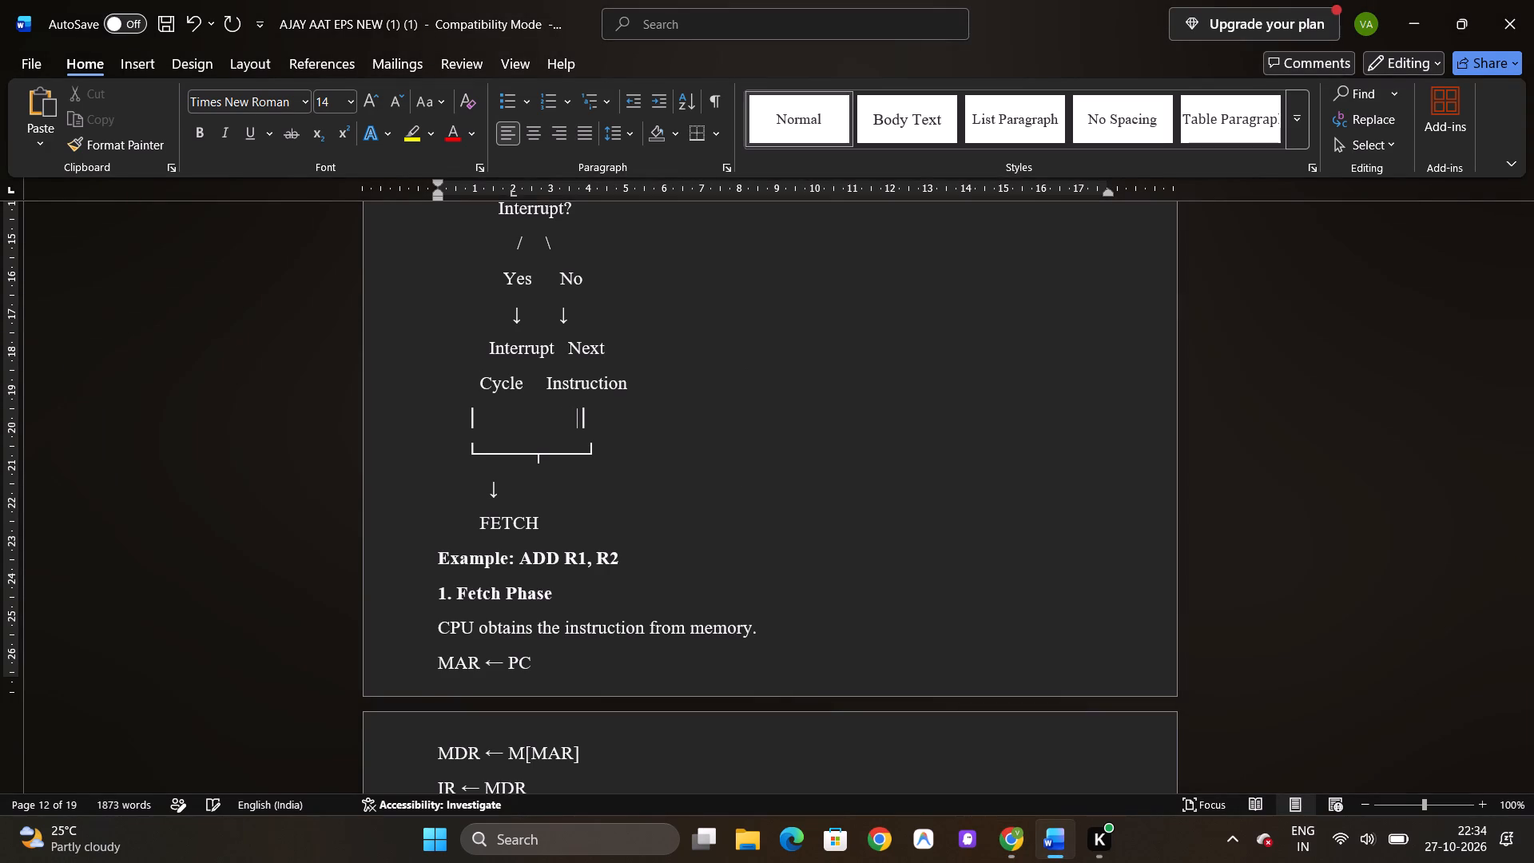
{"action": "key", "text": "space"}
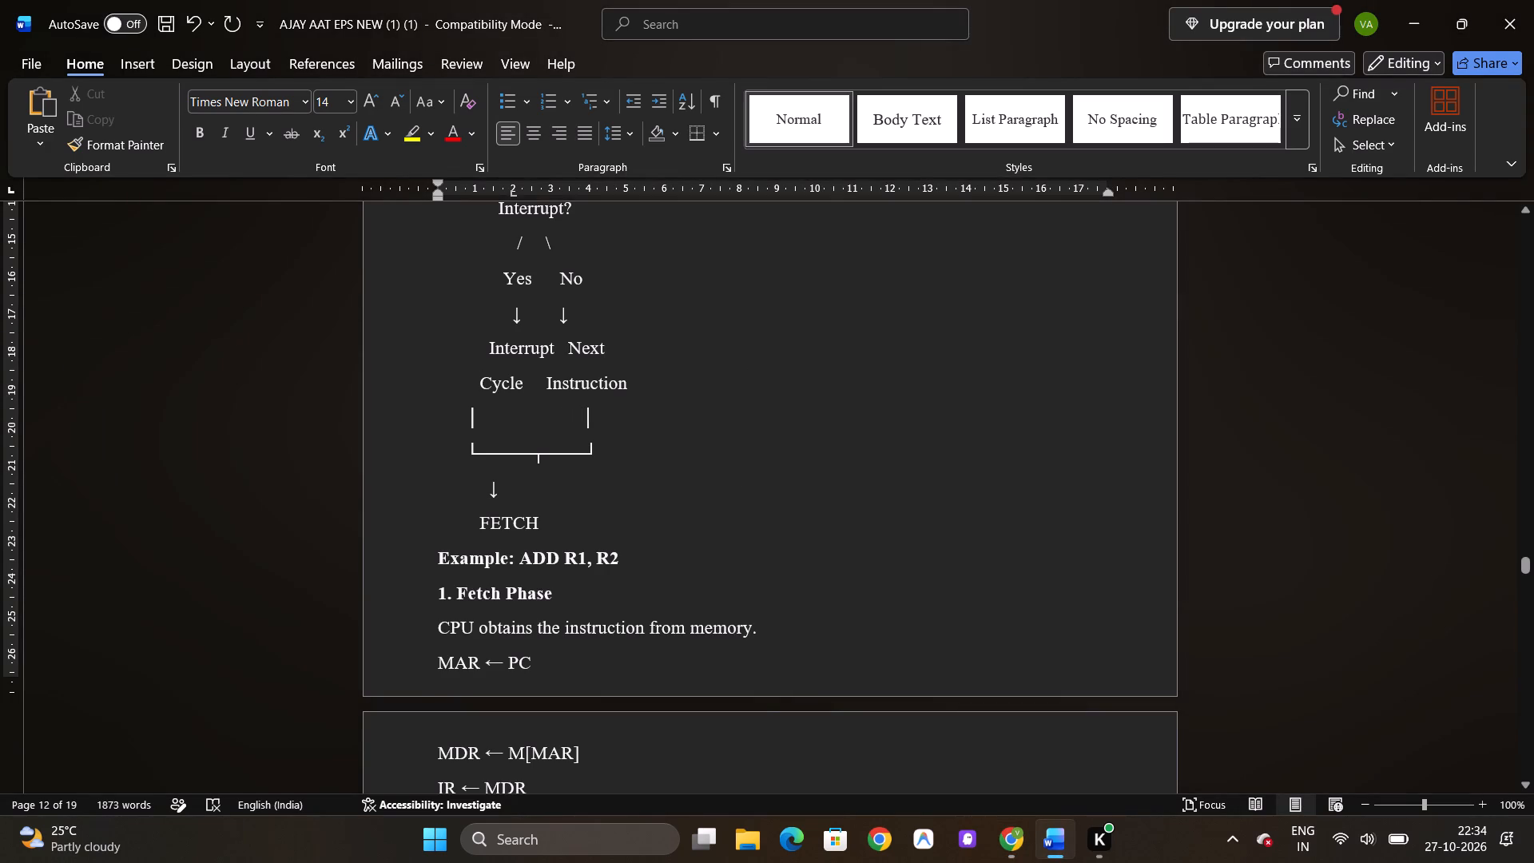
Insert ten spaces before the arrow above the final FETCH label to align it with the bracket's connector.
{"action": "left_click", "coordinate": [491, 492]}
{"action": "key", "text": "space"}
{"action": "key", "text": "space"}
{"action": "key", "text": "space"}
{"action": "key", "text": "space"}
{"action": "key", "text": "space"}
{"action": "key", "text": "space"}
{"action": "key", "text": "space"}
{"action": "key", "text": "space"}
{"action": "key", "text": "space"}
{"action": "key", "text": "space"}
Insert six spaces before the final FETCH label to centre it below the arrow.
{"action": "left_click", "coordinate": [480, 523]}
{"action": "key", "text": "space"}
{"action": "key", "text": "space"}
{"action": "key", "text": "space"}
{"action": "key", "text": "space"}
{"action": "key", "text": "space"}
{"action": "key", "text": "space"}
In the I/O bus diagram, insert spaces before the CPU box's right wall to line it up with the box's right corners.
{"action": "scroll", "coordinate": [480, 523], "scroll_direction": "down", "scroll_amount": 2}
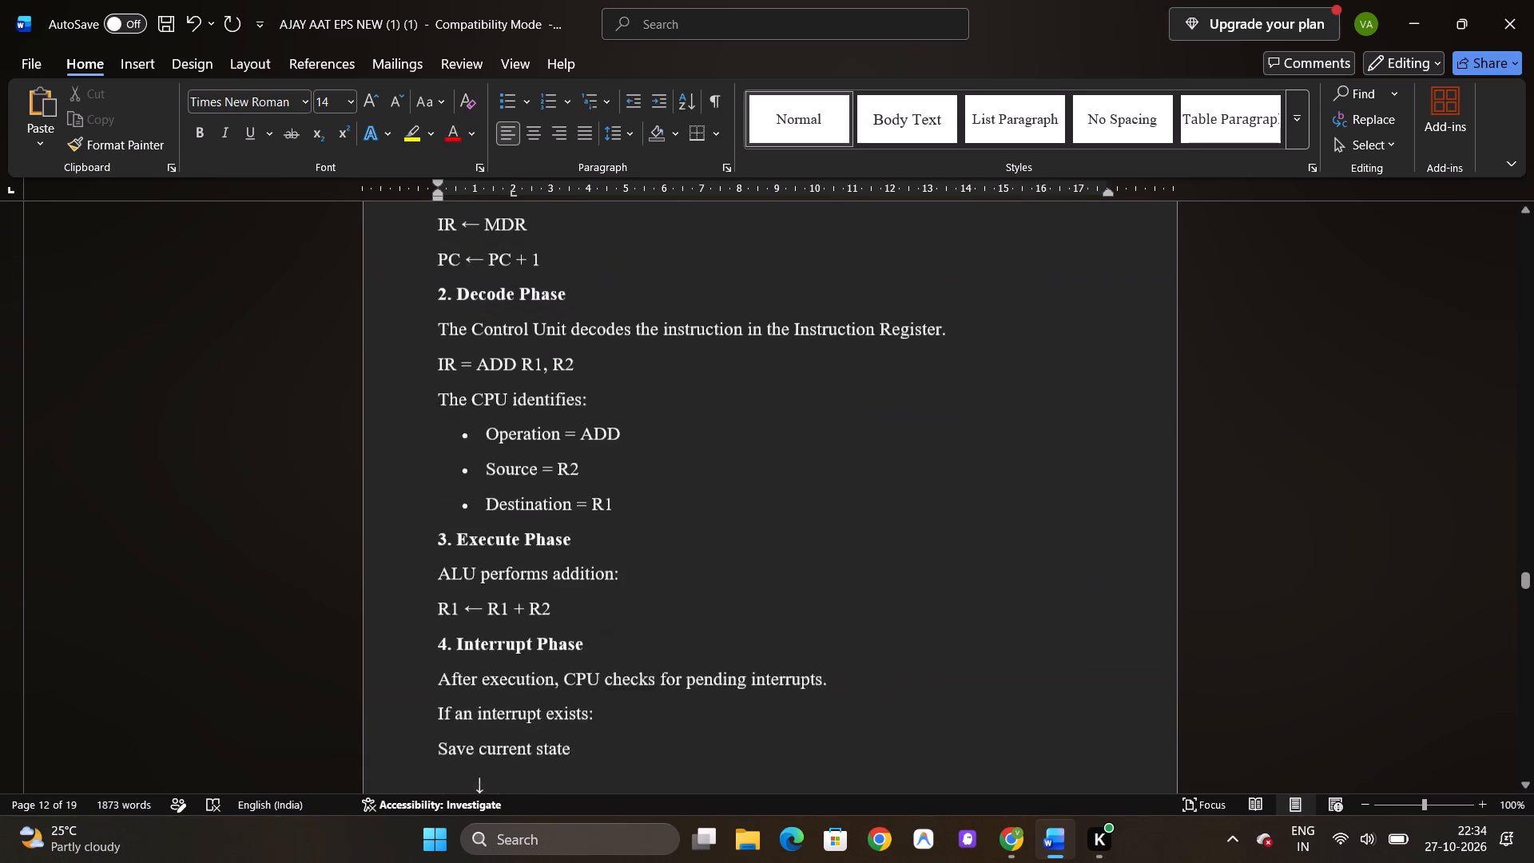
{"action": "scroll", "coordinate": [480, 523], "scroll_direction": "down", "scroll_amount": 1}
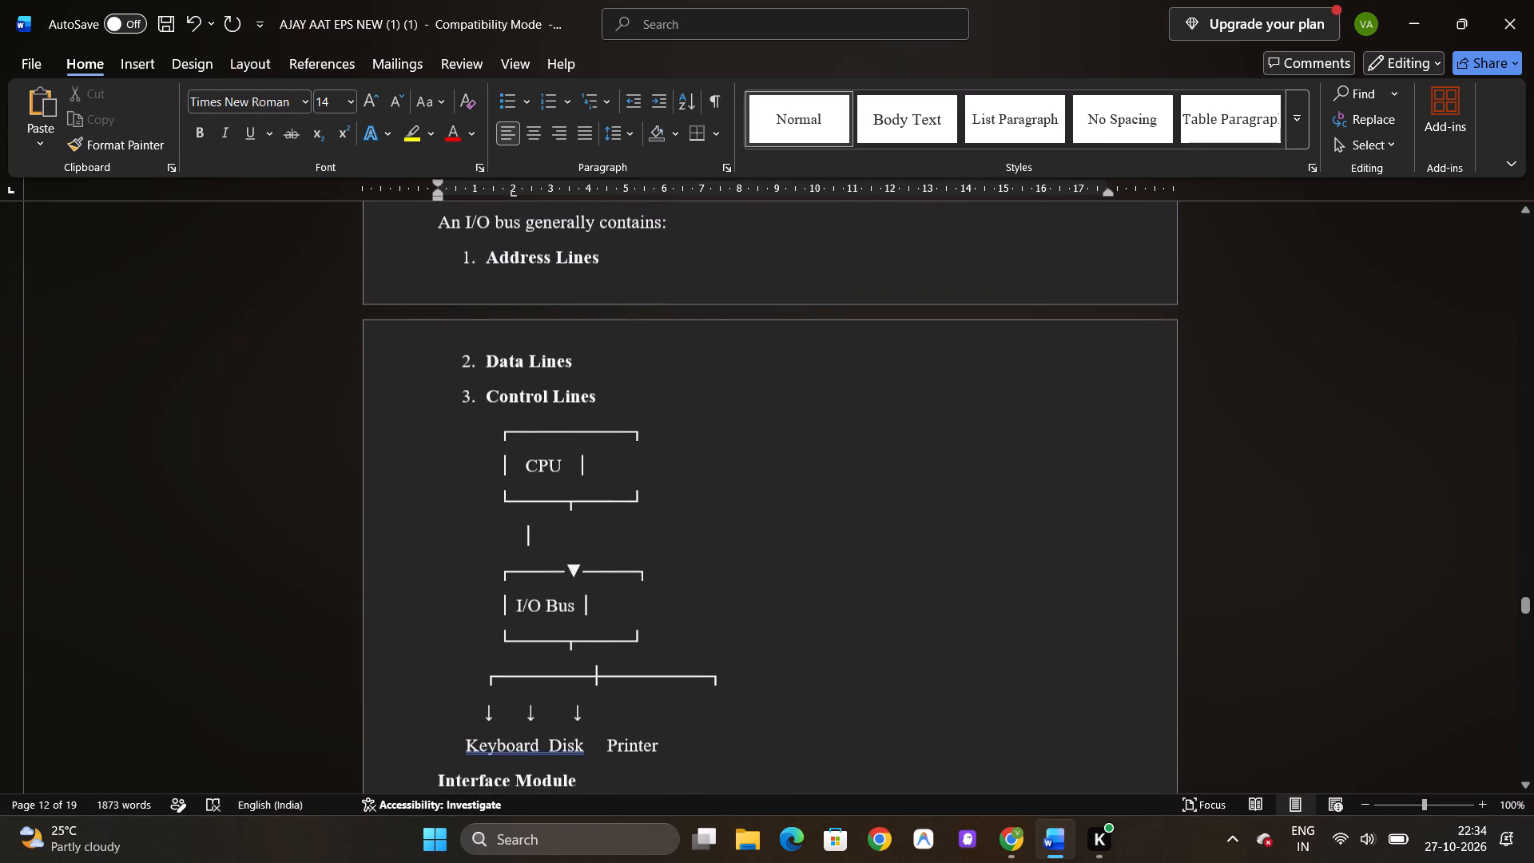
{"action": "left_click", "coordinate": [580, 467]}
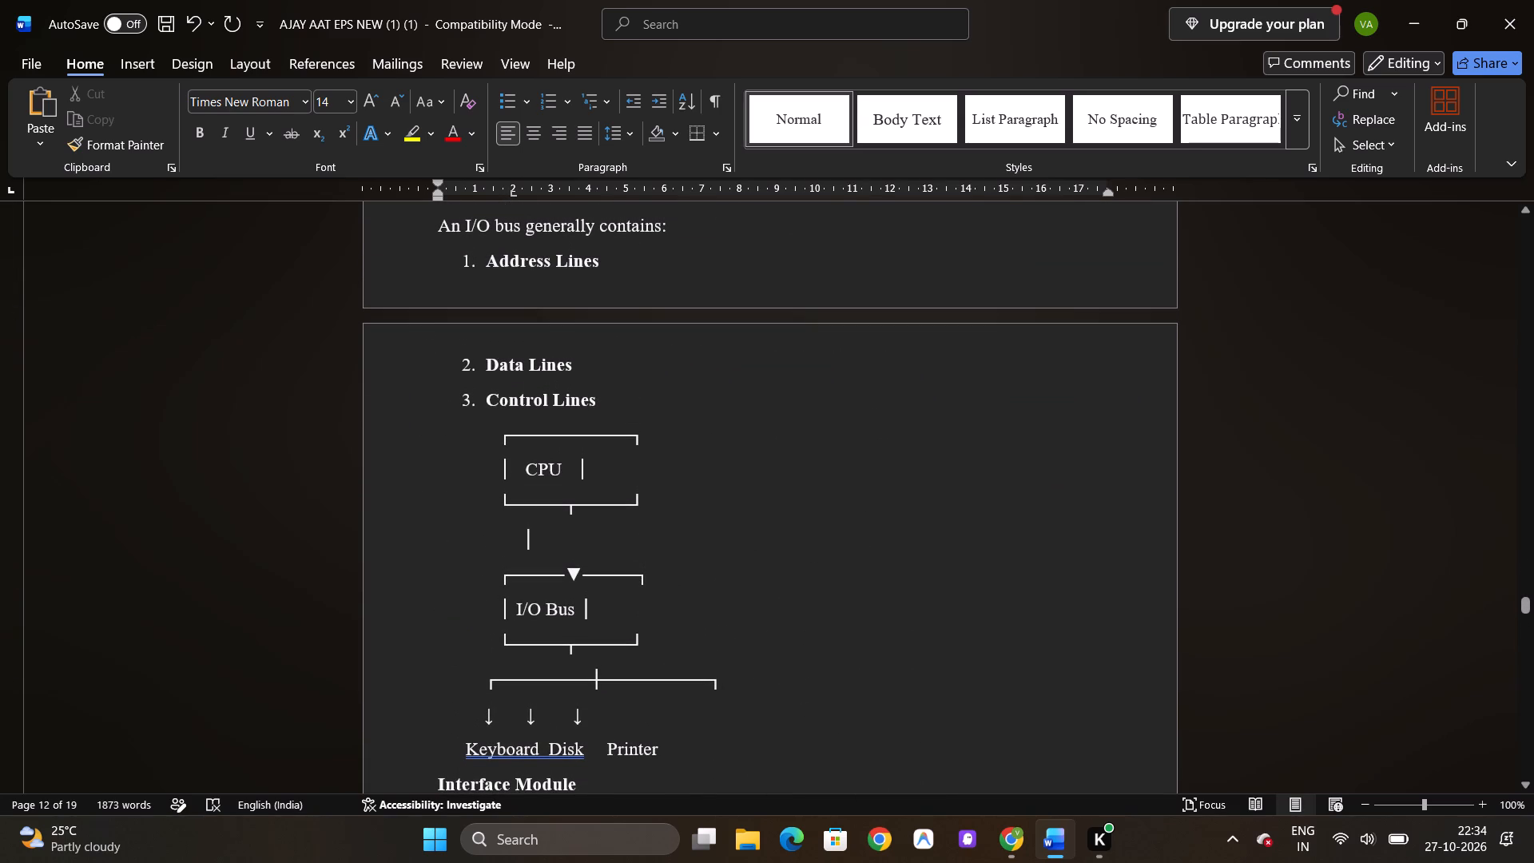
{"action": "key", "text": "space"}
{"action": "key", "text": "space"}
{"action": "key", "text": "space"}
{"action": "key", "text": "space"}
{"action": "key", "text": "space"}
{"action": "key", "text": "space"}
{"action": "key", "text": "space"}
{"action": "key", "text": "space"}
{"action": "key", "text": "space"}
{"action": "key", "text": "space"}
{"action": "key", "text": "space"}
{"action": "key", "text": "space"}
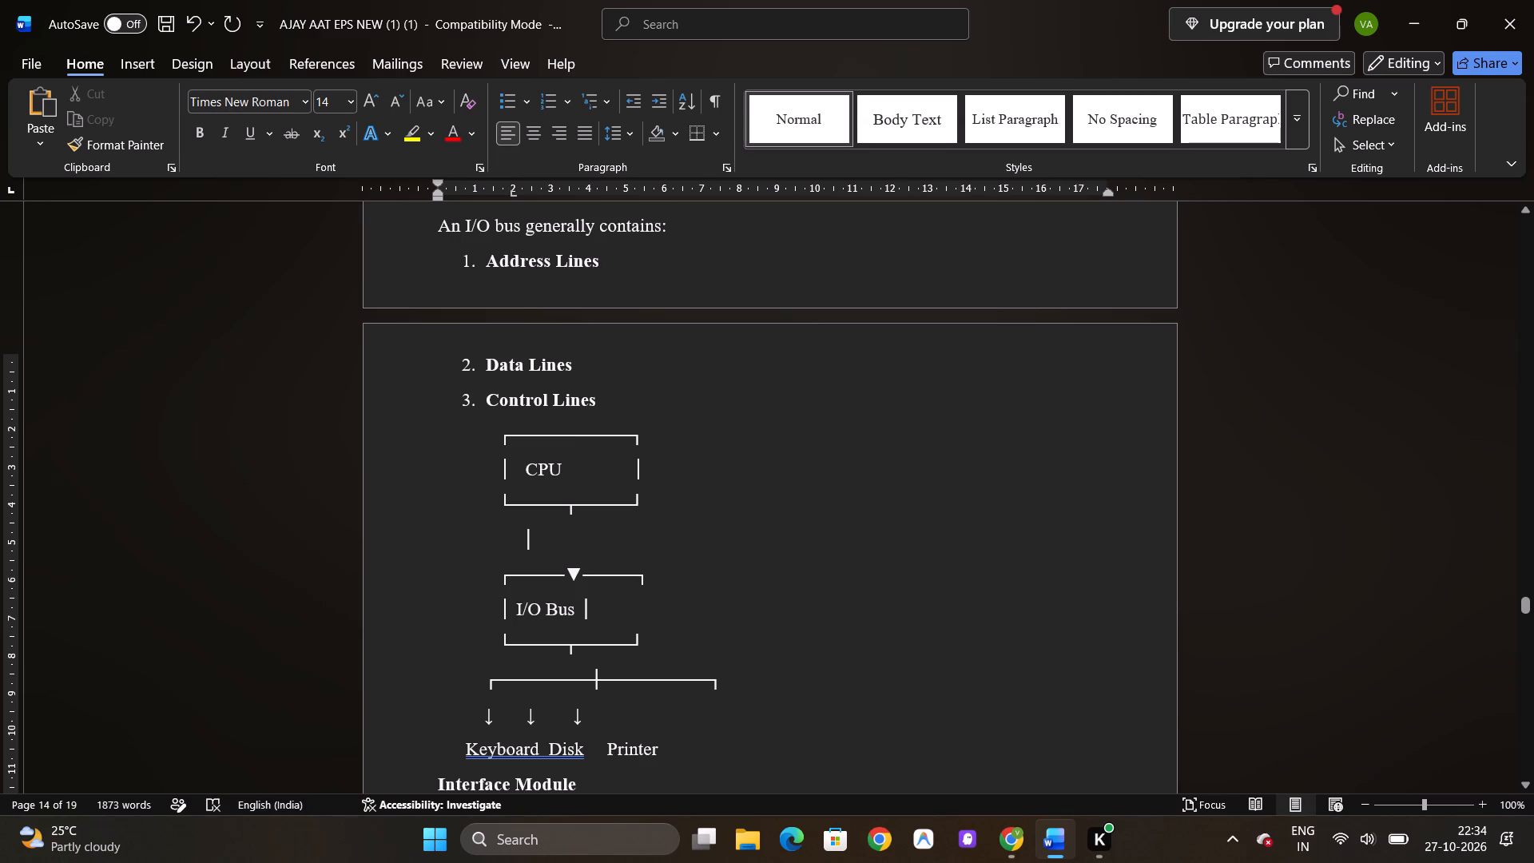
Insert ten spaces before the vertical connector below the CPU box to align it with the arrowhead on the I/O Bus box.
{"action": "left_click", "coordinate": [525, 539]}
{"action": "key", "text": "space"}
{"action": "key", "text": "space"}
{"action": "key", "text": "space"}
{"action": "key", "text": "space"}
{"action": "key", "text": "space"}
{"action": "key", "text": "space"}
{"action": "key", "text": "space"}
{"action": "key", "text": "space"}
{"action": "key", "text": "space"}
{"action": "key", "text": "space"}
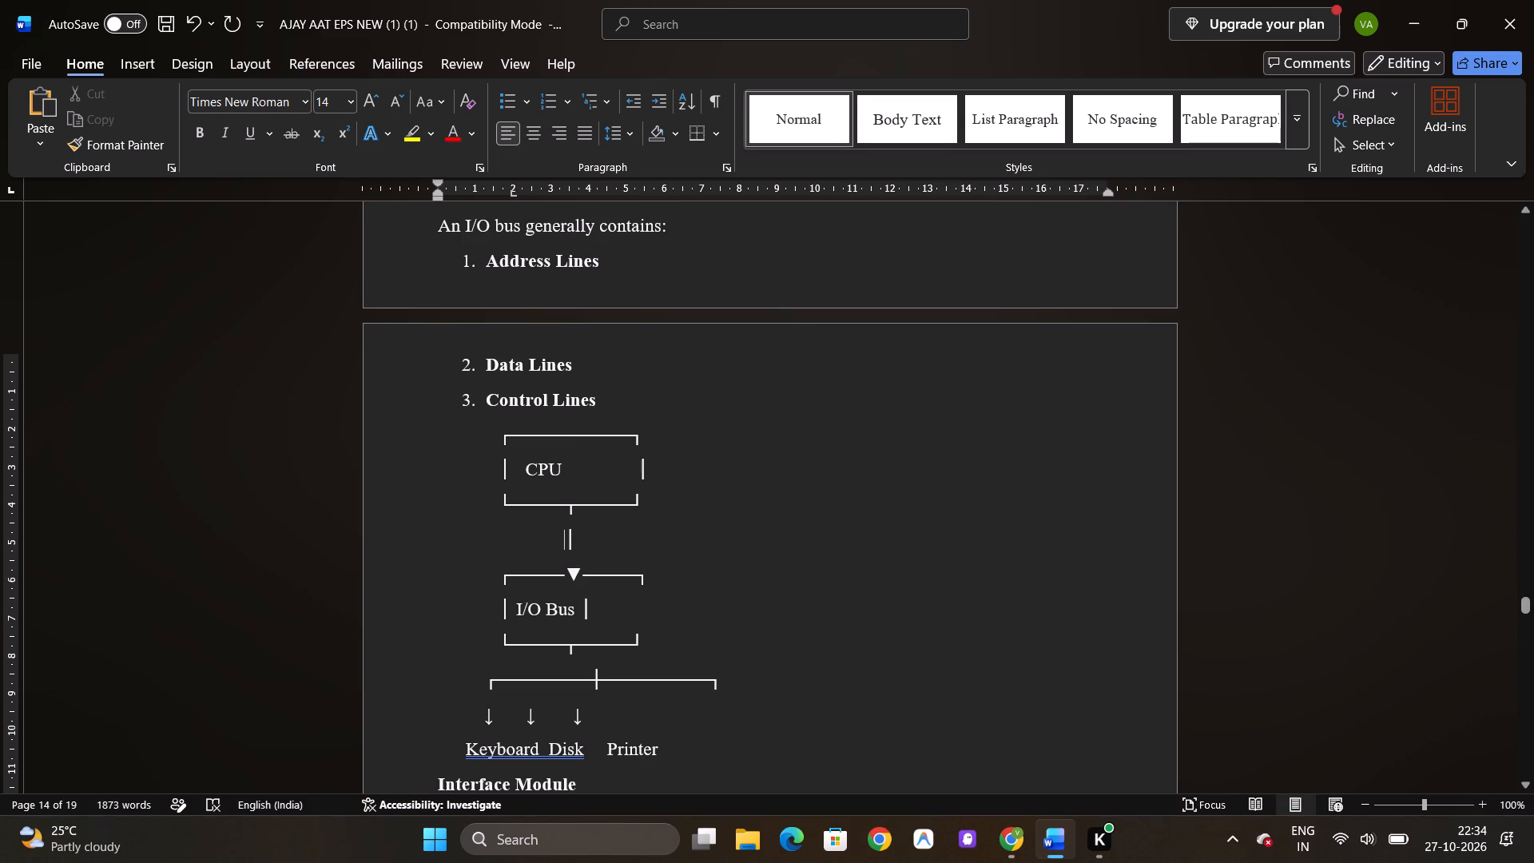
Insert spaces before the CPU label to centre it inside its box.
{"action": "left_click", "coordinate": [523, 473]}
{"action": "key", "text": "space"}
{"action": "key", "text": "space"}
{"action": "key", "text": "space"}
{"action": "key", "text": "space"}
{"action": "key", "text": "space"}
Remove five spaces between the CPU label and the box's right wall so the wall lines up with the corners.
{"action": "key", "text": "Right"}
{"action": "key", "text": "Right"}
{"action": "key", "text": "Right"}
{"action": "key", "text": "Right"}
{"action": "key", "text": "Right"}
{"action": "key", "text": "Right"}
{"action": "key", "text": "Right"}
{"action": "key", "text": "Right"}
{"action": "key", "text": "Right"}
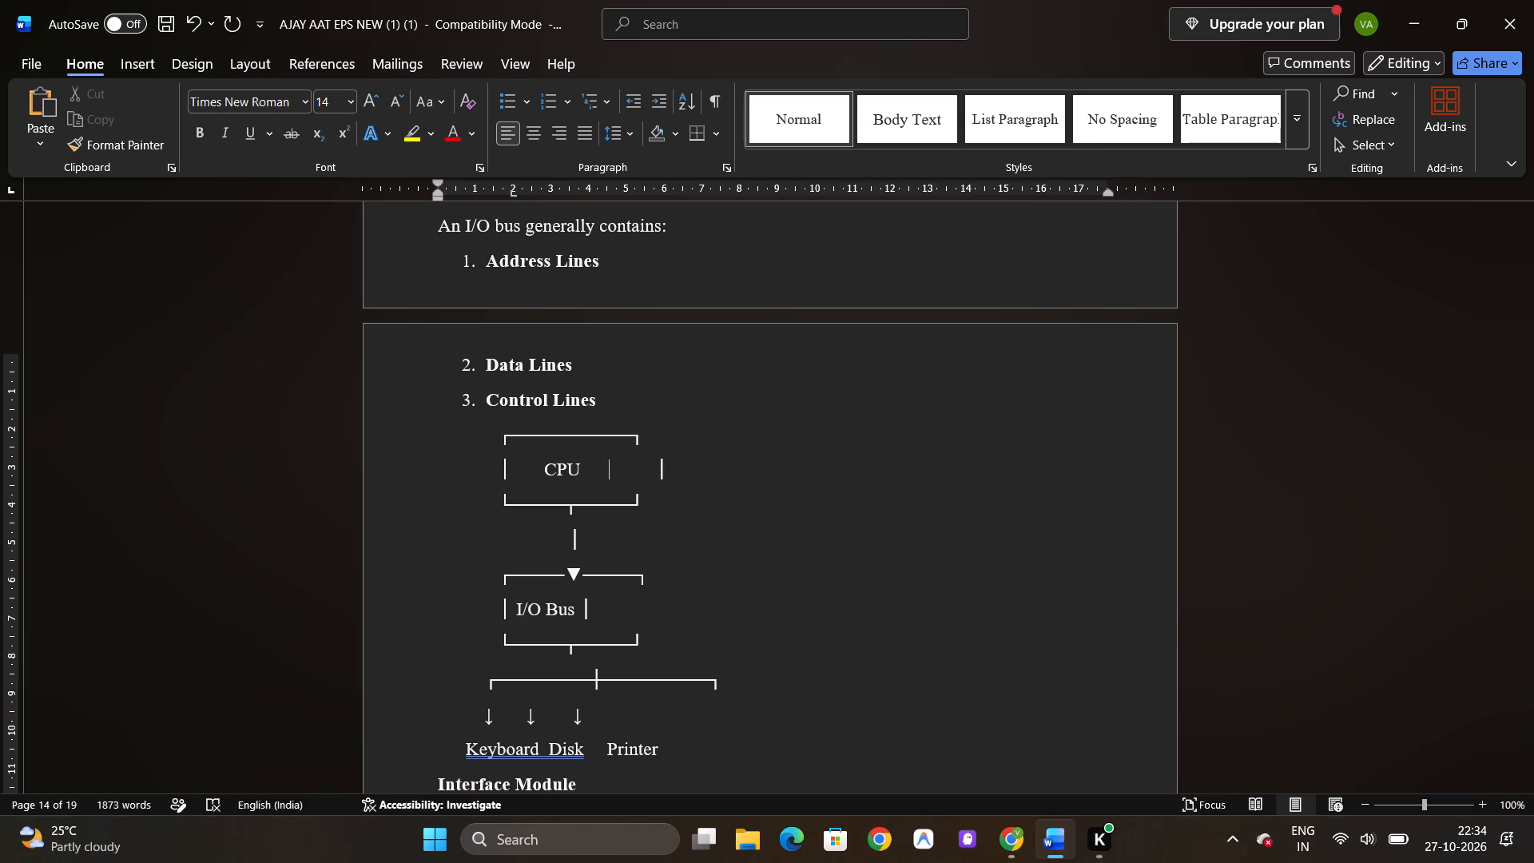
{"action": "key", "text": "Right"}
{"action": "key", "text": "Right"}
{"action": "key", "text": "Right"}
{"action": "key", "text": "BackSpace"}
{"action": "key", "text": "BackSpace"}
{"action": "key", "text": "BackSpace"}
{"action": "key", "text": "BackSpace"}
{"action": "key", "text": "BackSpace"}
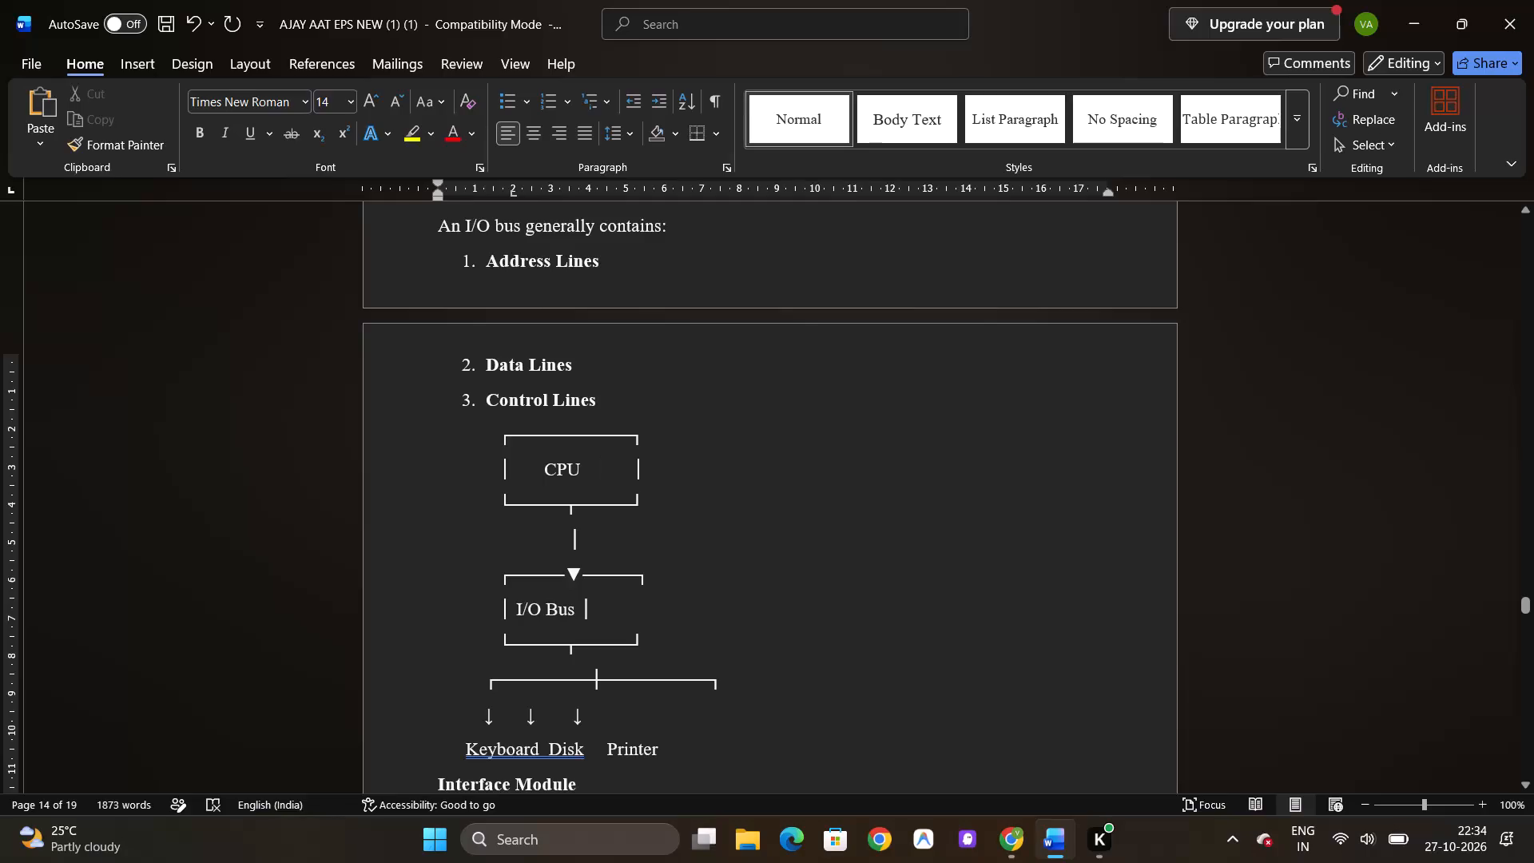
Add spaces before and after the I/O Bus label so it sits below the arrowhead and the right wall meets the box's corner.
{"action": "left_click", "coordinate": [515, 613]}
{"action": "key", "text": "space"}
{"action": "key", "text": "space"}
{"action": "key", "text": "space"}
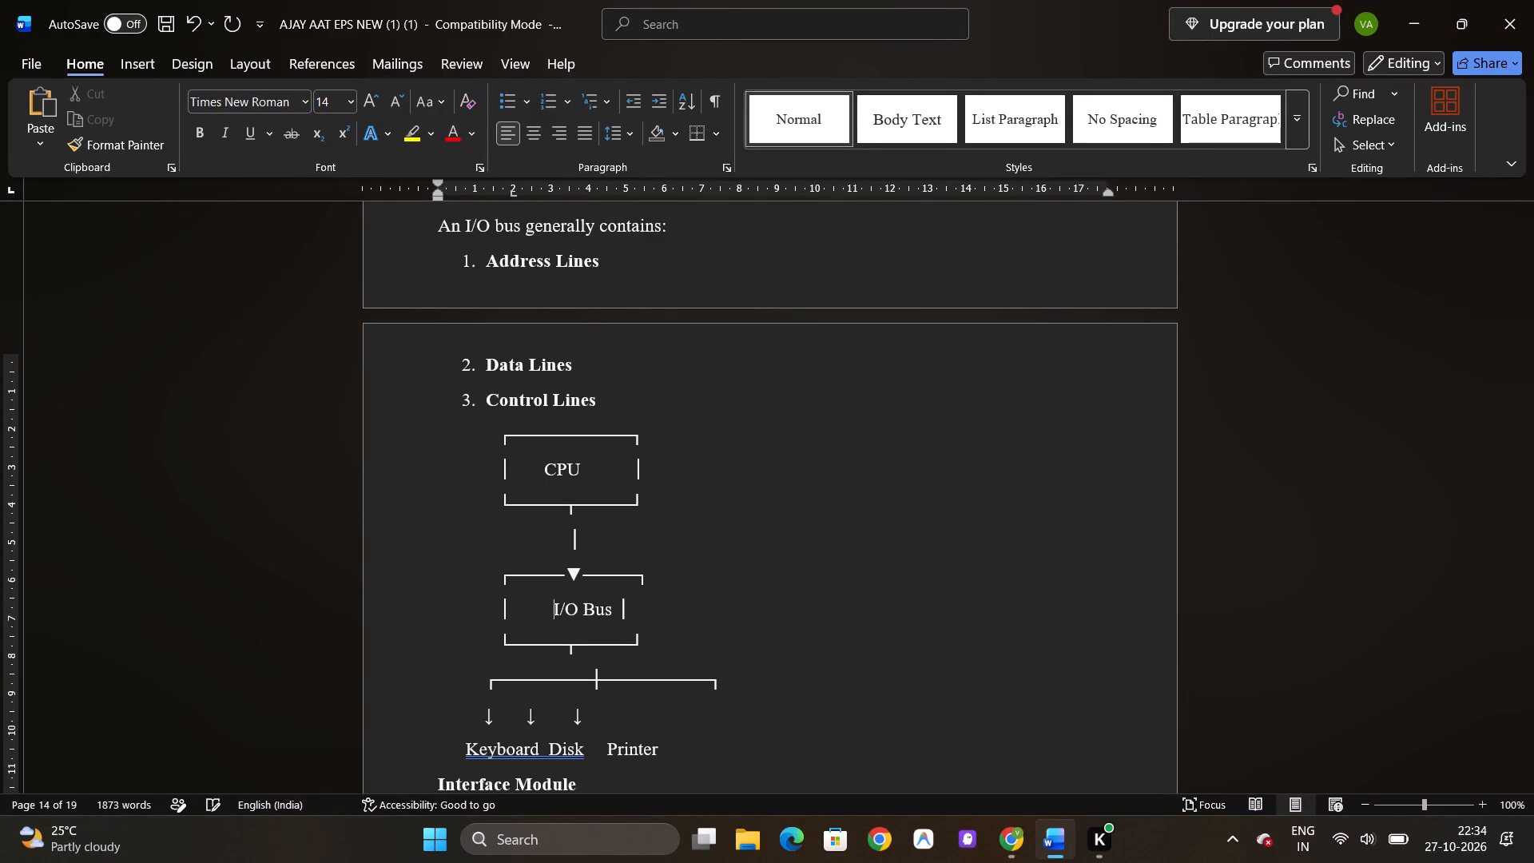
{"action": "left_click", "coordinate": [622, 604]}
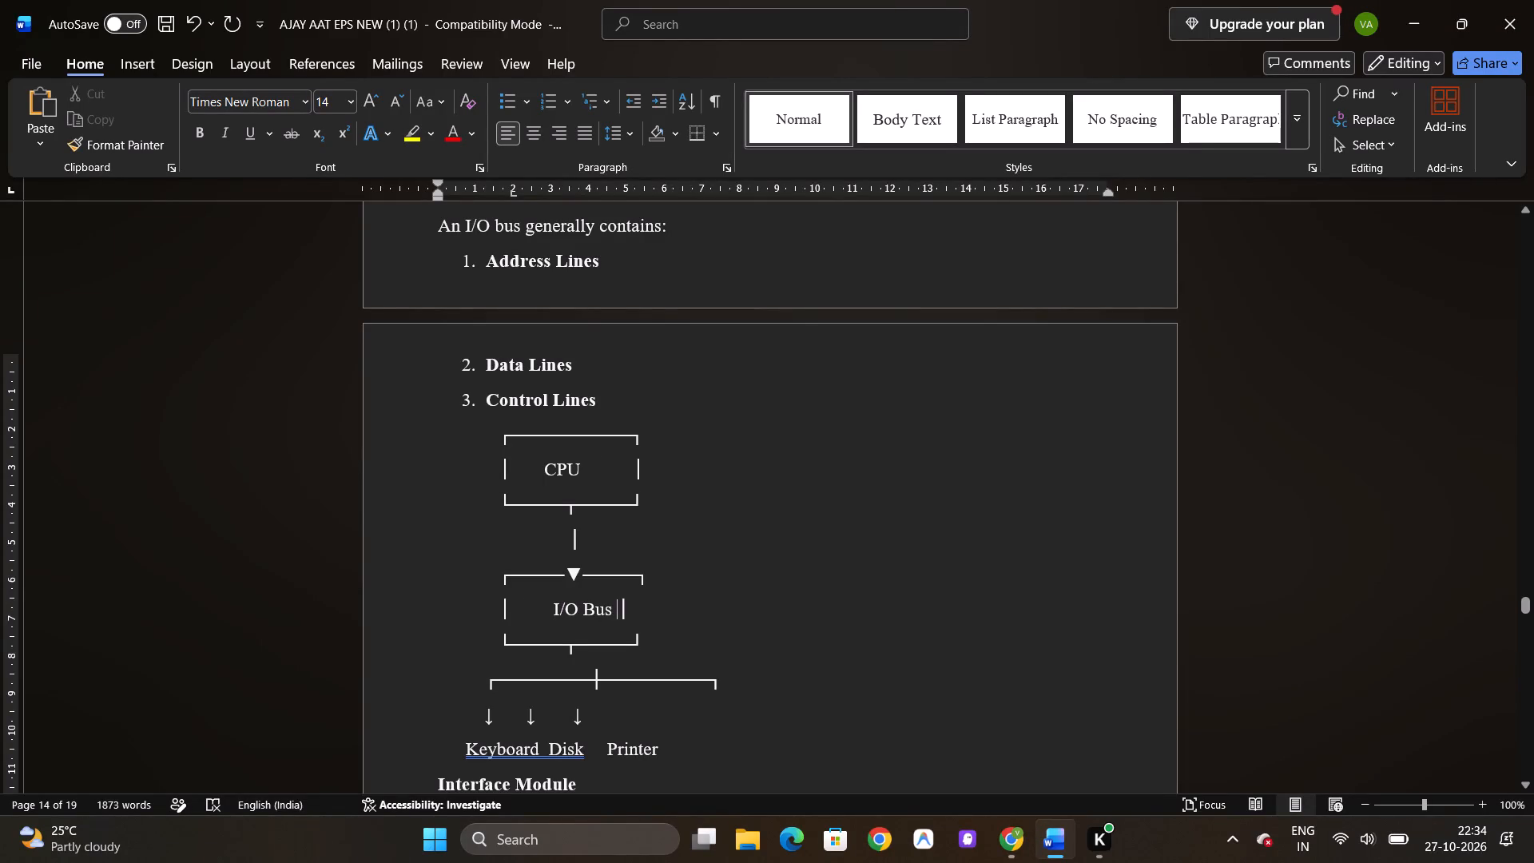
{"action": "key", "text": "space"}
{"action": "key", "text": "space"}
{"action": "key", "text": "space"}
{"action": "key", "text": "space"}
Insert spaces before the middle device arrow to move it towards the branch line's centre junction.
{"action": "scroll", "coordinate": [622, 604], "scroll_direction": "down", "scroll_amount": 1}
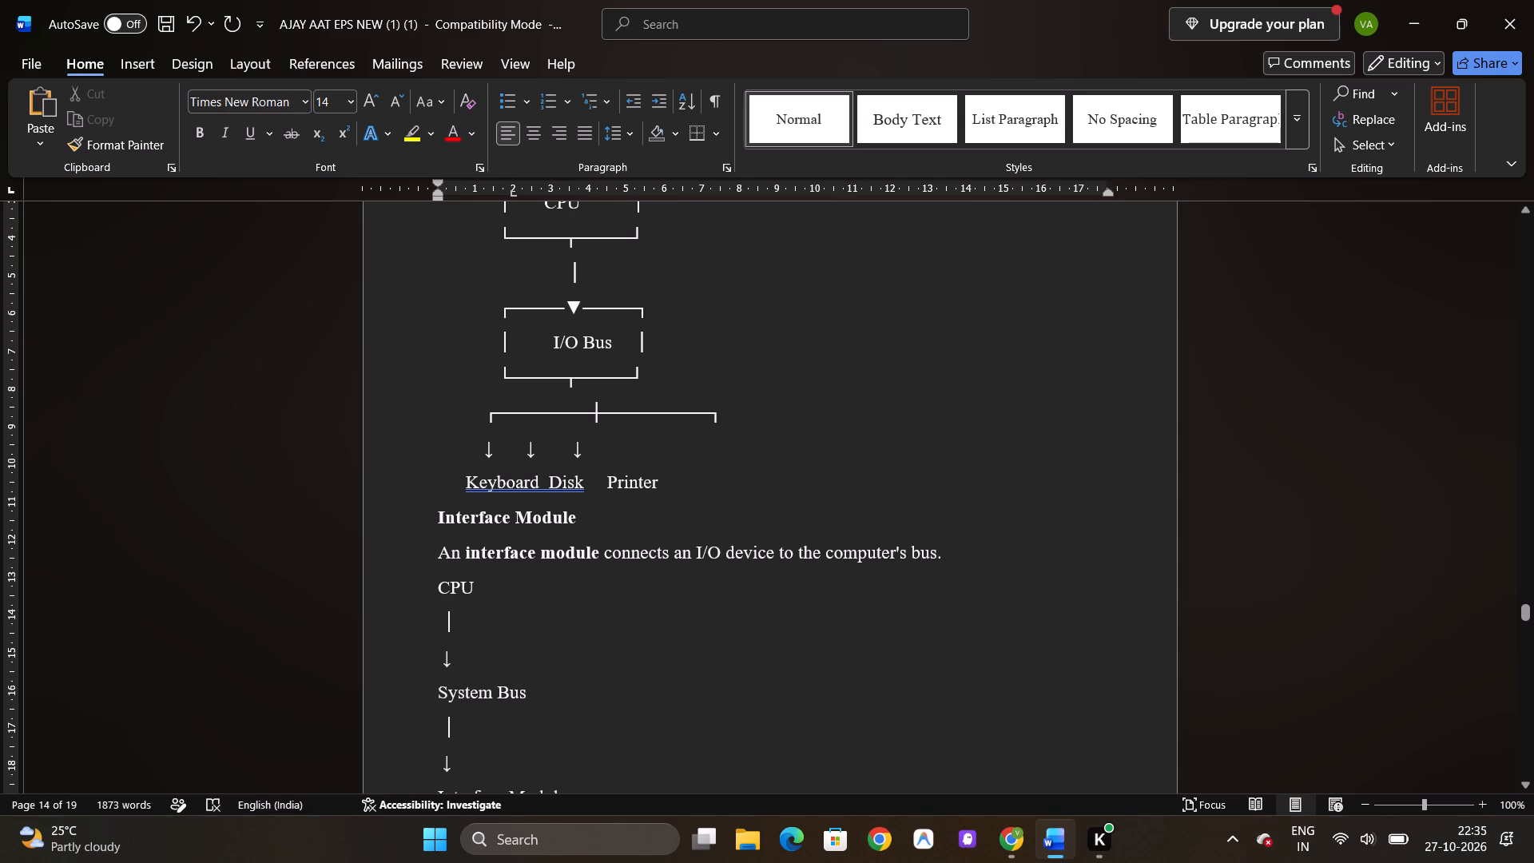
{"action": "left_click", "coordinate": [527, 446]}
{"action": "key", "text": "space"}
{"action": "key", "text": "space"}
{"action": "key", "text": "space"}
{"action": "key", "text": "space"}
{"action": "key", "text": "space"}
{"action": "key", "text": "space"}
{"action": "key", "text": "space"}
{"action": "key", "text": "space"}
{"action": "key", "text": "space"}
{"action": "key", "text": "space"}
{"action": "key", "text": "space"}
{"action": "key", "text": "space"}
{"action": "key", "text": "space"}
{"action": "key", "text": "space"}
{"action": "key", "text": "space"}
{"action": "key", "text": "space"}
{"action": "key", "text": "space"}
{"action": "key", "text": "space"}
Remove five spaces before the branch line to align its centre junction with the I/O Bus box's lower connector.
{"action": "left_click", "coordinate": [488, 412]}
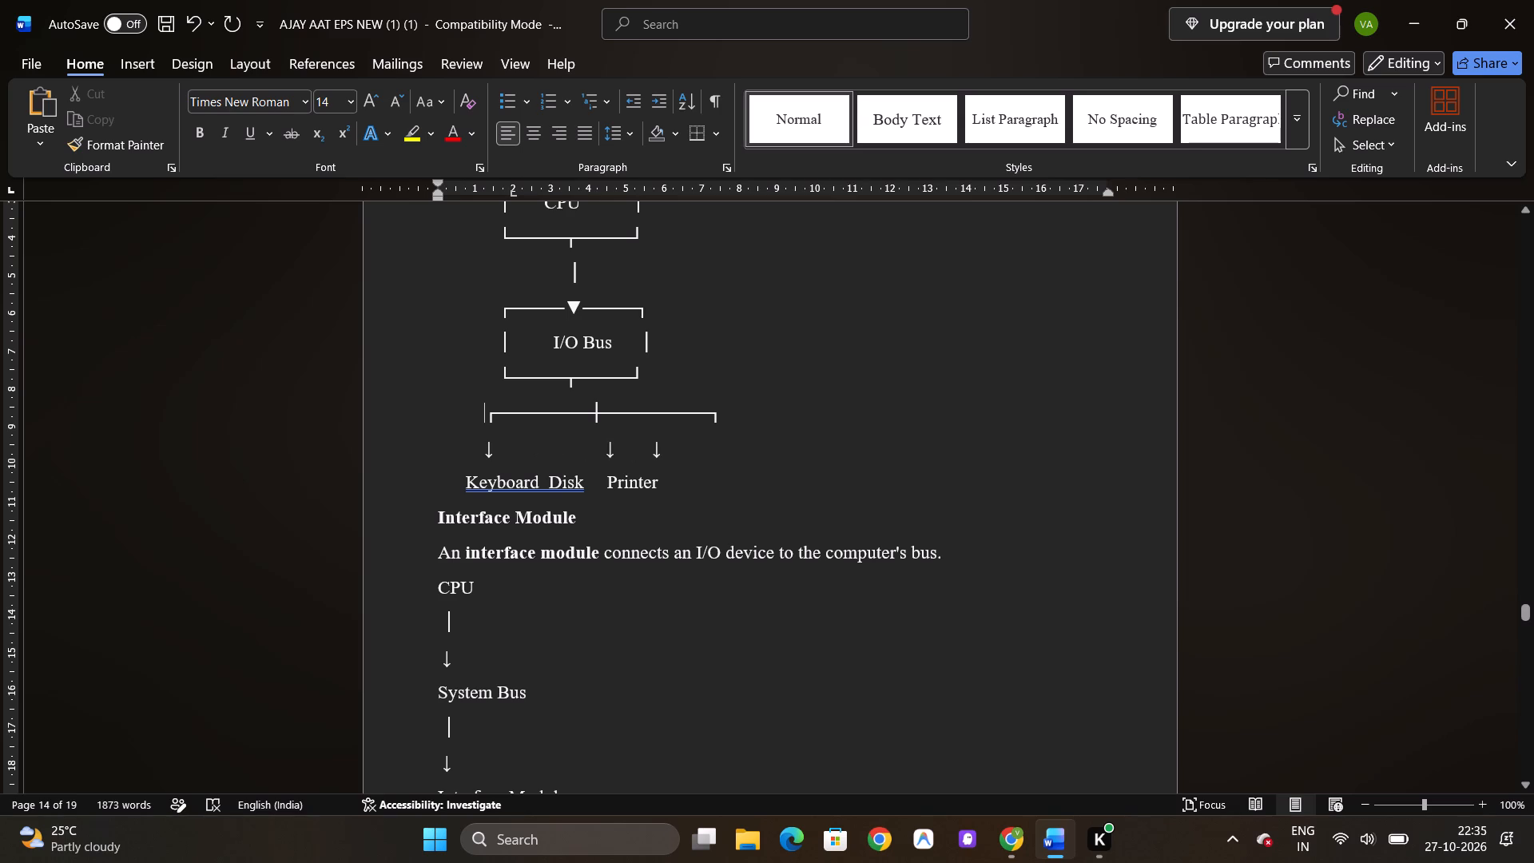
{"action": "key", "text": "BackSpace"}
{"action": "key", "text": "BackSpace"}
{"action": "key", "text": "BackSpace"}
{"action": "key", "text": "BackSpace"}
{"action": "key", "text": "BackSpace"}
Remove four spaces before the first device arrow to place it below the branch line's left end.
{"action": "left_click", "coordinate": [488, 448]}
{"action": "key", "text": "BackSpace"}
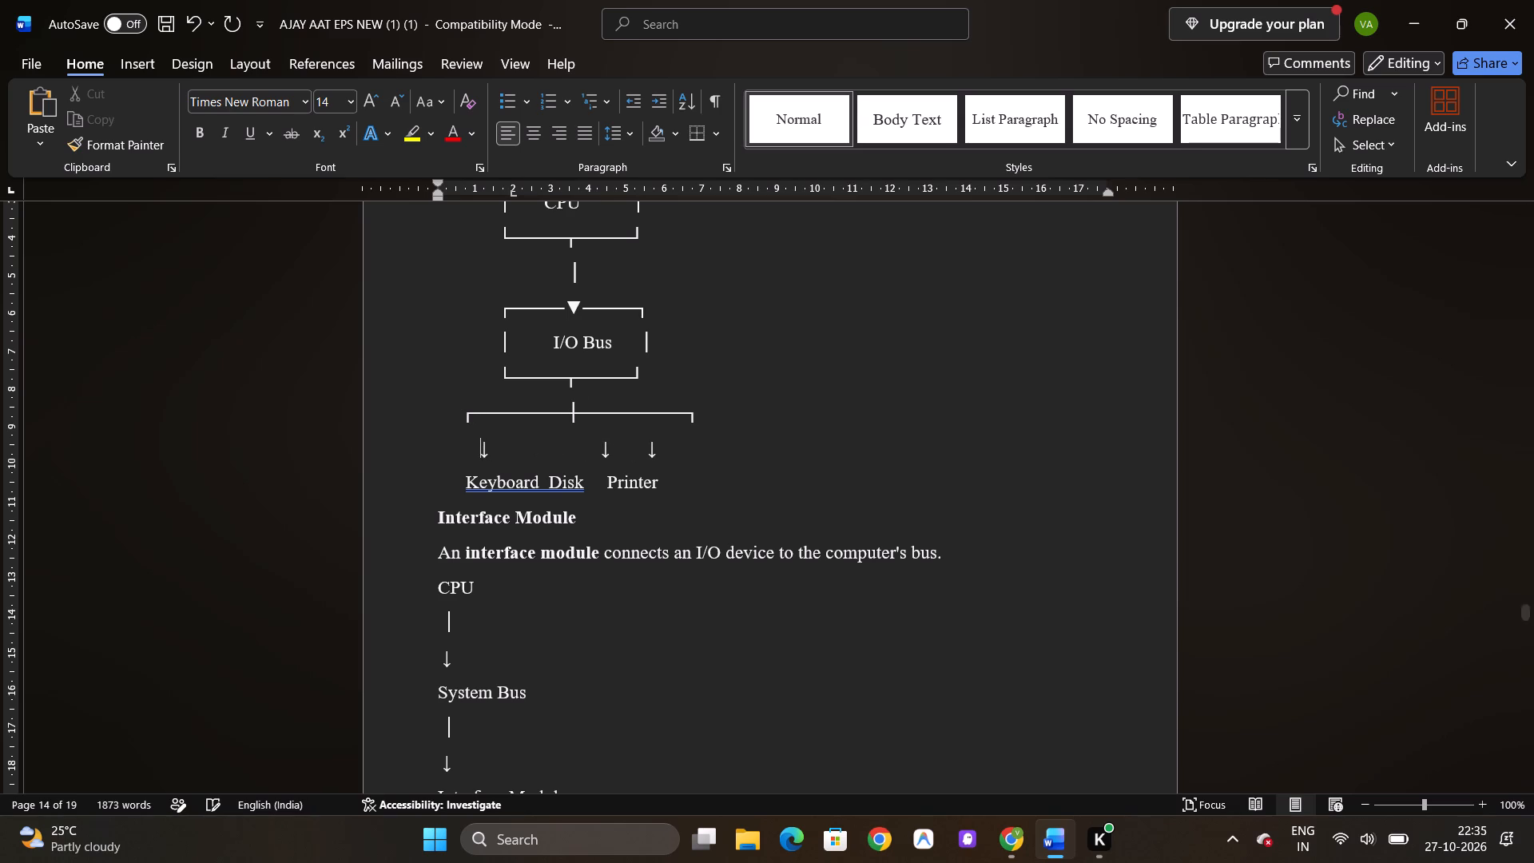
{"action": "key", "text": "BackSpace"}
{"action": "key", "text": "BackSpace"}
{"action": "key", "text": "BackSpace"}
Remove four spaces before the middle device arrow to place it below the branch line's centre junction.
{"action": "key", "text": "Right"}
{"action": "key", "text": "Right"}
{"action": "key", "text": "Right"}
{"action": "key", "text": "Right"}
{"action": "key", "text": "Right"}
{"action": "key", "text": "Right"}
{"action": "key", "text": "Right"}
{"action": "key", "text": "Right"}
{"action": "key", "text": "Right"}
{"action": "key", "text": "Right"}
{"action": "key", "text": "Right"}
{"action": "key", "text": "Right"}
{"action": "key", "text": "Right"}
{"action": "key", "text": "Right"}
{"action": "key", "text": "Right"}
{"action": "key", "text": "Right"}
{"action": "key", "text": "Right"}
{"action": "key", "text": "Right"}
{"action": "key", "text": "Right"}
{"action": "key", "text": "Right"}
{"action": "key", "text": "Right"}
{"action": "key", "text": "Right"}
{"action": "key", "text": "Right"}
{"action": "key", "text": "Right"}
{"action": "key", "text": "BackSpace"}
{"action": "key", "text": "BackSpace"}
{"action": "key", "text": "BackSpace"}
{"action": "key", "text": "BackSpace"}
Insert fifteen spaces before the last device arrow to place it below the branch line's right end.
{"action": "key", "text": "Right"}
{"action": "key", "text": "Right"}
{"action": "key", "text": "Right"}
{"action": "key", "text": "Right"}
{"action": "key", "text": "Right"}
{"action": "key", "text": "Right"}
{"action": "key", "text": "Right"}
{"action": "key", "text": "Right"}
{"action": "key", "text": "Right"}
{"action": "key", "text": "space"}
{"action": "key", "text": "space"}
{"action": "key", "text": "space"}
{"action": "key", "text": "space"}
{"action": "key", "text": "space"}
{"action": "key", "text": "space"}
{"action": "key", "text": "space"}
{"action": "key", "text": "space"}
{"action": "key", "text": "space"}
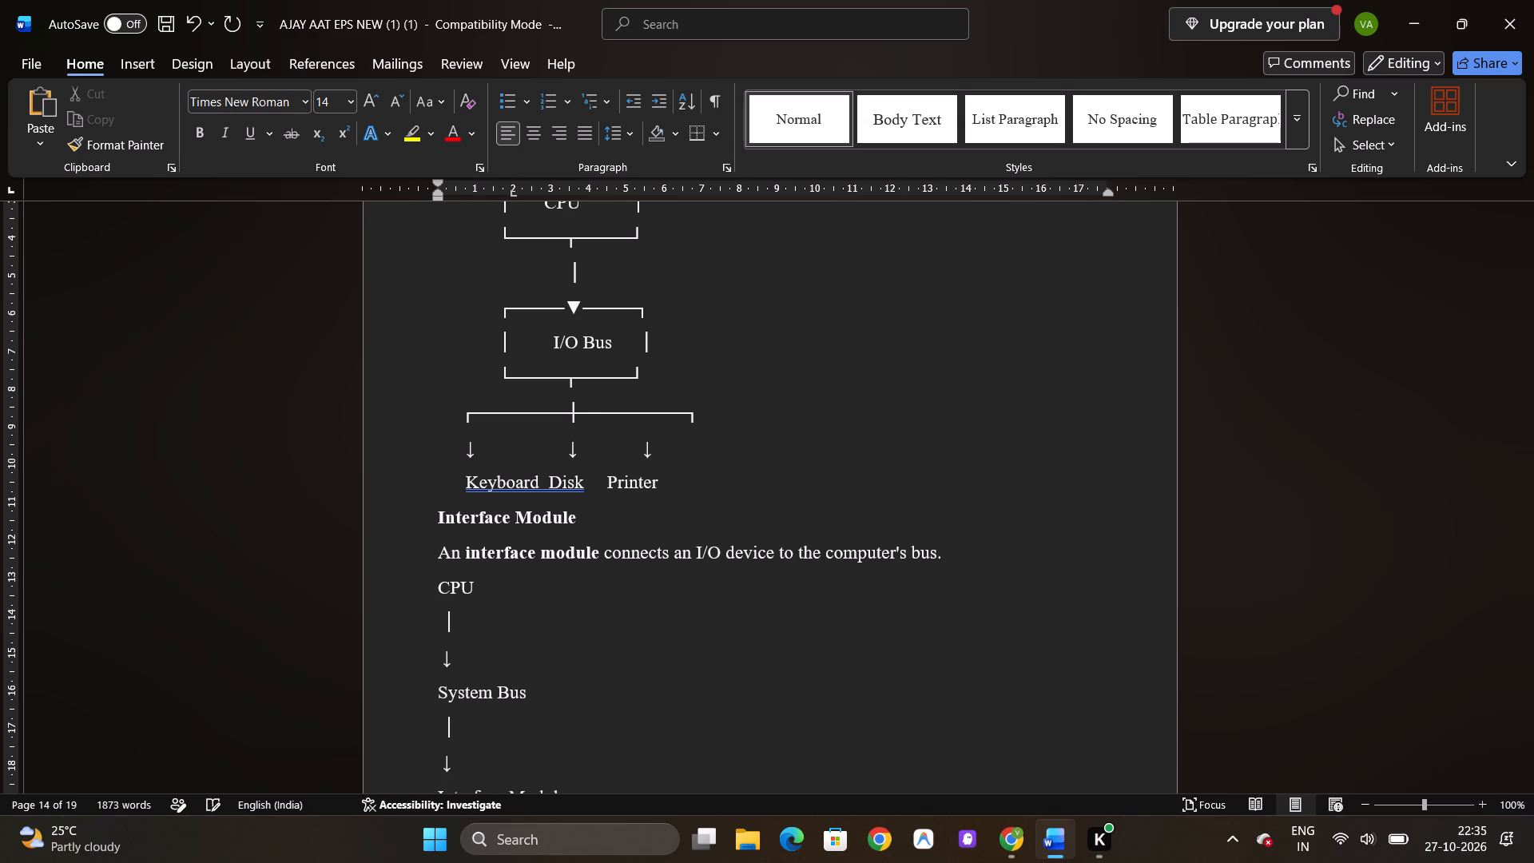
{"action": "key", "text": "space"}
{"action": "key", "text": "space"}
{"action": "key", "text": "space"}
{"action": "key", "text": "space"}
{"action": "key", "text": "space"}
{"action": "key", "text": "space"}
Remove one space before the Keyboard label and insert two before Disk to position them beneath their arrows.
{"action": "left_click", "coordinate": [466, 480]}
{"action": "key", "text": "BackSpace"}
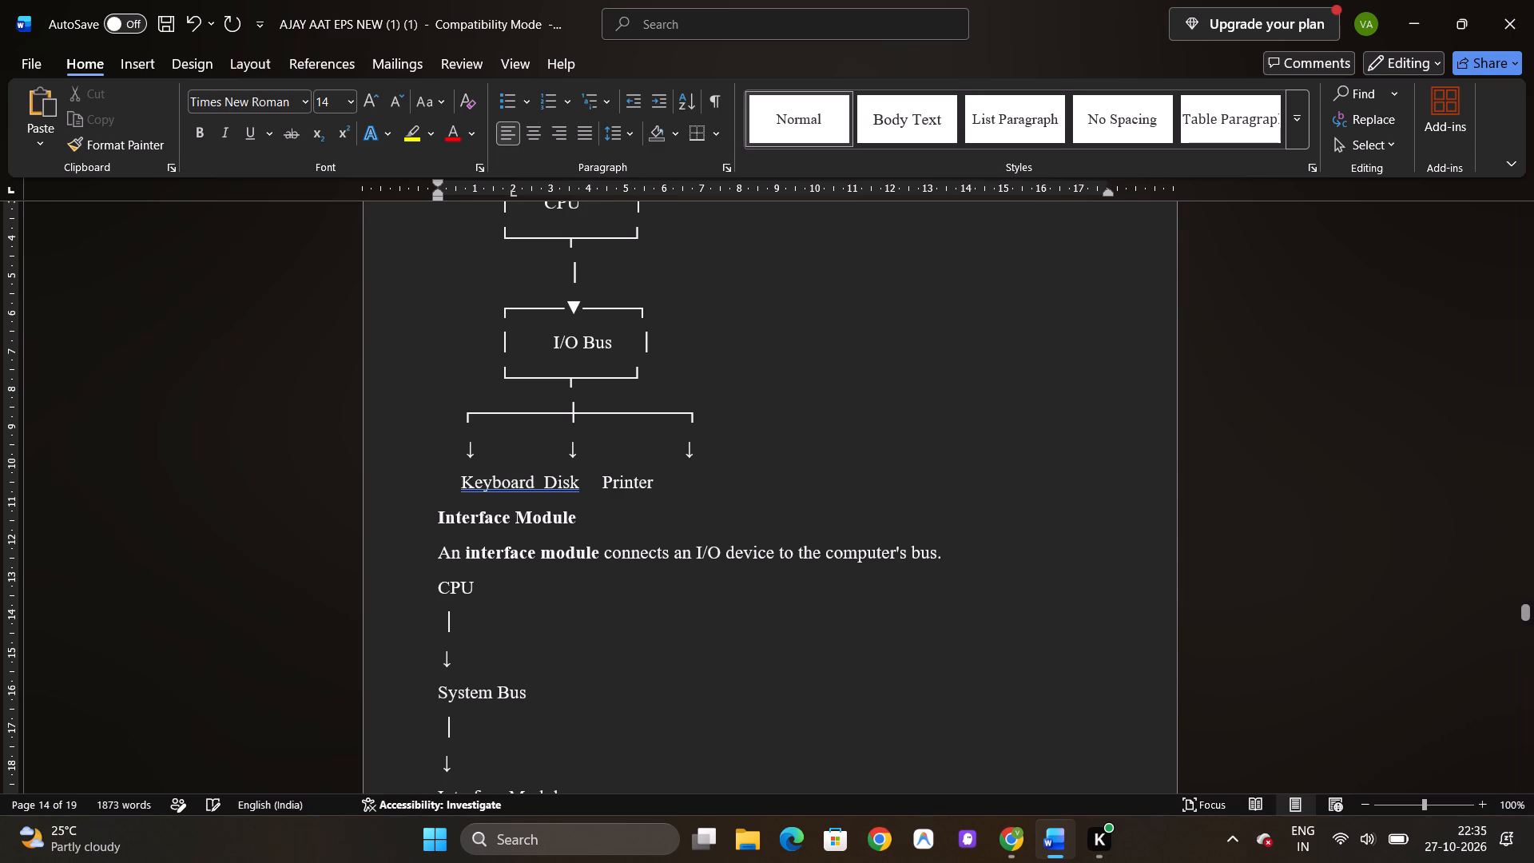
{"action": "left_click", "coordinate": [548, 481]}
{"action": "key", "text": "space"}
{"action": "key", "text": "space"}
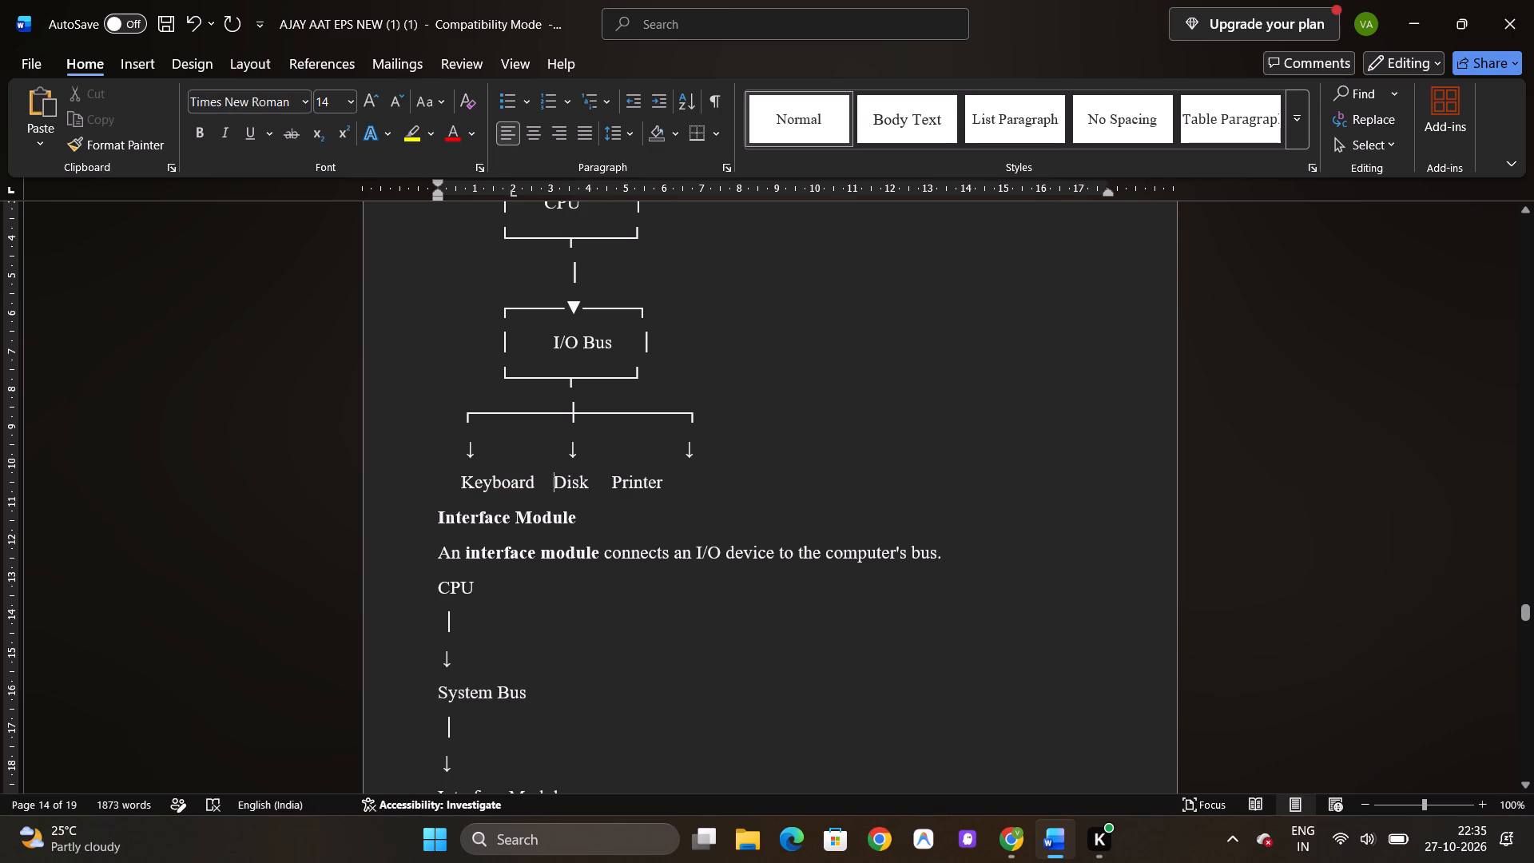
Insert eight spaces before the Printer label to place it beneath the last device arrow.
{"action": "left_click", "coordinate": [612, 476]}
{"action": "key", "text": "space"}
{"action": "key", "text": "space"}
{"action": "key", "text": "space"}
{"action": "key", "text": "space"}
{"action": "key", "text": "space"}
{"action": "key", "text": "space"}
{"action": "key", "text": "space"}
{"action": "key", "text": "space"}
{"action": "scroll", "coordinate": [612, 476], "scroll_direction": "down", "scroll_amount": 1}
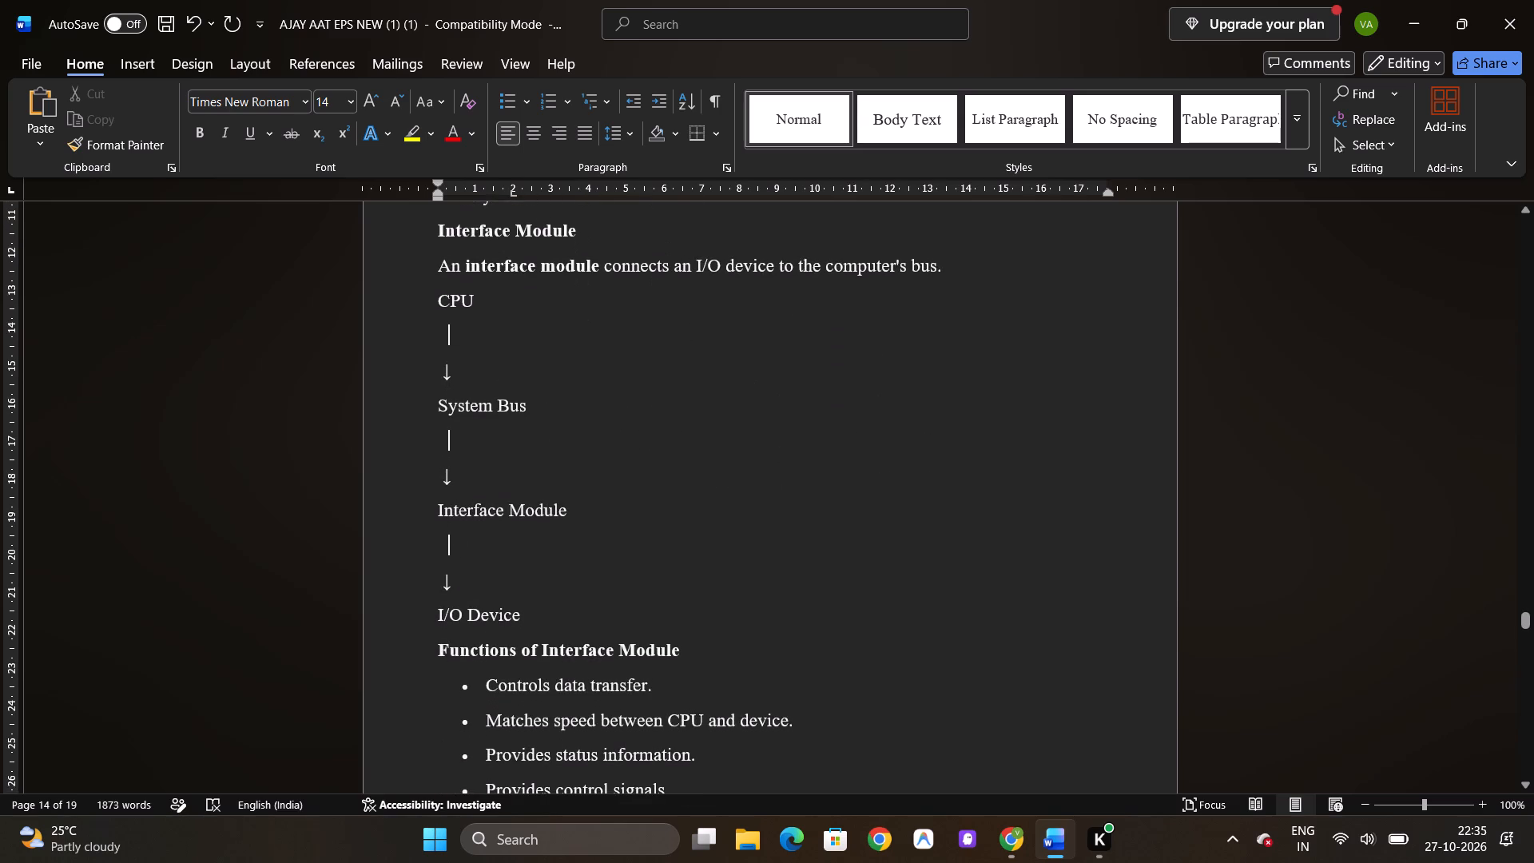
{"action": "scroll", "coordinate": [612, 476], "scroll_direction": "down", "scroll_amount": 5}
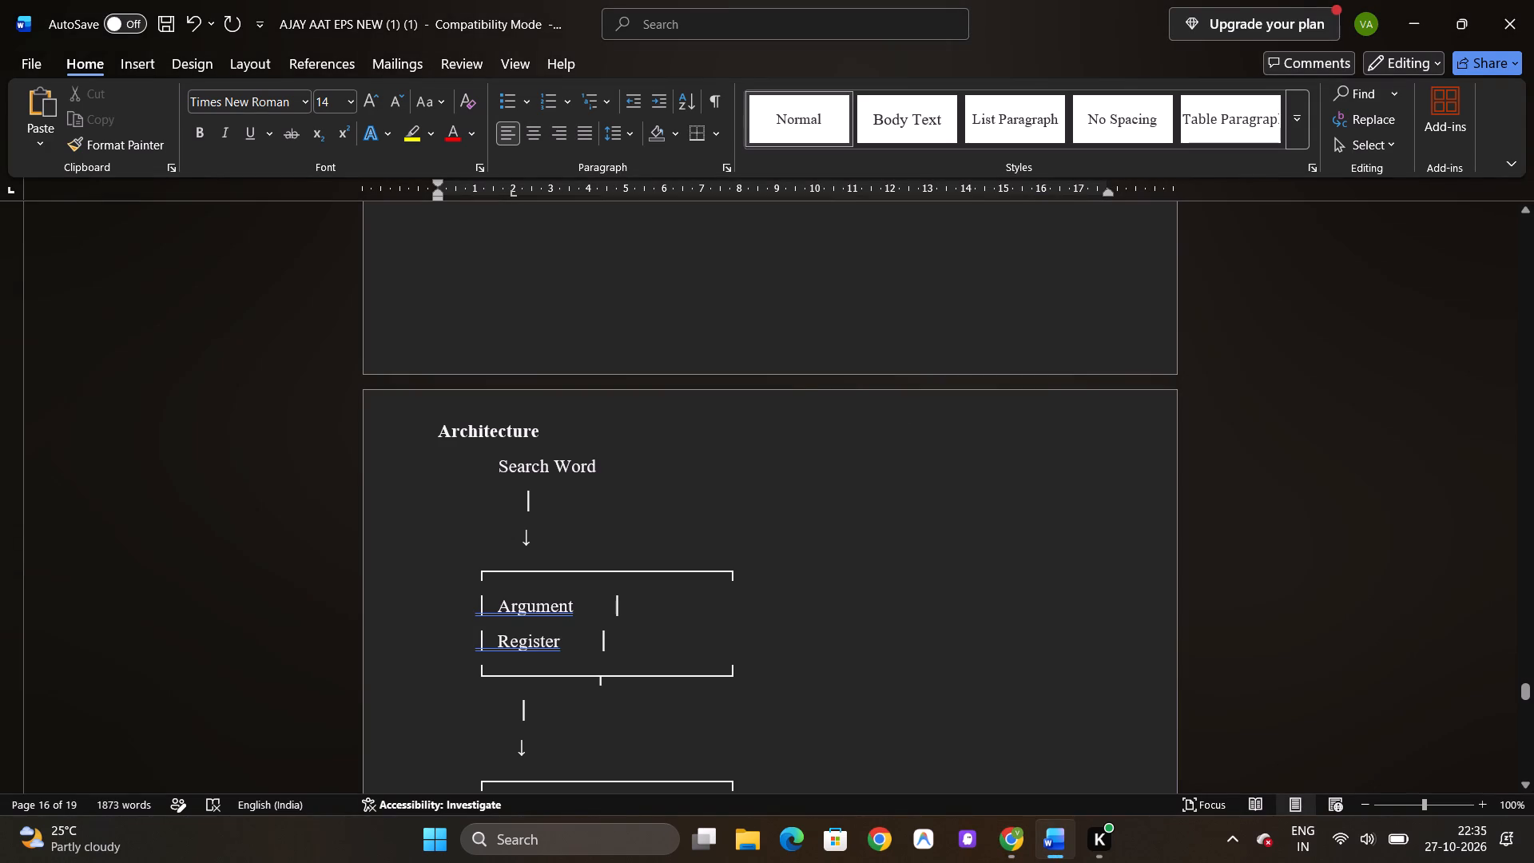
Insert spaces before the Argument label in the Architecture diagram's first box to move it toward the box's centre.
{"action": "left_click", "coordinate": [496, 607]}
{"action": "key", "text": "alt+Tab"}
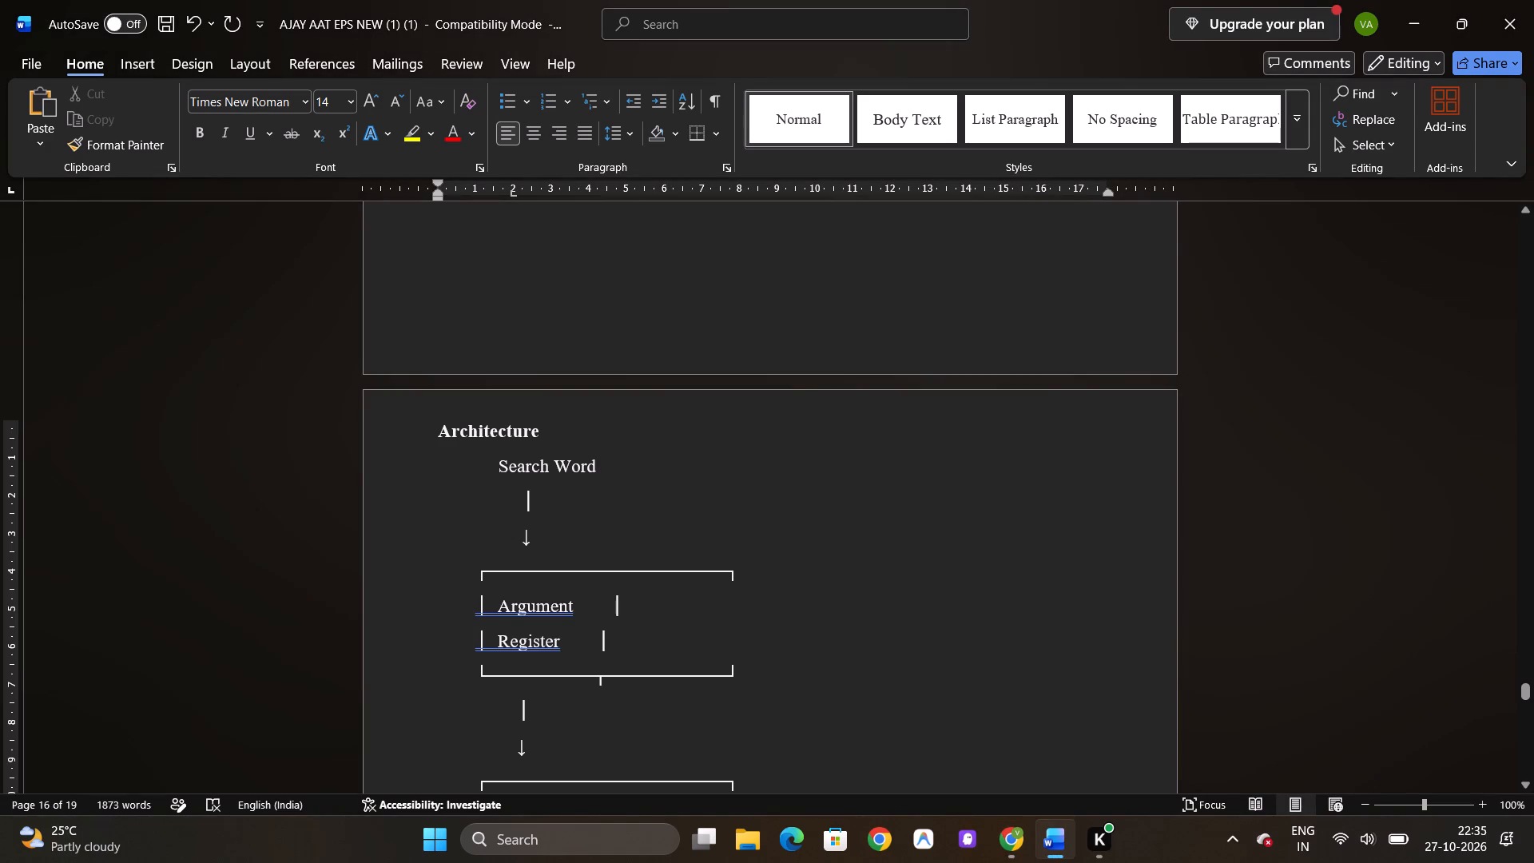
{"action": "key", "text": "alt+Tab"}
{"action": "key", "text": "space"}
{"action": "key", "text": "space"}
{"action": "key", "text": "space"}
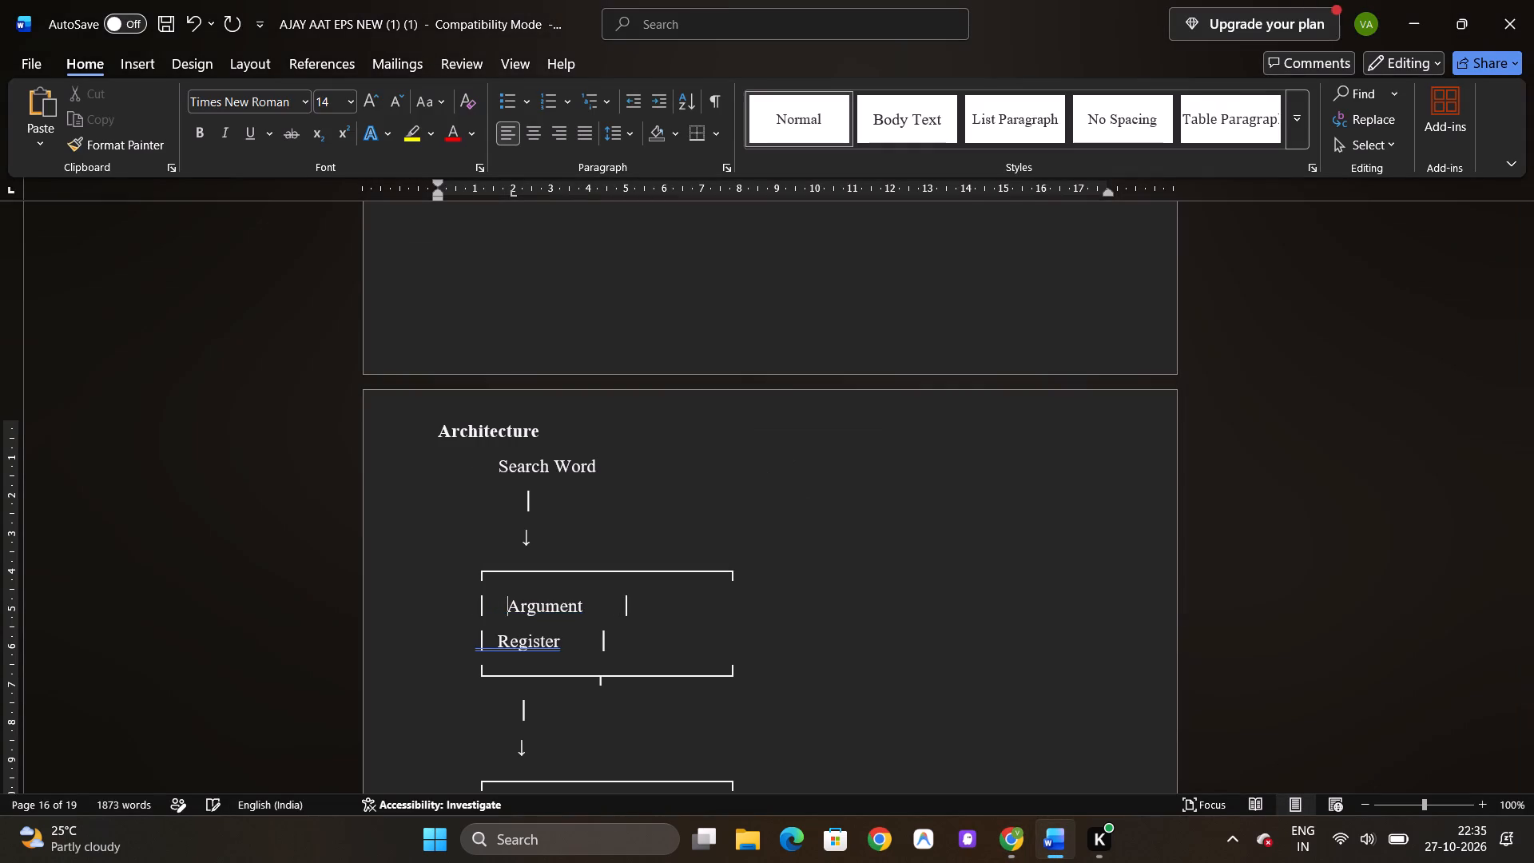
{"action": "key", "text": "space"}
{"action": "key", "text": "space"}
{"action": "key", "text": "space"}
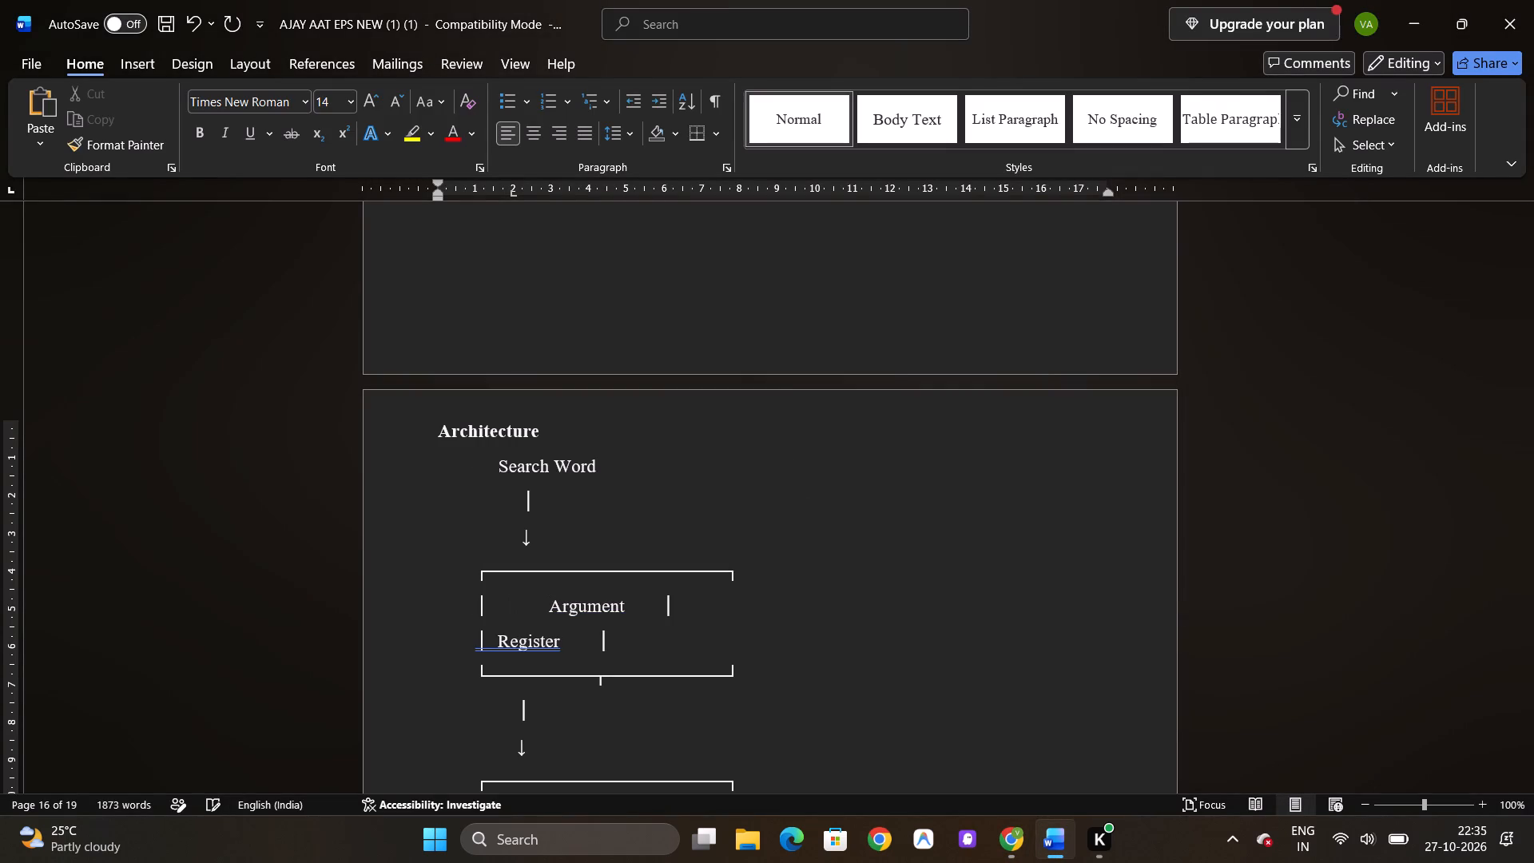
Insert spaces before the Register label in the first box to bring it roughly beneath Argument.
{"action": "left_click", "coordinate": [497, 649]}
{"action": "key", "text": "space"}
{"action": "key", "text": "space"}
{"action": "key", "text": "space"}
{"action": "key", "text": "space"}
{"action": "key", "text": "space"}
{"action": "key", "text": "space"}
{"action": "key", "text": "space"}
{"action": "key", "text": "space"}
{"action": "key", "text": "space"}
{"action": "key", "text": "space"}
{"action": "key", "text": "space"}
{"action": "key", "text": "space"}
{"action": "key", "text": "space"}
{"action": "key", "text": "space"}
Insert ten spaces before the Search Word label to place it above the centre of the first box.
{"action": "left_click", "coordinate": [498, 462]}
{"action": "key", "text": "space"}
{"action": "key", "text": "space"}
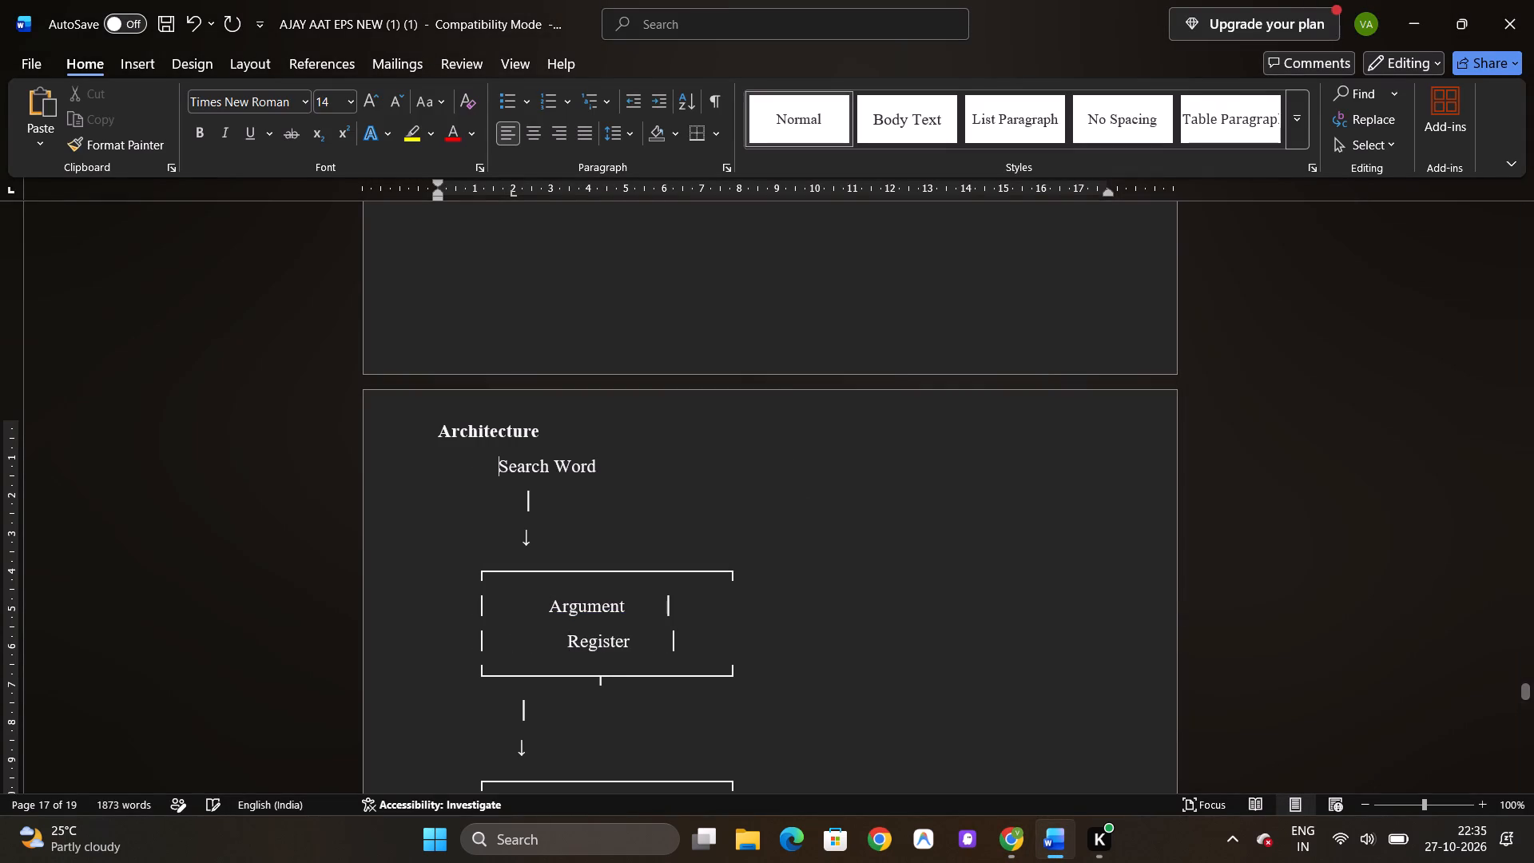
{"action": "key", "text": "space"}
{"action": "key", "text": "space"}
{"action": "key", "text": "space"}
{"action": "key", "text": "space"}
{"action": "key", "text": "space"}
{"action": "key", "text": "space"}
{"action": "key", "text": "space"}
{"action": "key", "text": "space"}
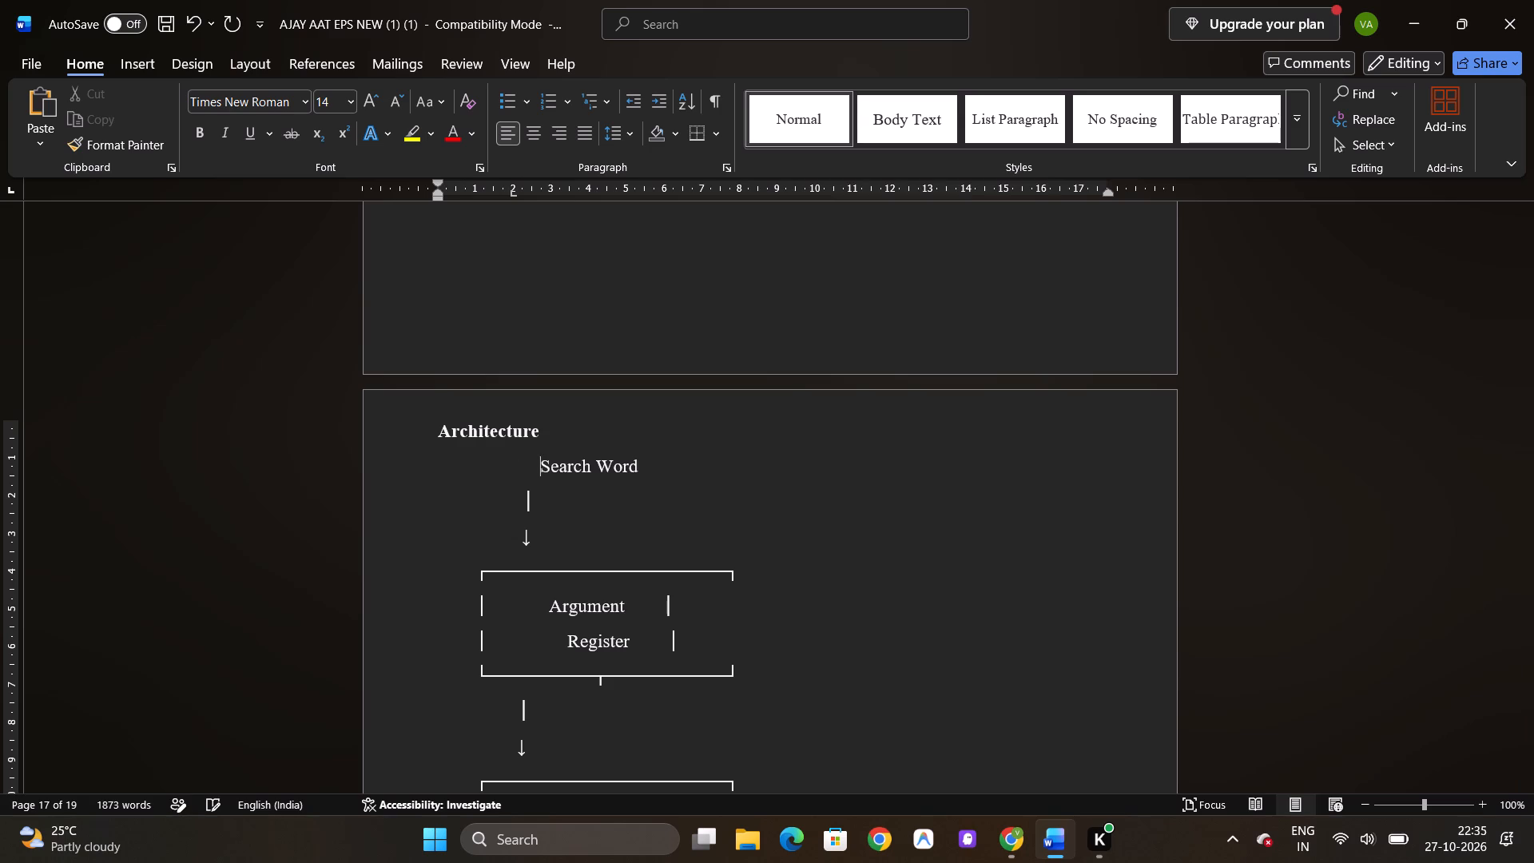
Insert spaces before the vertical line under Search Word to place it beneath the label's centre.
{"action": "left_click", "coordinate": [523, 498]}
{"action": "key", "text": "space"}
{"action": "key", "text": "space"}
{"action": "key", "text": "space"}
{"action": "key", "text": "space"}
{"action": "key", "text": "space"}
{"action": "key", "text": "space"}
{"action": "key", "text": "space"}
{"action": "key", "text": "space"}
{"action": "key", "text": "space"}
{"action": "key", "text": "space"}
{"action": "key", "text": "space"}
{"action": "key", "text": "space"}
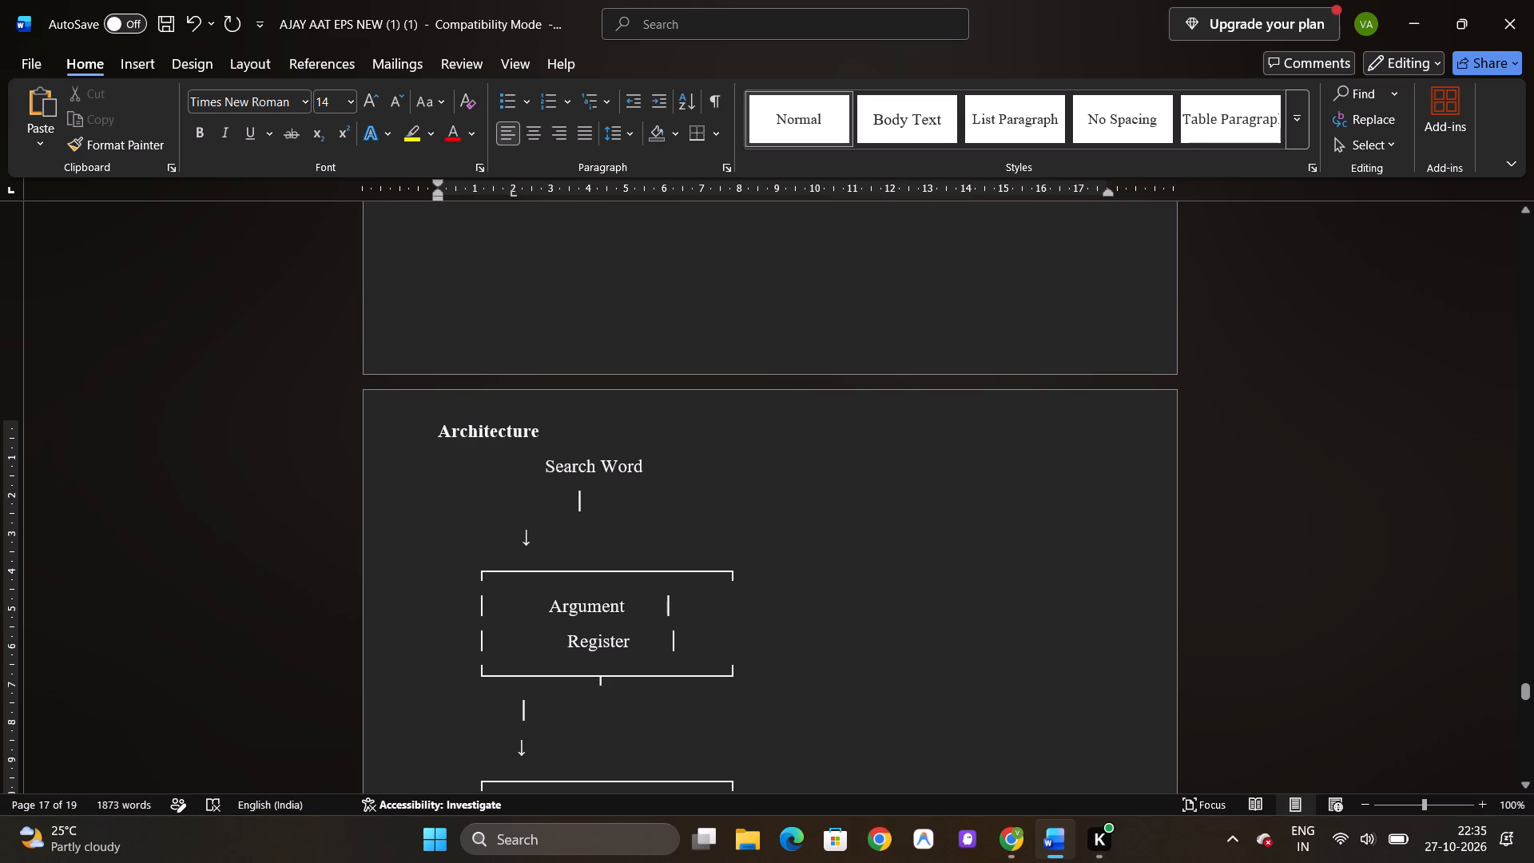
Insert eleven spaces before the down arrow under Search Word to line it up with the vertical line above.
{"action": "left_click", "coordinate": [523, 539]}
{"action": "key", "text": "space"}
{"action": "key", "text": "space"}
{"action": "key", "text": "space"}
{"action": "key", "text": "space"}
{"action": "key", "text": "space"}
{"action": "key", "text": "space"}
{"action": "key", "text": "space"}
{"action": "key", "text": "space"}
{"action": "key", "text": "space"}
{"action": "key", "text": "space"}
{"action": "key", "text": "space"}
Remove two spaces before the Register label to bring it closer to centred under Argument.
{"action": "key", "text": "Down"}
{"action": "key", "text": "Down"}
{"action": "key", "text": "Down"}
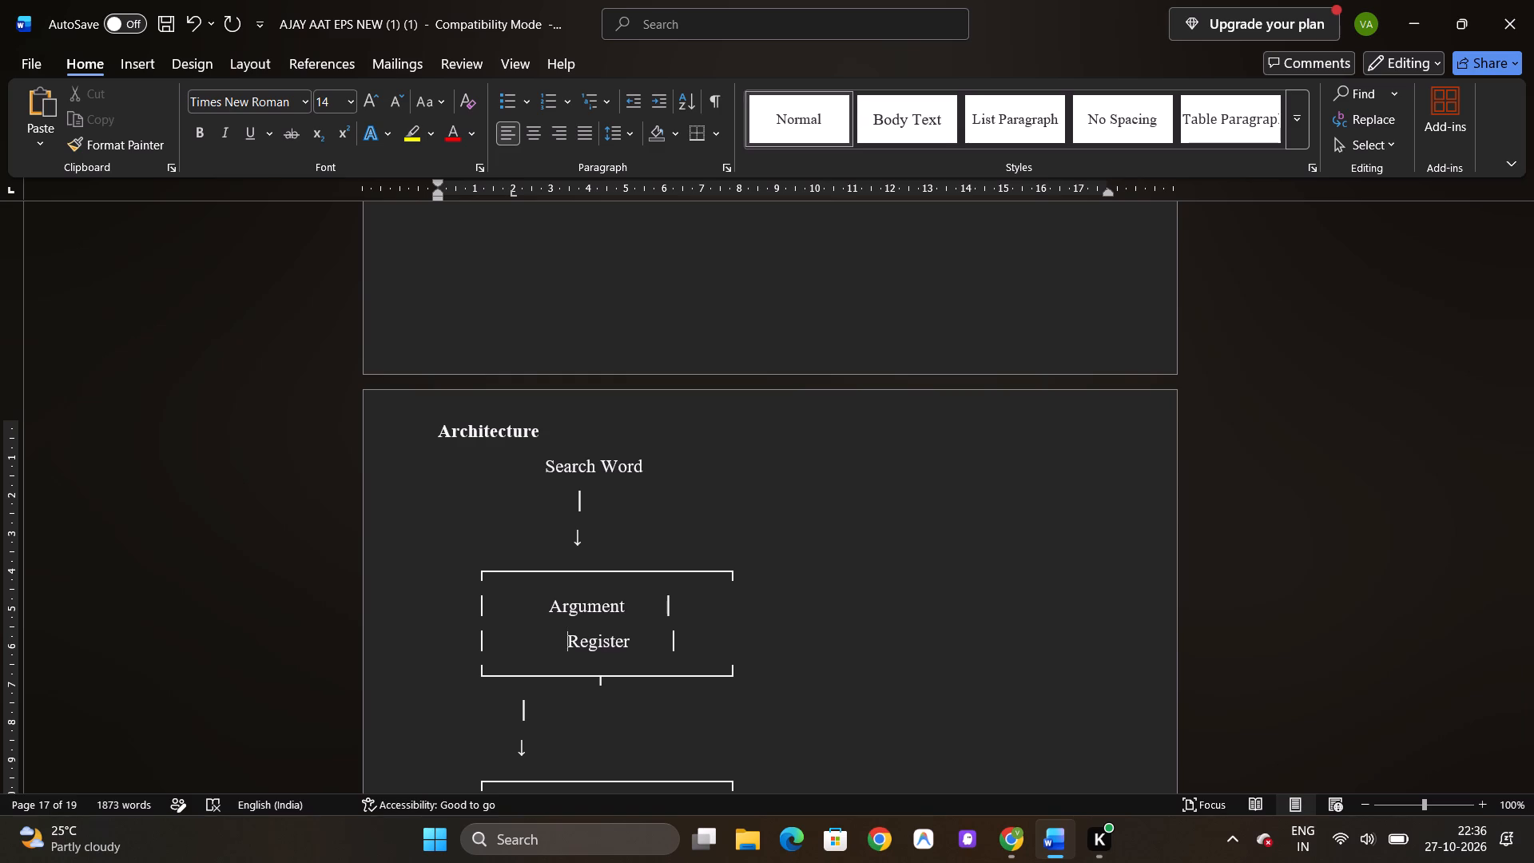
{"action": "key", "text": "BackSpace"}
{"action": "key", "text": "BackSpace"}
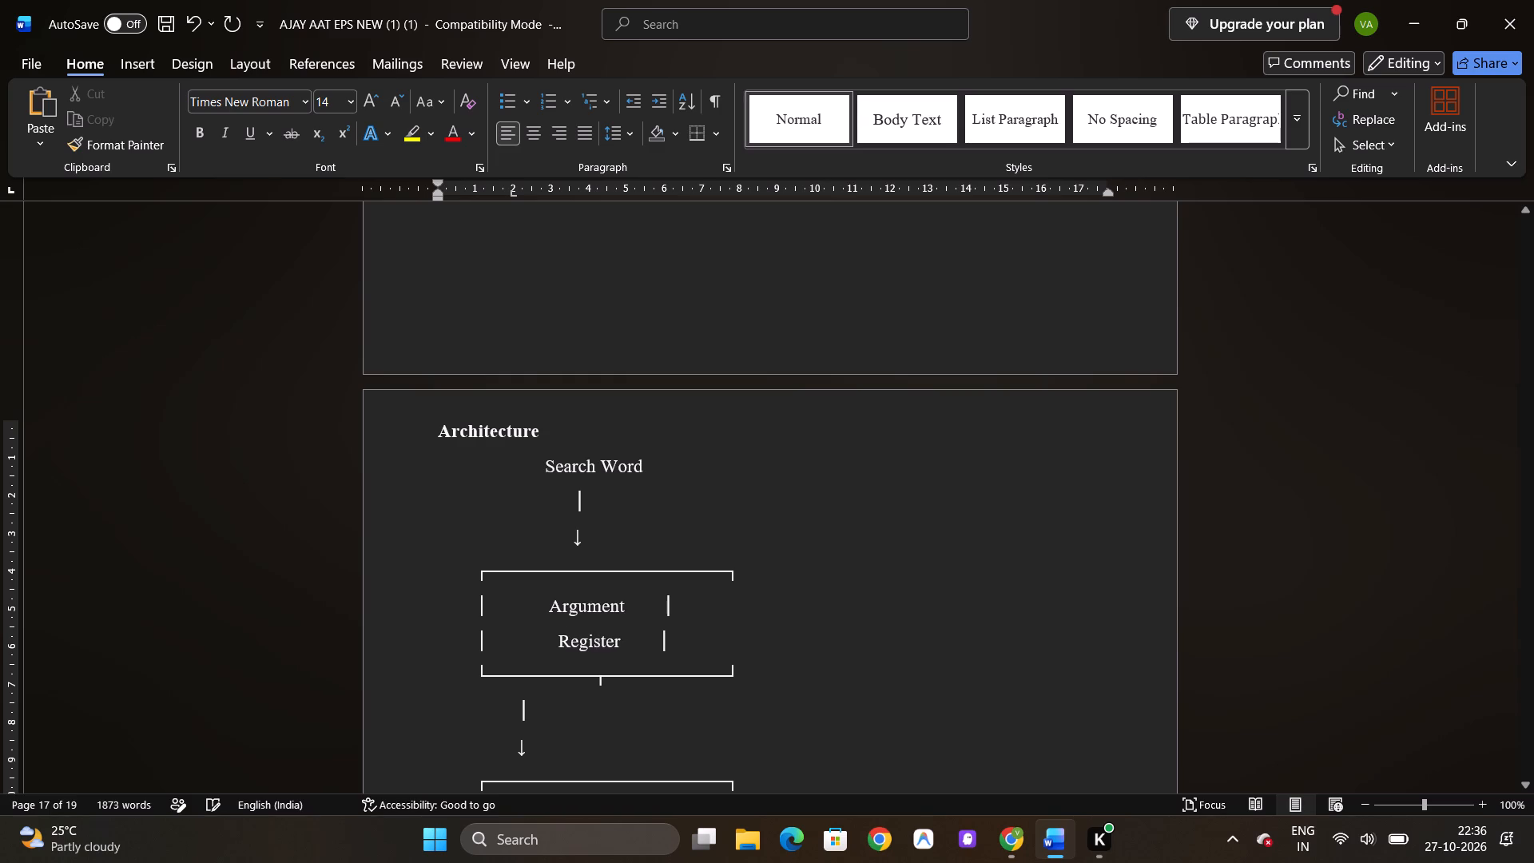
Insert spaces before the closing bar of the Argument row to align it with the box's right edge.
{"action": "left_click", "coordinate": [664, 598]}
{"action": "key", "text": "space"}
{"action": "key", "text": "BackSpace"}
{"action": "key", "text": "space"}
{"action": "key", "text": "space"}
{"action": "key", "text": "space"}
{"action": "key", "text": "space"}
{"action": "key", "text": "space"}
{"action": "key", "text": "space"}
{"action": "key", "text": "space"}
{"action": "key", "text": "space"}
{"action": "key", "text": "space"}
{"action": "key", "text": "space"}
{"action": "key", "text": "space"}
{"action": "key", "text": "space"}
{"action": "key", "text": "space"}
{"action": "key", "text": "space"}
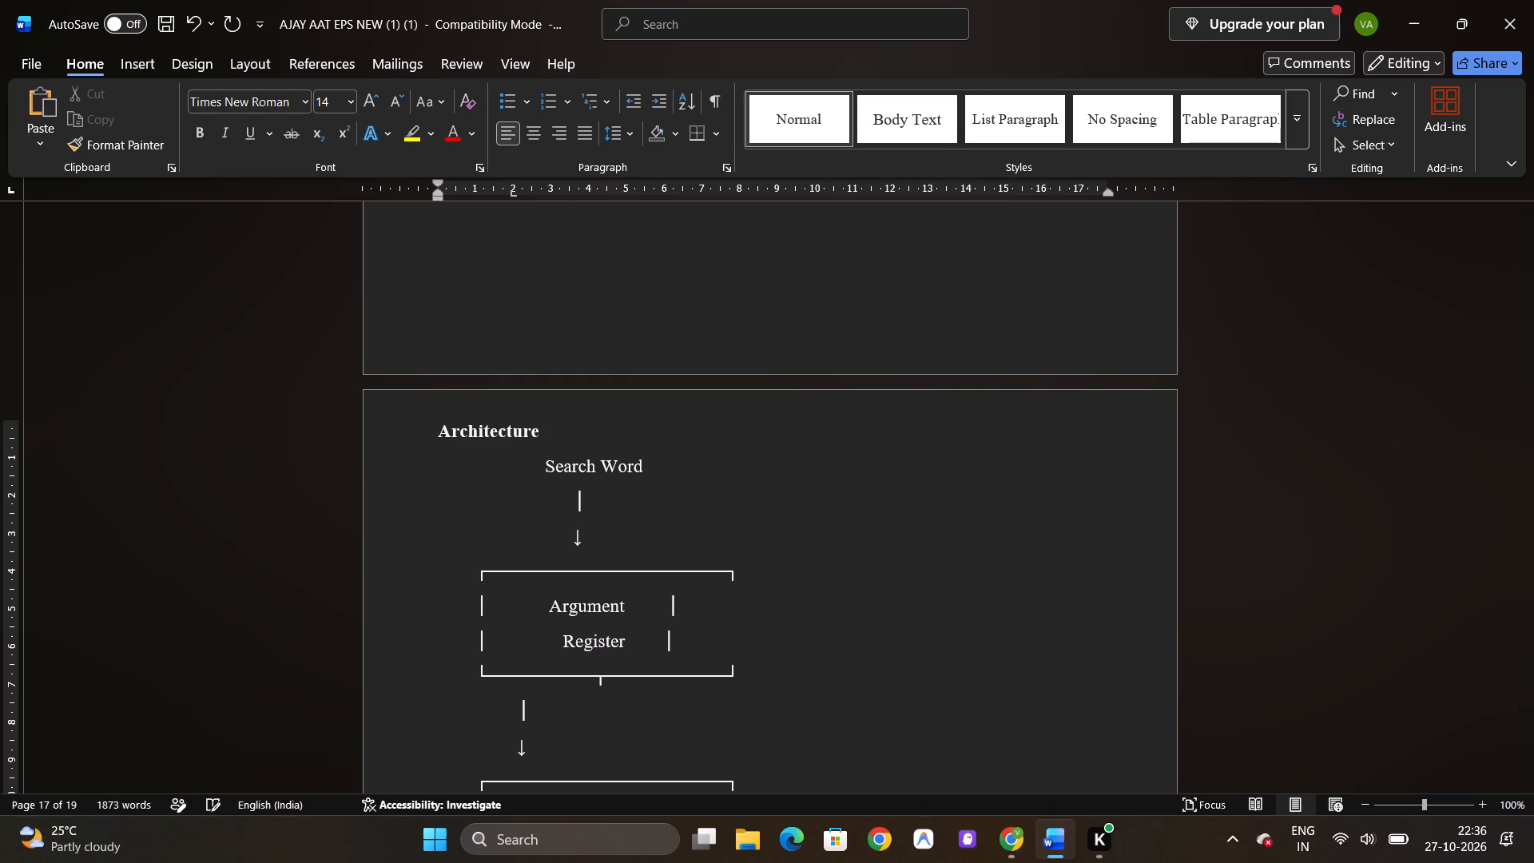
Insert thirteen spaces before the closing bar of the Register row to align it with the Argument row's bar.
{"action": "key", "text": "Down"}
{"action": "key", "text": "Left"}
{"action": "key", "text": "space"}
{"action": "key", "text": "space"}
{"action": "key", "text": "space"}
{"action": "key", "text": "space"}
{"action": "key", "text": "space"}
{"action": "key", "text": "space"}
{"action": "key", "text": "space"}
{"action": "key", "text": "space"}
{"action": "key", "text": "space"}
{"action": "key", "text": "space"}
{"action": "key", "text": "space"}
{"action": "key", "text": "space"}
{"action": "key", "text": "space"}
Remove two more spaces before the Register label to centre it under Argument.
{"action": "key", "text": "Left"}
{"action": "key", "text": "Left"}
{"action": "key", "text": "Left"}
{"action": "key", "text": "Left"}
{"action": "key", "text": "Left"}
{"action": "key", "text": "Left"}
{"action": "key", "text": "Left"}
{"action": "key", "text": "Left"}
{"action": "key", "text": "Left"}
{"action": "key", "text": "Left"}
{"action": "key", "text": "Left"}
{"action": "key", "text": "Left"}
{"action": "key", "text": "Left"}
{"action": "key", "text": "Left"}
{"action": "key", "text": "Left"}
{"action": "key", "text": "Left"}
{"action": "key", "text": "Left"}
{"action": "key", "text": "Left"}
{"action": "key", "text": "Left"}
{"action": "key", "text": "Left"}
{"action": "key", "text": "Right"}
{"action": "key", "text": "Right"}
{"action": "key", "text": "Right"}
{"action": "key", "text": "Right"}
{"action": "key", "text": "BackSpace"}
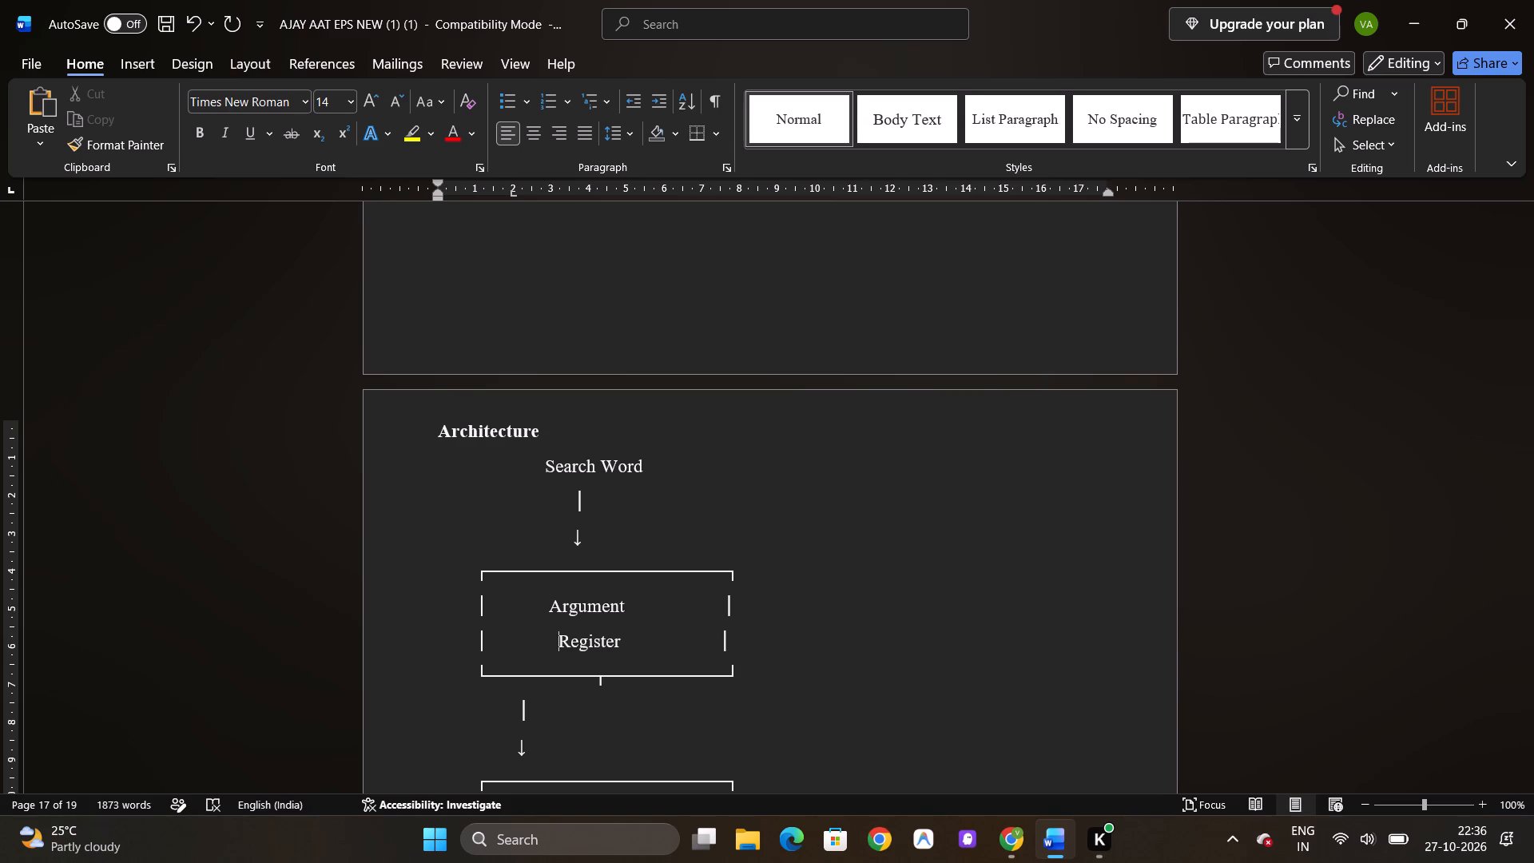
{"action": "key", "text": "BackSpace"}
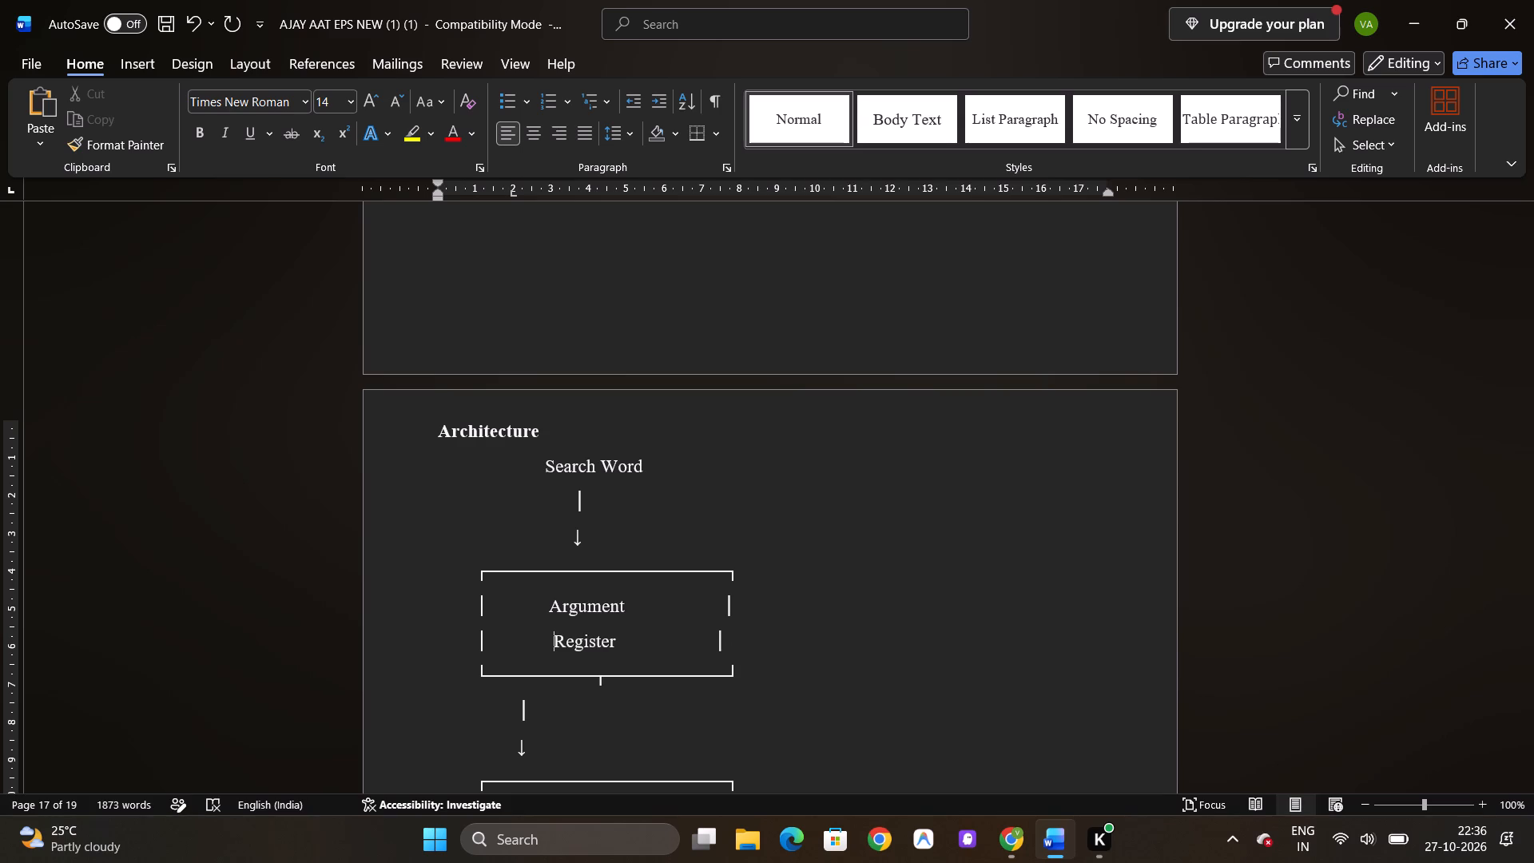
Insert sixteen spaces before the vertical line below the Argument Register box to place it under the box's bottom junction.
{"action": "scroll", "coordinate": [664, 598], "scroll_direction": "down", "scroll_amount": 1}
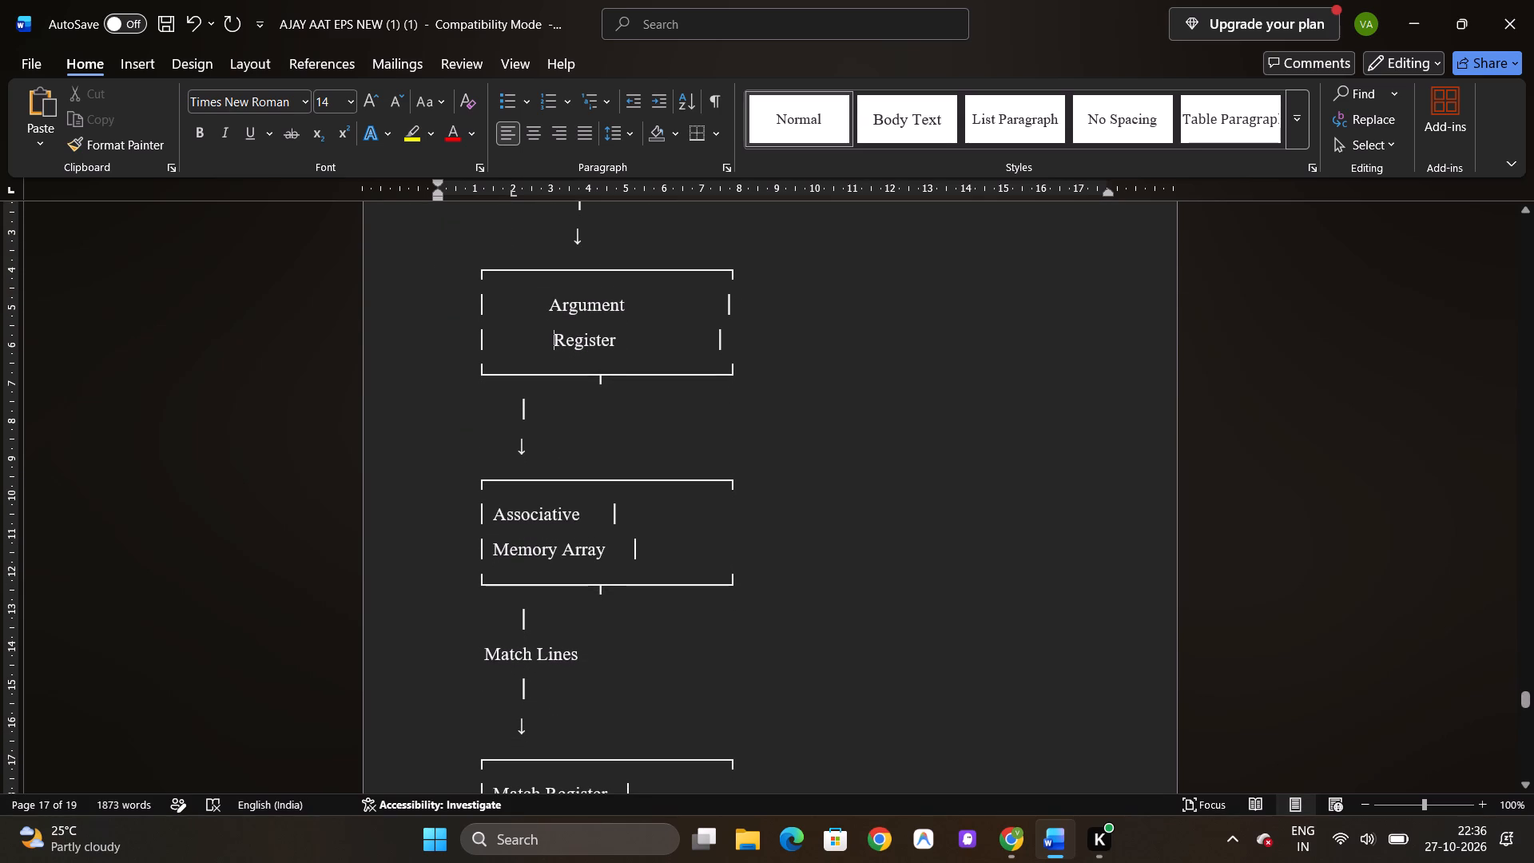
{"action": "left_click", "coordinate": [522, 408]}
{"action": "key", "text": "space"}
{"action": "key", "text": "space"}
{"action": "key", "text": "space"}
{"action": "key", "text": "space"}
{"action": "key", "text": "space"}
{"action": "key", "text": "space"}
{"action": "key", "text": "space"}
{"action": "key", "text": "space"}
{"action": "key", "text": "space"}
{"action": "key", "text": "space"}
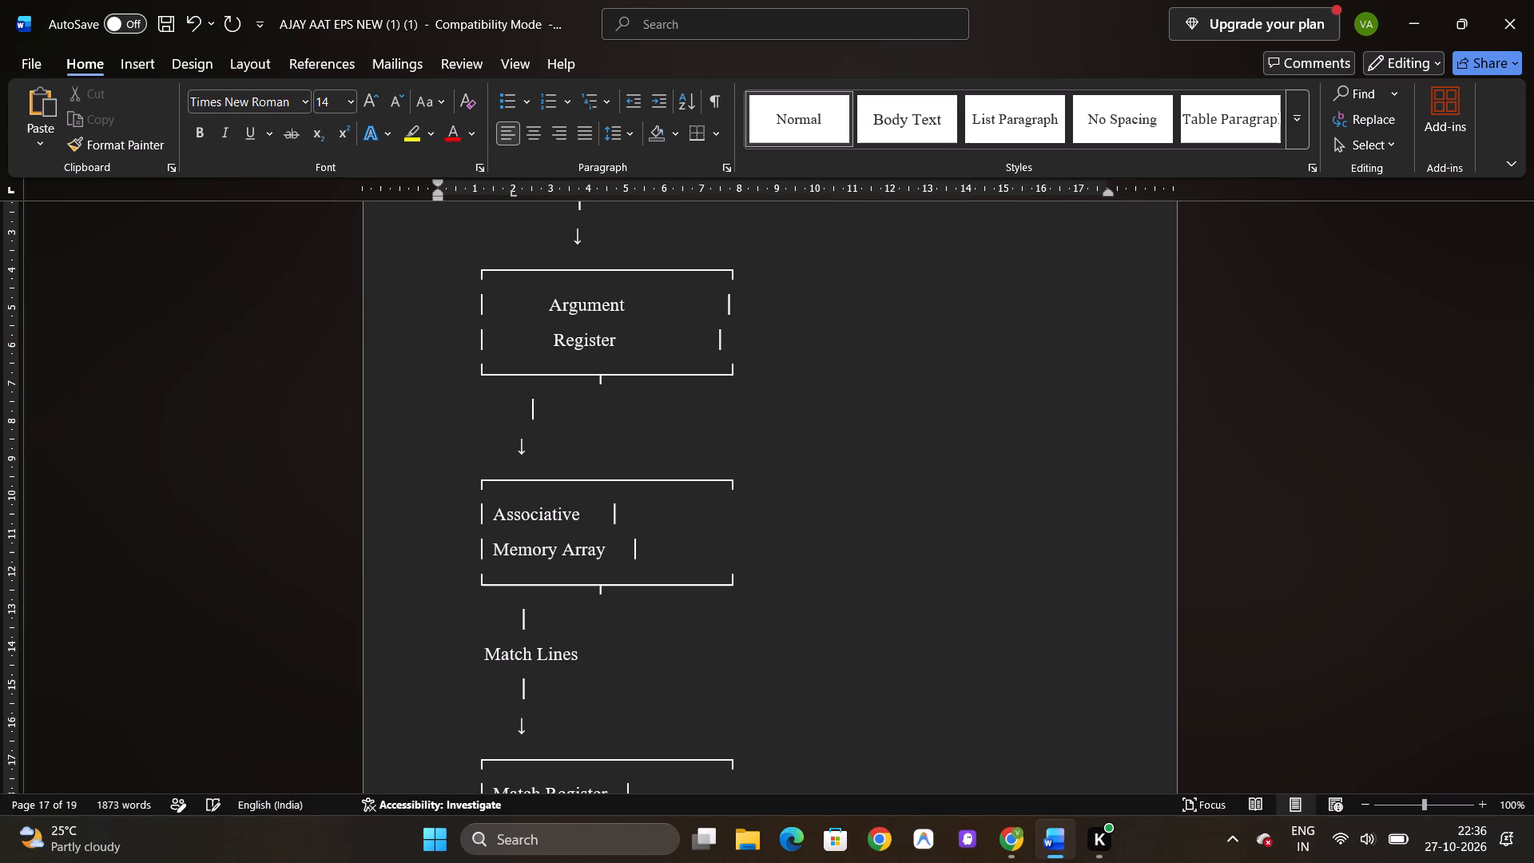
{"action": "key", "text": "space"}
{"action": "key", "text": "space"}
{"action": "key", "text": "space"}
{"action": "key", "text": "space"}
{"action": "key", "text": "space"}
{"action": "key", "text": "space"}
Insert nineteen spaces before the down arrow below the Argument Register box to bring it under the vertical line.
{"action": "left_click", "coordinate": [516, 446]}
{"action": "key", "text": "space"}
{"action": "key", "text": "space"}
{"action": "key", "text": "space"}
{"action": "key", "text": "space"}
{"action": "key", "text": "space"}
{"action": "key", "text": "space"}
{"action": "key", "text": "space"}
{"action": "key", "text": "space"}
{"action": "key", "text": "space"}
{"action": "key", "text": "space"}
{"action": "key", "text": "space"}
{"action": "key", "text": "space"}
{"action": "key", "text": "space"}
{"action": "key", "text": "space"}
{"action": "key", "text": "space"}
{"action": "key", "text": "space"}
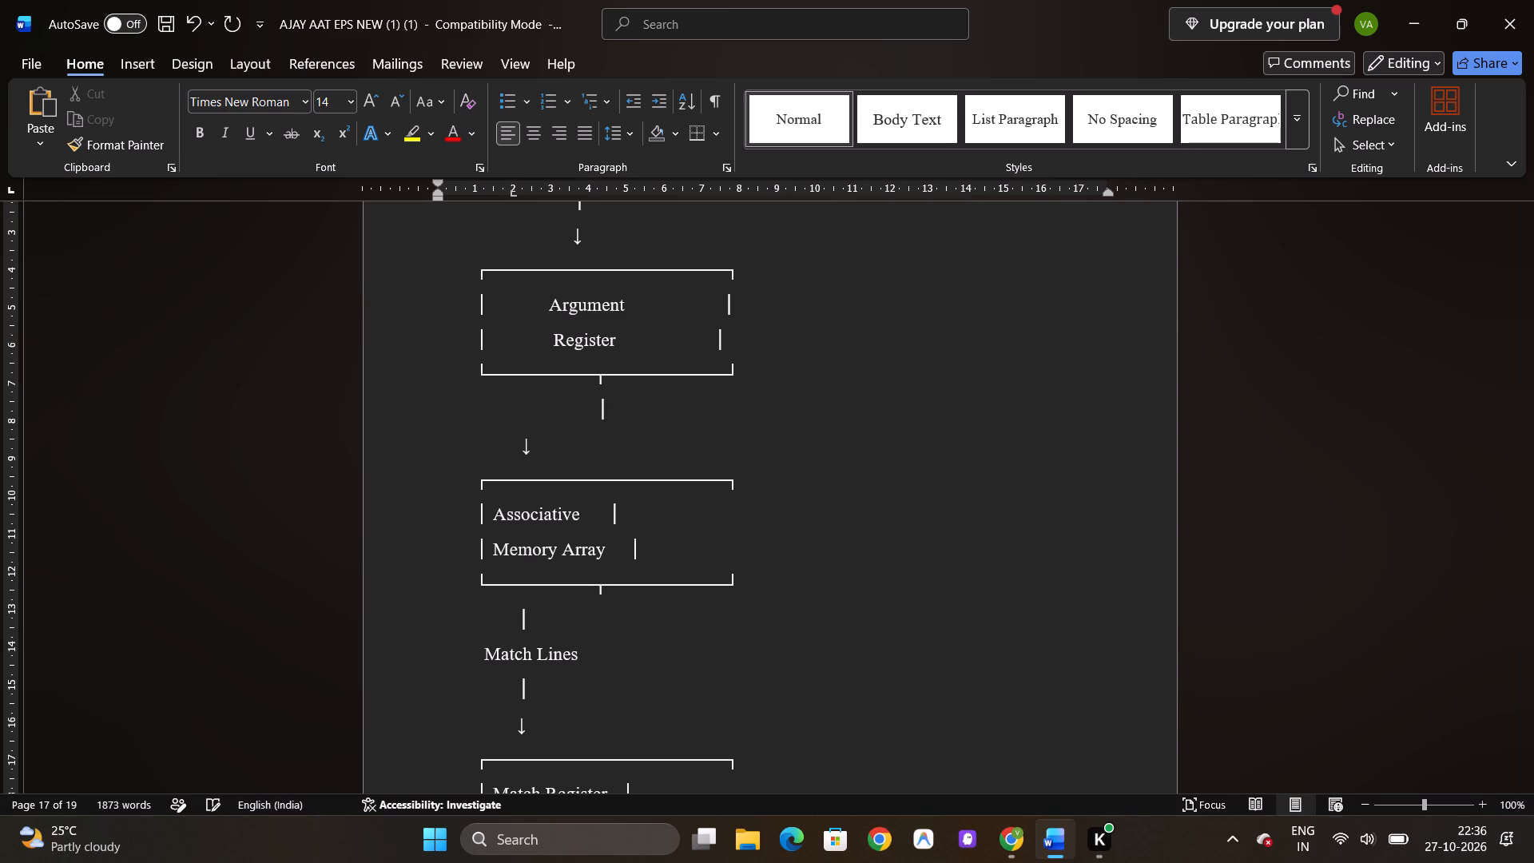
{"action": "key", "text": "space"}
{"action": "key", "text": "space"}
{"action": "key", "text": "space"}
Indent the Associative label by a net sixteen spaces to centre it in its box.
{"action": "left_click", "coordinate": [490, 517]}
{"action": "key", "text": "space"}
{"action": "key", "text": "space"}
{"action": "key", "text": "space"}
{"action": "key", "text": "space"}
{"action": "key", "text": "space"}
{"action": "key", "text": "space"}
{"action": "key", "text": "space"}
{"action": "key", "text": "space"}
{"action": "key", "text": "space"}
{"action": "key", "text": "space"}
{"action": "key", "text": "space"}
{"action": "key", "text": "space"}
{"action": "key", "text": "space"}
{"action": "key", "text": "space"}
{"action": "key", "text": "space"}
{"action": "key", "text": "space"}
{"action": "key", "text": "space"}
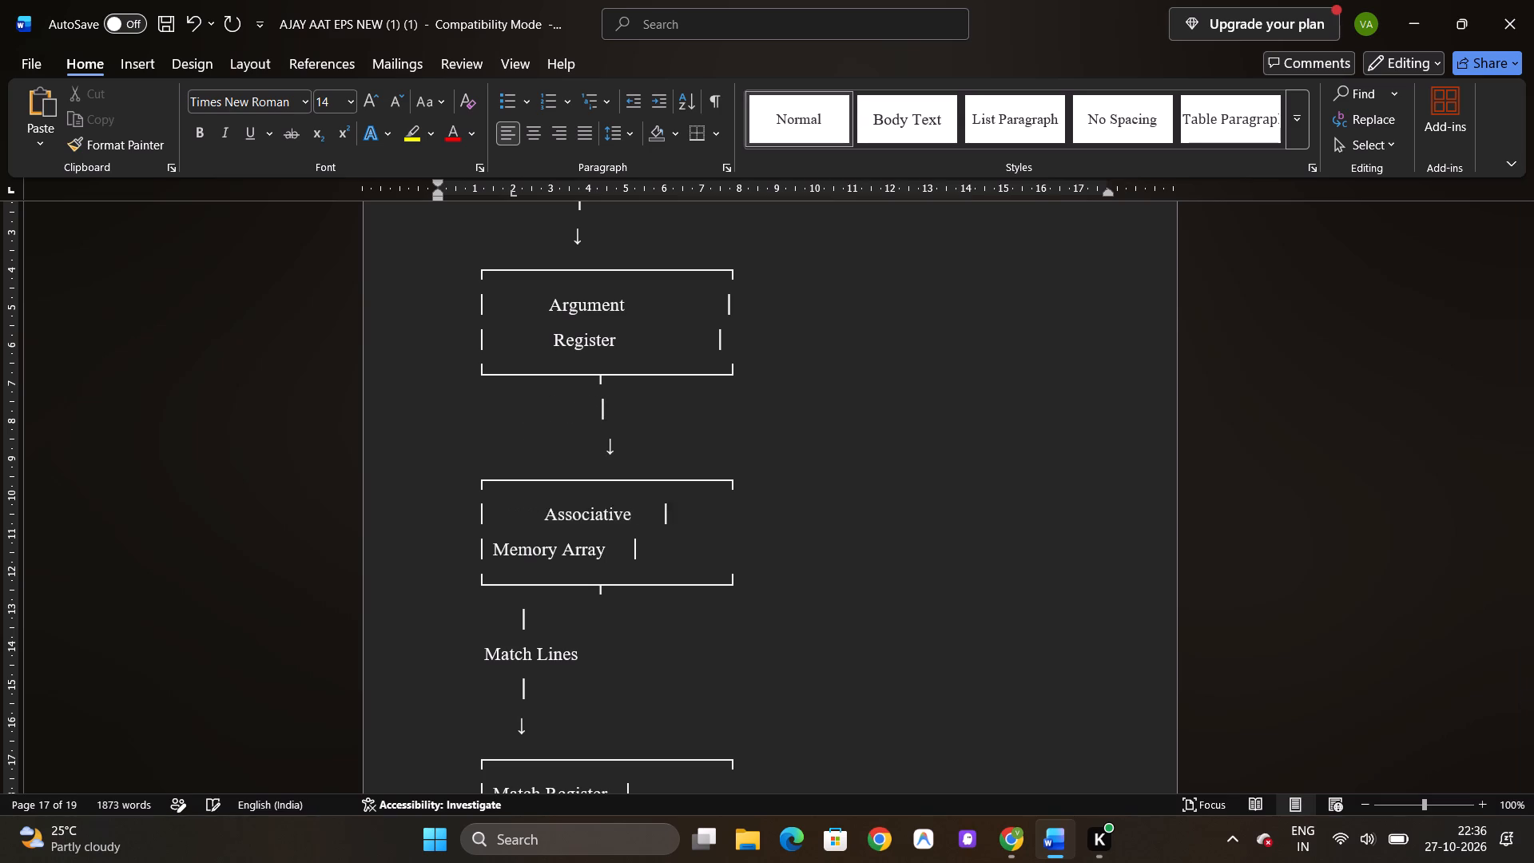
{"action": "key", "text": "space"}
{"action": "key", "text": "BackSpace"}
{"action": "key", "text": "BackSpace"}
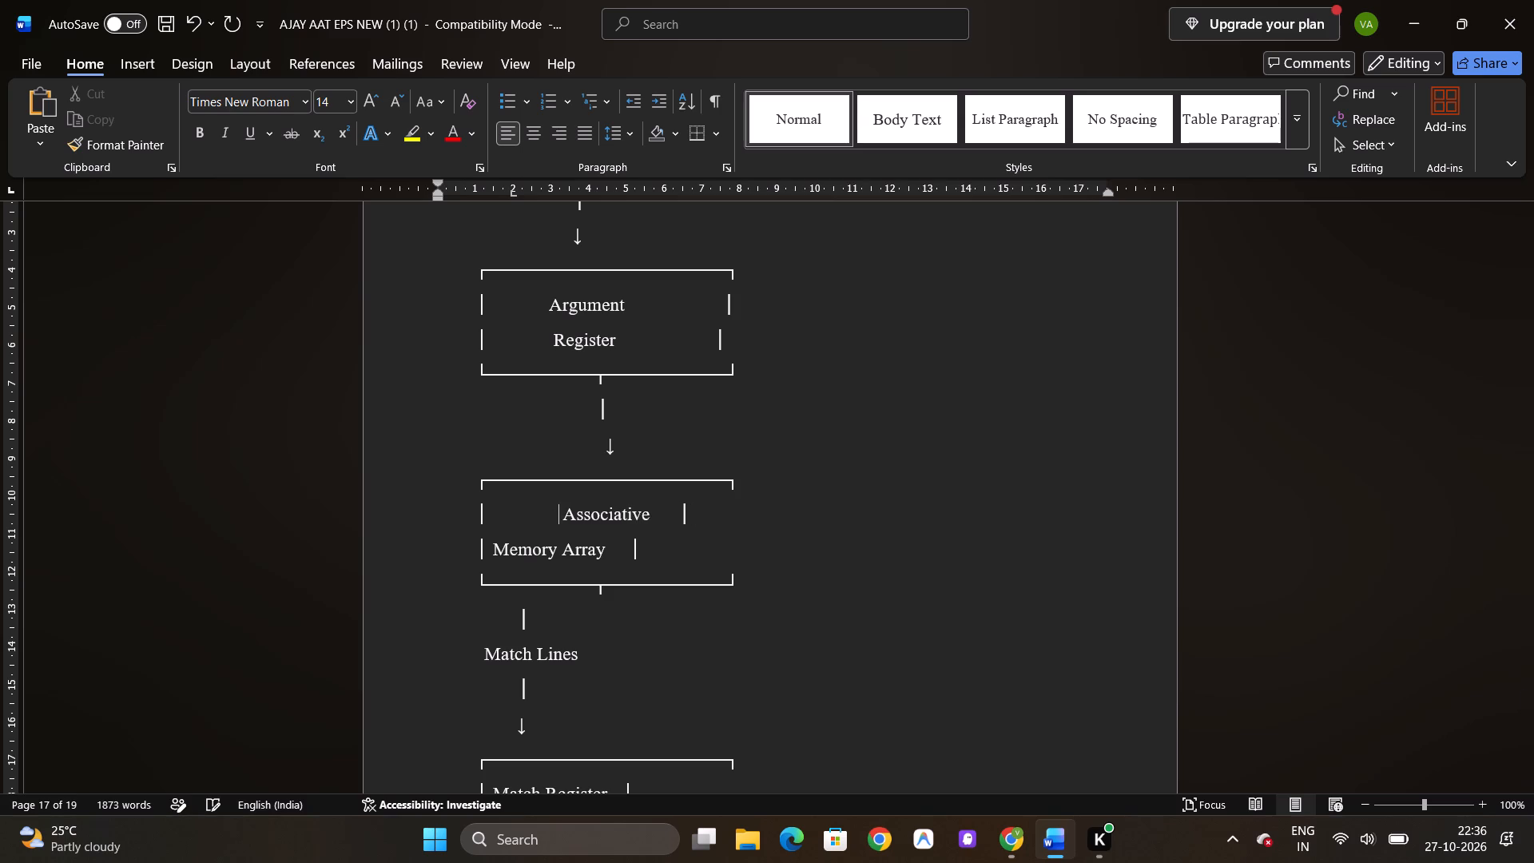
Insert twelve spaces before the Memory Array label to centre it under Associative.
{"action": "left_click", "coordinate": [494, 549]}
{"action": "key", "text": "space"}
{"action": "key", "text": "space"}
{"action": "key", "text": "space"}
{"action": "key", "text": "space"}
{"action": "key", "text": "space"}
{"action": "key", "text": "space"}
{"action": "key", "text": "space"}
{"action": "key", "text": "space"}
{"action": "key", "text": "space"}
{"action": "key", "text": "space"}
{"action": "key", "text": "space"}
{"action": "key", "text": "space"}
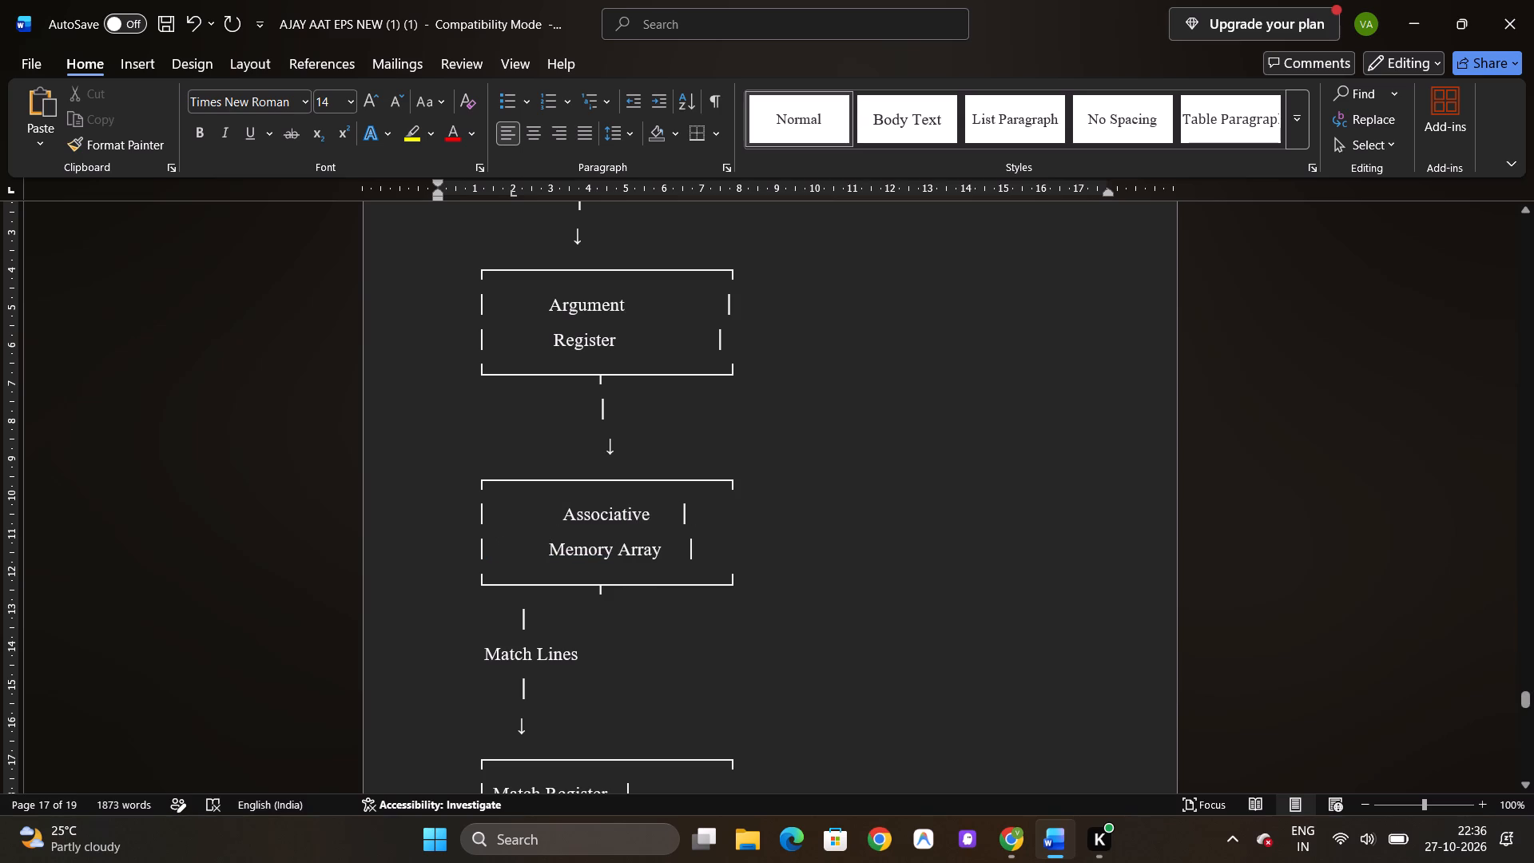
Insert ten spaces before the closing bar of the Associative row to align it with the box's right edge.
{"action": "left_click", "coordinate": [680, 517]}
{"action": "key", "text": "space"}
{"action": "key", "text": "space"}
{"action": "key", "text": "space"}
{"action": "key", "text": "space"}
{"action": "key", "text": "space"}
{"action": "key", "text": "space"}
{"action": "key", "text": "space"}
{"action": "key", "text": "space"}
{"action": "key", "text": "space"}
{"action": "key", "text": "space"}
Insert nine spaces before the closing bar of the Memory Array row to align it with the box's right edge.
{"action": "left_click", "coordinate": [688, 545]}
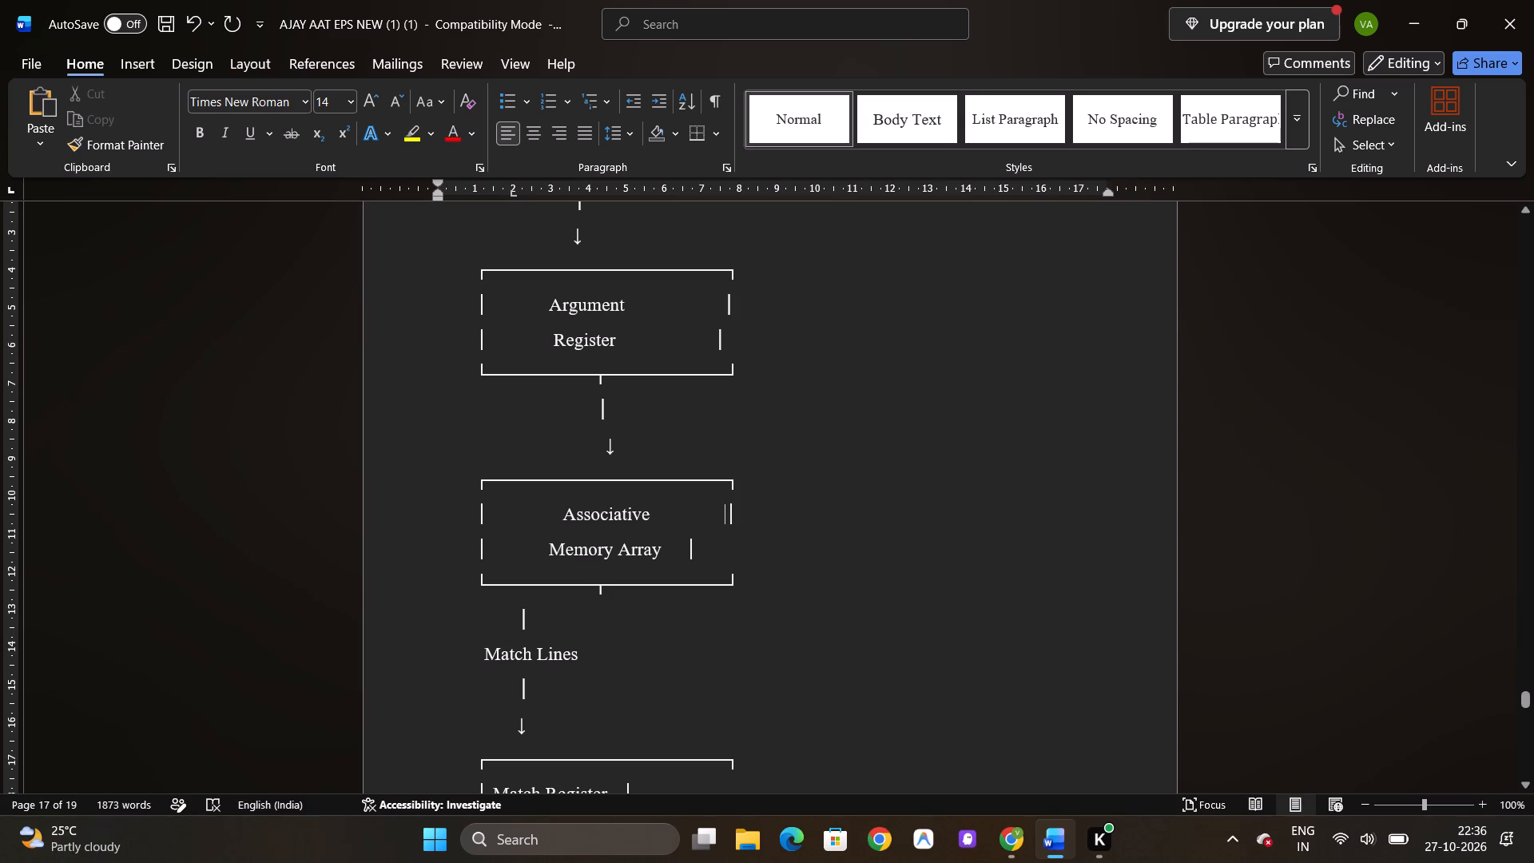
{"action": "key", "text": "space"}
{"action": "key", "text": "space"}
{"action": "key", "text": "space"}
{"action": "key", "text": "space"}
{"action": "key", "text": "space"}
{"action": "key", "text": "space"}
{"action": "key", "text": "space"}
{"action": "key", "text": "space"}
{"action": "key", "text": "space"}
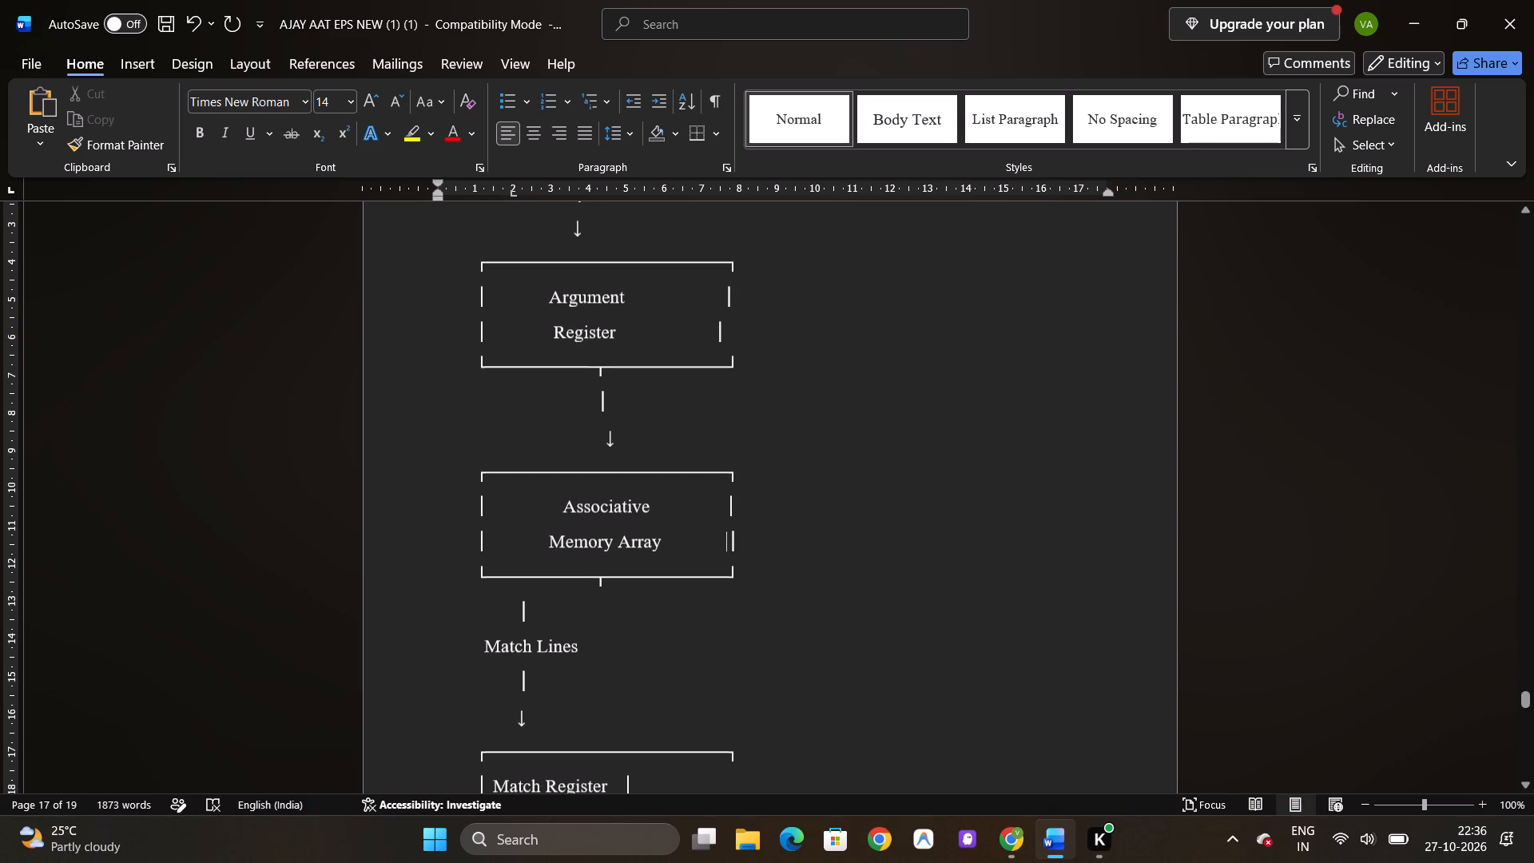
Remove one space before the down arrow above the Associative Memory Array box to line it up with the vertical line.
{"action": "left_click", "coordinate": [608, 431]}
{"action": "key", "text": "BackSpace"}
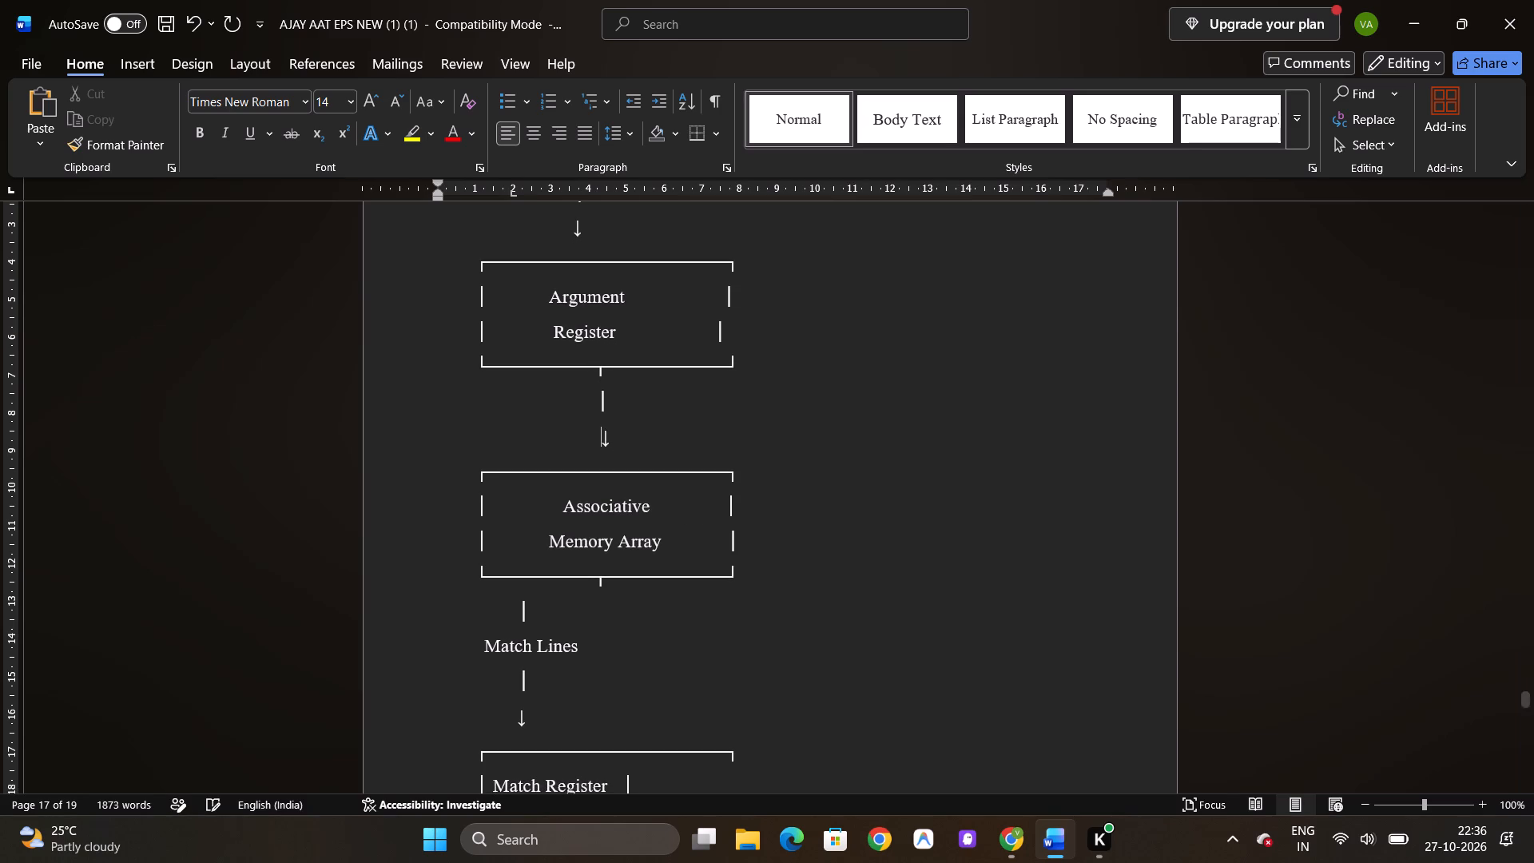
Insert seventeen spaces before the vertical line above Match Lines to place it under the Associative Memory Array box's bottom junction.
{"action": "scroll", "coordinate": [608, 431], "scroll_direction": "down", "scroll_amount": 1}
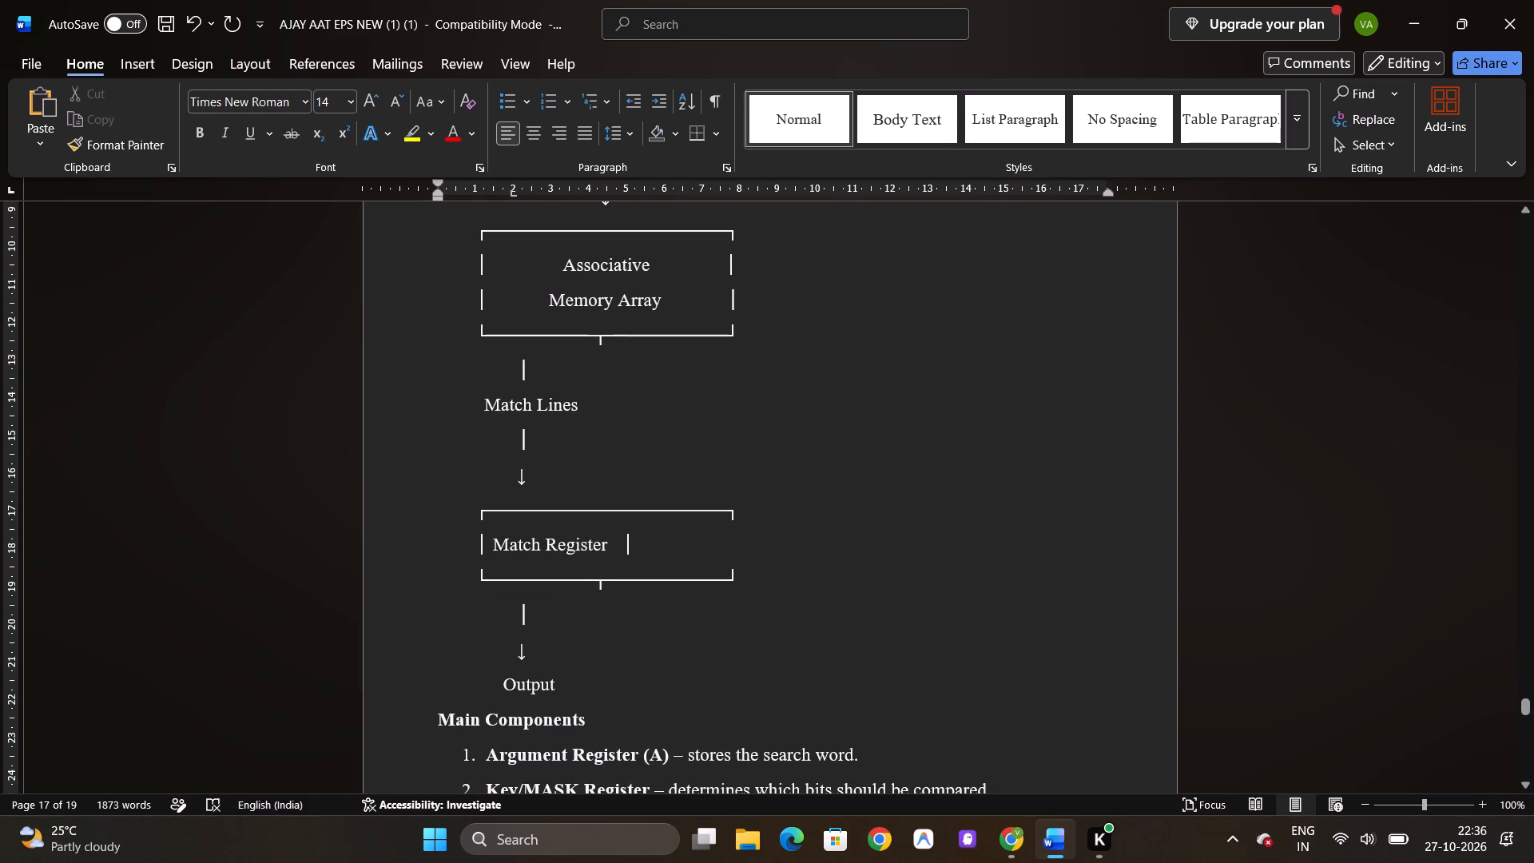
{"action": "left_click", "coordinate": [513, 368]}
{"action": "key", "text": "space"}
{"action": "key", "text": "space"}
{"action": "key", "text": "space"}
{"action": "key", "text": "space"}
{"action": "key", "text": "space"}
{"action": "key", "text": "space"}
{"action": "key", "text": "space"}
{"action": "key", "text": "space"}
{"action": "key", "text": "space"}
{"action": "key", "text": "space"}
{"action": "key", "text": "space"}
{"action": "key", "text": "space"}
{"action": "key", "text": "space"}
{"action": "key", "text": "space"}
{"action": "key", "text": "space"}
{"action": "key", "text": "space"}
{"action": "key", "text": "space"}
Insert fifteen spaces before the Match Lines label to centre it under the vertical line.
{"action": "left_click", "coordinate": [485, 404]}
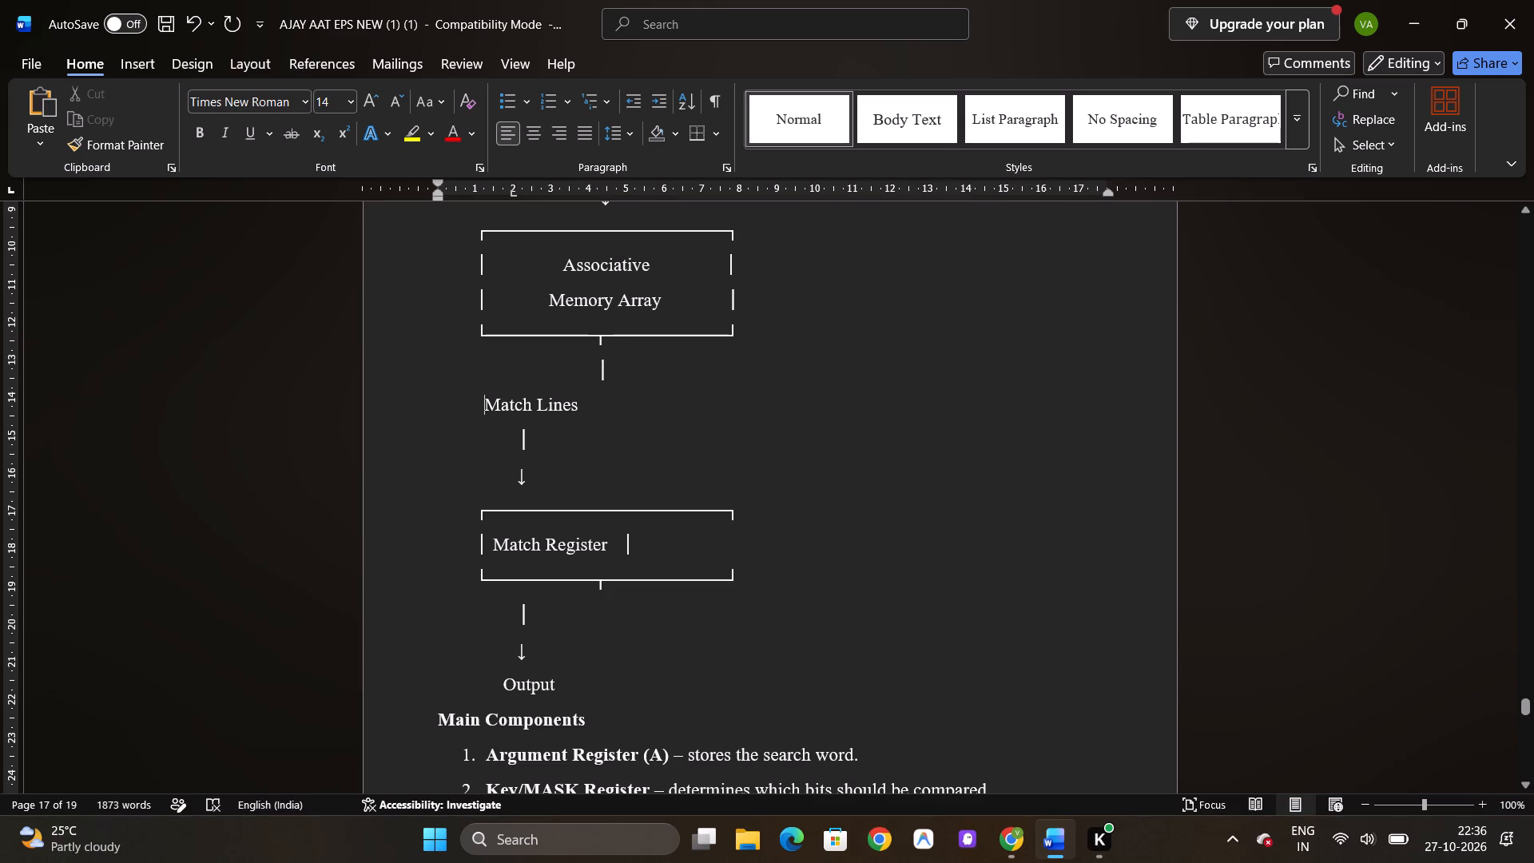
{"action": "key", "text": "space"}
{"action": "key", "text": "space"}
{"action": "key", "text": "space"}
{"action": "key", "text": "space"}
{"action": "key", "text": "space"}
{"action": "key", "text": "space"}
{"action": "key", "text": "space"}
{"action": "key", "text": "space"}
{"action": "key", "text": "space"}
{"action": "key", "text": "space"}
{"action": "key", "text": "space"}
{"action": "key", "text": "space"}
{"action": "key", "text": "space"}
{"action": "key", "text": "space"}
{"action": "key", "text": "space"}
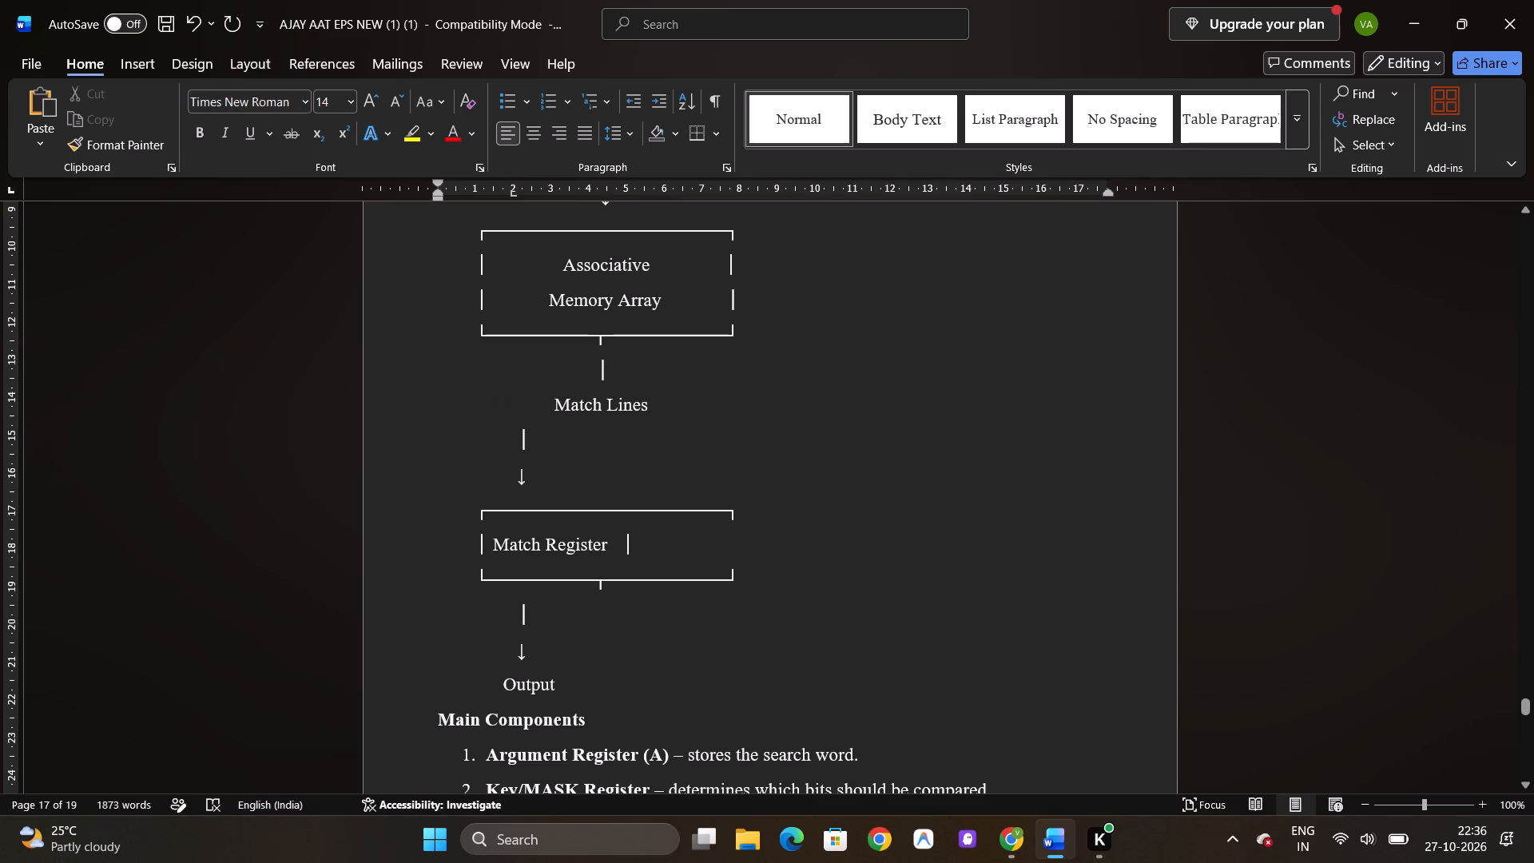
Insert eighteen spaces before the vertical line below Match Lines to centre it under the label.
{"action": "left_click", "coordinate": [518, 442]}
{"action": "key", "text": "space"}
{"action": "key", "text": "space"}
{"action": "key", "text": "space"}
{"action": "key", "text": "space"}
{"action": "key", "text": "space"}
{"action": "key", "text": "space"}
{"action": "key", "text": "space"}
{"action": "key", "text": "space"}
{"action": "key", "text": "space"}
{"action": "key", "text": "space"}
{"action": "key", "text": "space"}
{"action": "key", "text": "space"}
{"action": "key", "text": "space"}
{"action": "key", "text": "space"}
{"action": "key", "text": "space"}
{"action": "key", "text": "space"}
{"action": "key", "text": "space"}
{"action": "key", "text": "space"}
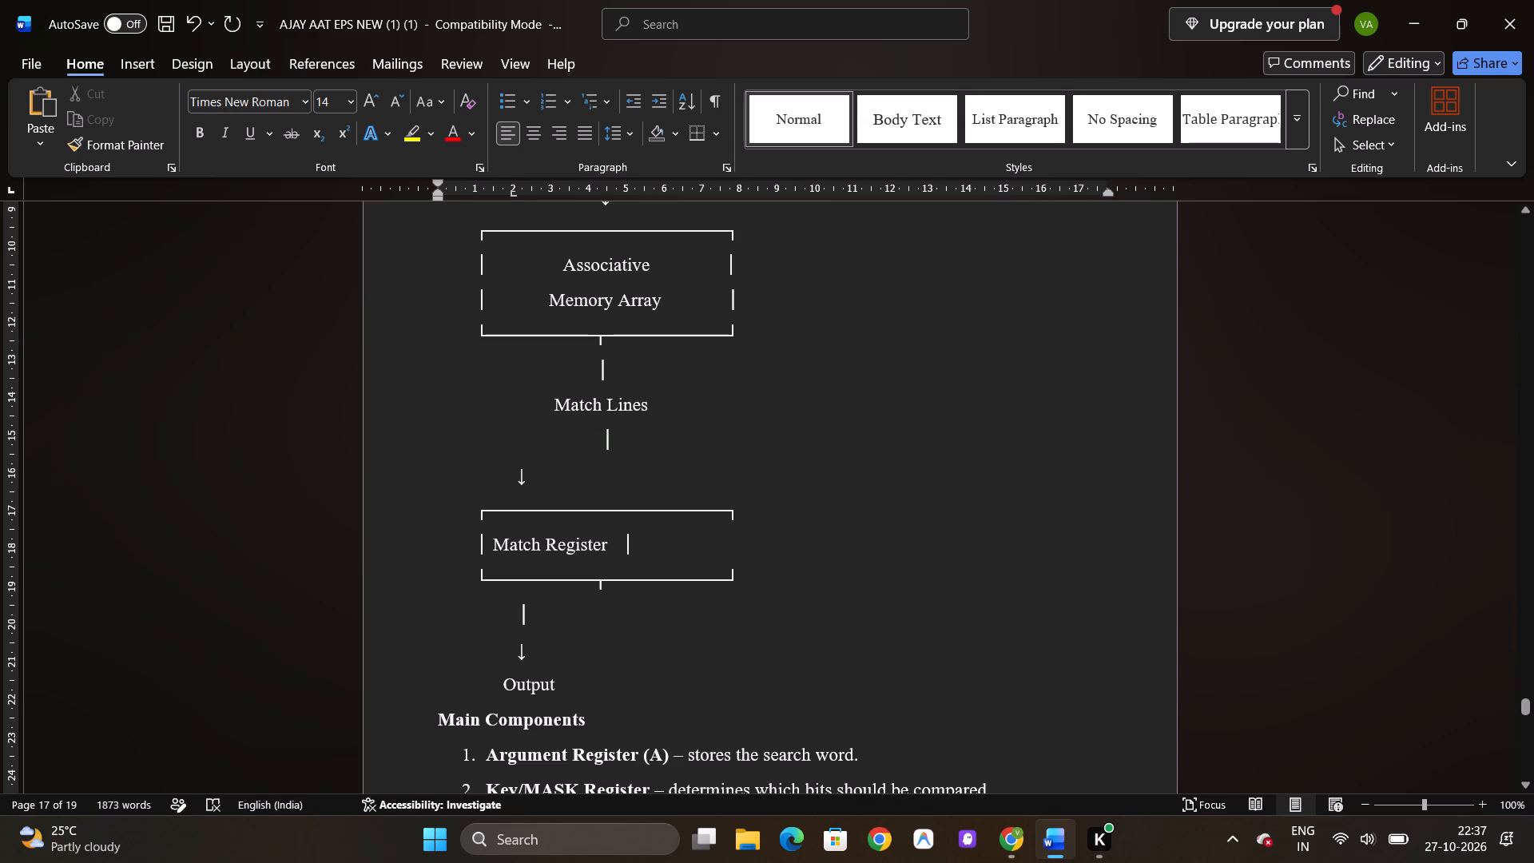
Insert nineteen spaces before the down arrow above the Match Register box to align it with the vertical line.
{"action": "left_click", "coordinate": [517, 472]}
{"action": "key", "text": "space"}
{"action": "key", "text": "space"}
{"action": "key", "text": "space"}
{"action": "key", "text": "space"}
{"action": "key", "text": "space"}
{"action": "key", "text": "space"}
{"action": "key", "text": "space"}
{"action": "key", "text": "space"}
{"action": "key", "text": "space"}
{"action": "key", "text": "space"}
{"action": "key", "text": "space"}
{"action": "key", "text": "space"}
{"action": "key", "text": "space"}
{"action": "key", "text": "space"}
{"action": "key", "text": "space"}
{"action": "key", "text": "space"}
{"action": "key", "text": "space"}
{"action": "key", "text": "space"}
{"action": "key", "text": "space"}
Insert twelve spaces before the Match Register label to centre it inside its box.
{"action": "left_click", "coordinate": [491, 543]}
{"action": "key", "text": "space"}
{"action": "key", "text": "space"}
{"action": "key", "text": "space"}
{"action": "key", "text": "space"}
{"action": "key", "text": "space"}
{"action": "key", "text": "space"}
{"action": "key", "text": "space"}
{"action": "key", "text": "space"}
{"action": "key", "text": "space"}
{"action": "key", "text": "space"}
{"action": "key", "text": "space"}
{"action": "key", "text": "space"}
{"action": "key", "text": "space"}
{"action": "key", "text": "space"}
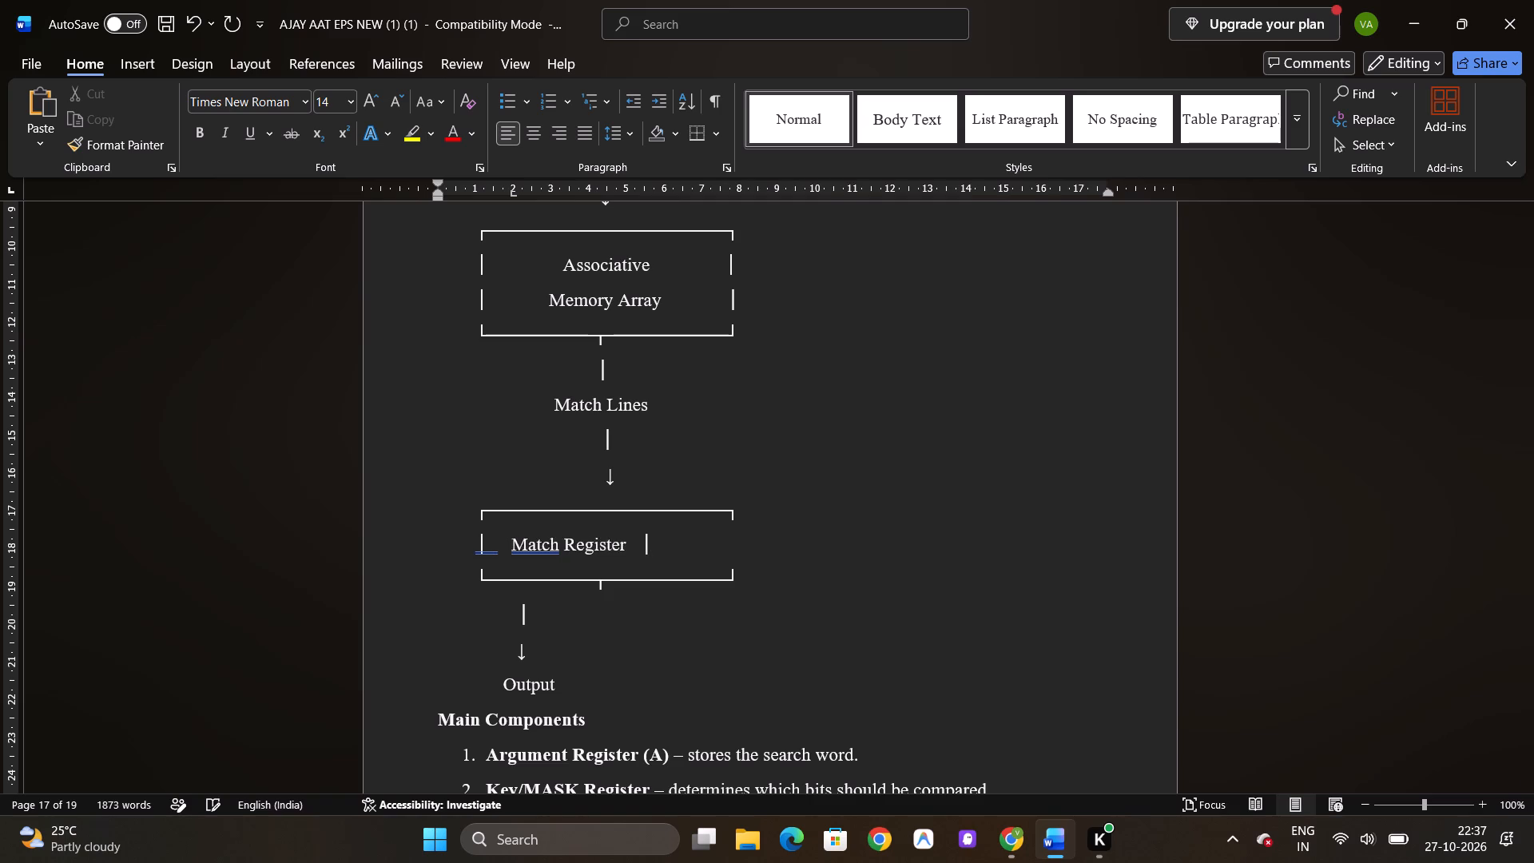
{"action": "key", "text": "BackSpace"}
{"action": "key", "text": "BackSpace"}
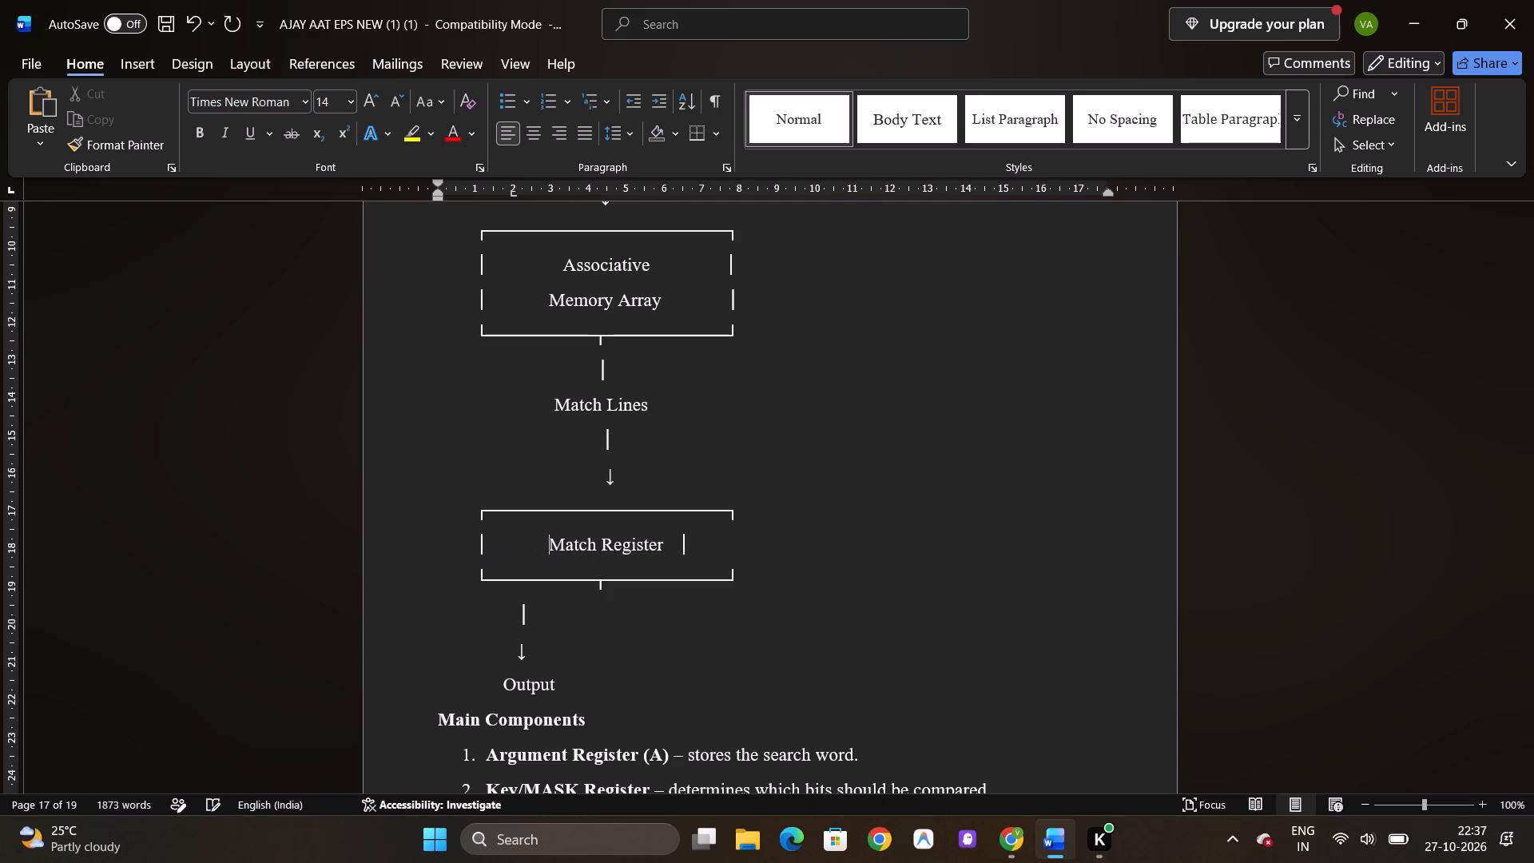
Insert ten spaces before the vertical bar after Match Register to align it with the box's right edge.
{"action": "left_click", "coordinate": [675, 547]}
{"action": "key", "text": "space"}
{"action": "key", "text": "space"}
{"action": "key", "text": "space"}
{"action": "key", "text": "space"}
{"action": "key", "text": "space"}
{"action": "key", "text": "space"}
{"action": "key", "text": "space"}
{"action": "key", "text": "space"}
{"action": "key", "text": "space"}
{"action": "key", "text": "space"}
Insert seventeen spaces before the vertical line below the Match Register box to place it under the box's bottom junction.
{"action": "scroll", "coordinate": [675, 547], "scroll_direction": "down", "scroll_amount": 1}
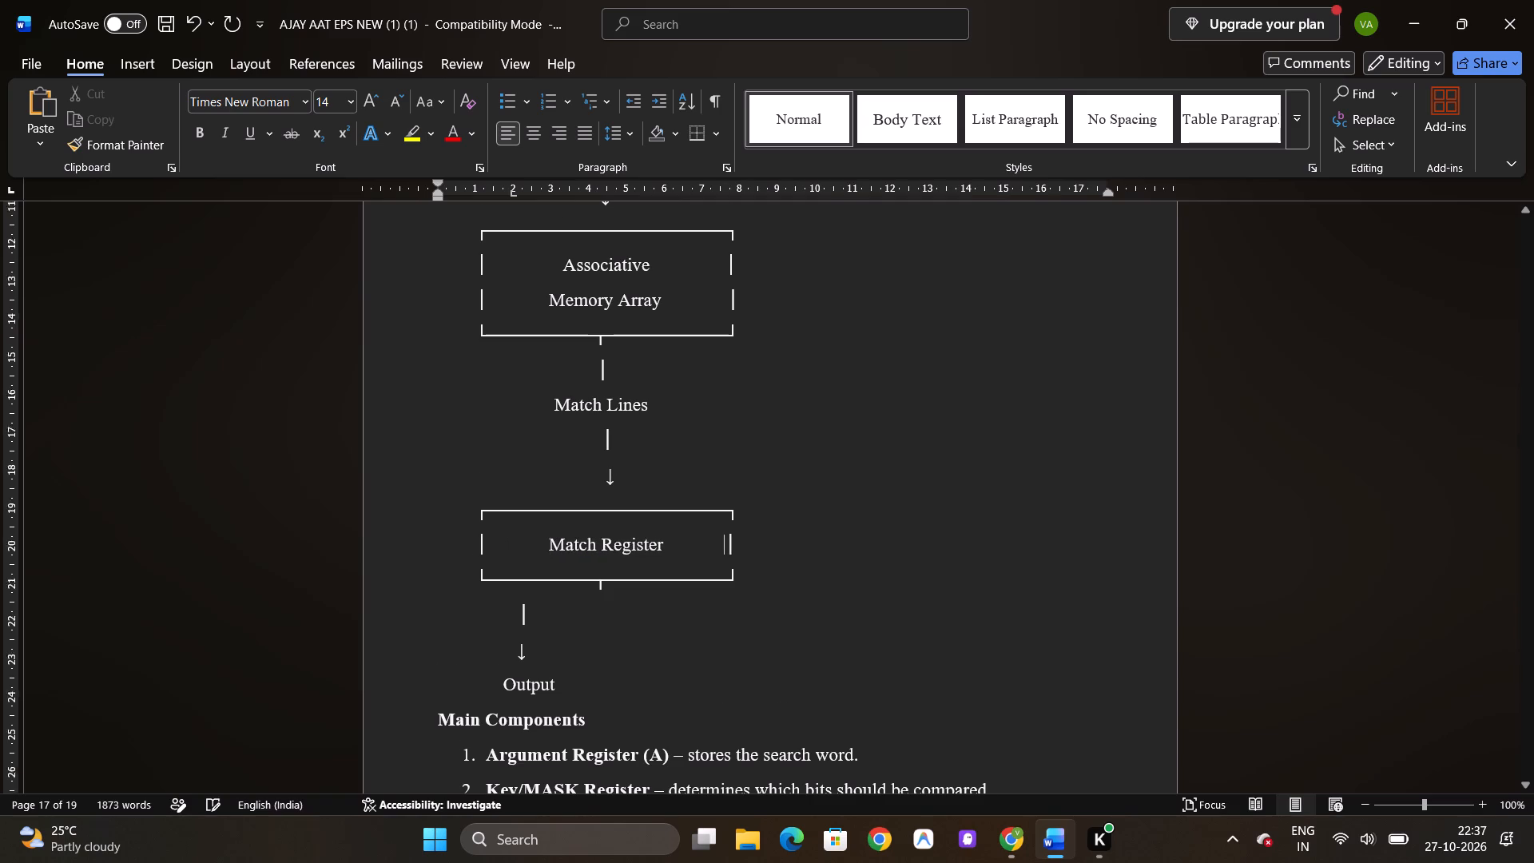
{"action": "scroll", "coordinate": [675, 547], "scroll_direction": "down", "scroll_amount": 1}
{"action": "left_click", "coordinate": [523, 433]}
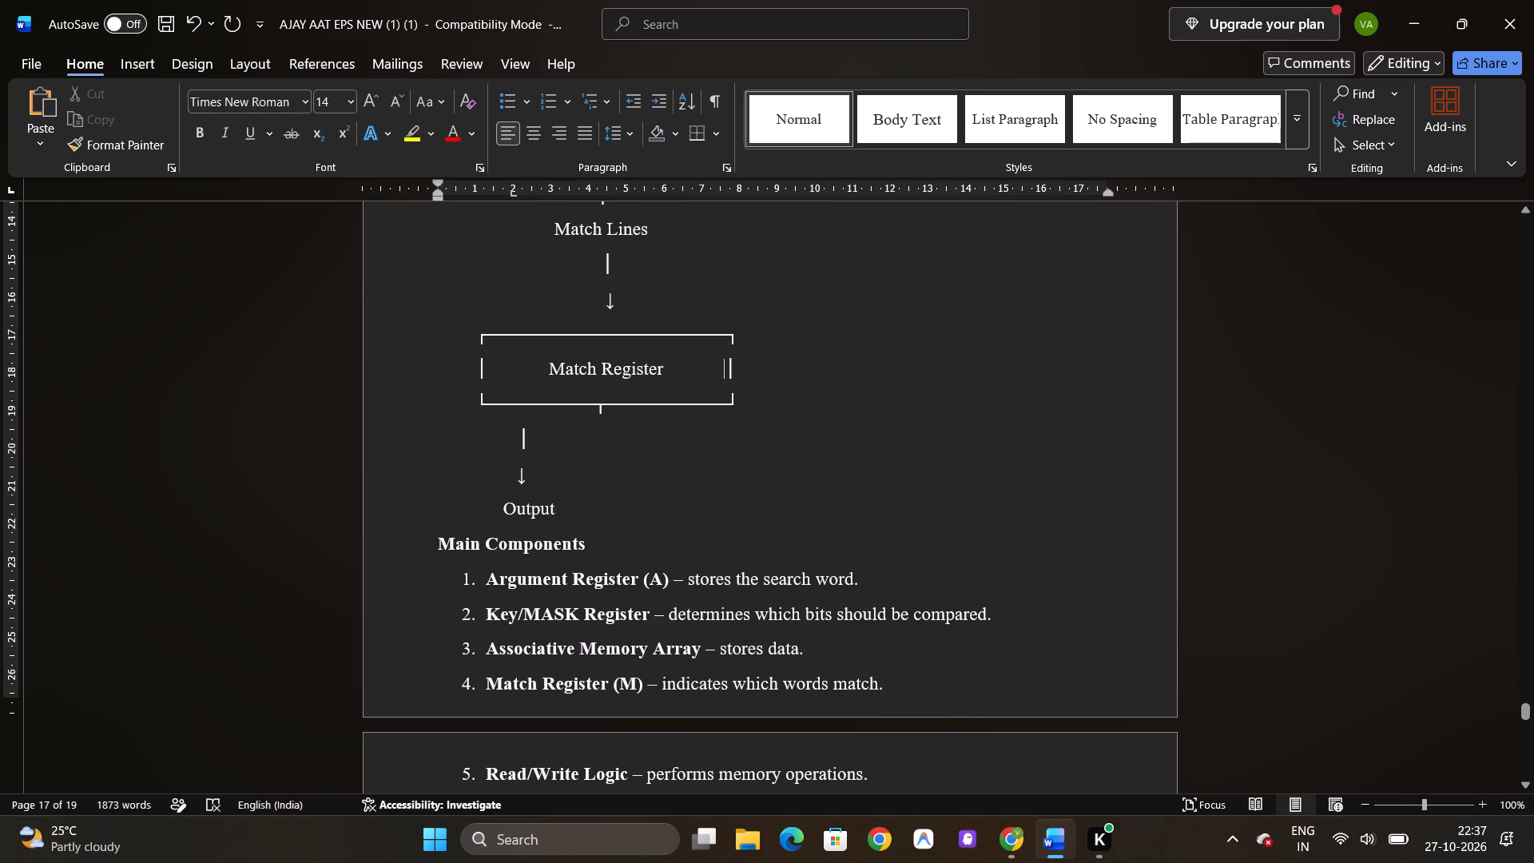
{"action": "key", "text": "space"}
{"action": "key", "text": "space"}
{"action": "key", "text": "space"}
{"action": "key", "text": "space"}
{"action": "key", "text": "space"}
{"action": "key", "text": "space"}
{"action": "key", "text": "space"}
{"action": "key", "text": "space"}
{"action": "key", "text": "space"}
{"action": "key", "text": "space"}
{"action": "key", "text": "space"}
{"action": "key", "text": "space"}
{"action": "key", "text": "space"}
{"action": "key", "text": "space"}
{"action": "key", "text": "space"}
{"action": "key", "text": "space"}
{"action": "key", "text": "space"}
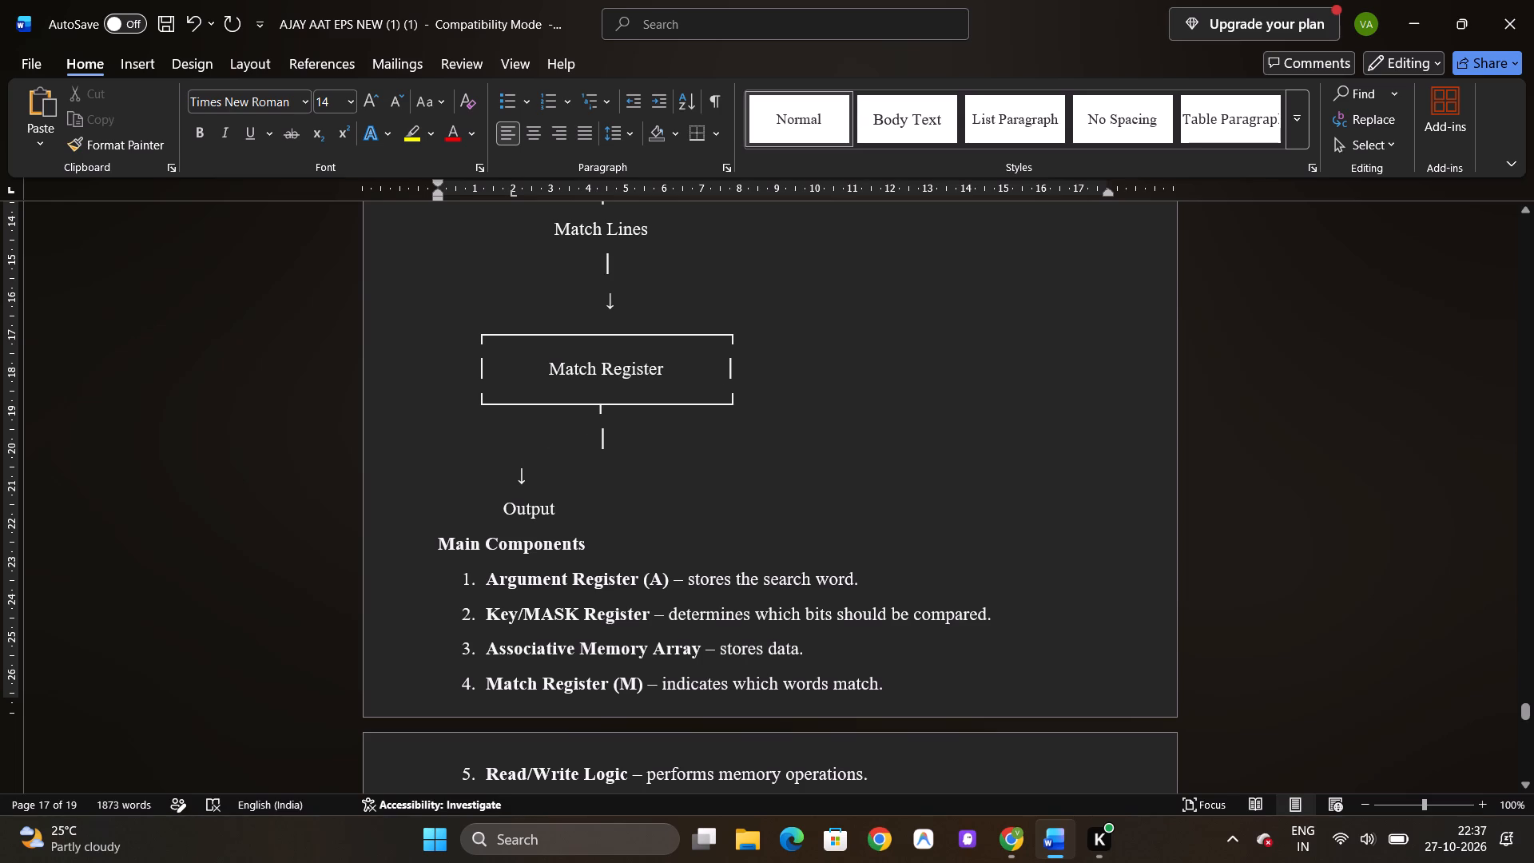
Insert eighteen spaces before the down arrow above Output to align it with the vertical line.
{"action": "left_click", "coordinate": [514, 472]}
{"action": "key", "text": "space"}
{"action": "key", "text": "space"}
{"action": "key", "text": "space"}
{"action": "key", "text": "space"}
{"action": "key", "text": "space"}
{"action": "key", "text": "space"}
{"action": "key", "text": "space"}
{"action": "key", "text": "space"}
{"action": "key", "text": "space"}
{"action": "key", "text": "space"}
{"action": "key", "text": "space"}
{"action": "key", "text": "space"}
{"action": "key", "text": "space"}
{"action": "key", "text": "space"}
{"action": "key", "text": "space"}
{"action": "key", "text": "space"}
{"action": "key", "text": "space"}
{"action": "key", "text": "space"}
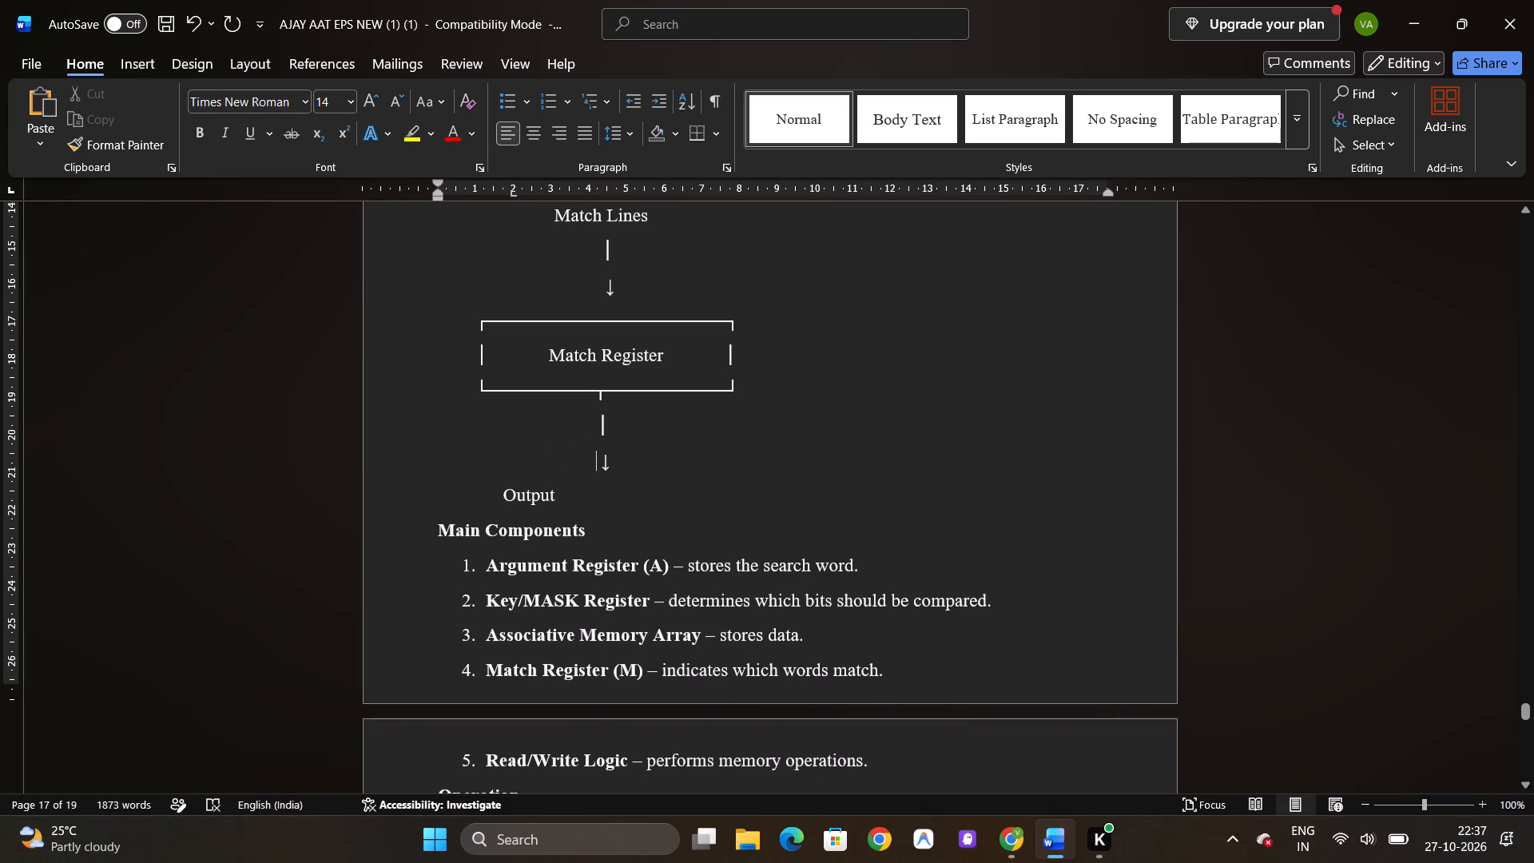
Insert sixteen spaces before the Output label to centre it under the down arrow.
{"action": "left_click", "coordinate": [501, 495]}
{"action": "key", "text": "space"}
{"action": "key", "text": "space"}
{"action": "key", "text": "space"}
{"action": "key", "text": "space"}
{"action": "key", "text": "space"}
{"action": "key", "text": "space"}
{"action": "key", "text": "space"}
{"action": "key", "text": "space"}
{"action": "key", "text": "space"}
{"action": "key", "text": "space"}
{"action": "key", "text": "space"}
{"action": "key", "text": "space"}
{"action": "key", "text": "space"}
{"action": "key", "text": "space"}
{"action": "key", "text": "space"}
{"action": "key", "text": "space"}
Open the print preview and review the assignment's pages, from the cover page through the diagrams.
{"action": "scroll", "coordinate": [501, 495], "scroll_direction": "down", "scroll_amount": 2}
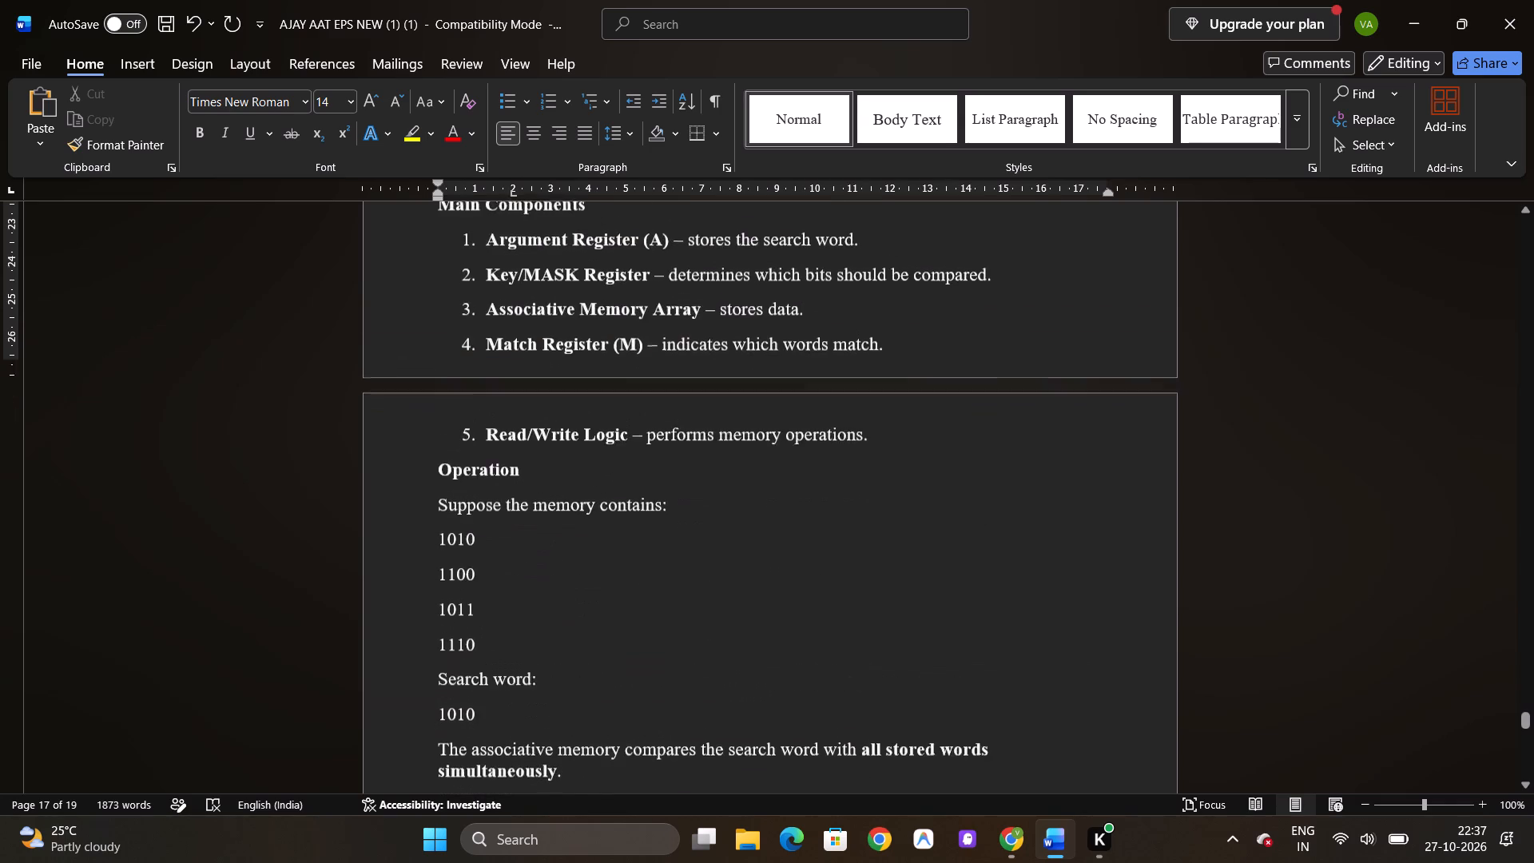
{"action": "scroll", "coordinate": [501, 495], "scroll_direction": "down", "scroll_amount": 4}
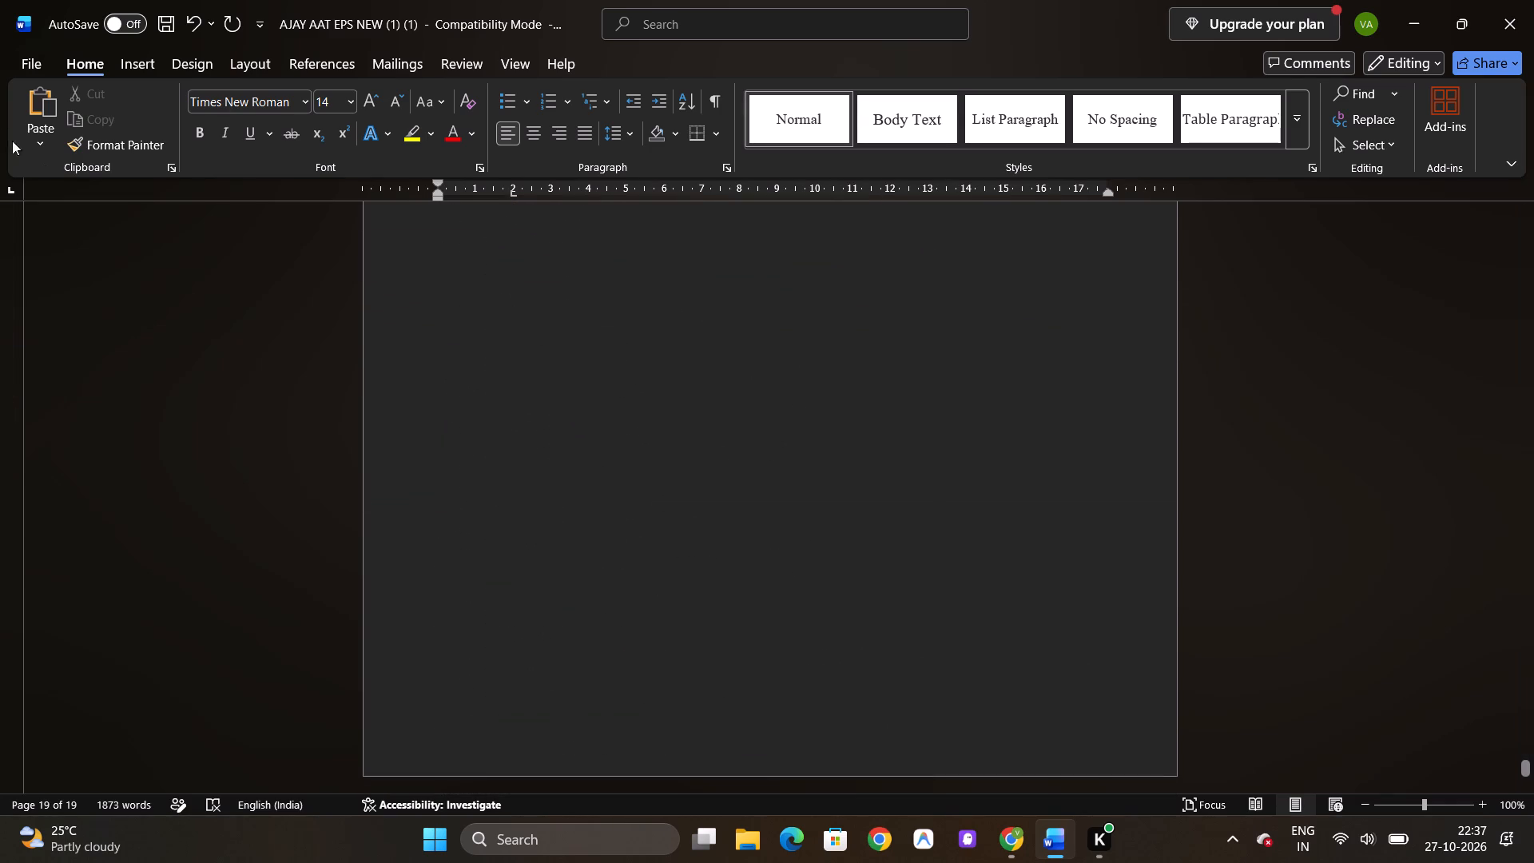
{"action": "left_click", "coordinate": [24, 50]}
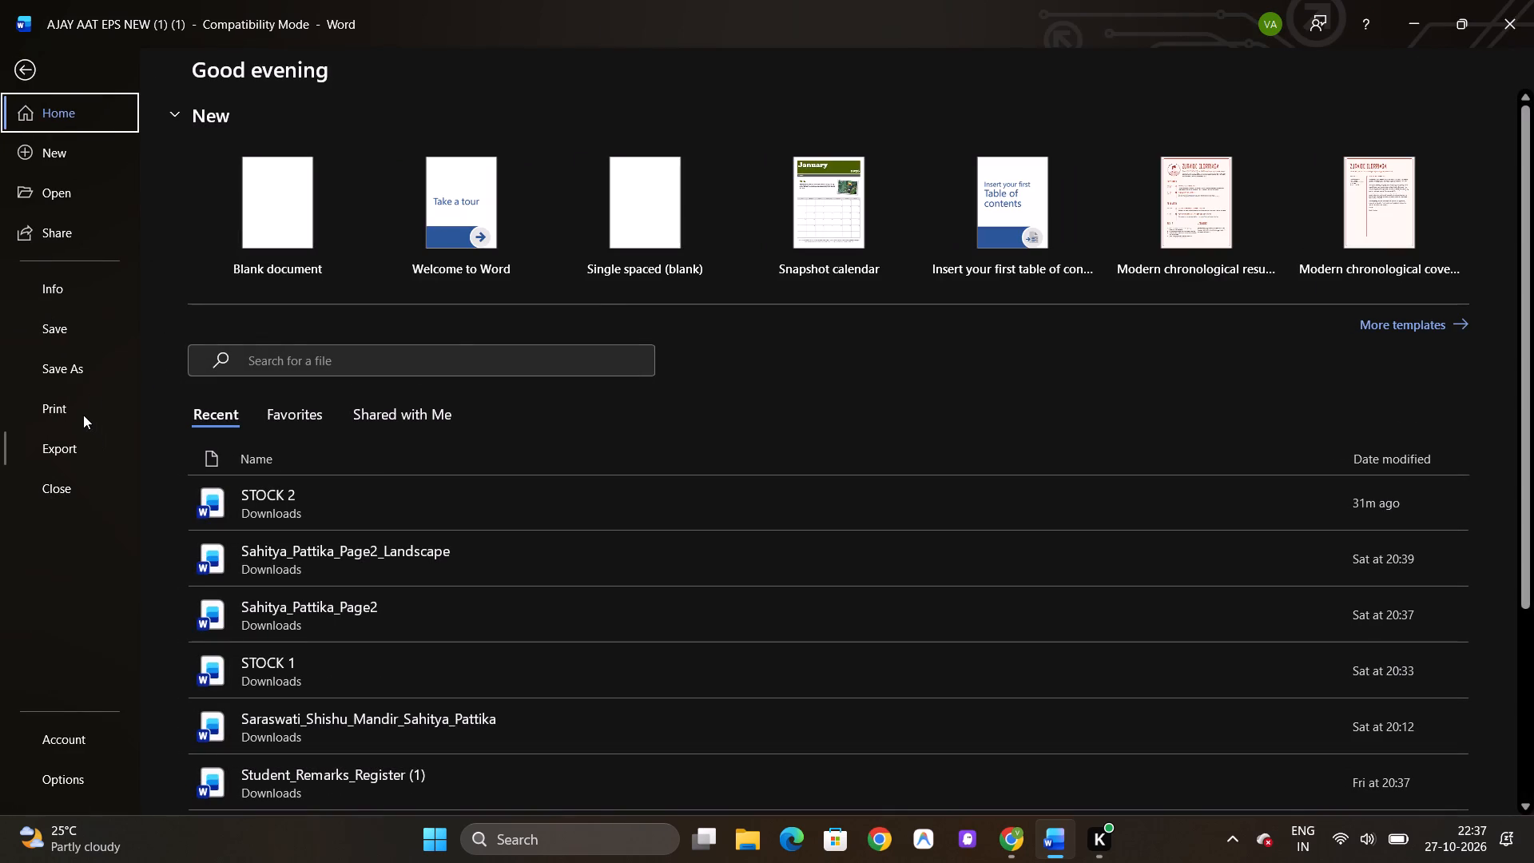
{"action": "left_click", "coordinate": [83, 415]}
{"action": "scroll", "coordinate": [620, 374], "scroll_direction": "up", "scroll_amount": 4}
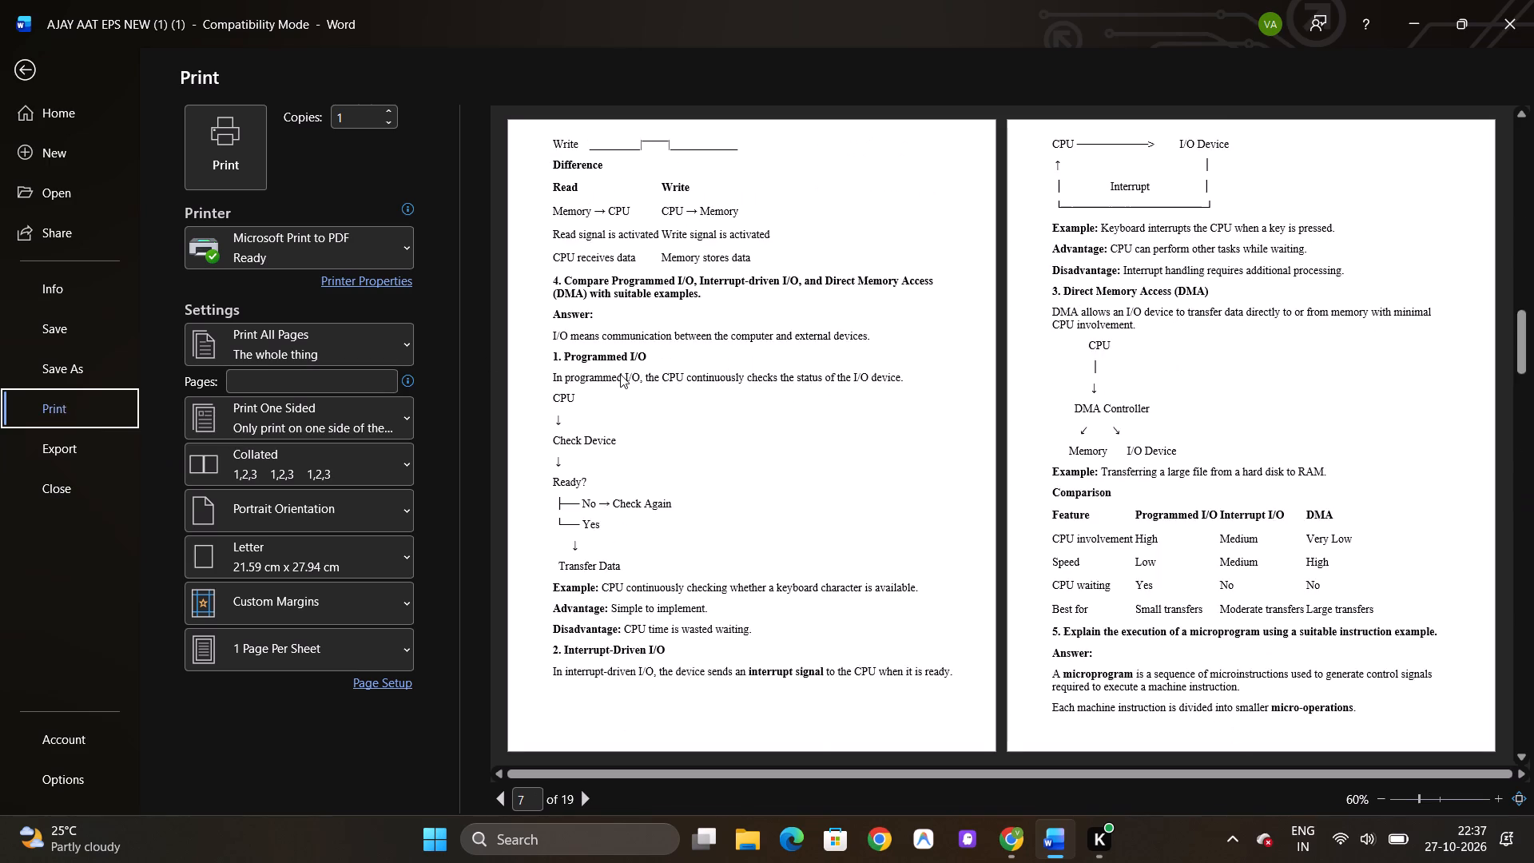
{"action": "scroll", "coordinate": [620, 374], "scroll_direction": "up", "scroll_amount": 2}
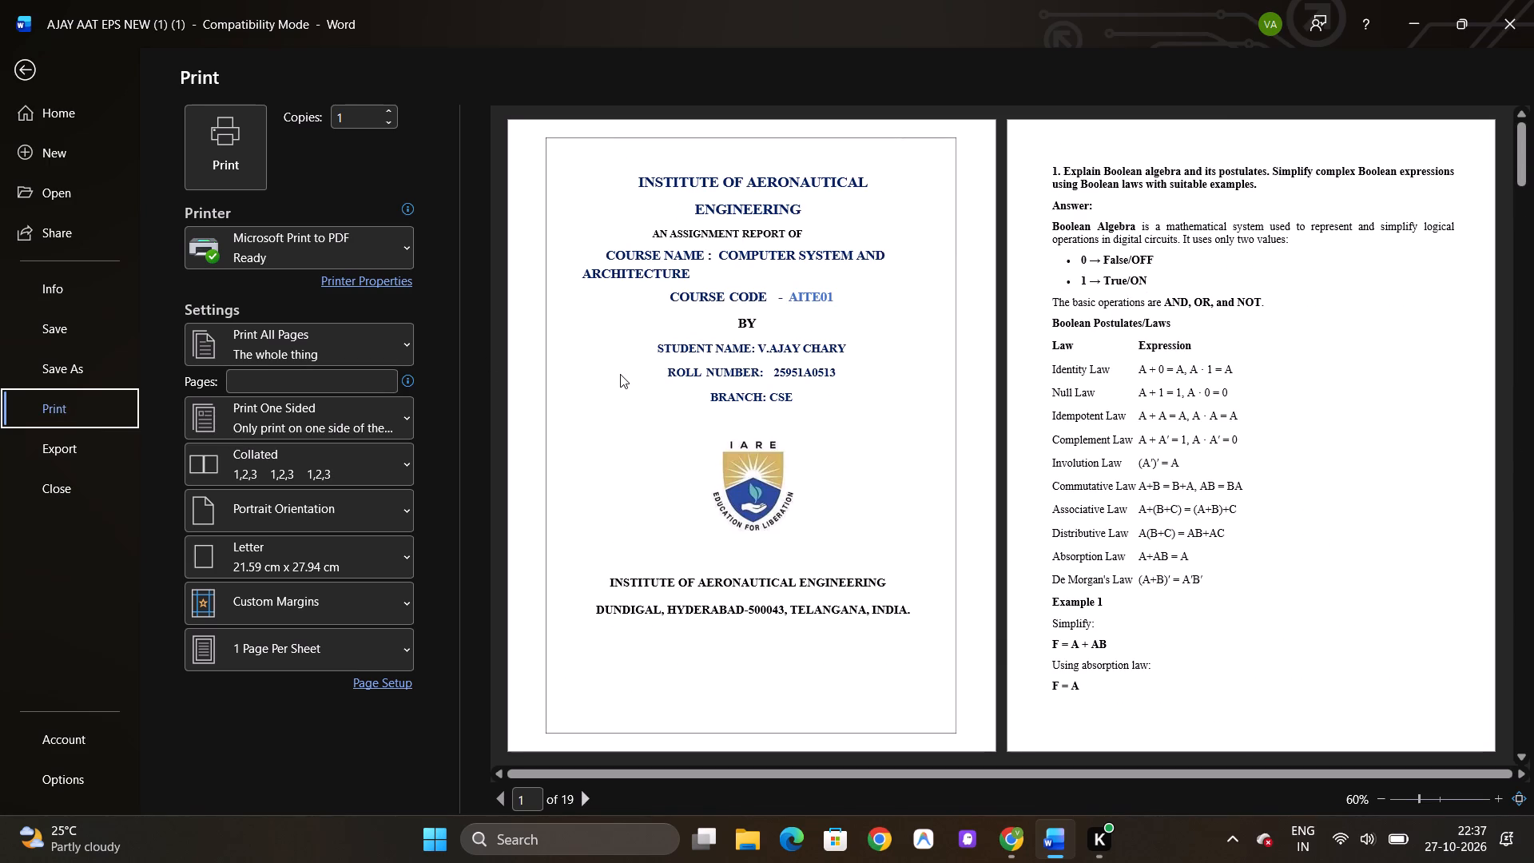
{"action": "scroll", "coordinate": [620, 374], "scroll_direction": "down", "scroll_amount": 1}
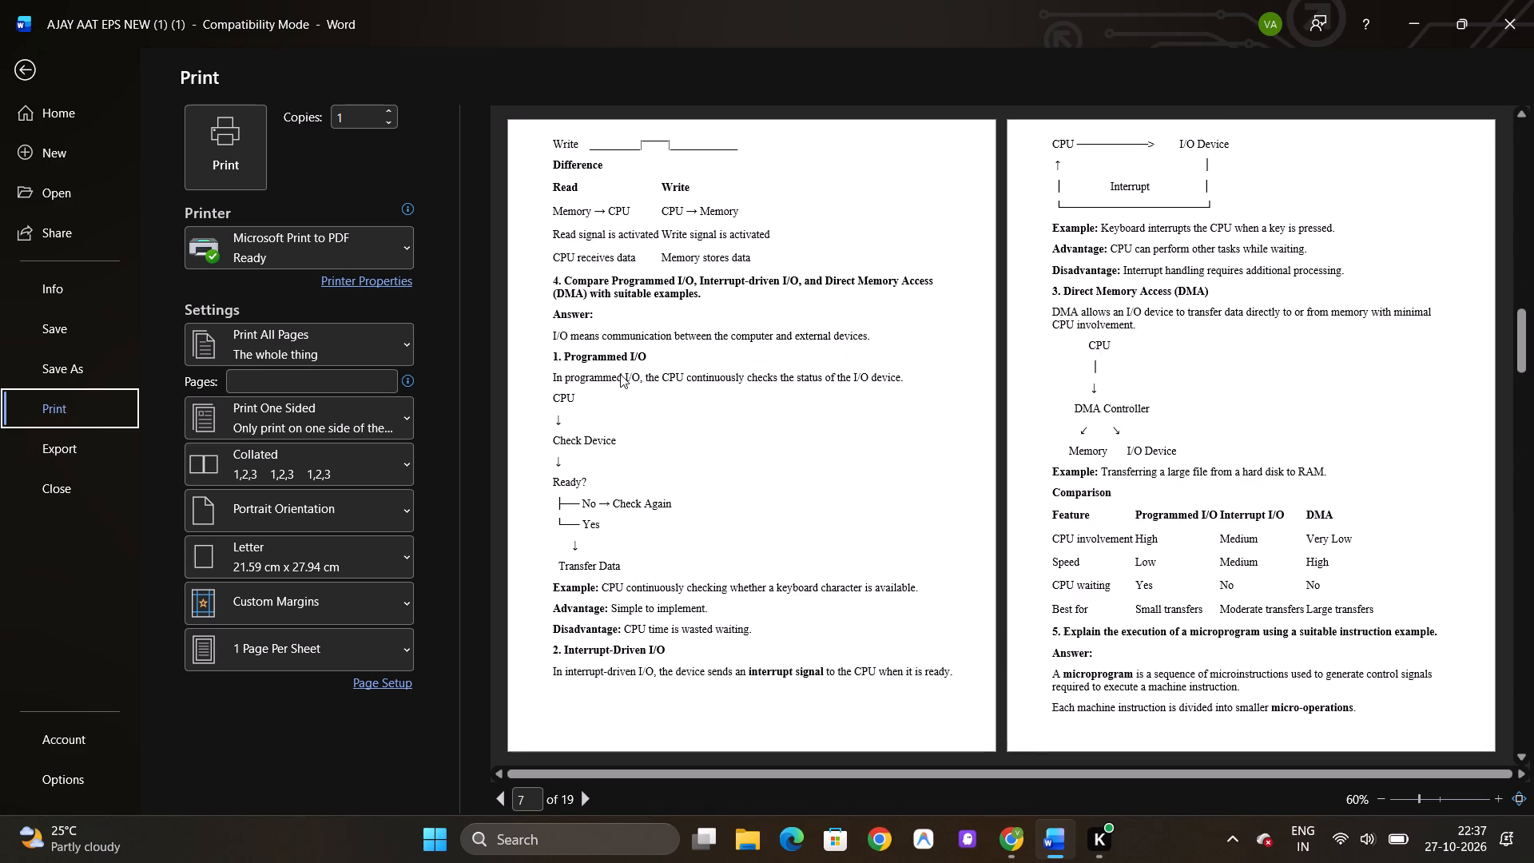
{"action": "scroll", "coordinate": [620, 374], "scroll_direction": "down", "scroll_amount": 1}
{"action": "scroll", "coordinate": [620, 374], "scroll_direction": "up", "scroll_amount": 1}
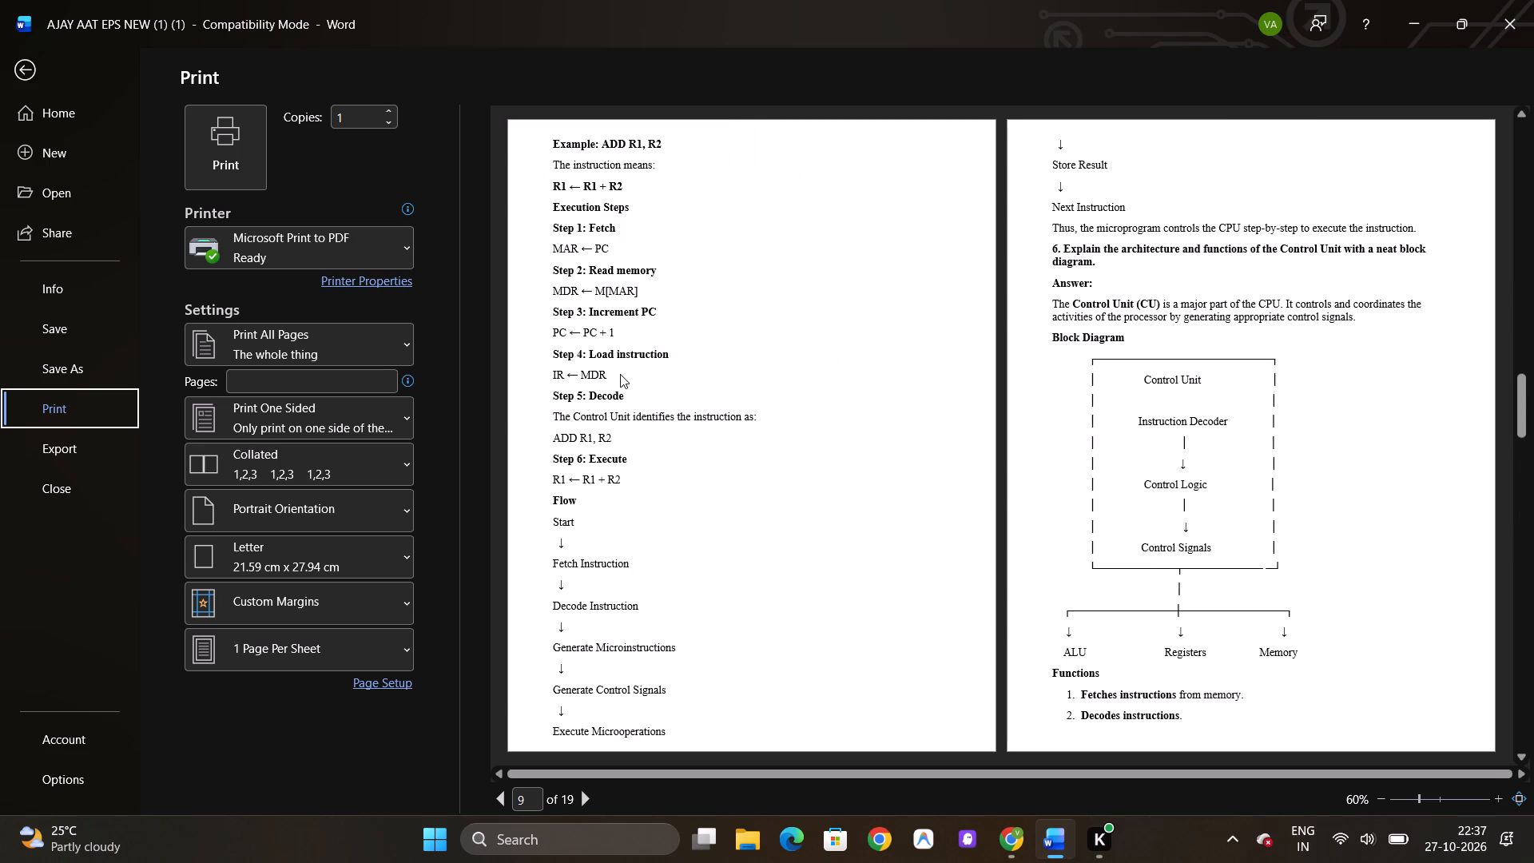
{"action": "scroll", "coordinate": [620, 374], "scroll_direction": "up", "scroll_amount": 2}
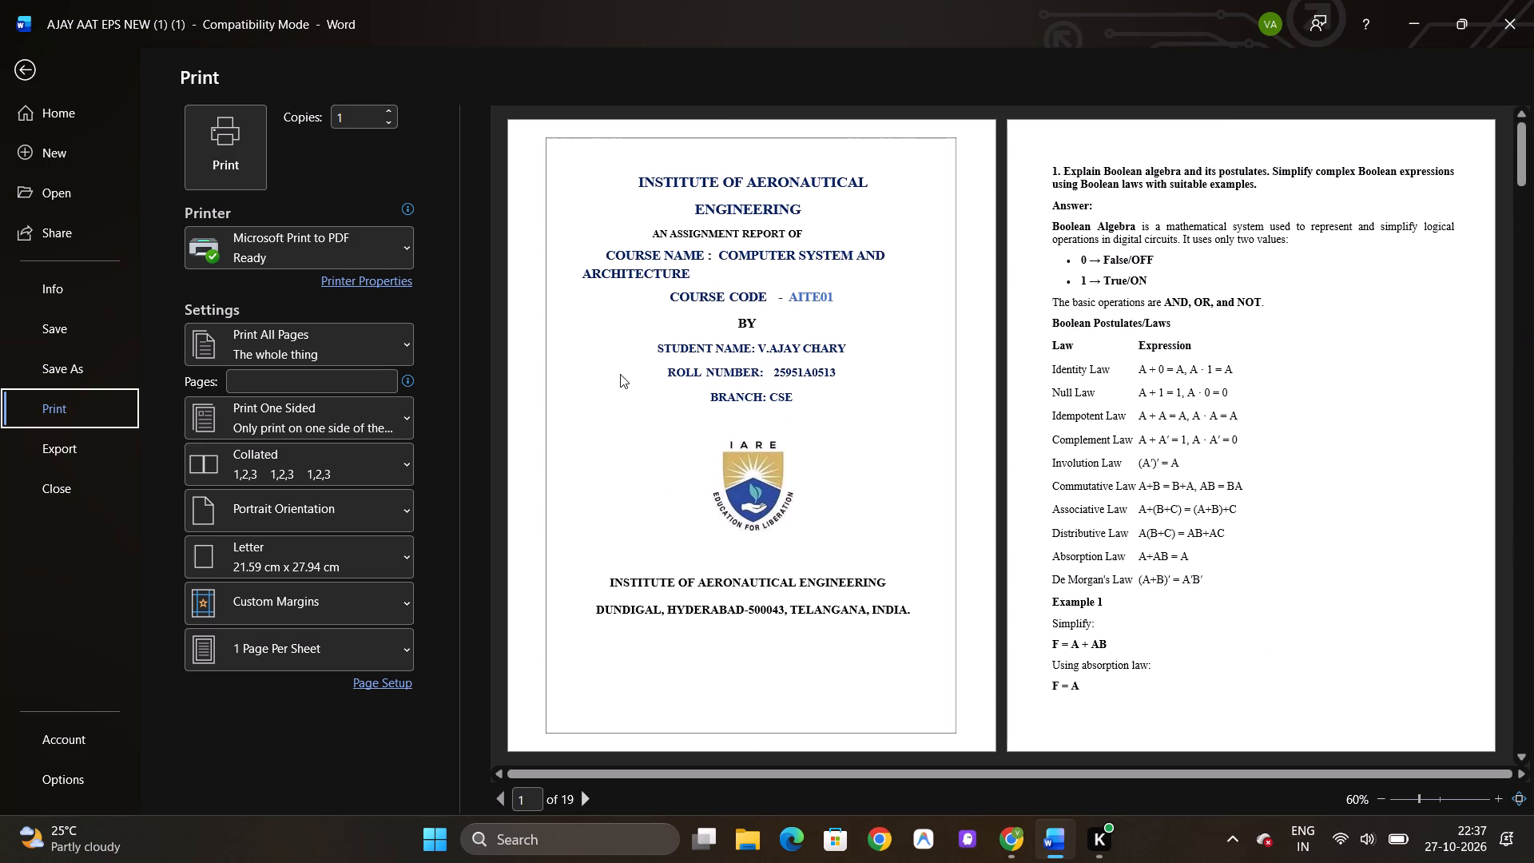
Switch to Chrome, sign in to the Samvidha student portal with the prefilled credentials and open the AAT-II uploads page.
{"action": "key", "text": "alt+Tab"}
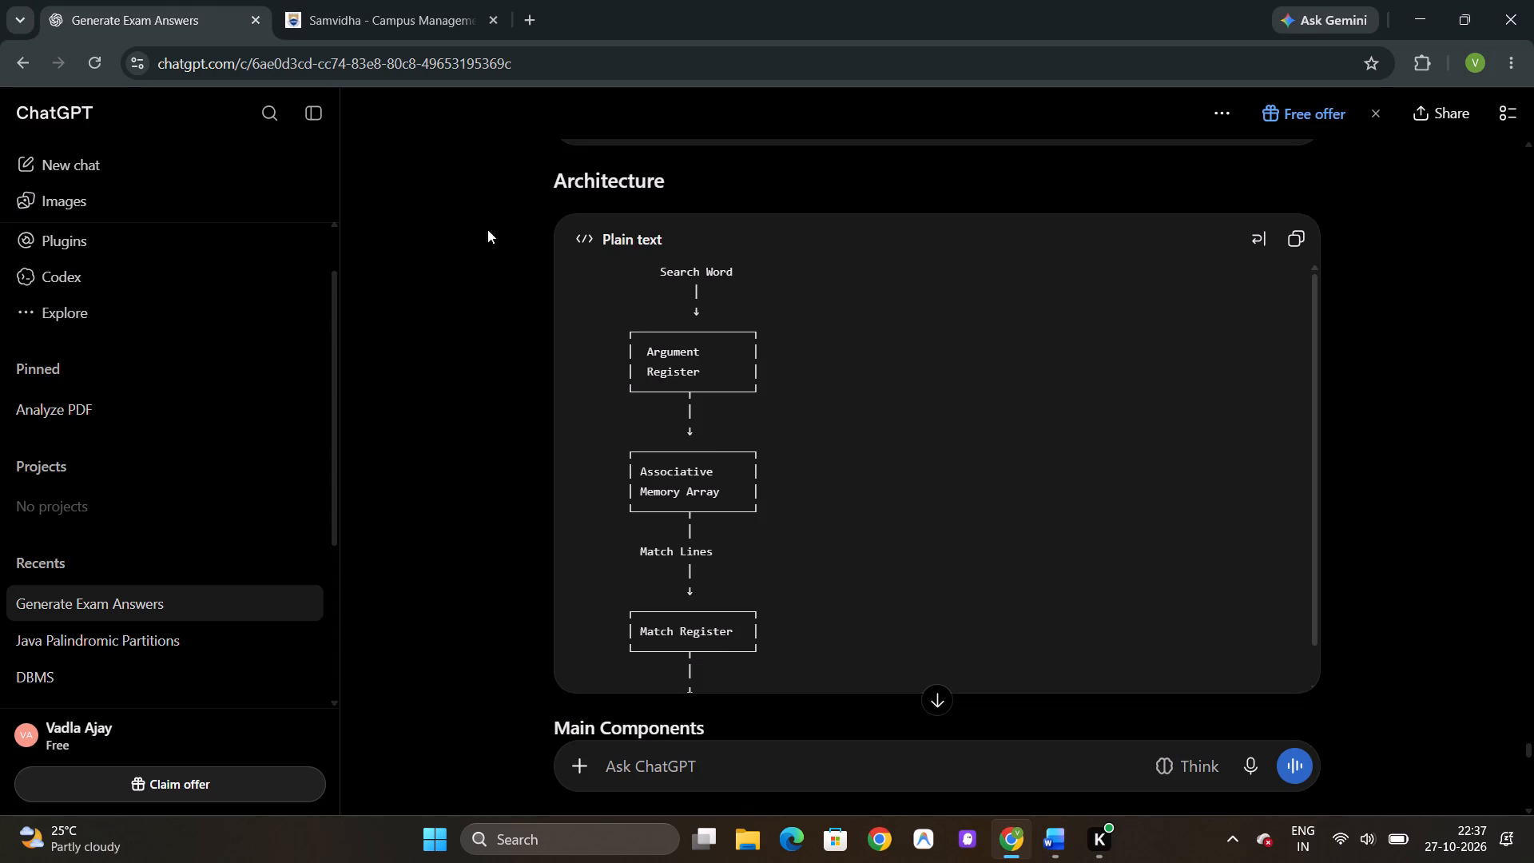
{"action": "left_click", "coordinate": [316, 0]}
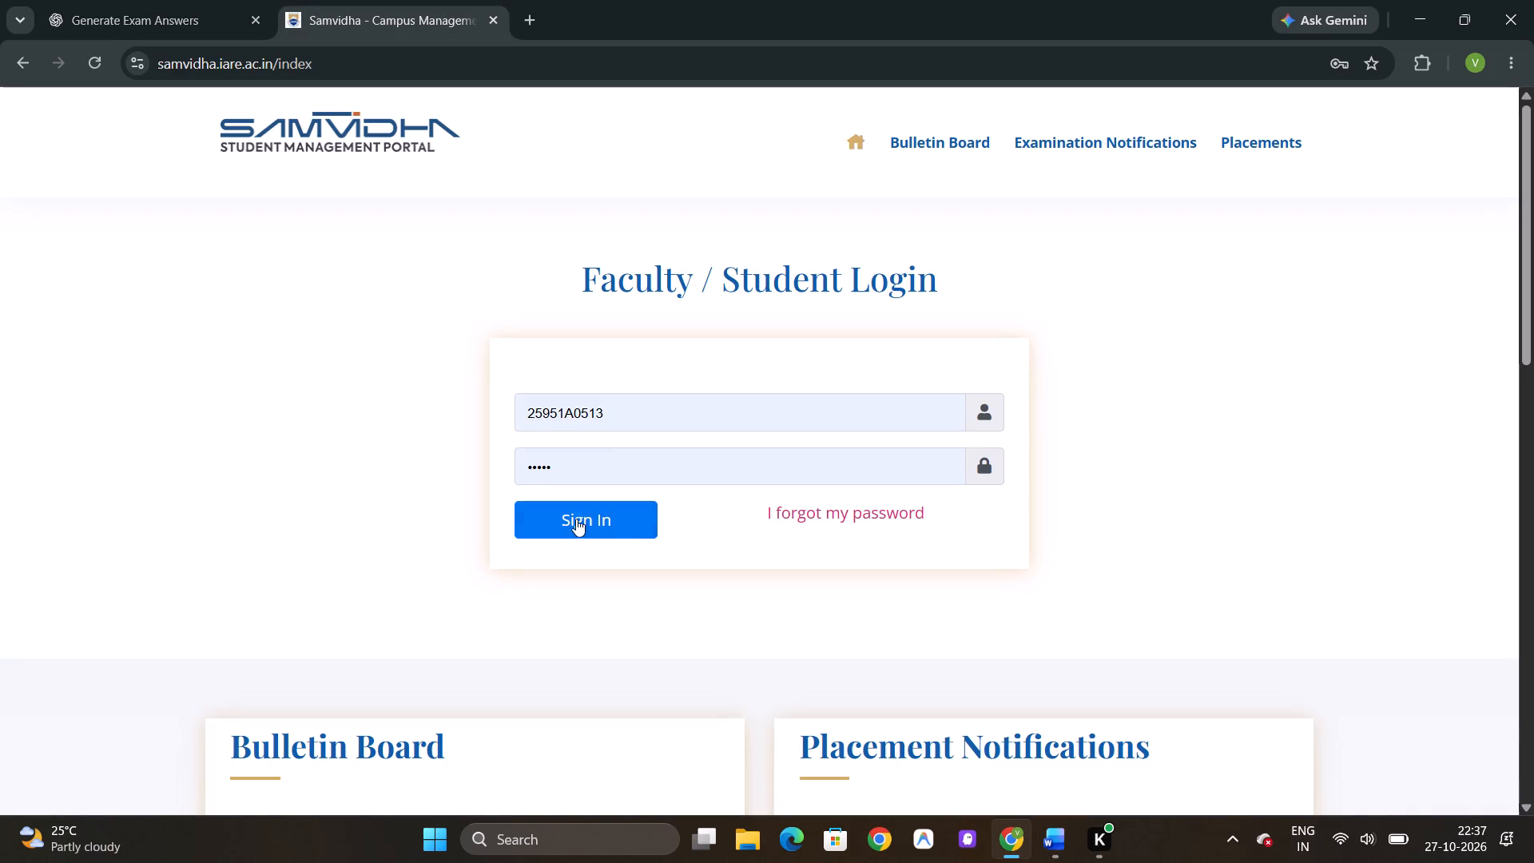
{"action": "left_click", "coordinate": [576, 519]}
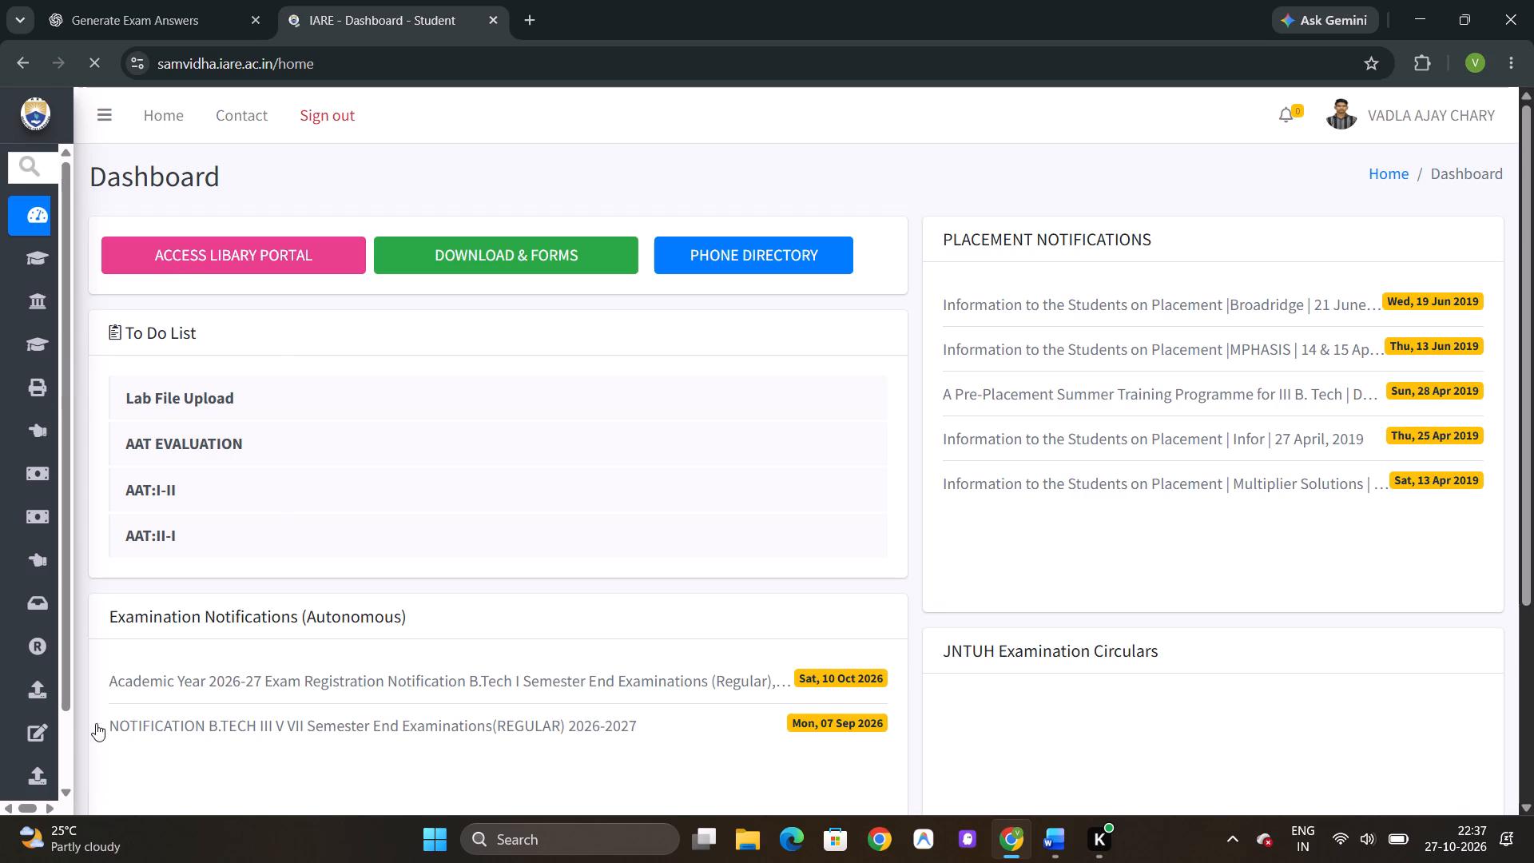
{"action": "left_click", "coordinate": [135, 763]}
{"action": "scroll", "coordinate": [135, 763], "scroll_direction": "down", "scroll_amount": 3}
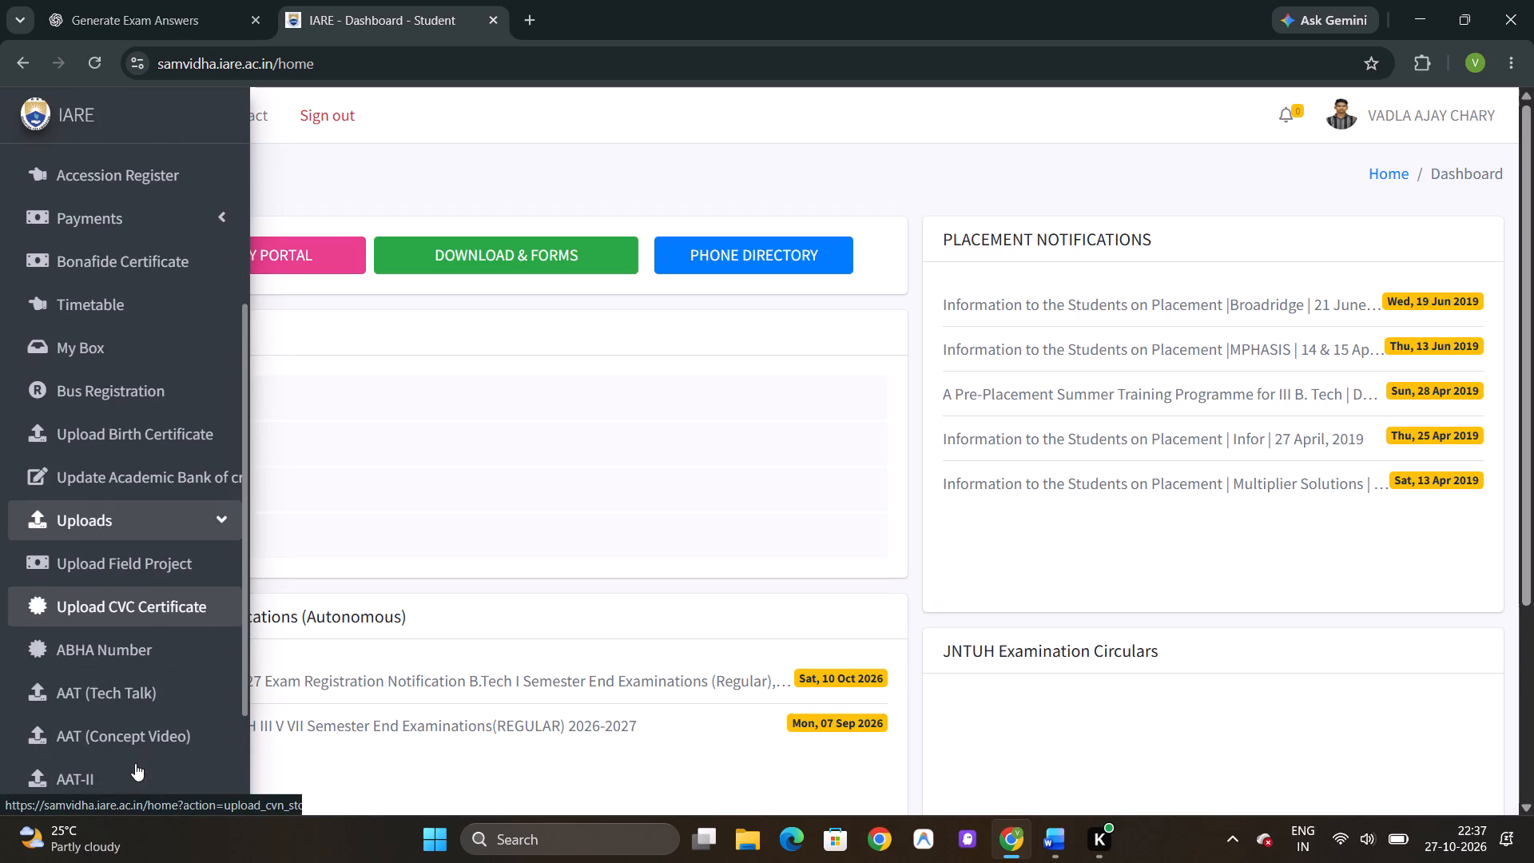
{"action": "left_click", "coordinate": [115, 781]}
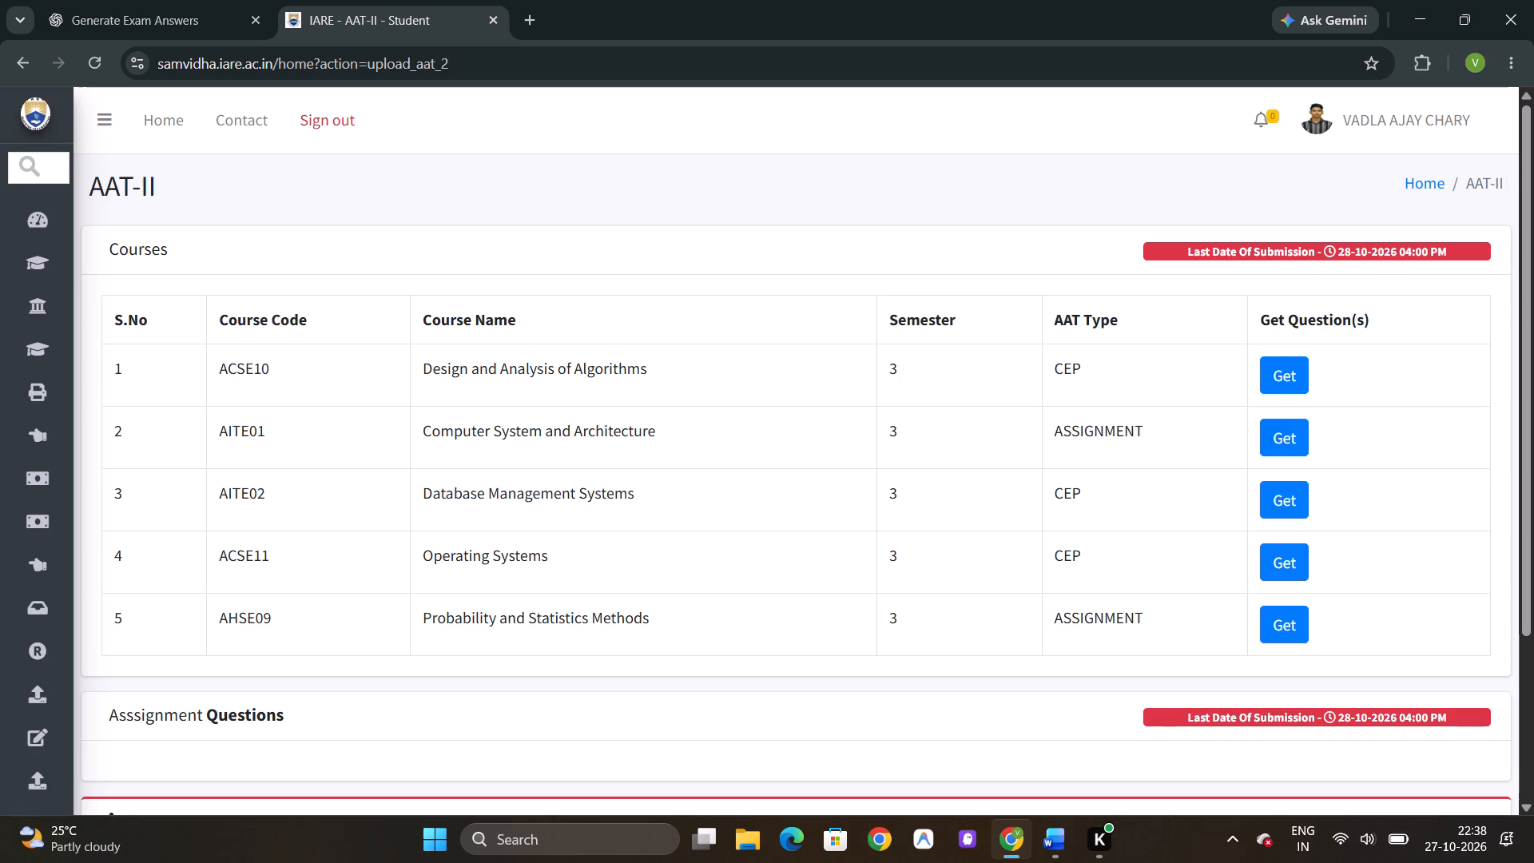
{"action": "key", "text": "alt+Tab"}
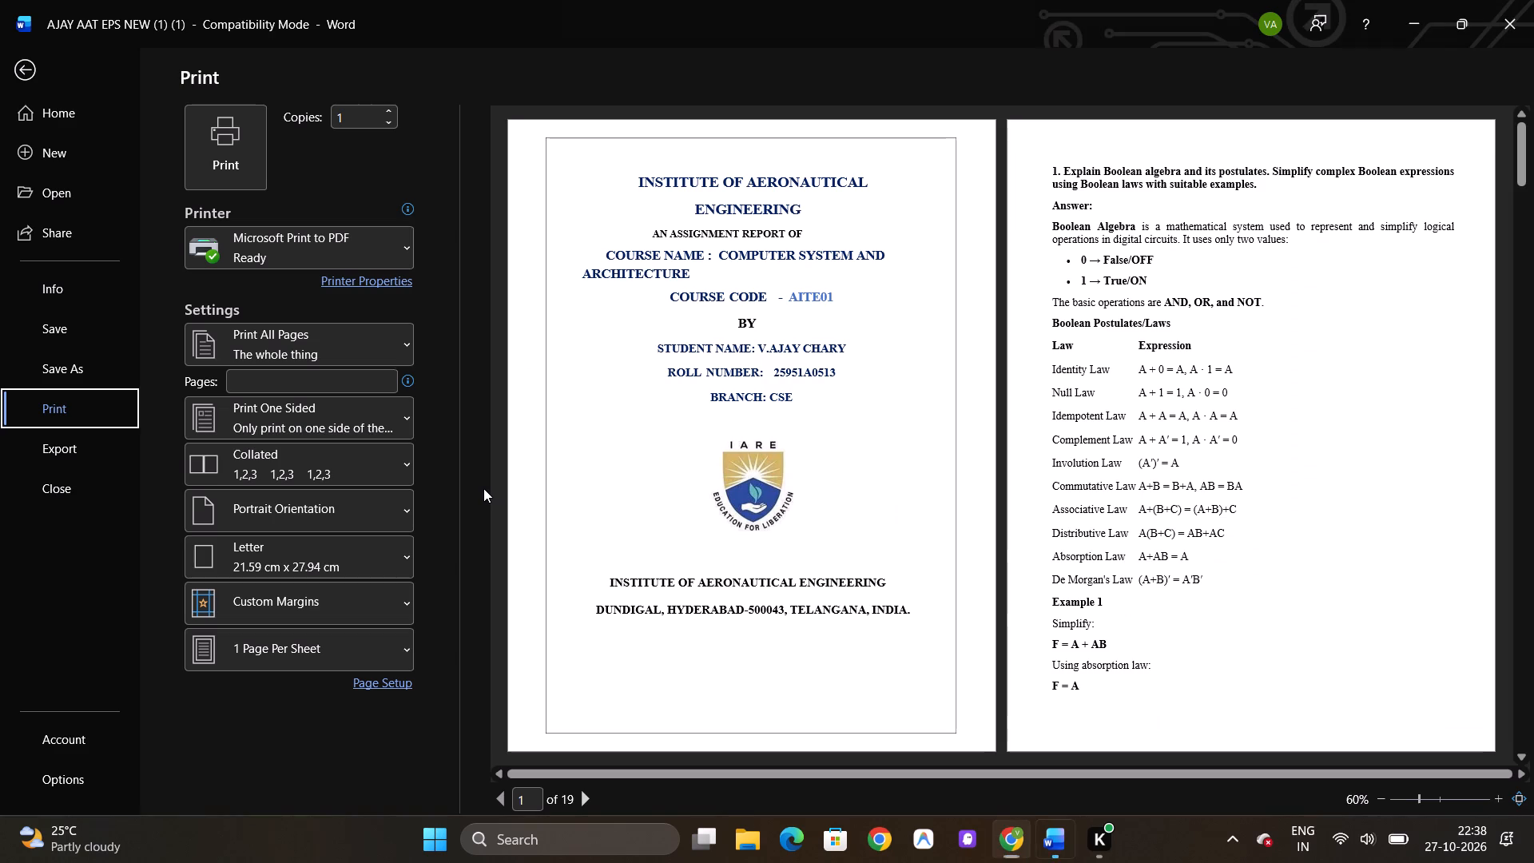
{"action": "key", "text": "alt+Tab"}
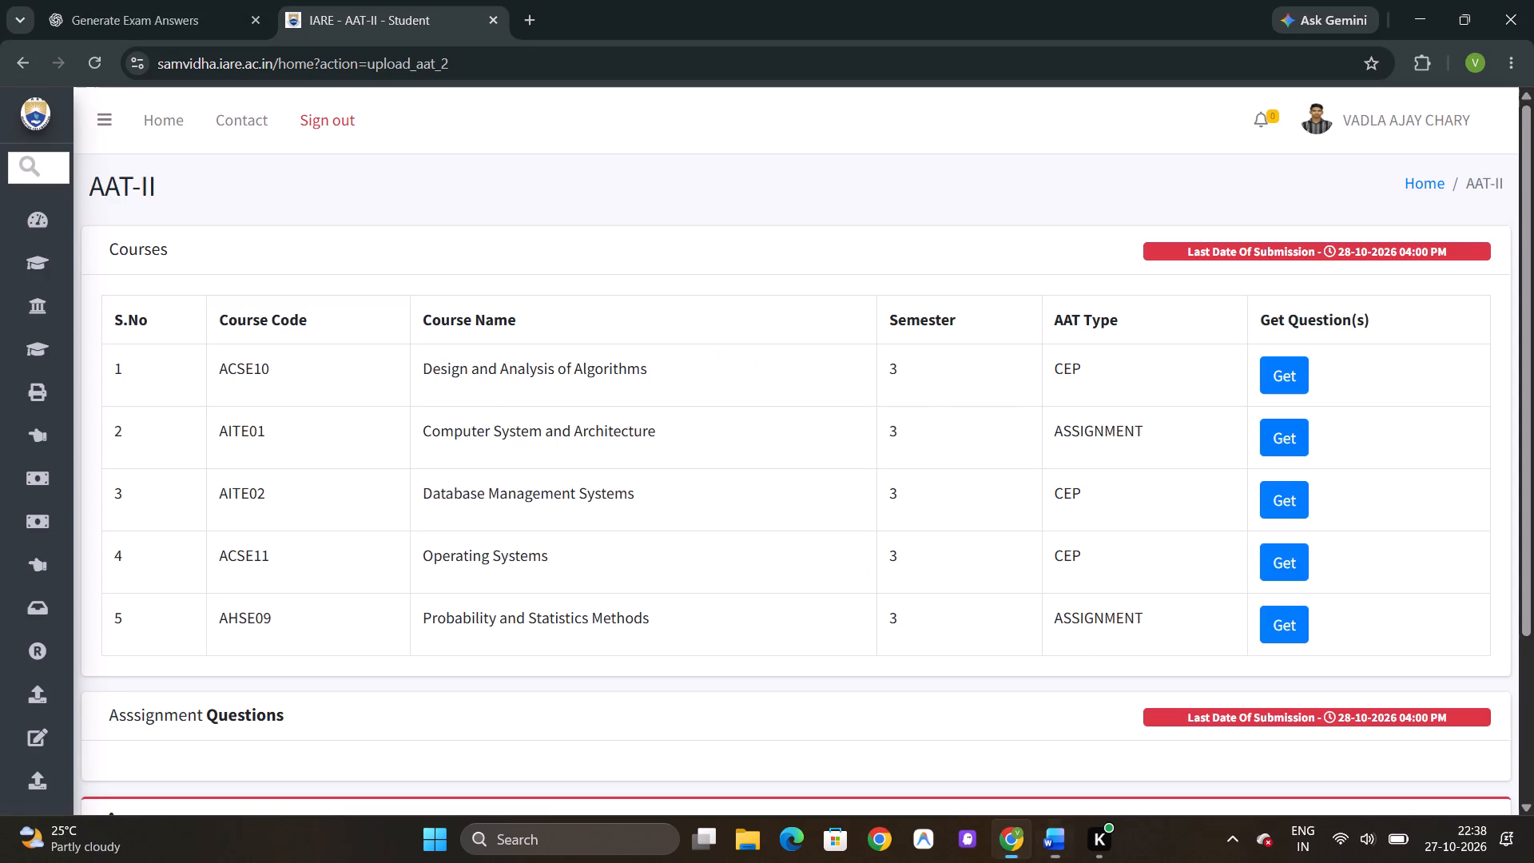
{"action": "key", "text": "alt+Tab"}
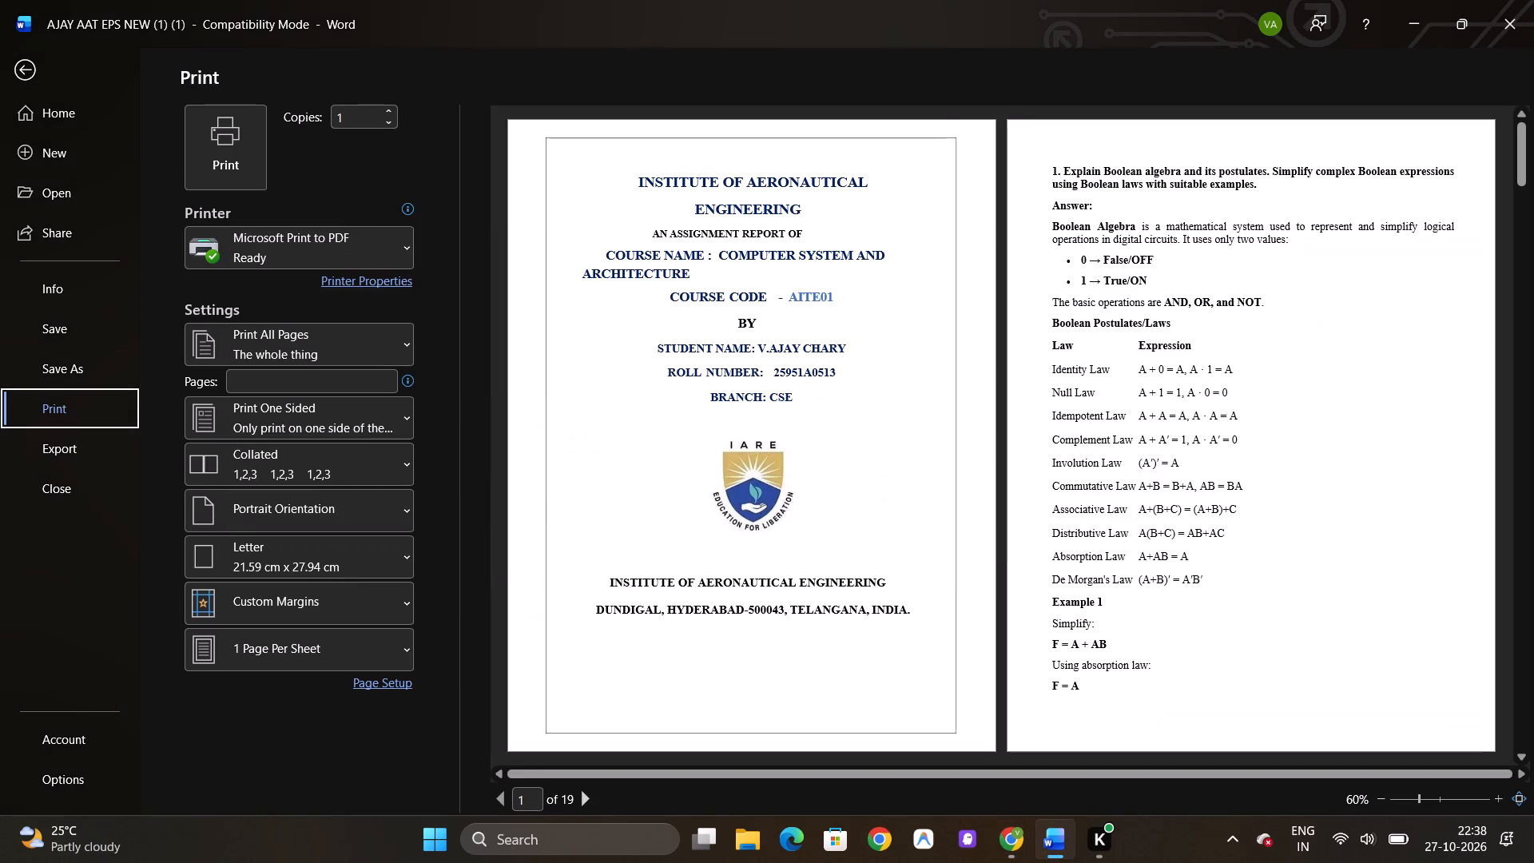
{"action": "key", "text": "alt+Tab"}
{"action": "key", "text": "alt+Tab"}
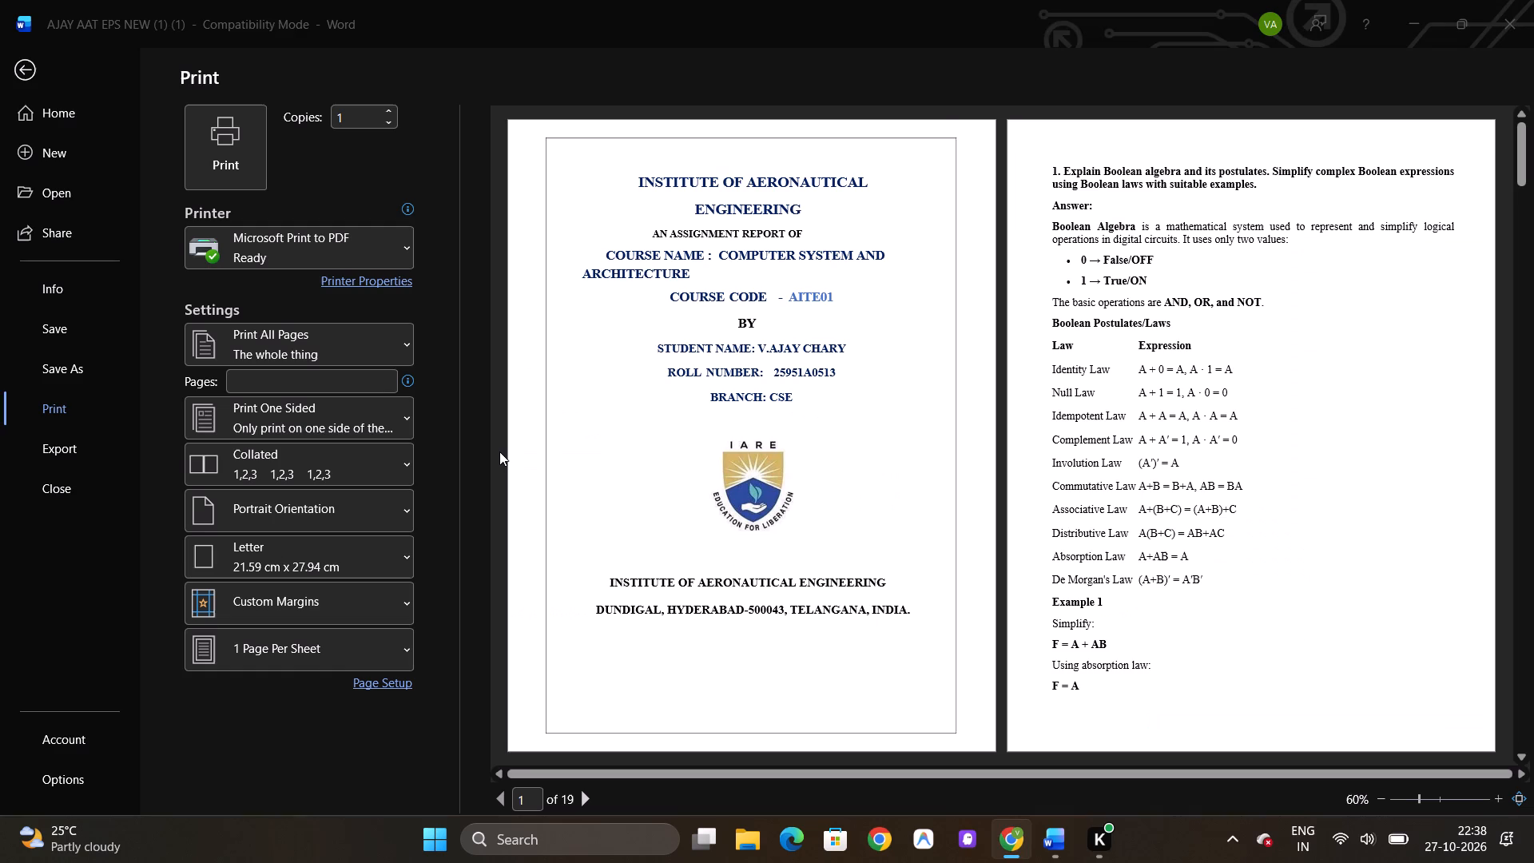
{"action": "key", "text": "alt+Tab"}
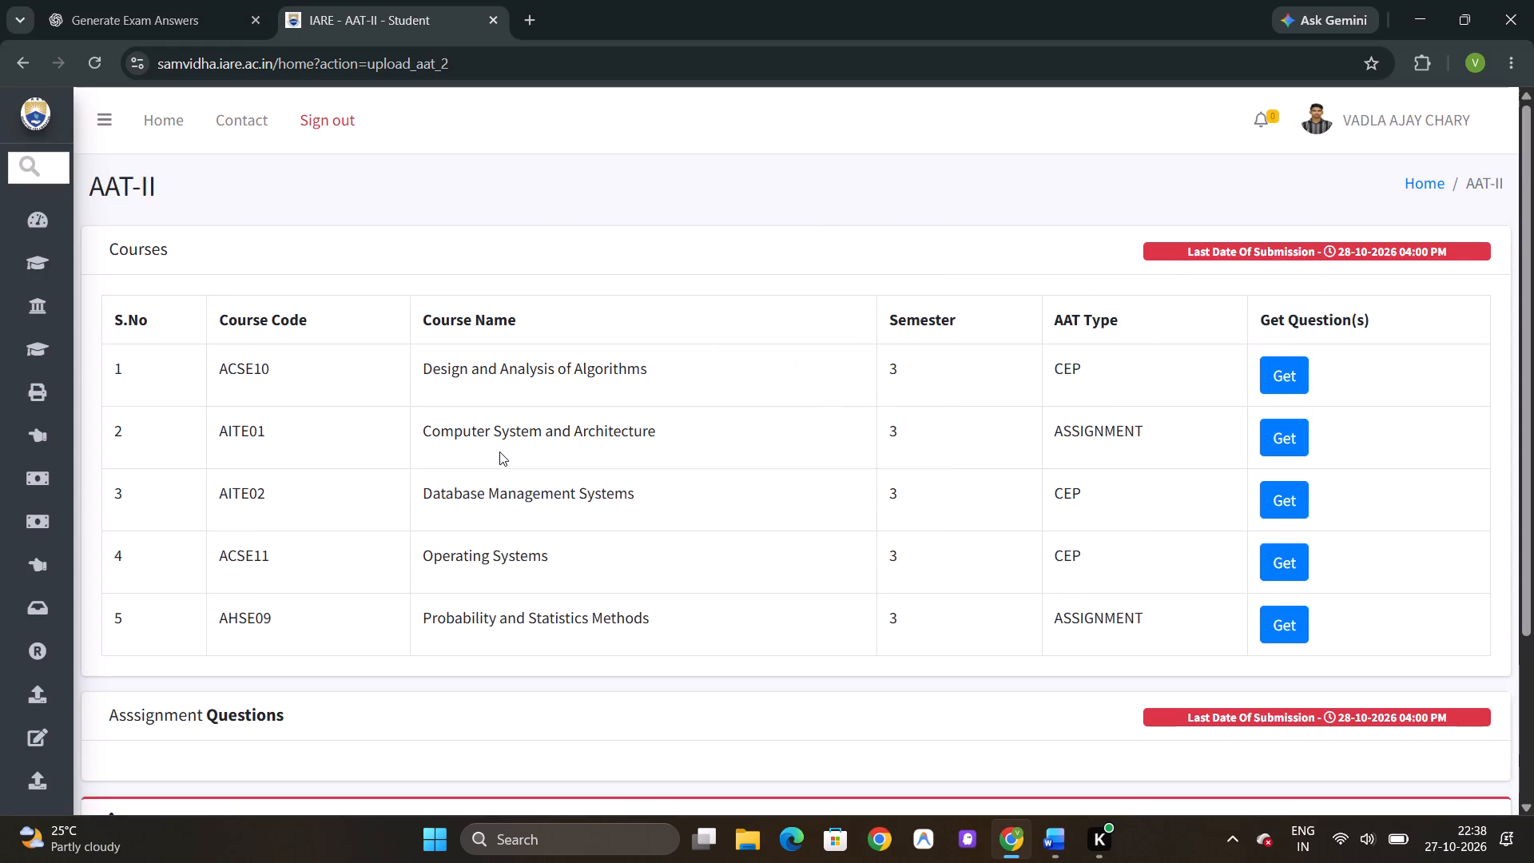
Switch to Word and print the whole document to PDF in Documents with the file name CSA ASSIGNMENT.
{"action": "key", "text": "alt+Tab"}
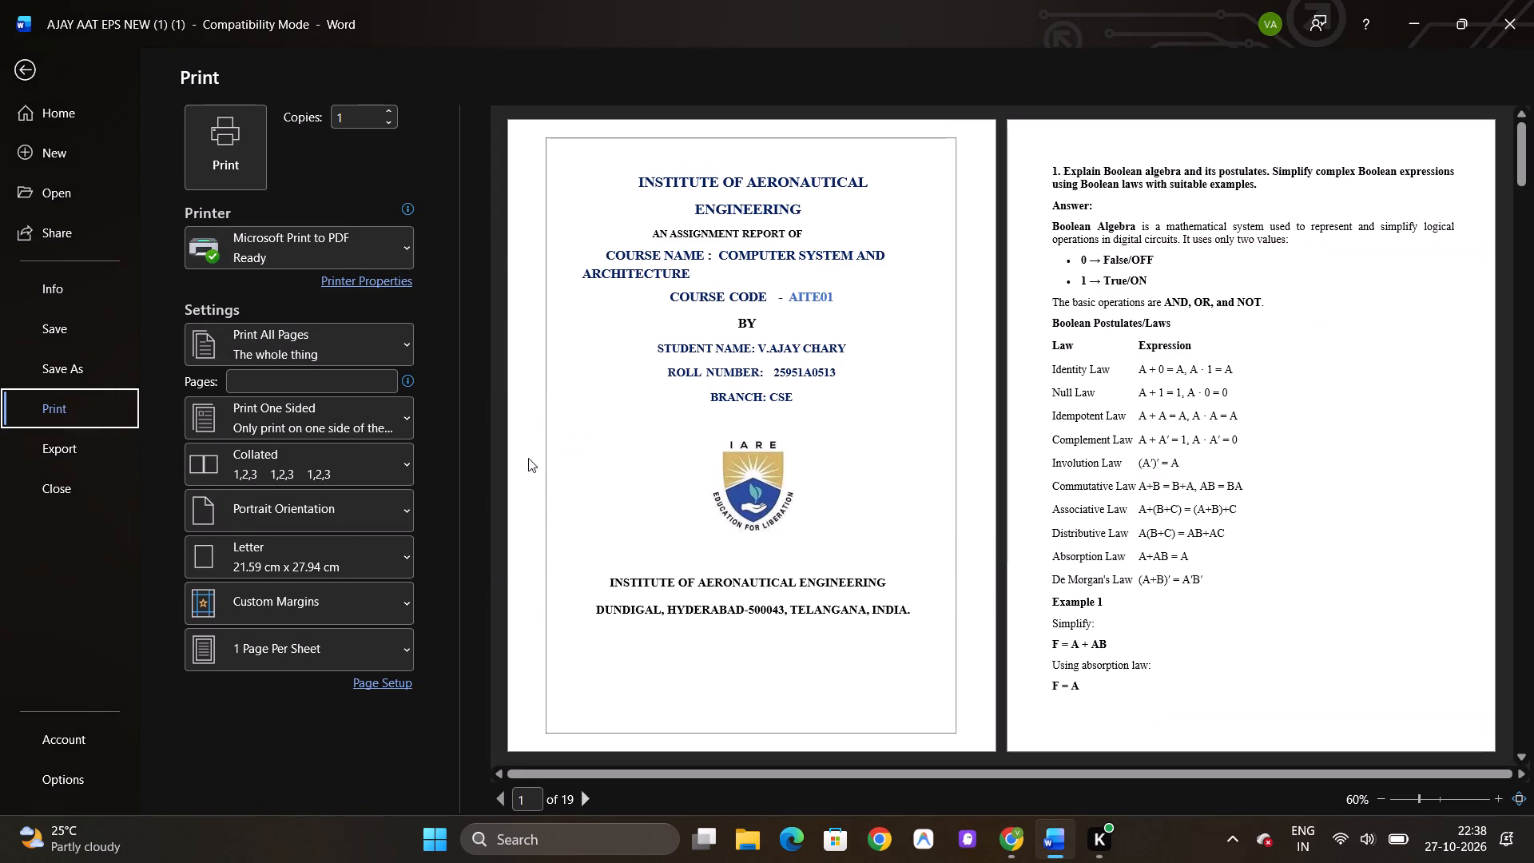
{"action": "scroll", "coordinate": [913, 522], "scroll_direction": "down", "scroll_amount": 5}
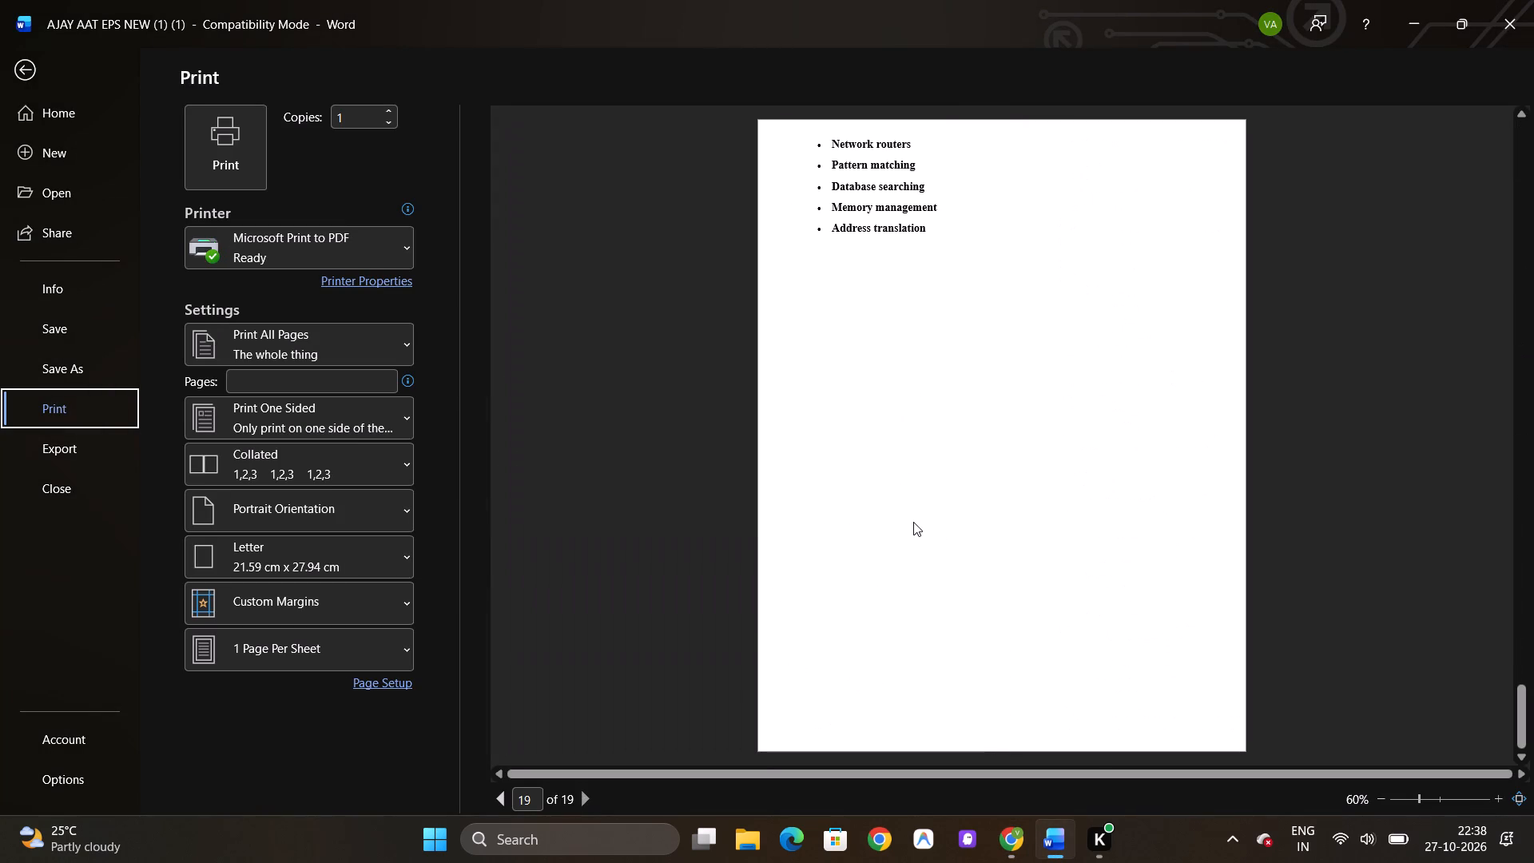
{"action": "scroll", "coordinate": [913, 522], "scroll_direction": "down", "scroll_amount": 1}
{"action": "left_click", "coordinate": [228, 129]}
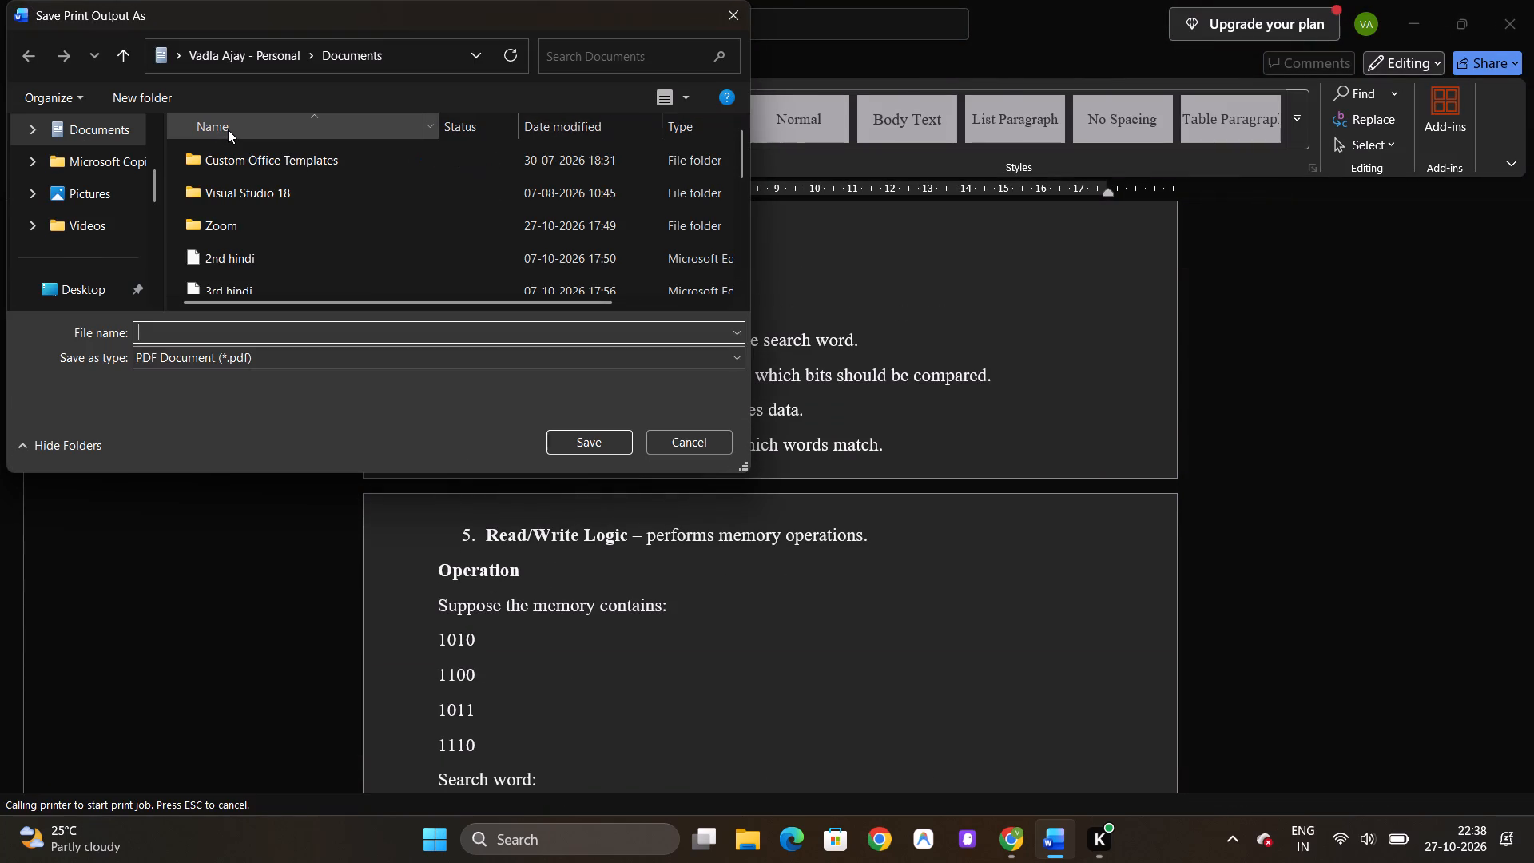
{"action": "key", "text": "a"}
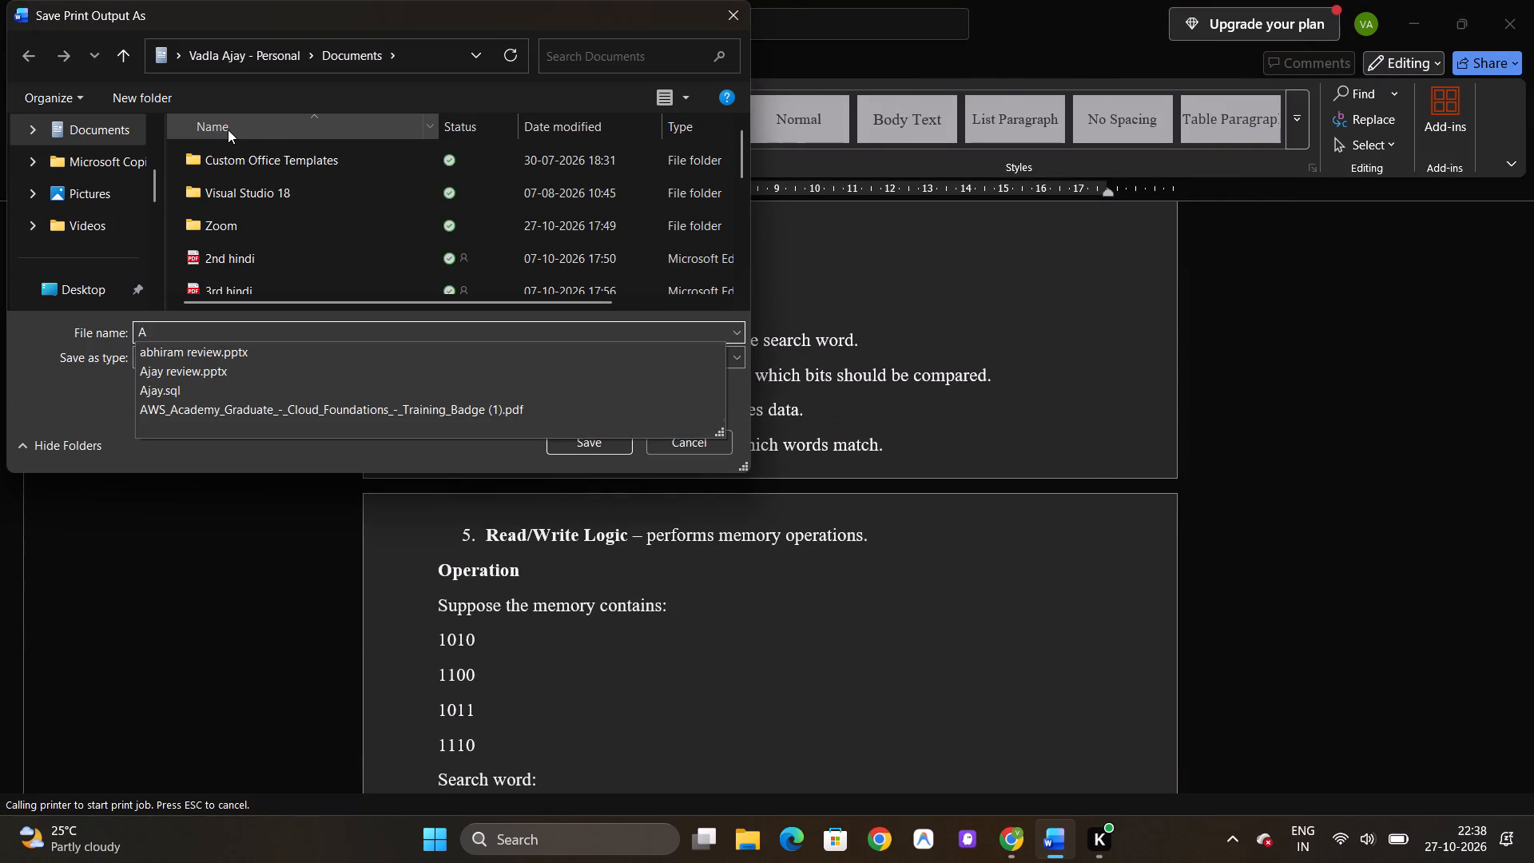
{"action": "key", "text": "BackSpace"}
{"action": "key", "text": "BackSpace"}
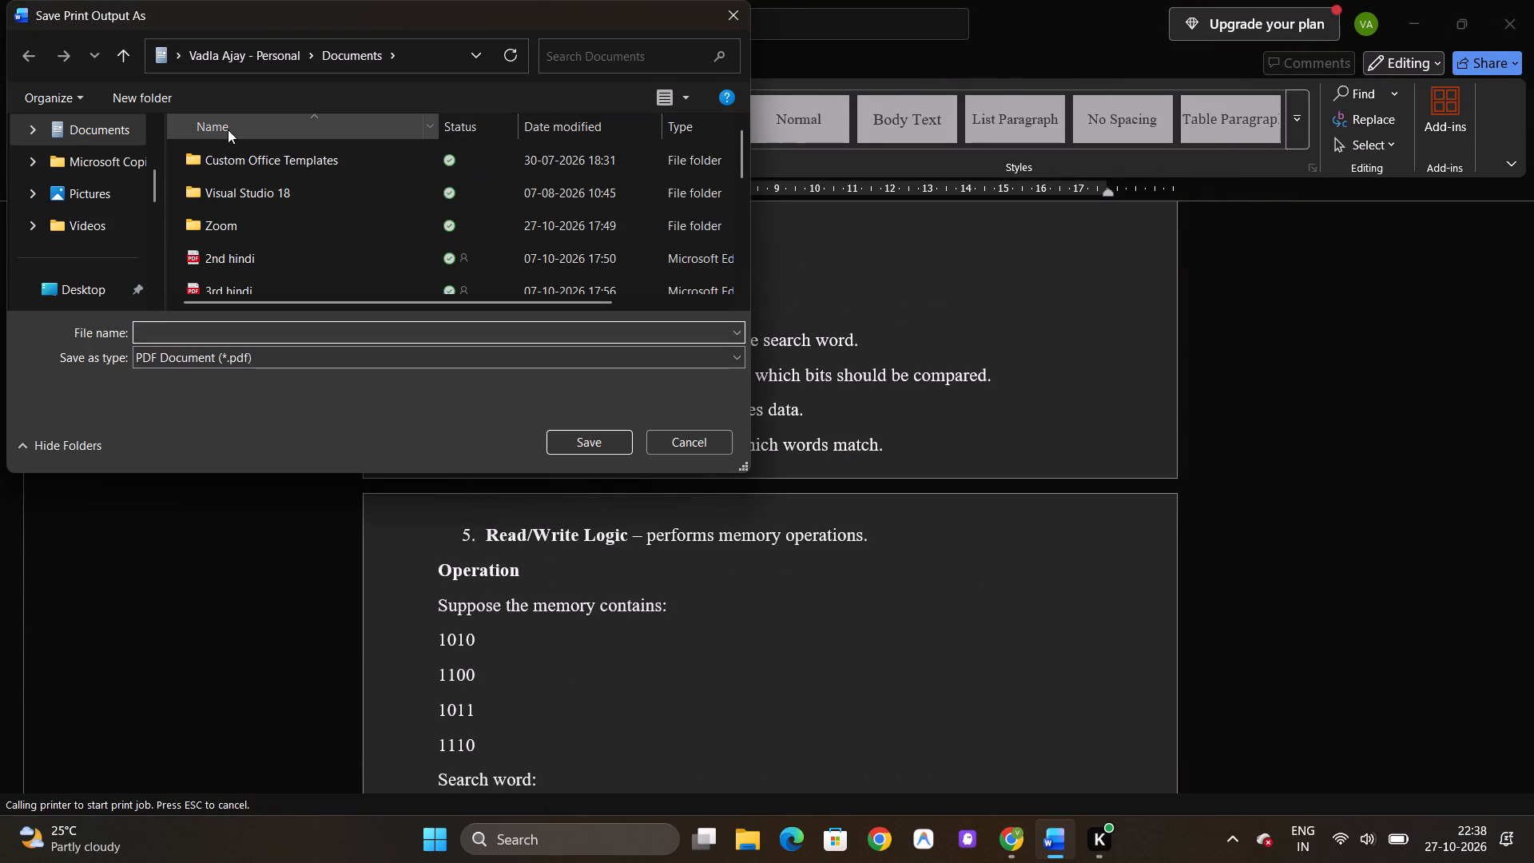
{"action": "type", "text": "CSA"}
{"action": "key", "text": "space"}
{"action": "type", "text": "ASSIGNMENT"}
{"action": "key", "text": "Return"}
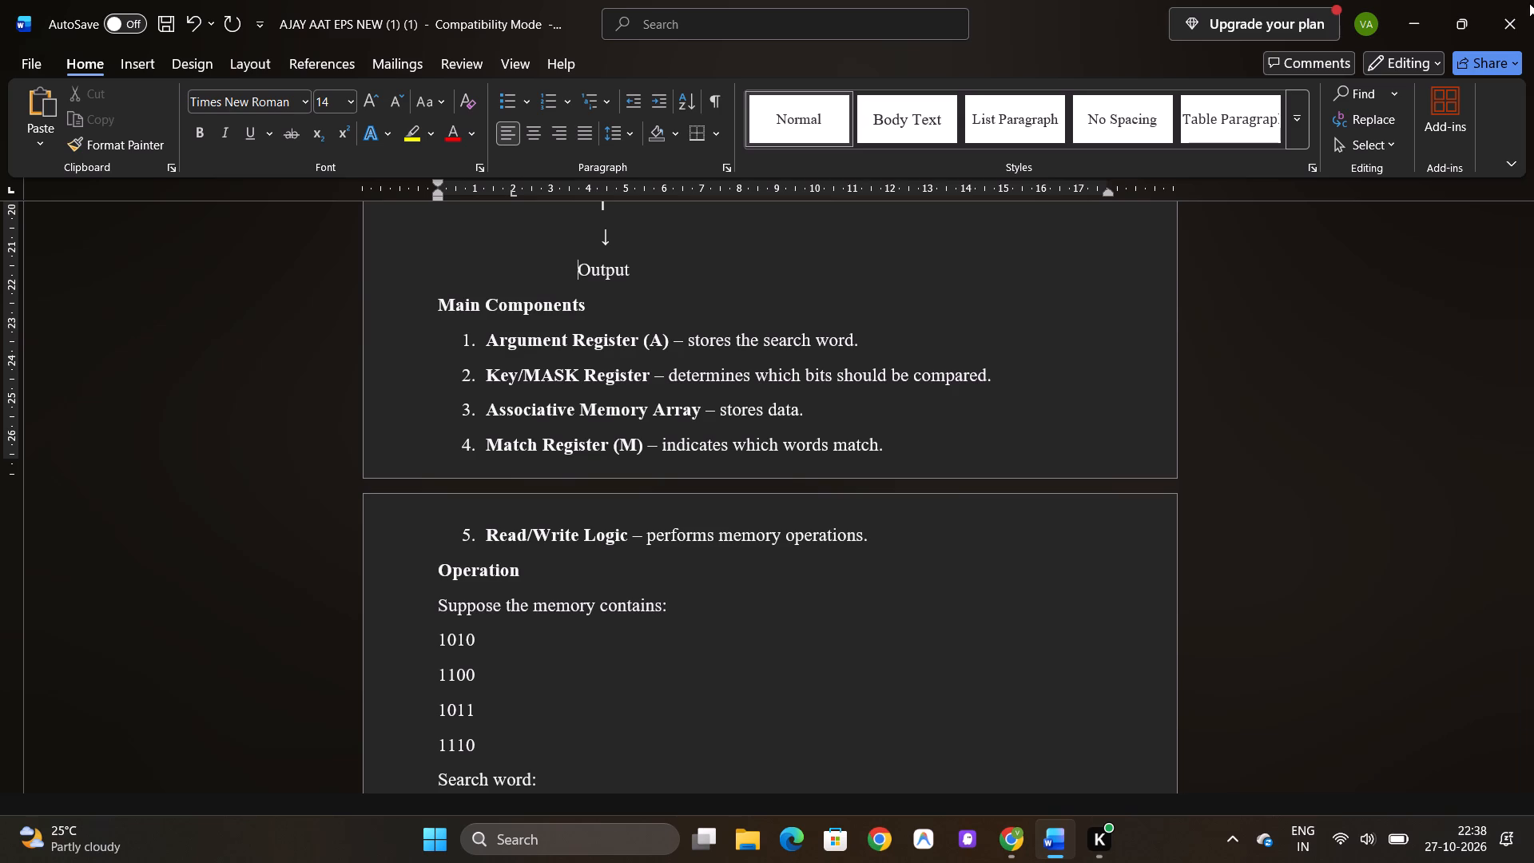
Close the assignment document in Word and save its changes.
{"action": "left_click", "coordinate": [1508, 18]}
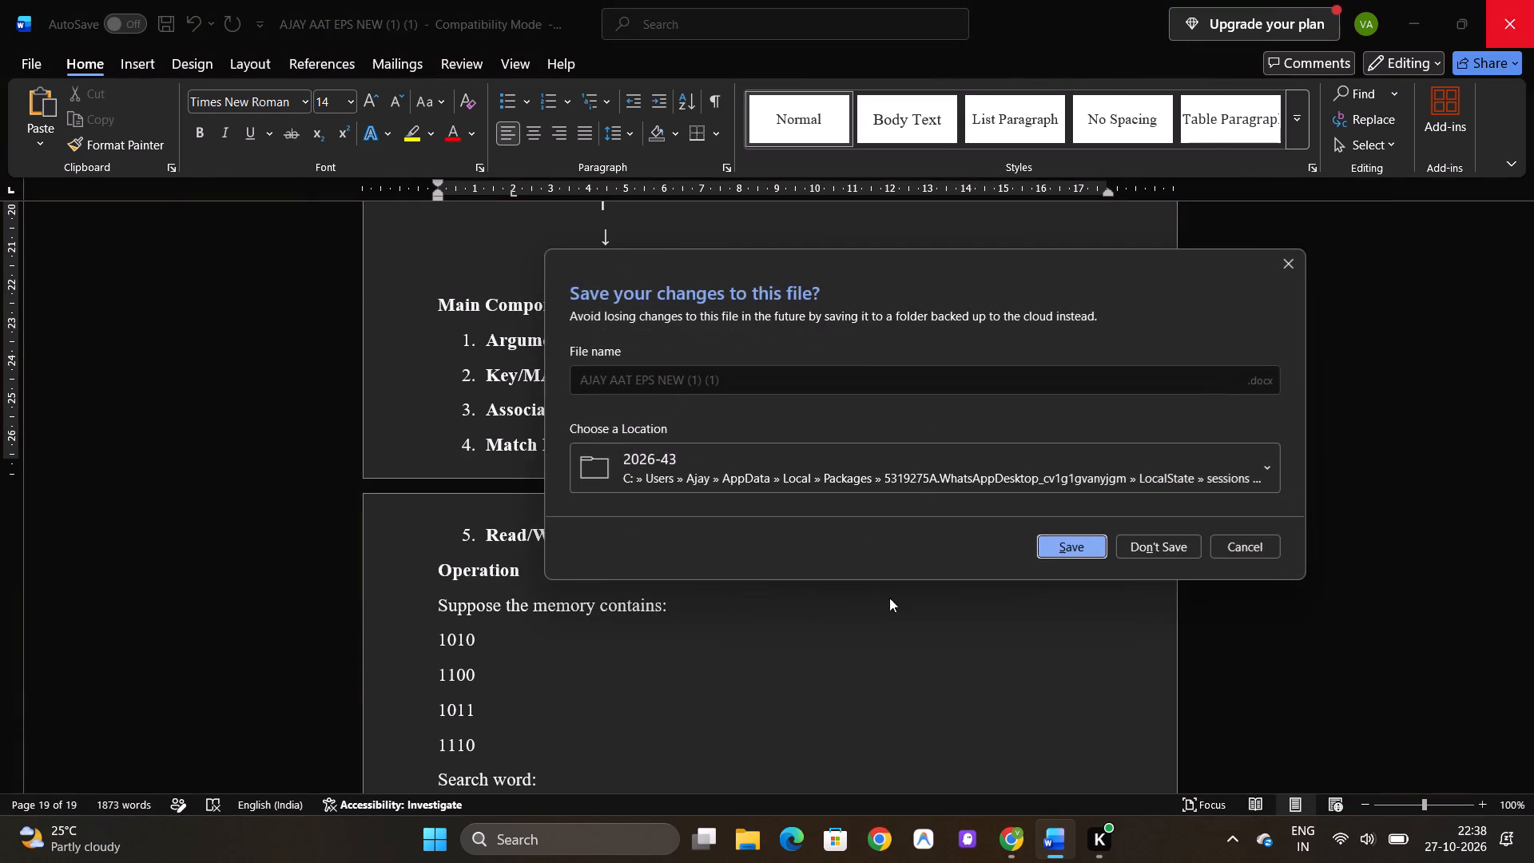
{"action": "left_click", "coordinate": [1290, 257]}
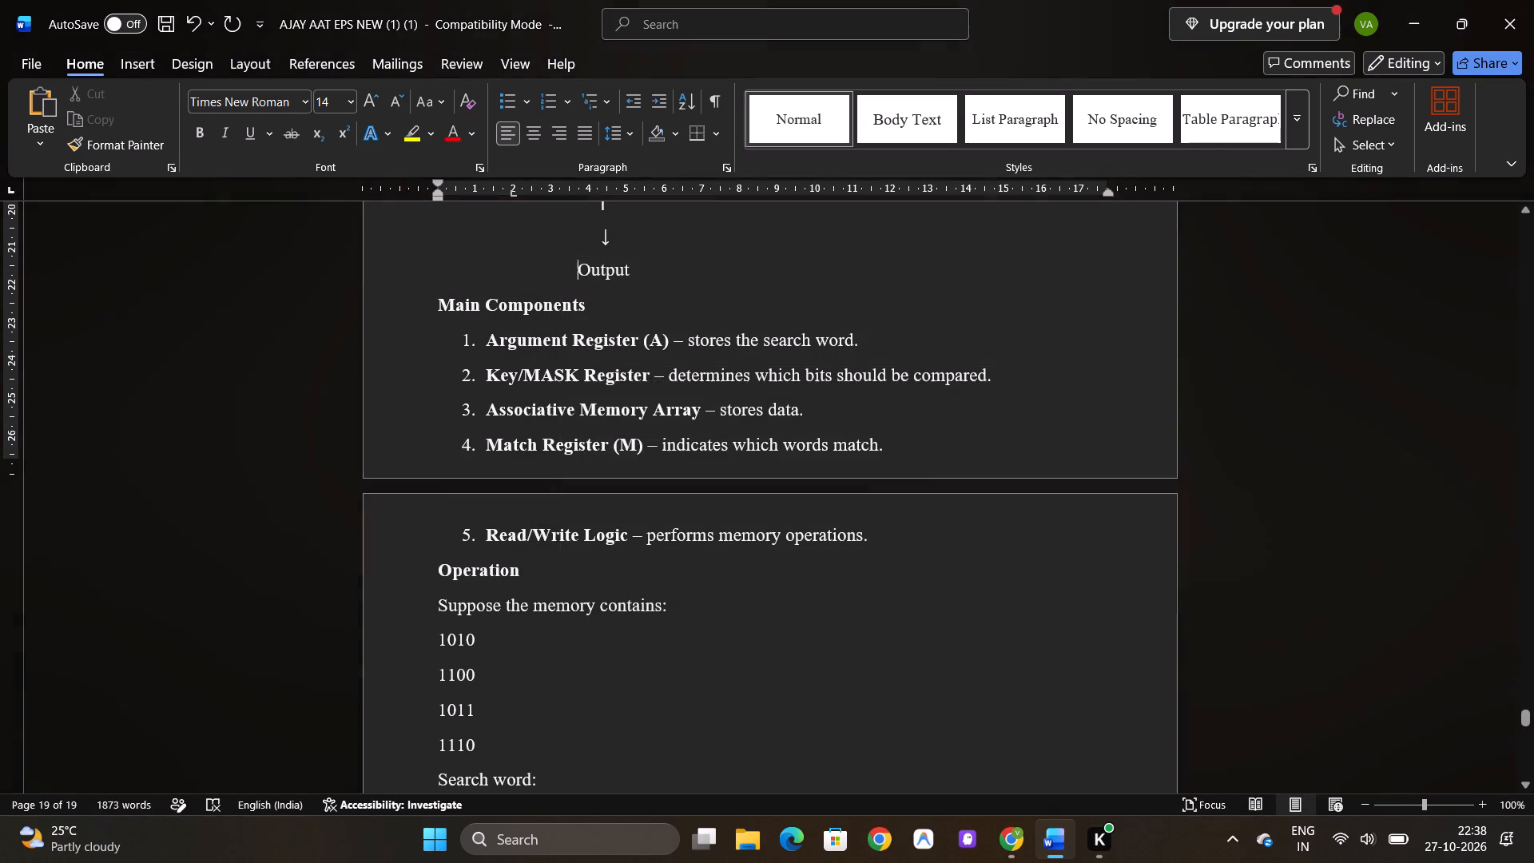
{"action": "left_click", "coordinate": [1533, 0]}
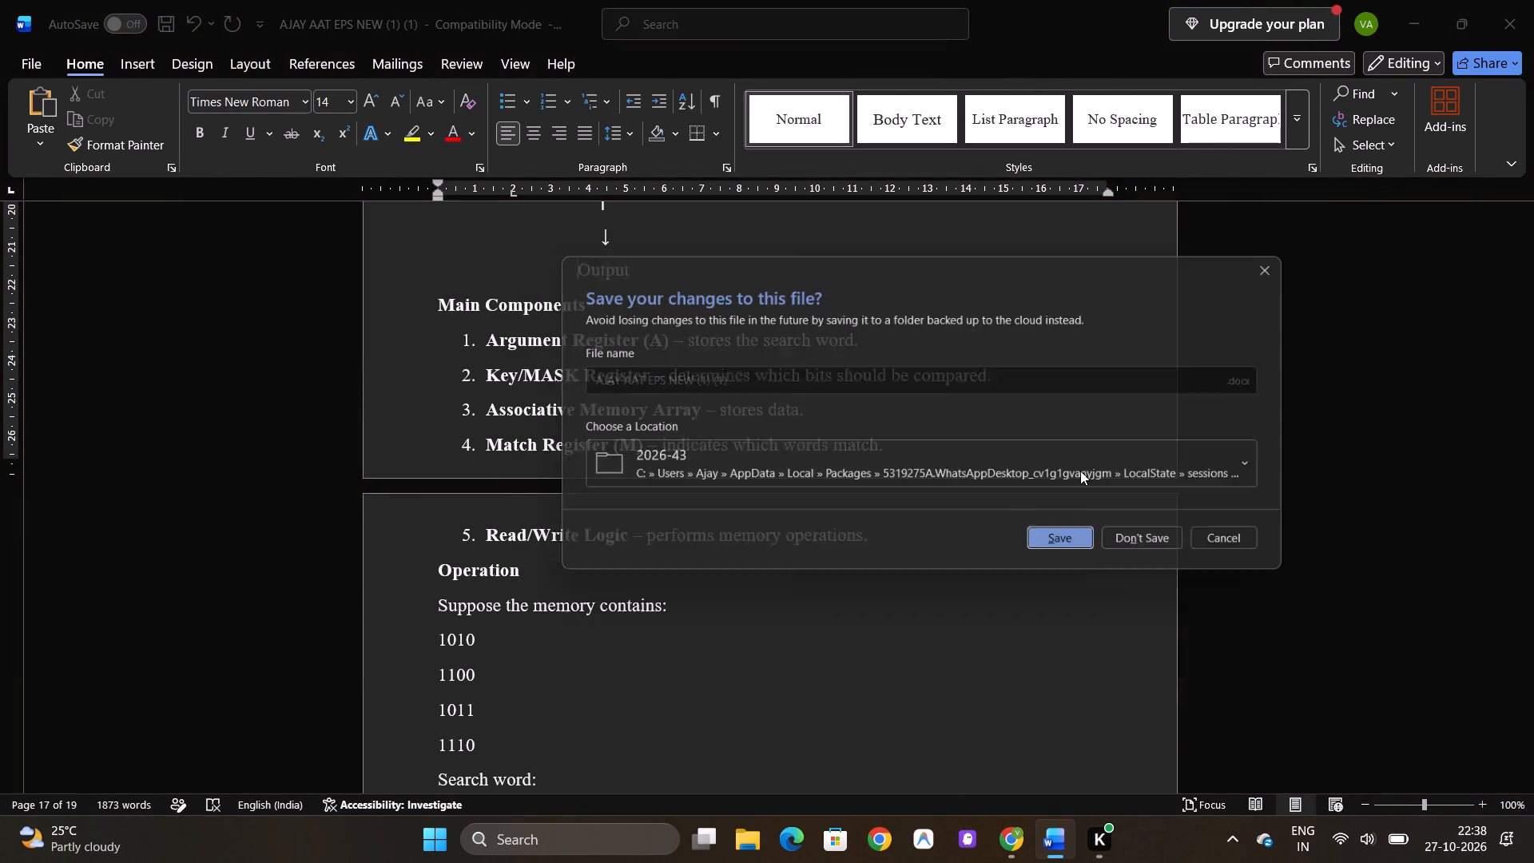
{"action": "left_click", "coordinate": [1087, 550]}
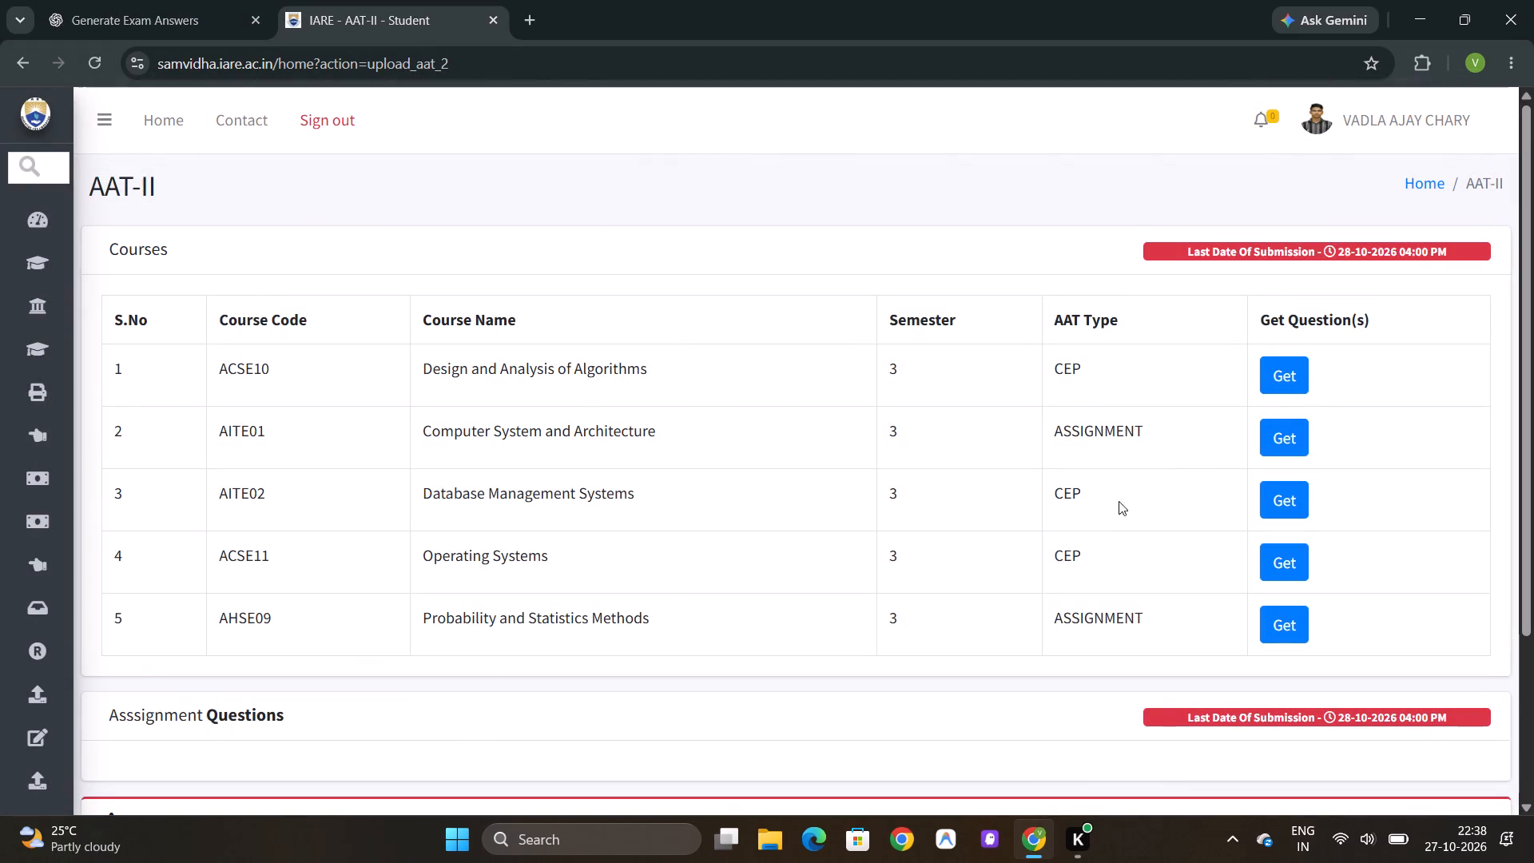
On the portal's AAT-II page in Chrome, get the assigned question for Design and Analysis of Algorithms (ACSE10) and dismiss the notice.
{"action": "scroll", "coordinate": [1075, 555], "scroll_direction": "down", "scroll_amount": 2}
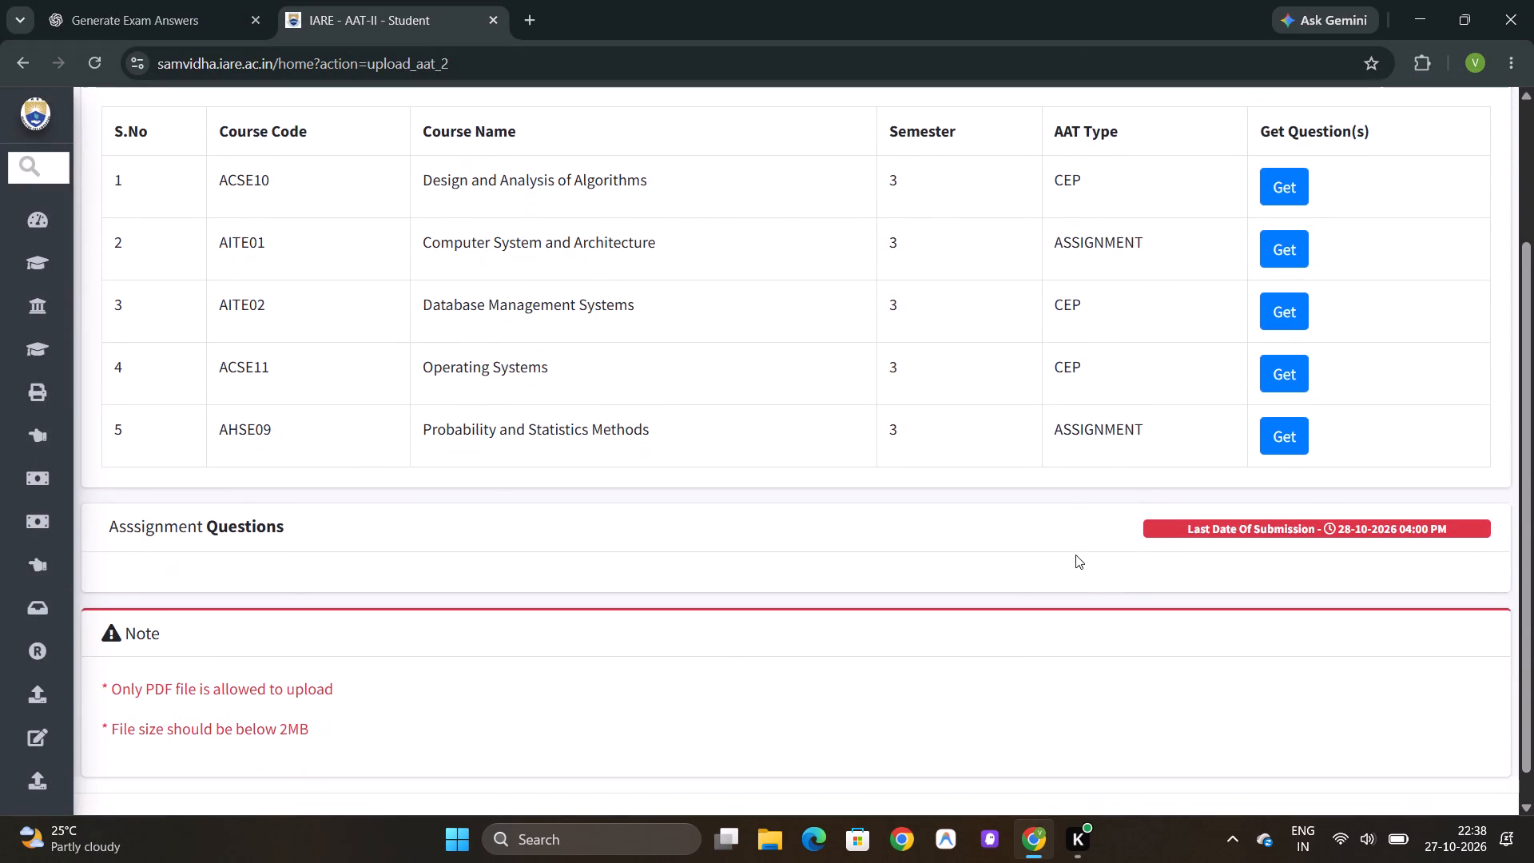
{"action": "scroll", "coordinate": [1075, 555], "scroll_direction": "down", "scroll_amount": 1}
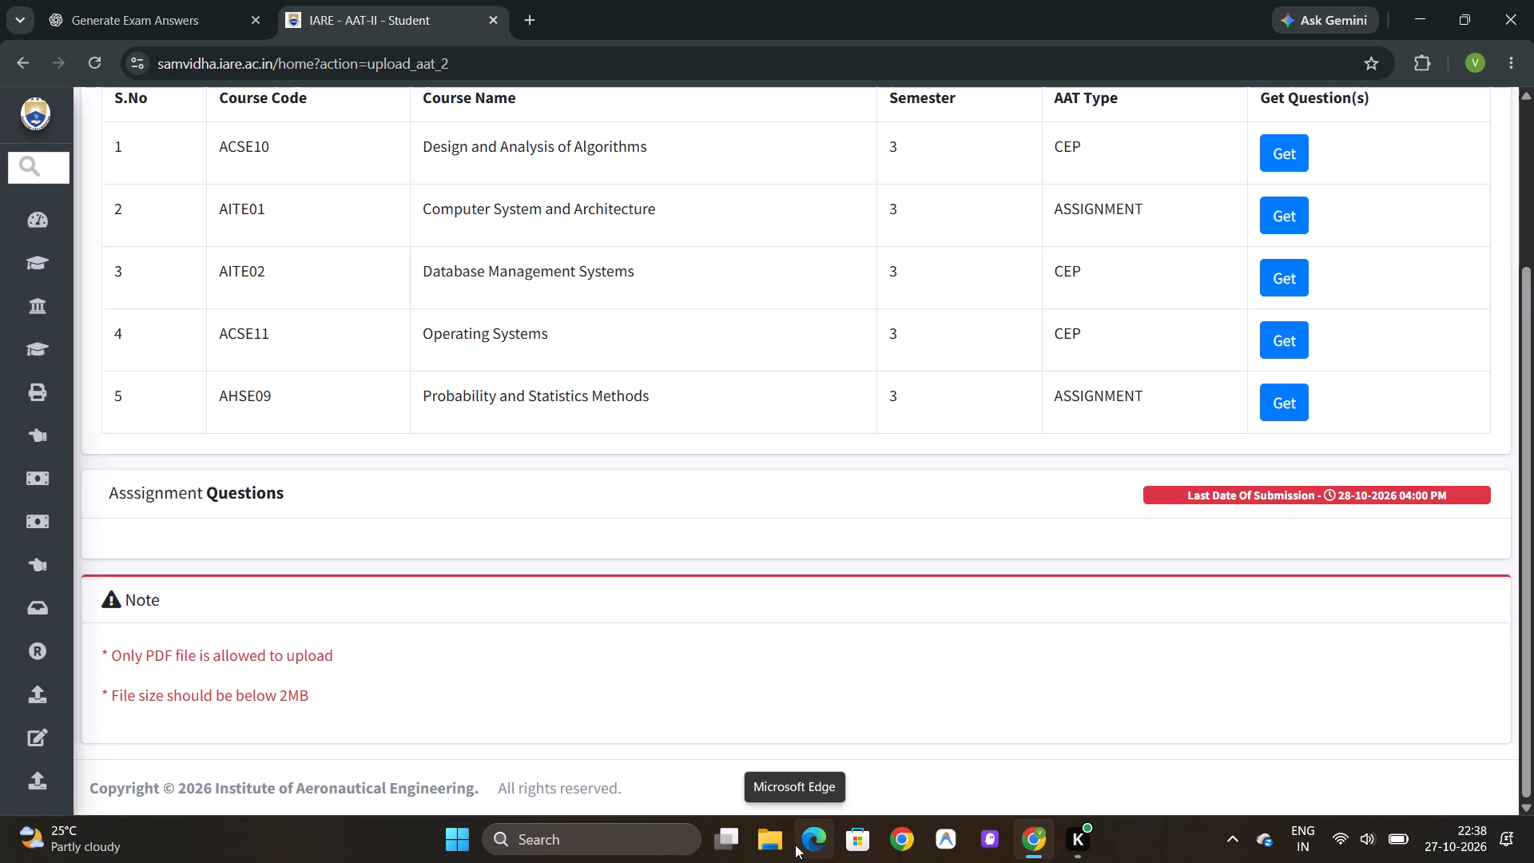
{"action": "scroll", "coordinate": [983, 597], "scroll_direction": "up", "scroll_amount": 1}
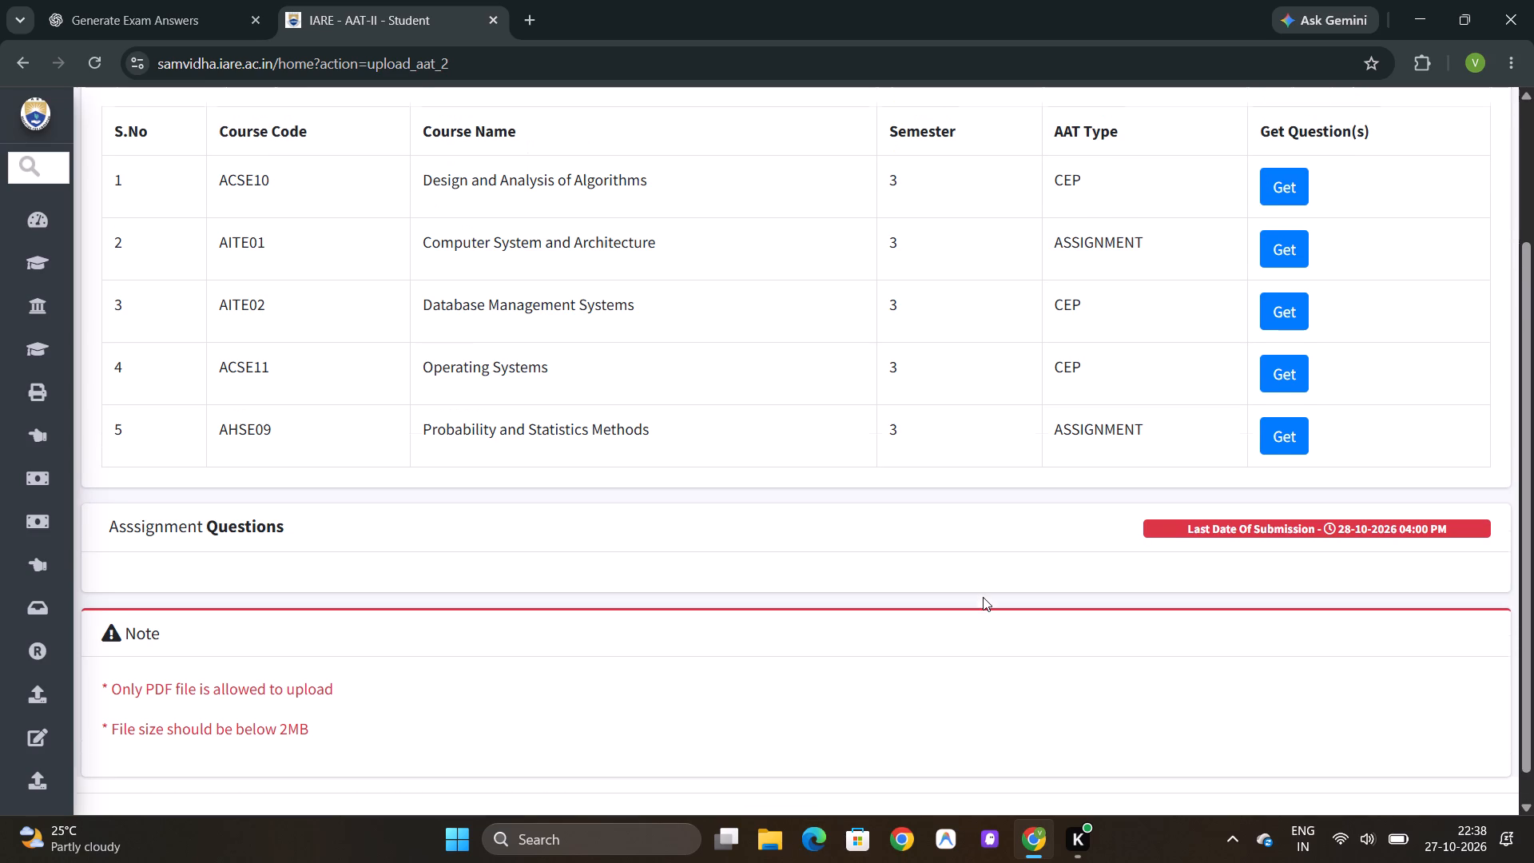
{"action": "scroll", "coordinate": [983, 597], "scroll_direction": "up", "scroll_amount": 1}
{"action": "left_click", "coordinate": [1271, 181]}
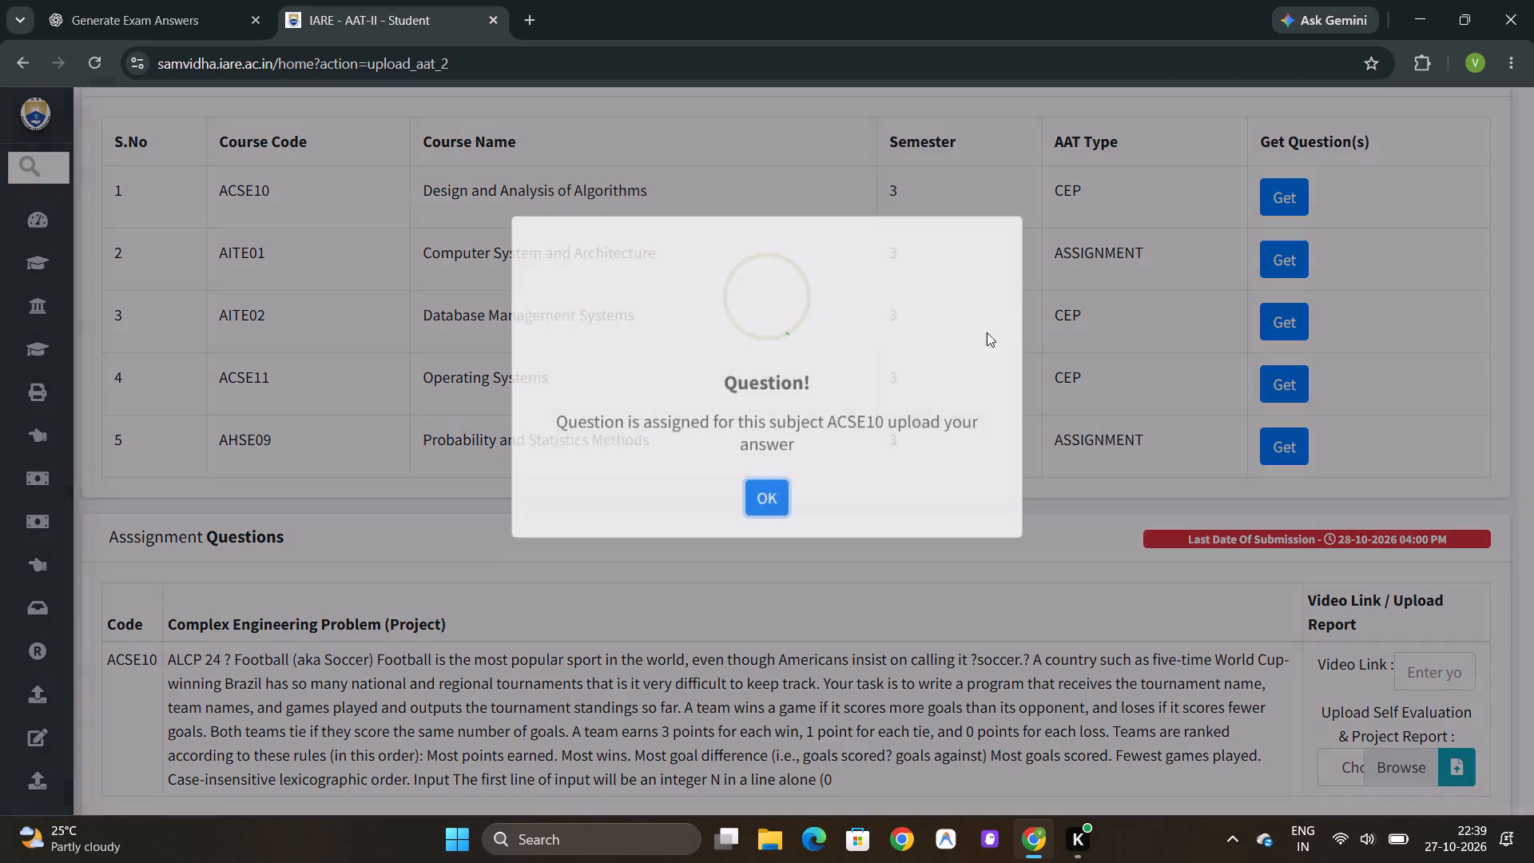
{"action": "left_click", "coordinate": [775, 575]}
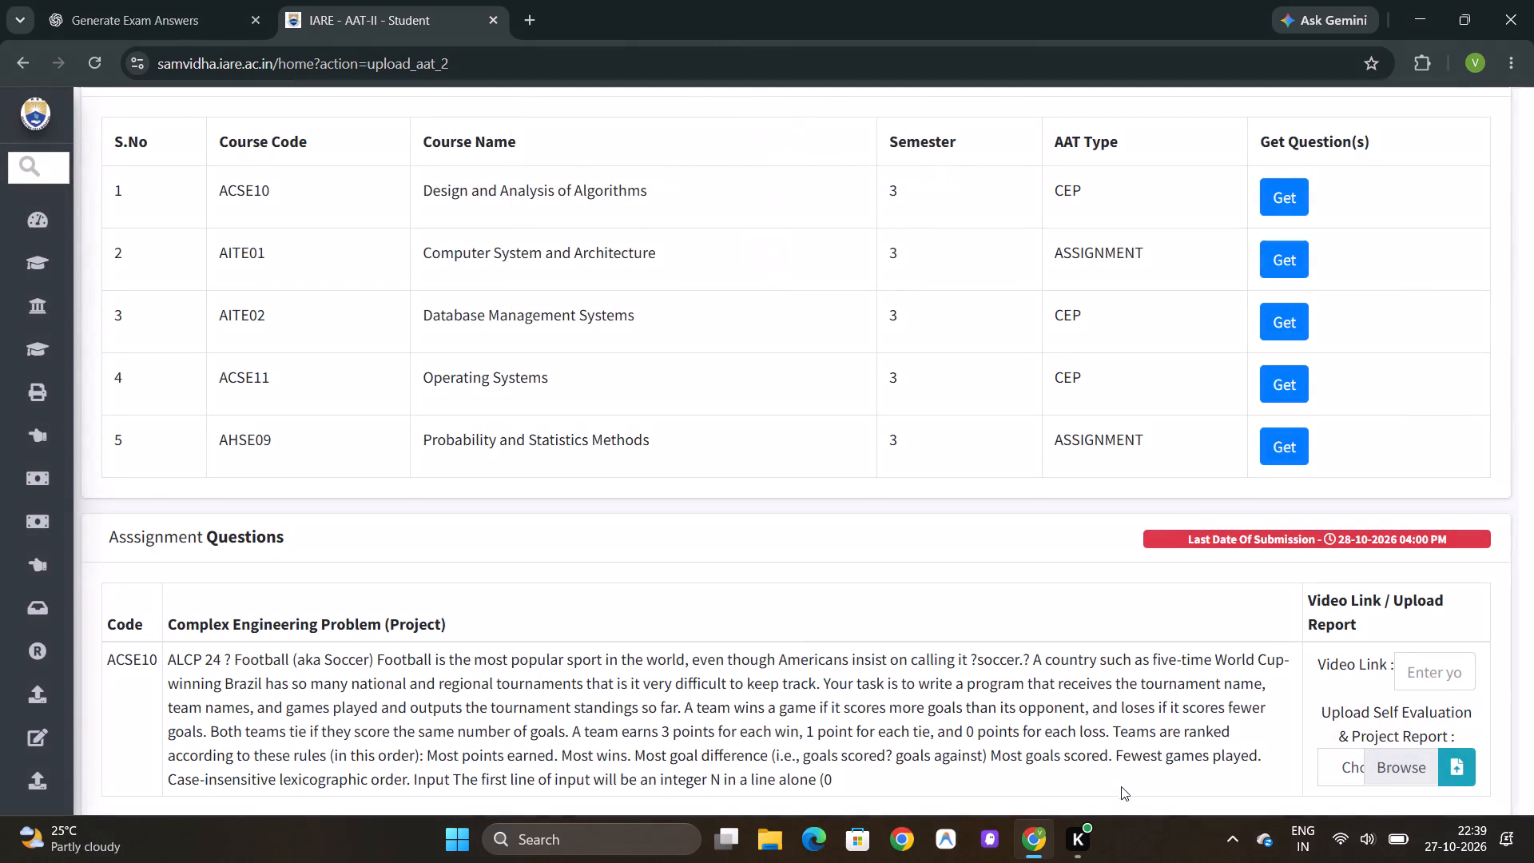